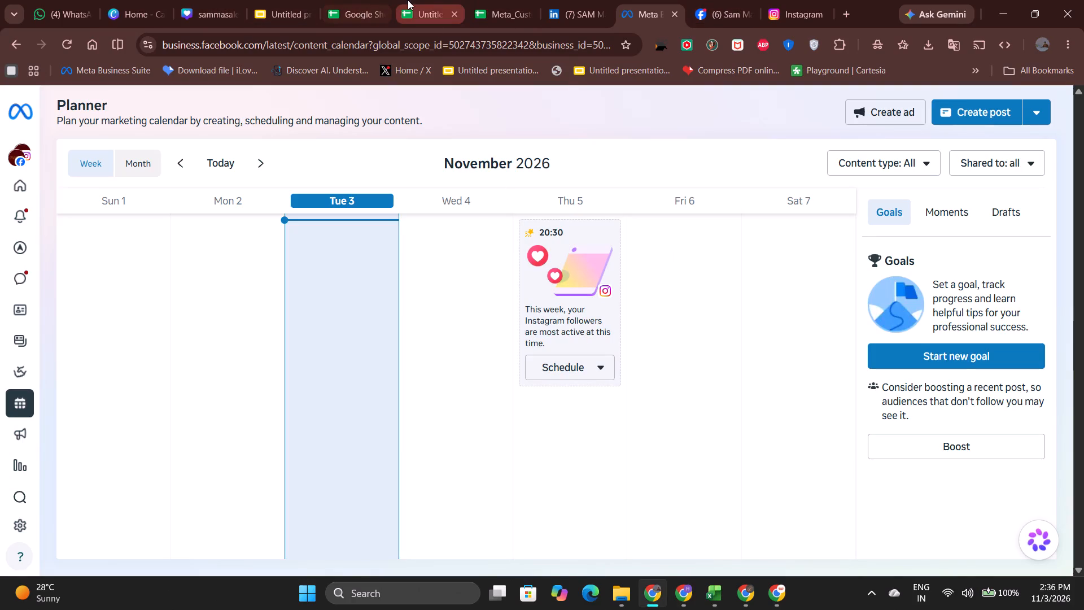
left_click_drag(430, 1, 435, 5)
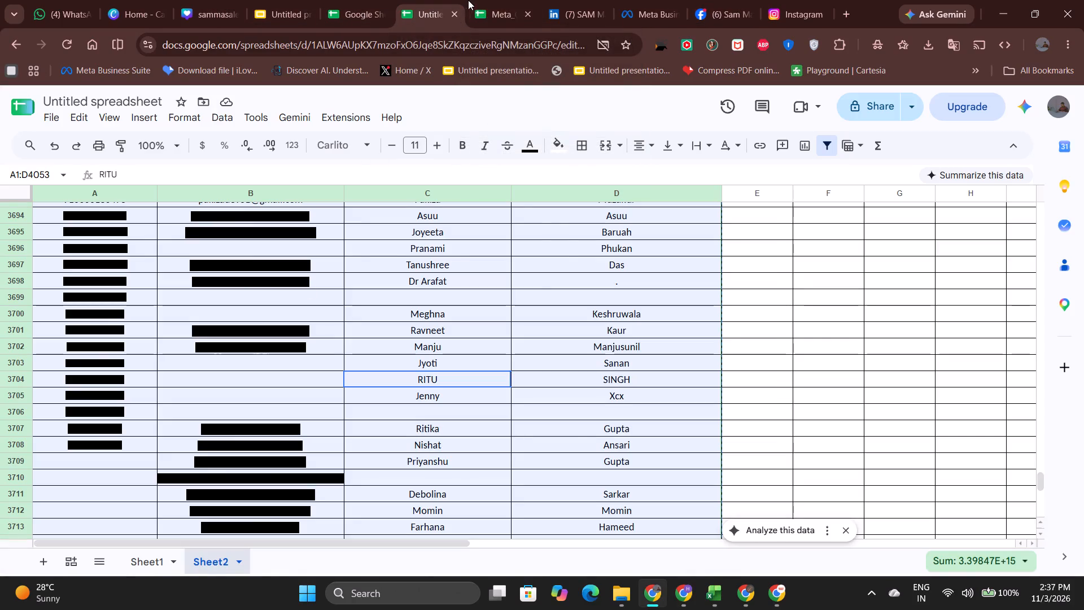
left_click(470, 0)
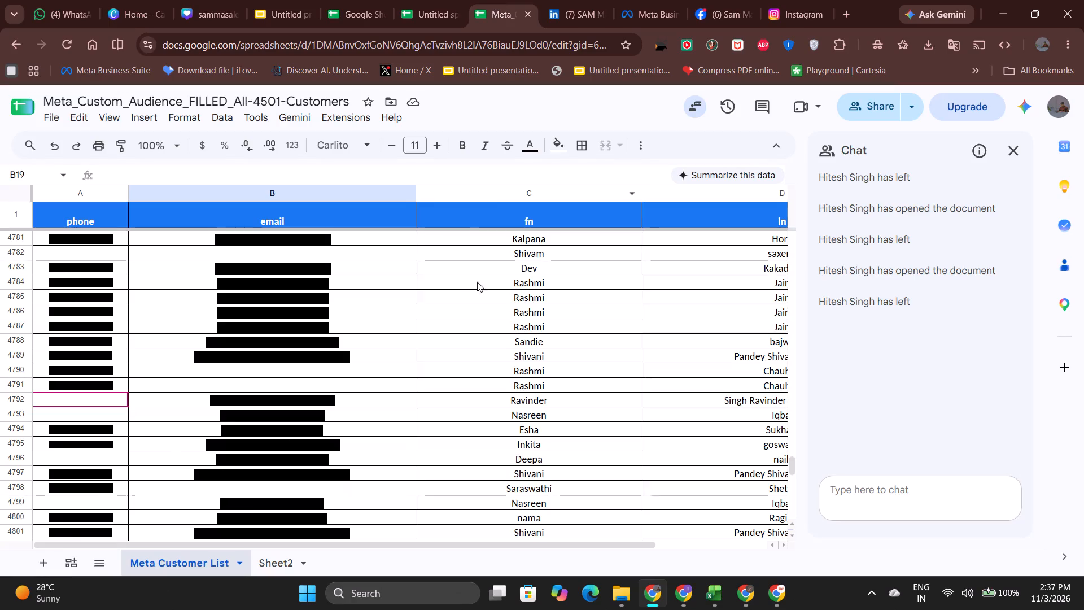
left_click(273, 561)
left_click(1017, 144)
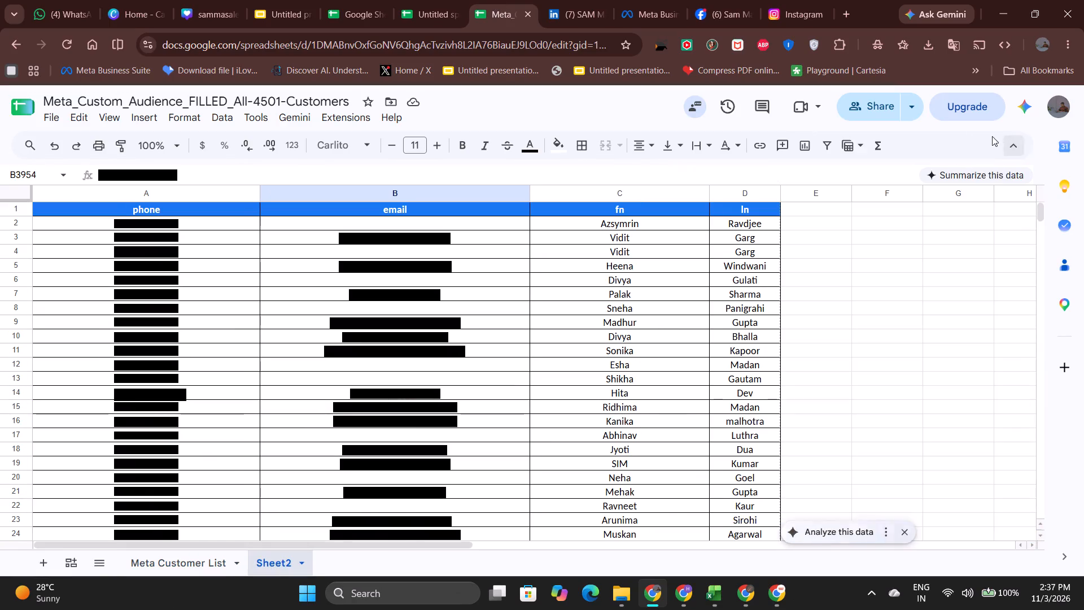
Look through the customer rows of Sheet2 down to the end of the data and the section without phone numbers.
left_click(653, 334)
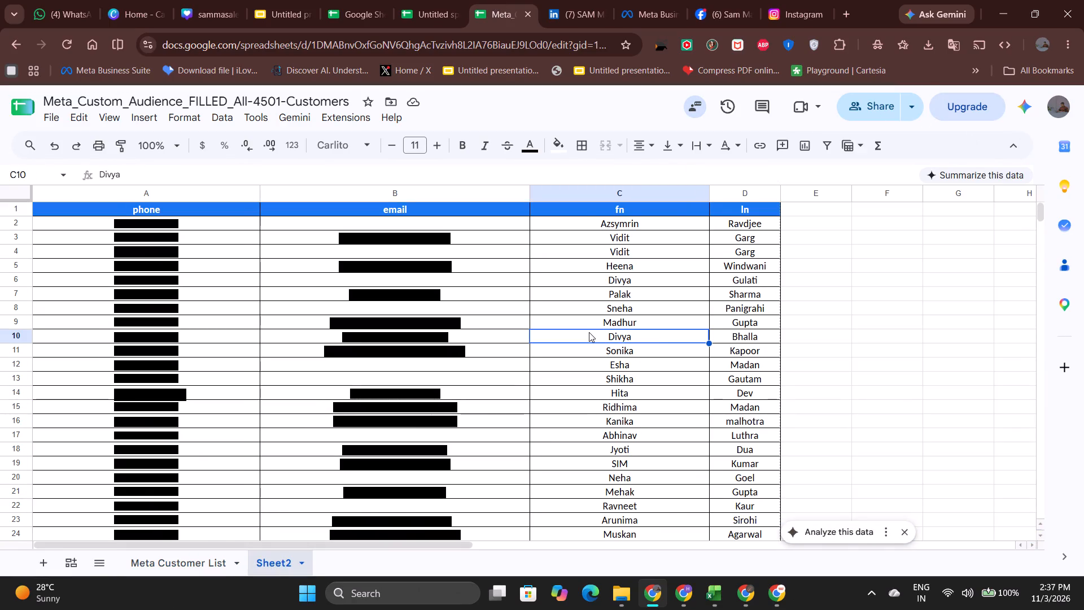
scroll(588, 332, "down", 7)
scroll(588, 332, "down", 16)
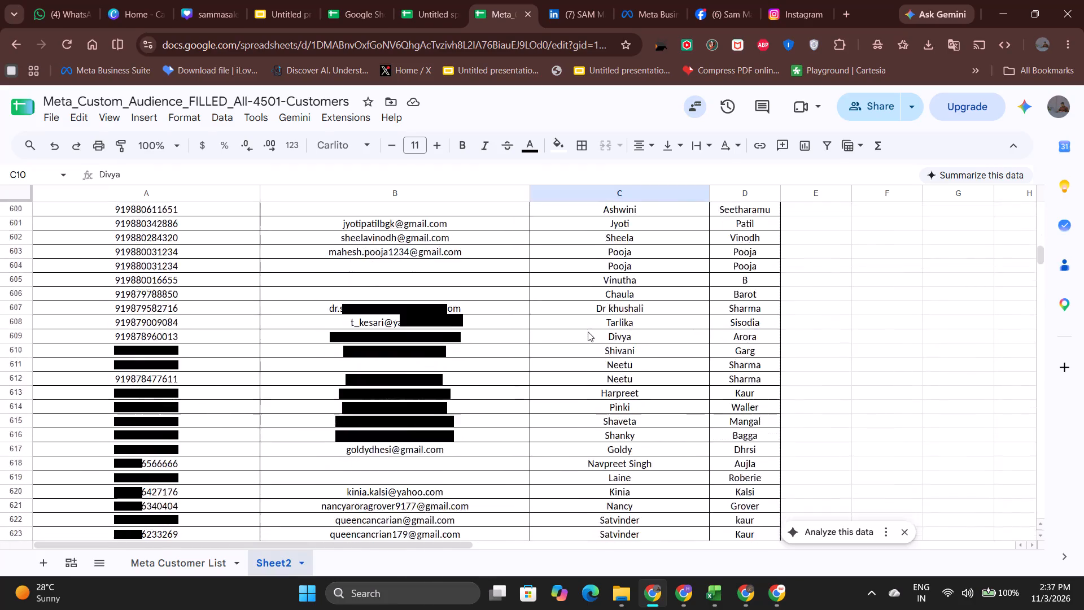
scroll(588, 332, "down", 20)
scroll(588, 332, "down", 9)
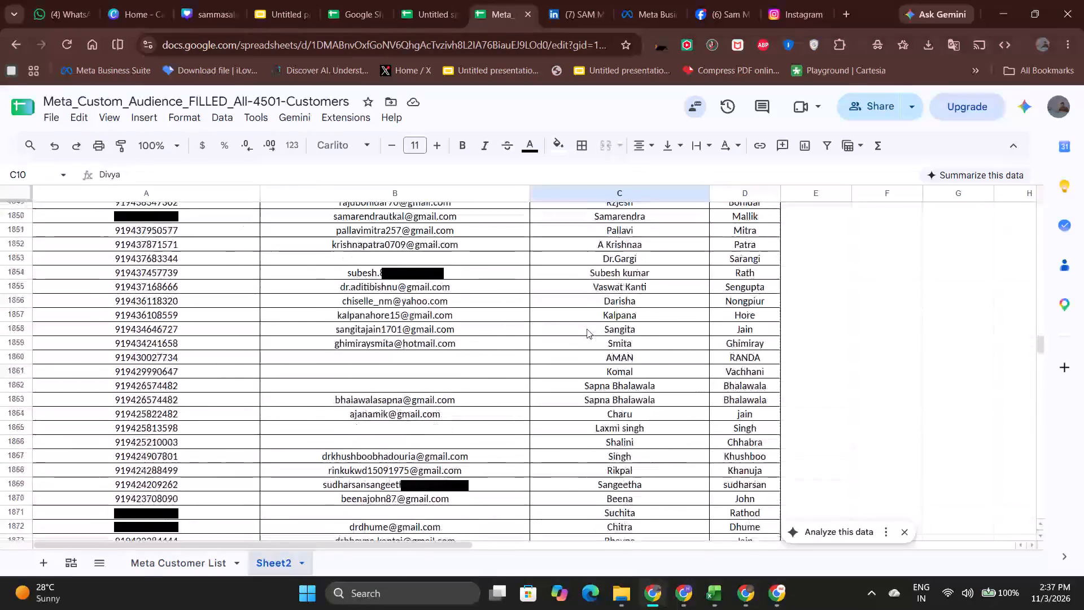
scroll(587, 329, "down", 20)
scroll(587, 329, "down", 9)
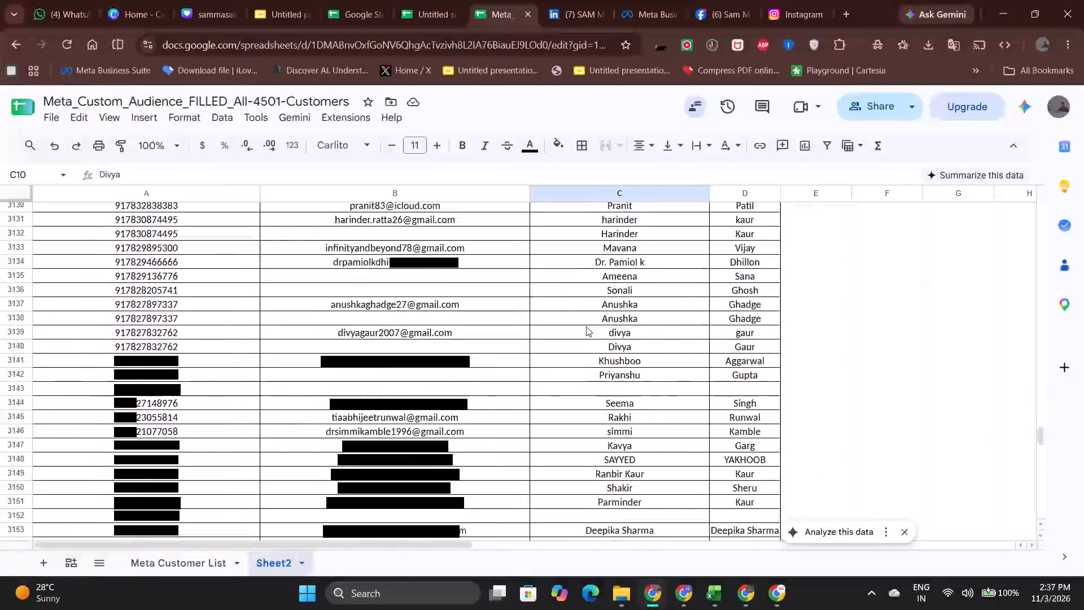
scroll(586, 326, "down", 20)
scroll(586, 326, "down", 8)
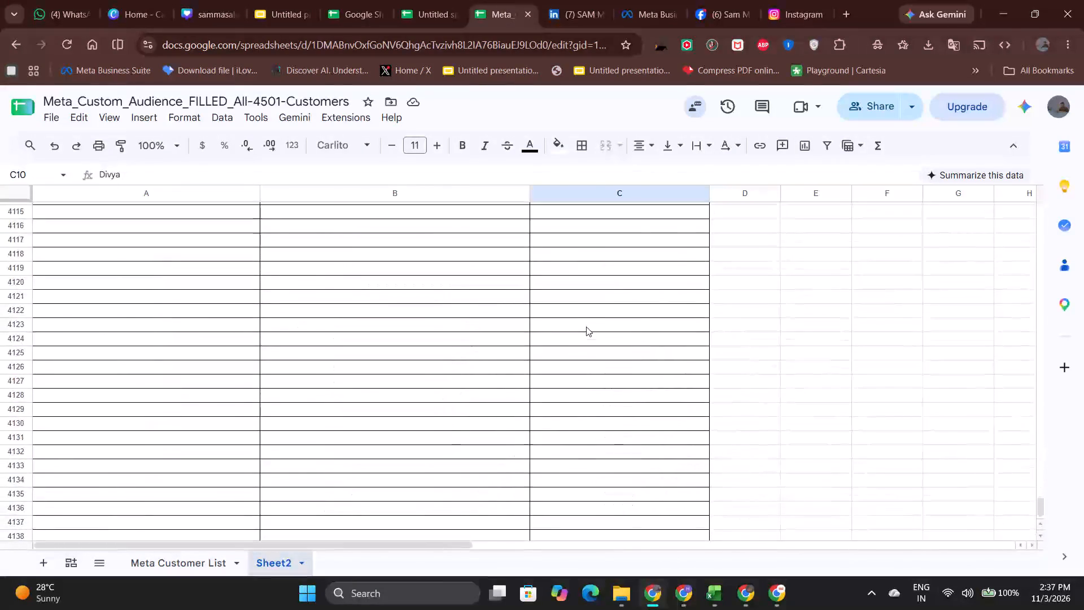
scroll(586, 326, "down", 1)
scroll(586, 326, "up", 15)
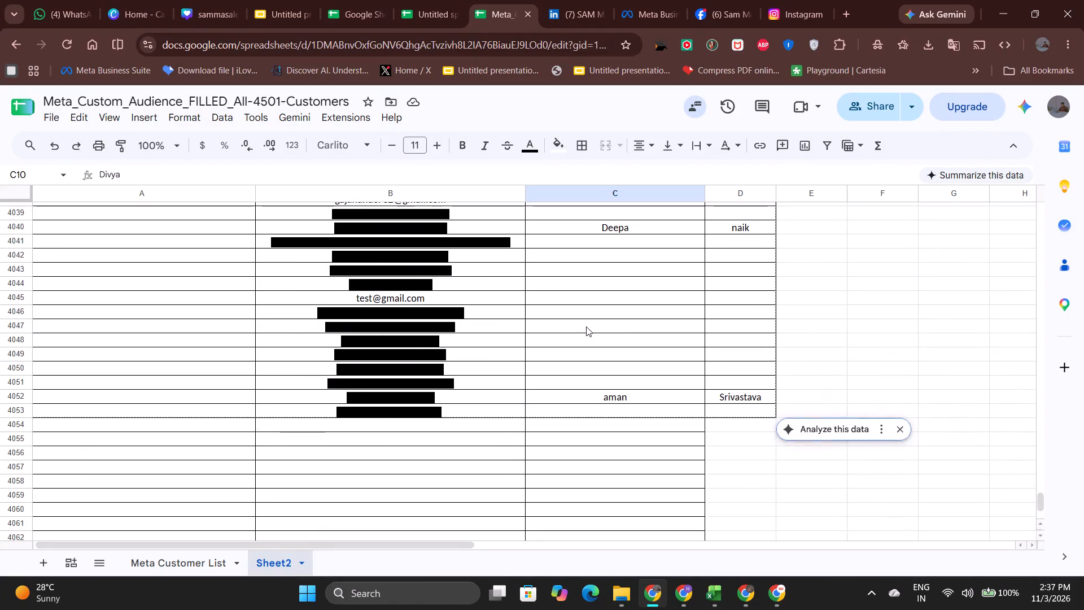
scroll(339, 306, "up", 2)
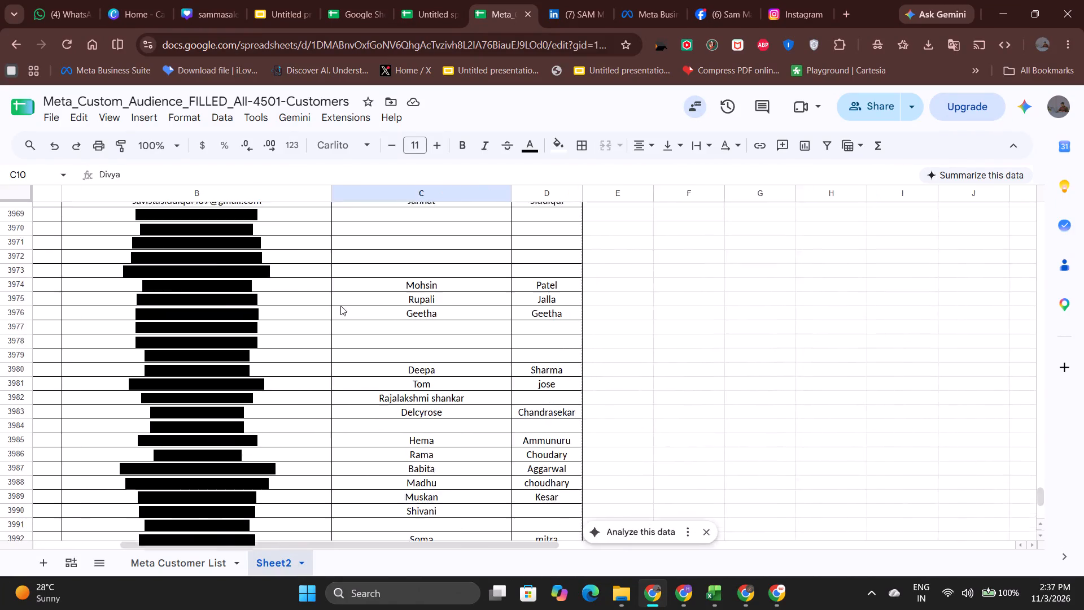
scroll(340, 306, "up", 11)
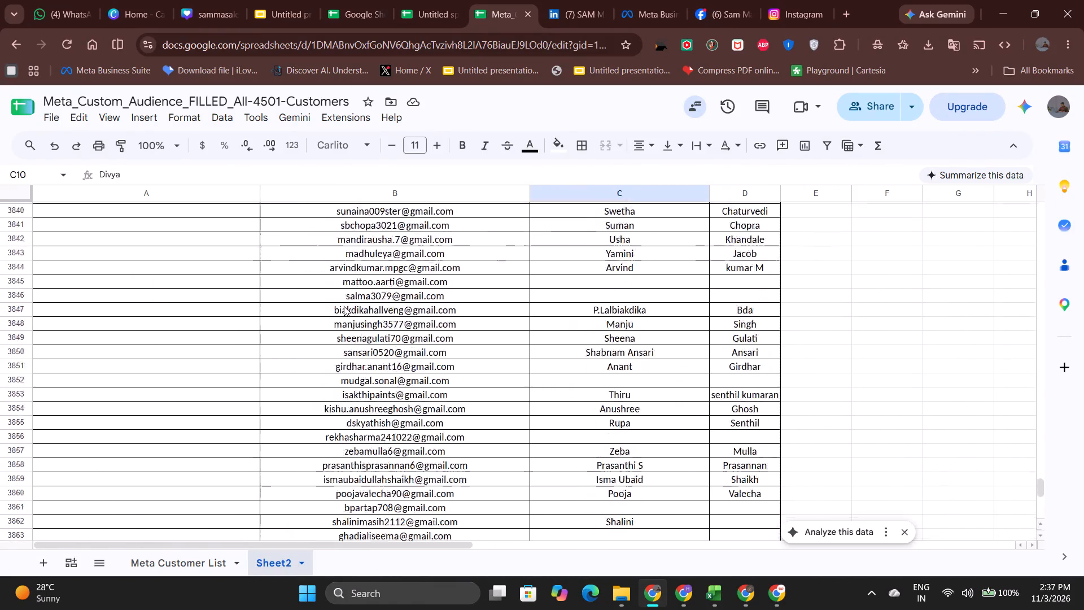
scroll(344, 306, "up", 6)
scroll(344, 306, "right", 1)
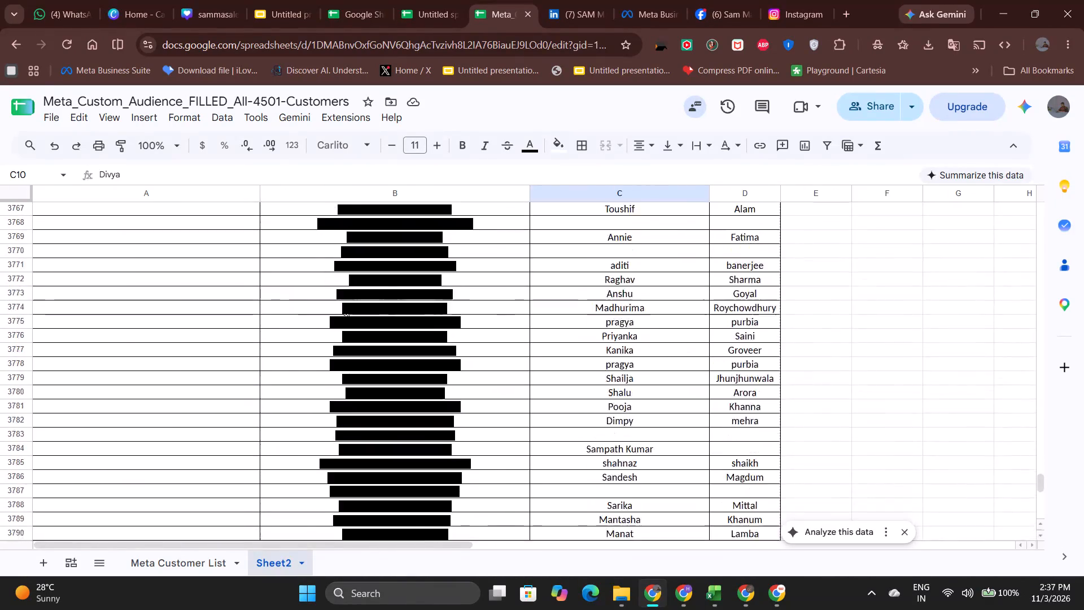
scroll(344, 306, "right", 2)
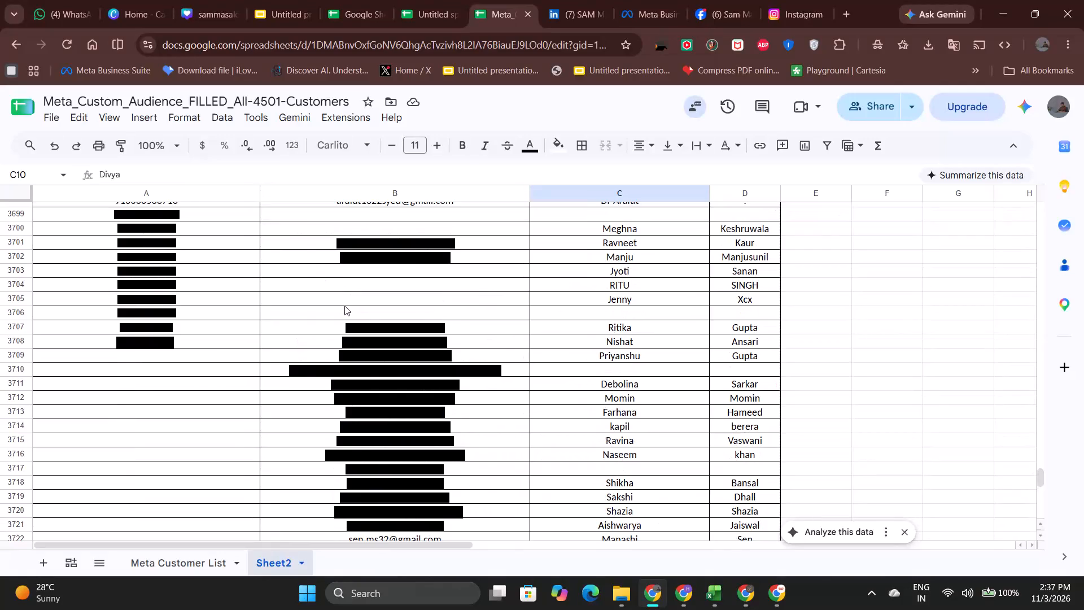
Close the browser tabs holding the untitled spreadsheet and Instagram.
left_click(425, 4)
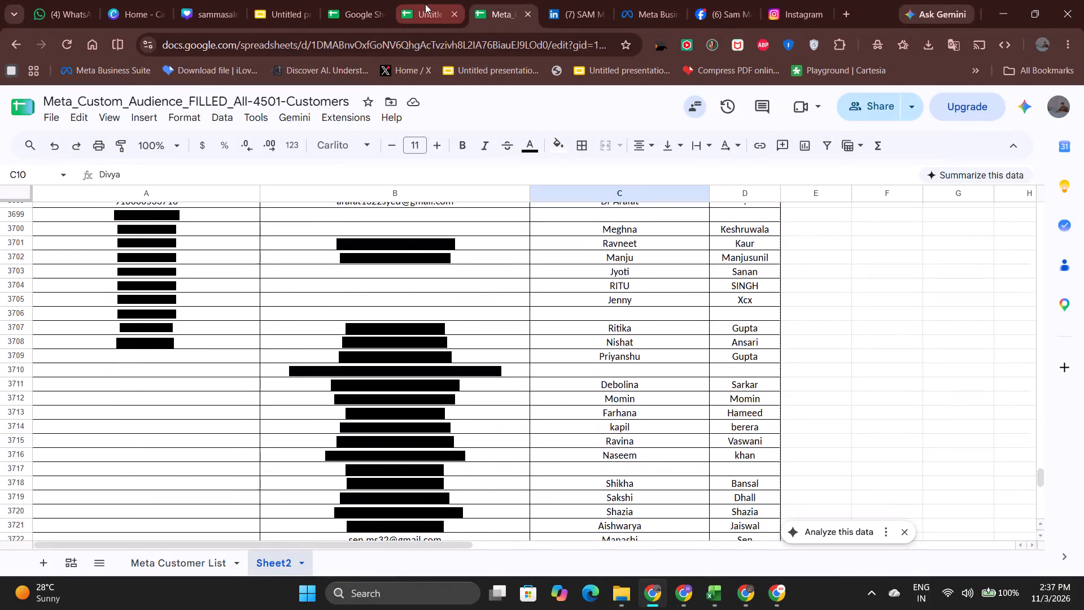
left_click(454, 16)
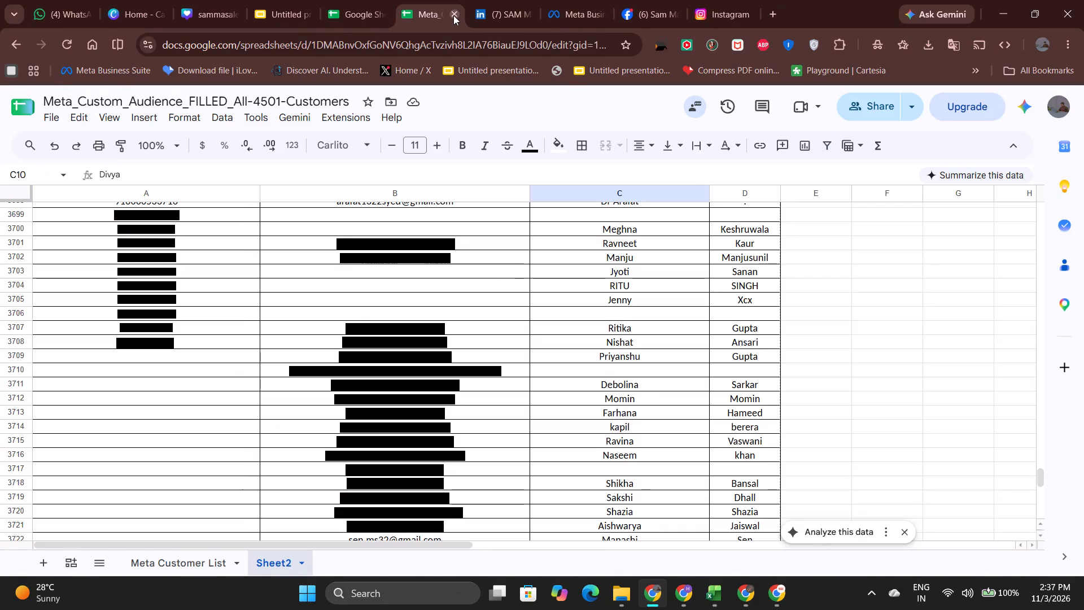
left_click(638, 0)
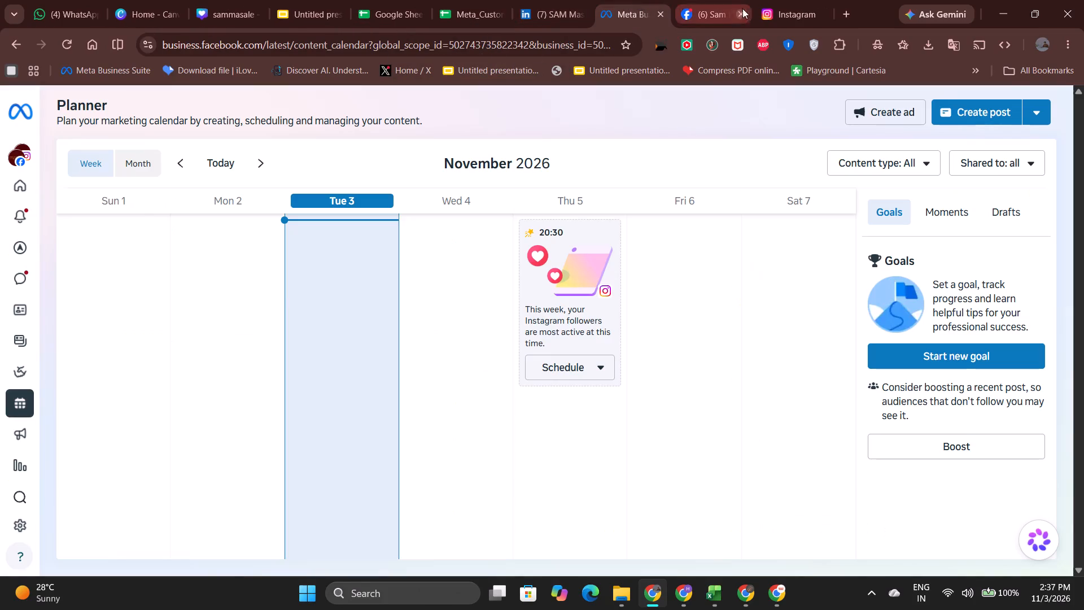
left_click(760, 7)
left_click(824, 10)
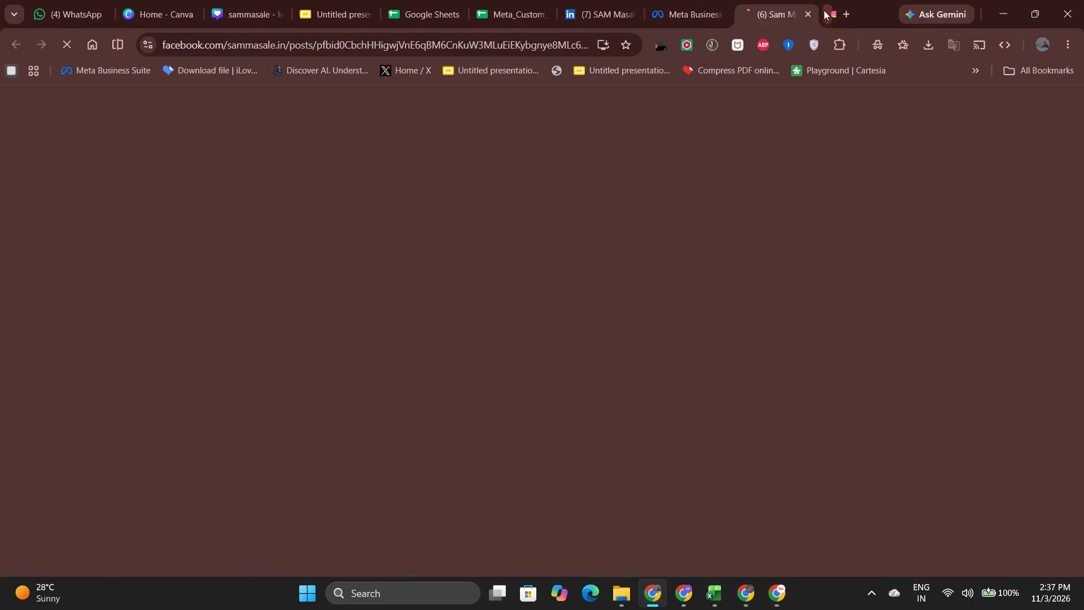
Open YouTube in a new tab and play the mix "Anmol A - Saavaria".
left_click(847, 16)
left_click_drag(524, 44, 516, 45)
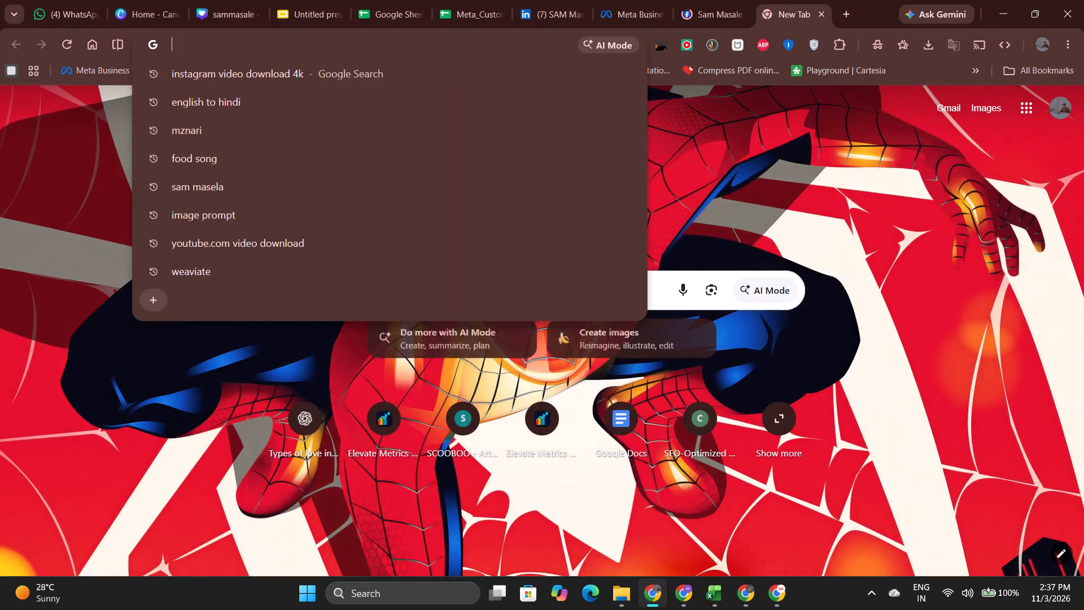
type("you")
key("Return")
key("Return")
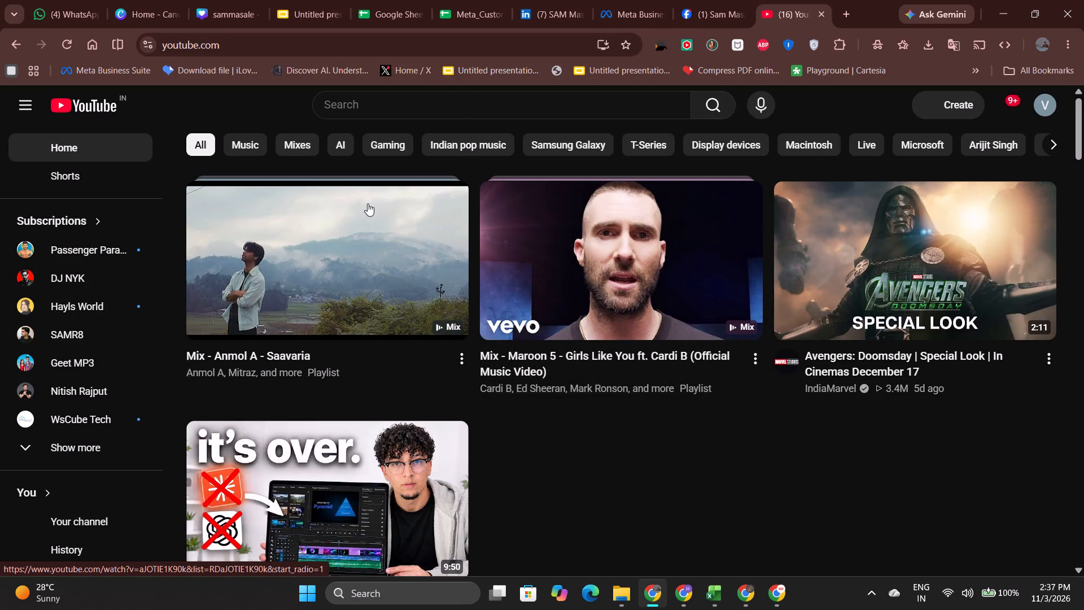
left_click(359, 271)
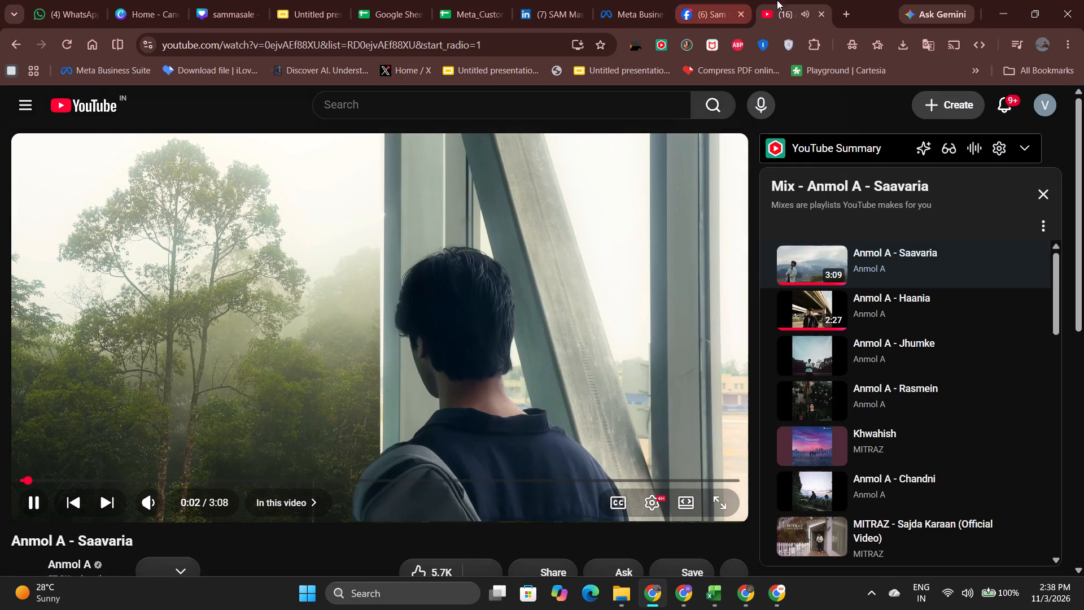
Open another blank browser tab beside the playing YouTube video.
left_click(841, 8)
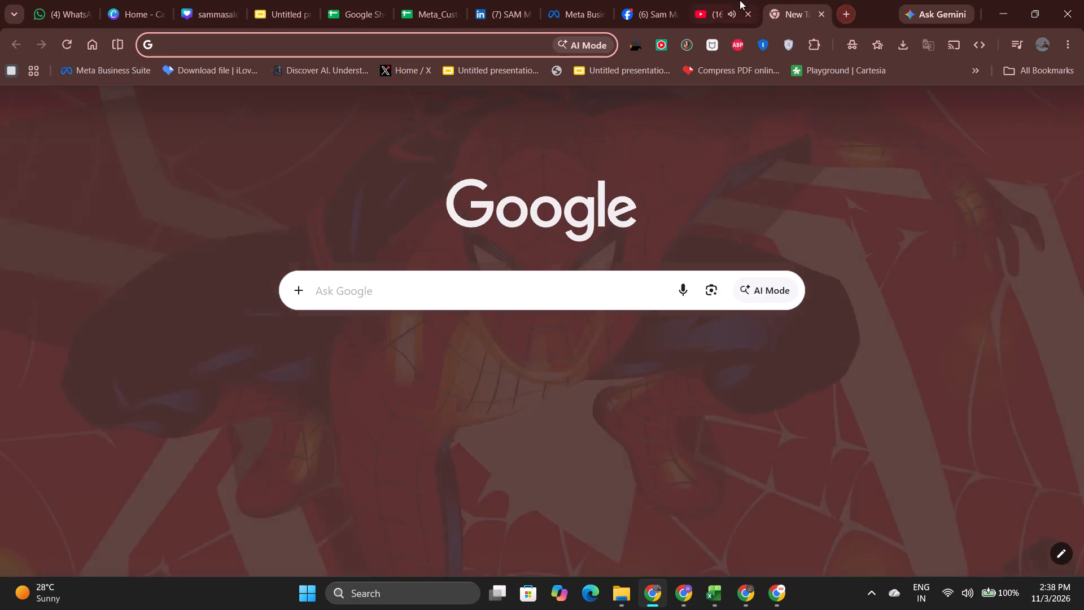
left_click(704, 0)
left_click(794, 0)
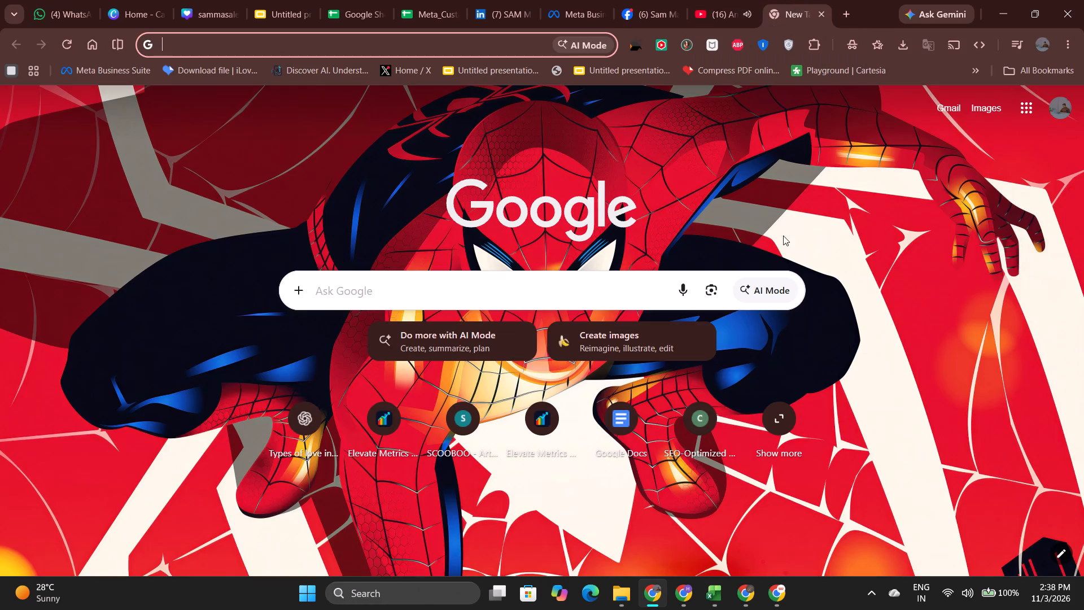
Open the Windows quick settings with the media and volume controls.
left_click(965, 600)
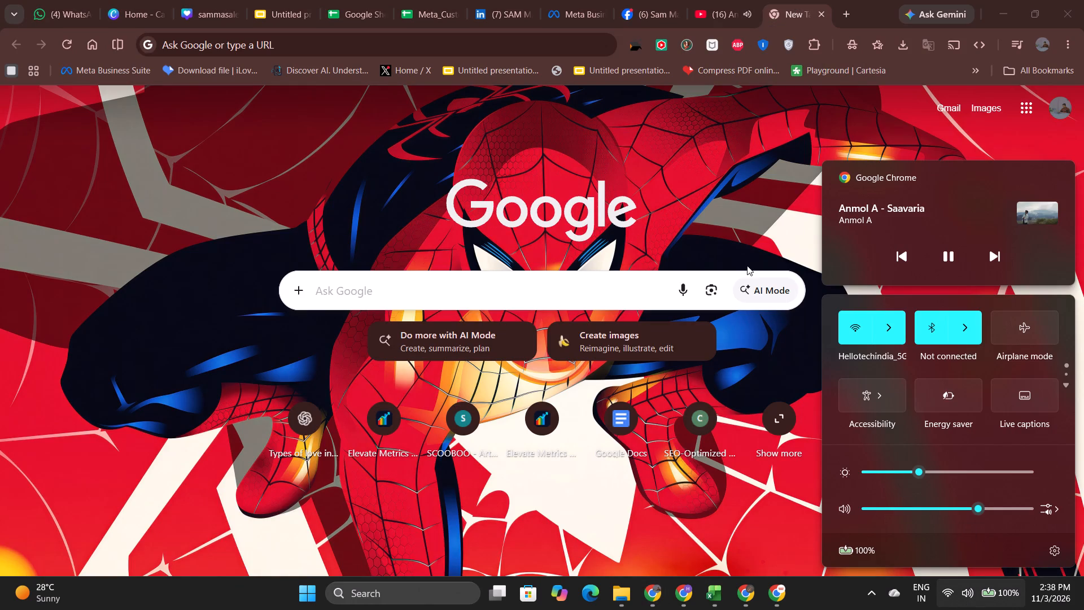
Close the Meta_Custom_Audience spreadsheet and the LinkedIn company page.
left_click(731, 183)
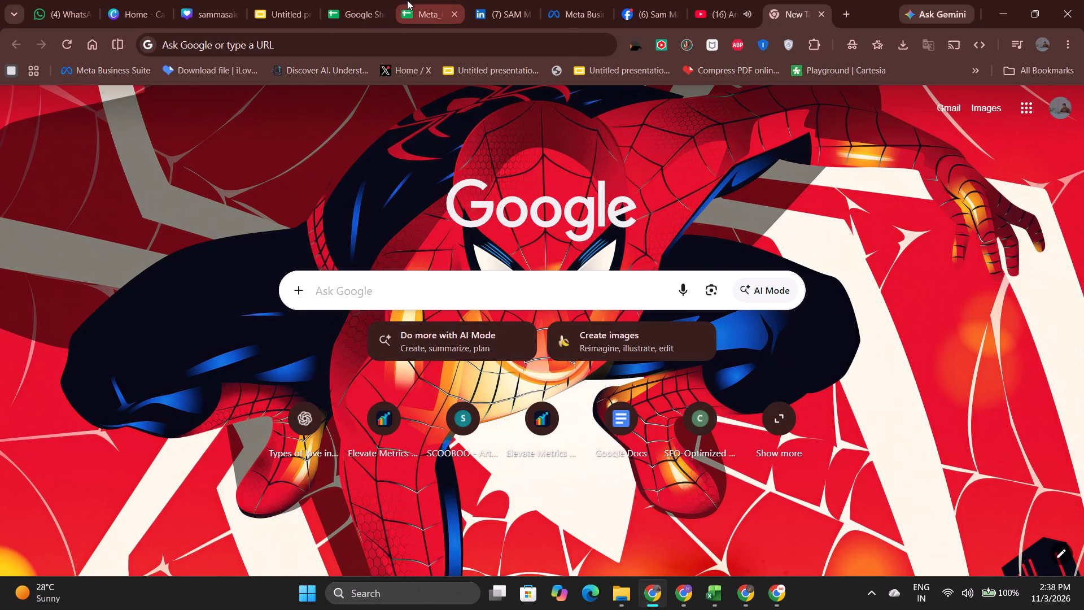
left_click(426, 5)
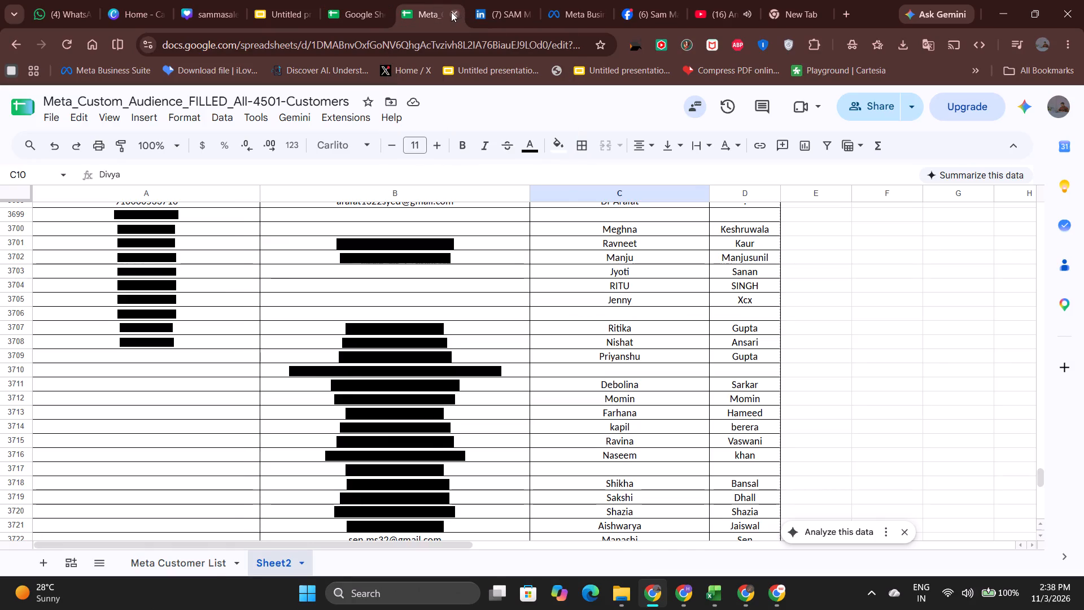
left_click(451, 12)
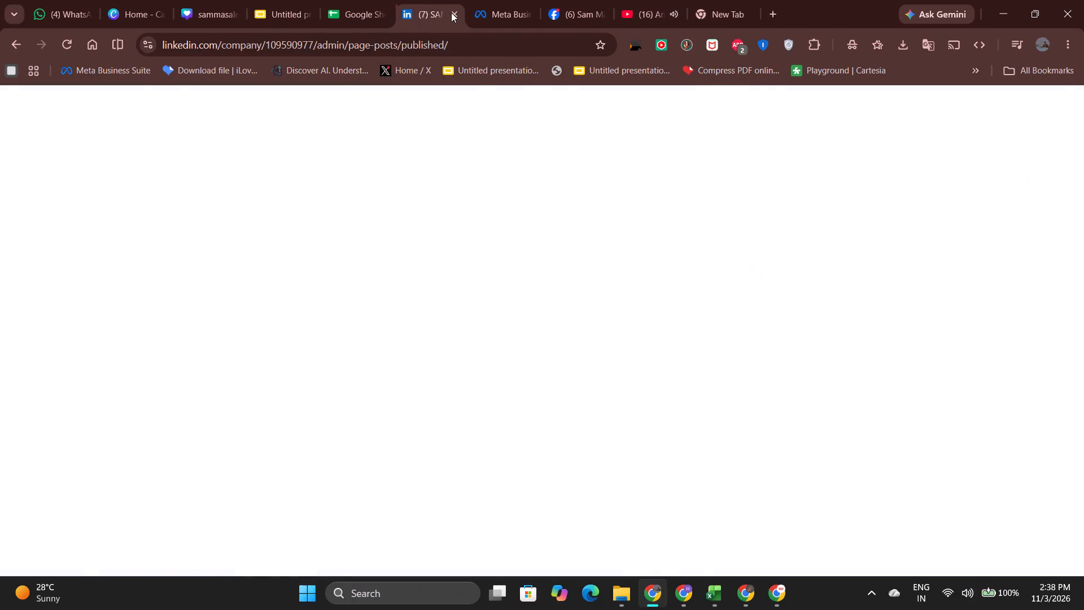
left_click(451, 12)
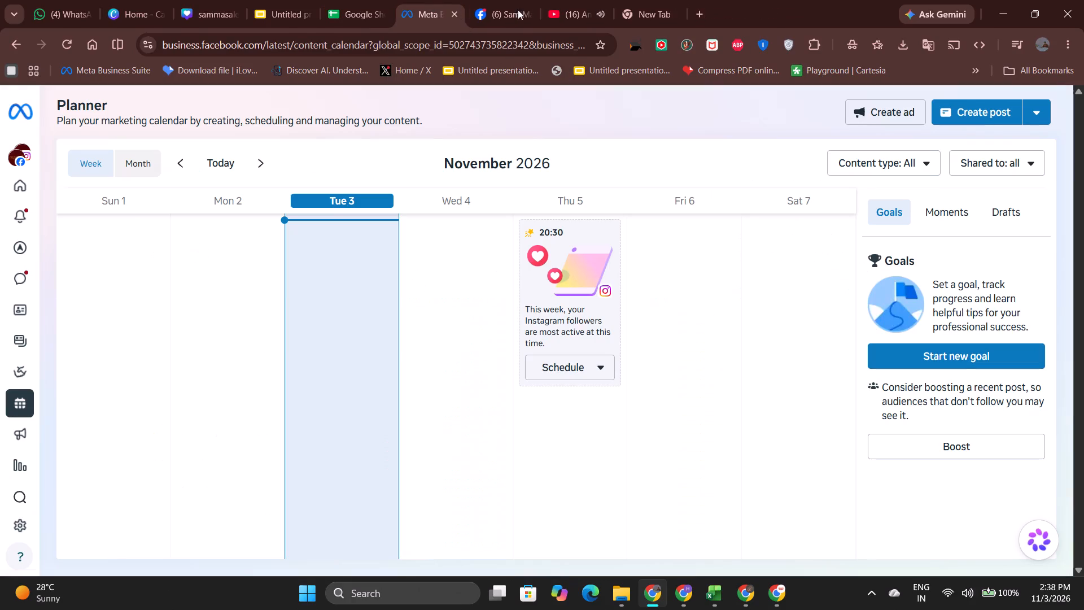
Open the Untitled presentation and look over its slide thumbnails around slides 7 to 14.
left_click(644, 0)
left_click(317, 211)
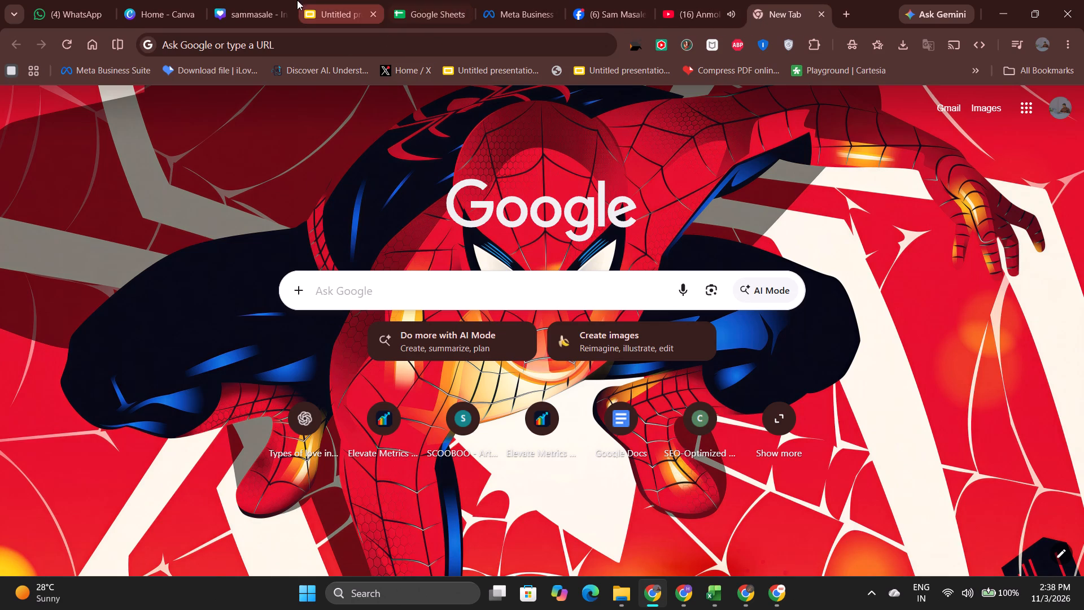
left_click(336, 0)
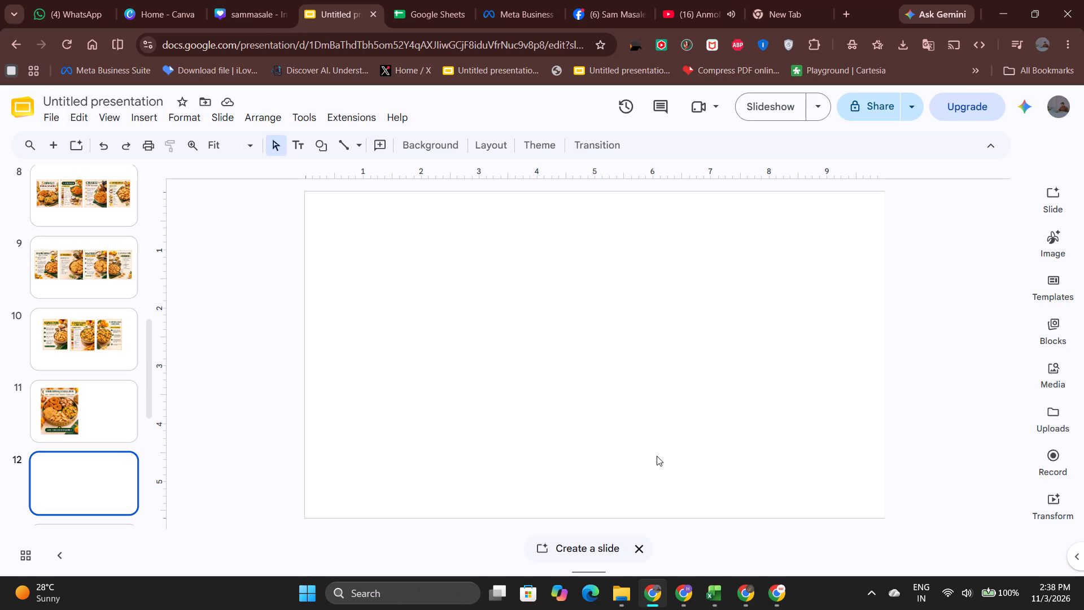
scroll(131, 342, "up", 5)
scroll(130, 340, "down", 12)
scroll(130, 340, "up", 9)
scroll(130, 338, "down", 4)
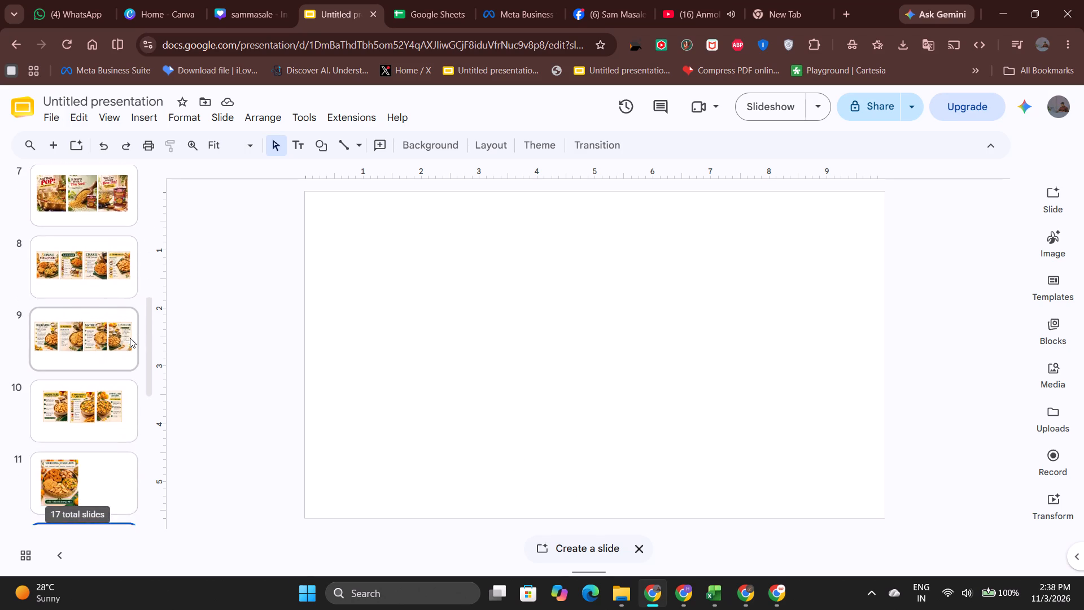
scroll(130, 338, "down", 2)
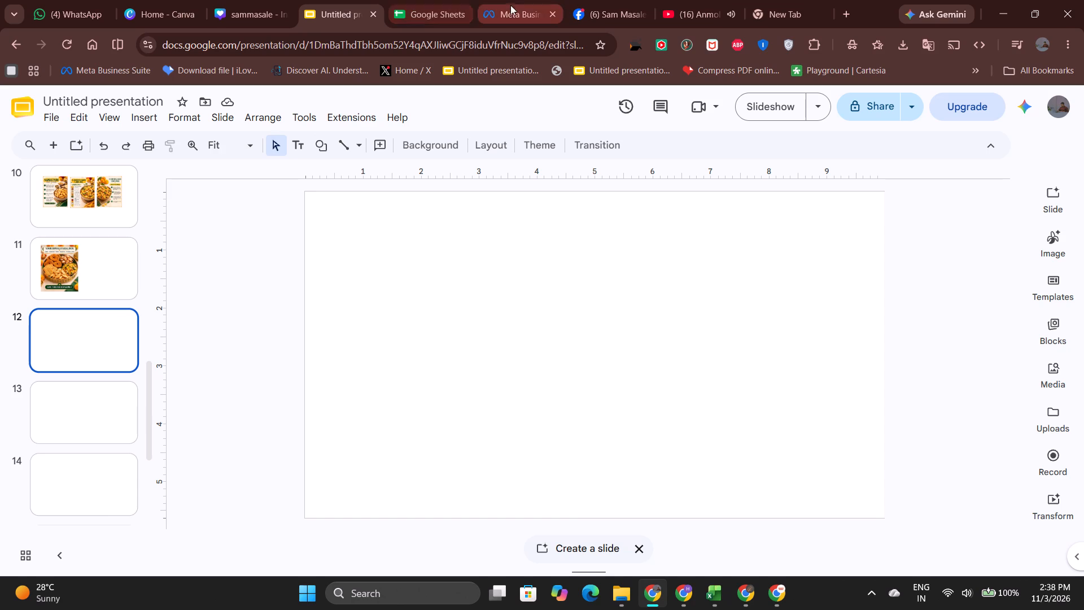
Close the Meta Business Suite planner and move the sammasale Canva design directly after the Untitled presentation in the tab order.
left_click(552, 15)
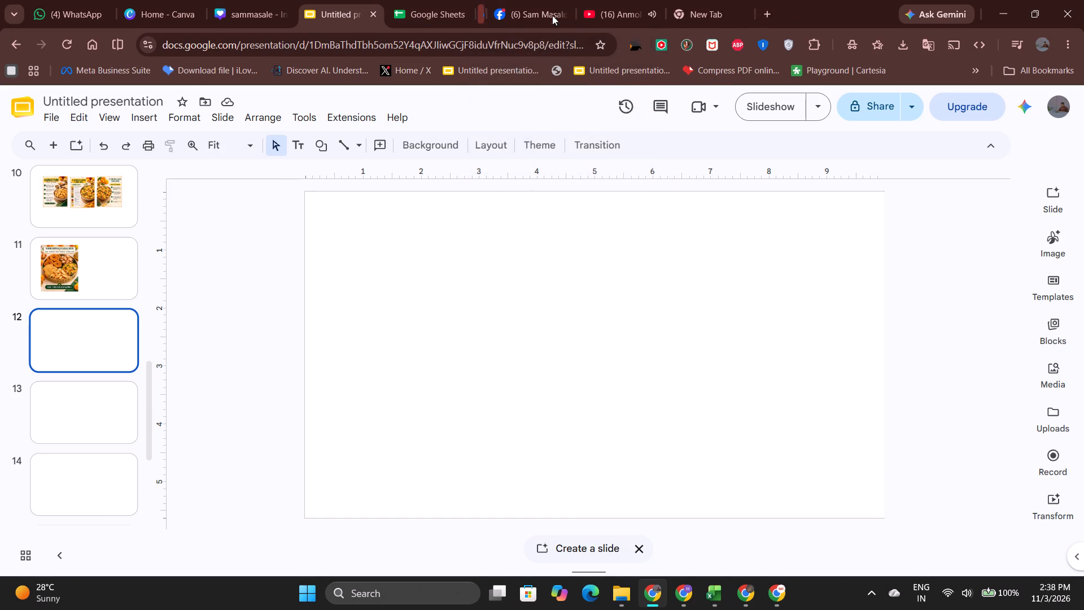
left_click_drag(242, 3, 329, 1)
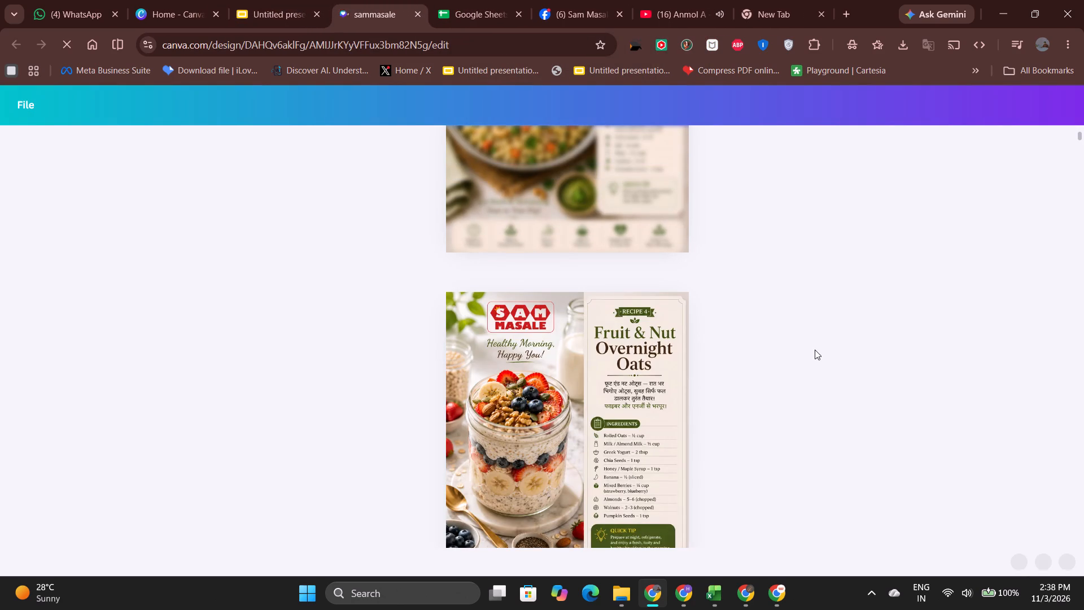
Look through the pages of the sammasale Canva design and select the Happy Dhanteras family creative on page 149.
scroll(789, 388, "down", 4)
left_click_drag(1079, 138, 1083, 378)
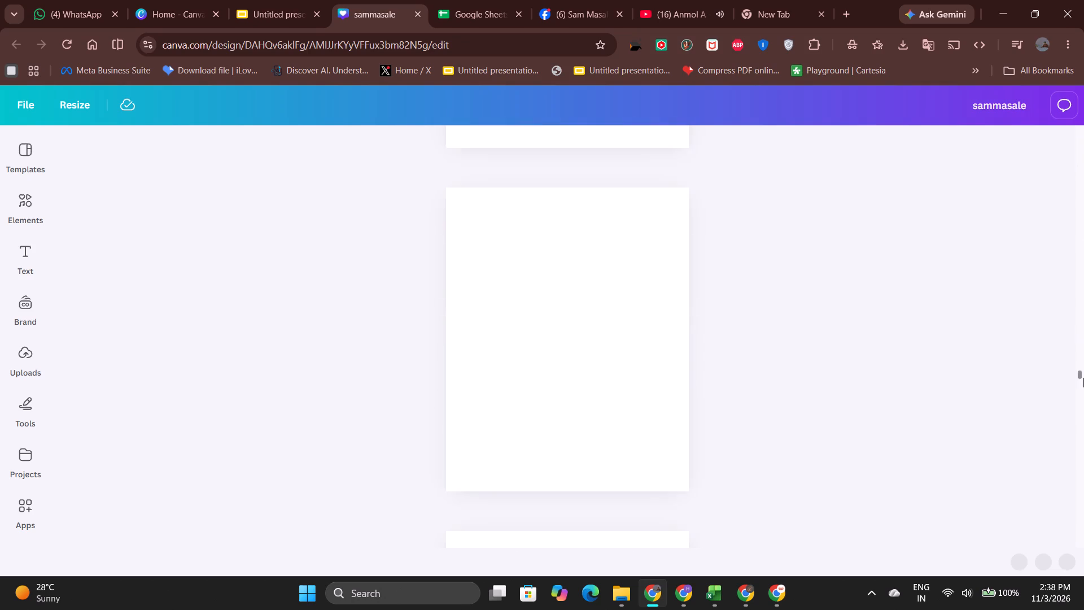
left_click_drag(1083, 378, 1083, 445)
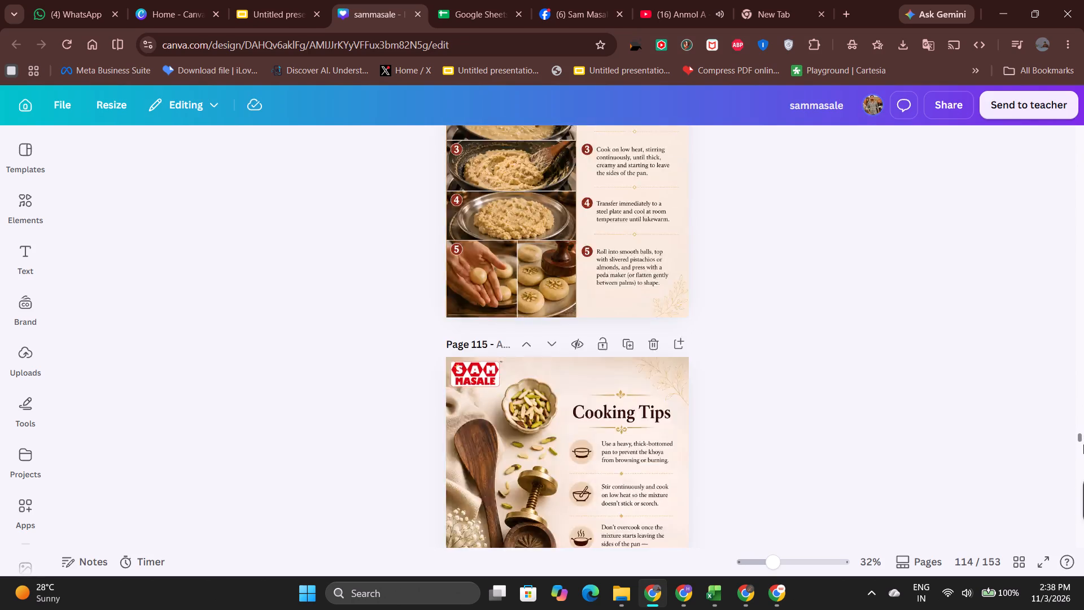
left_click_drag(1083, 445, 1083, 459)
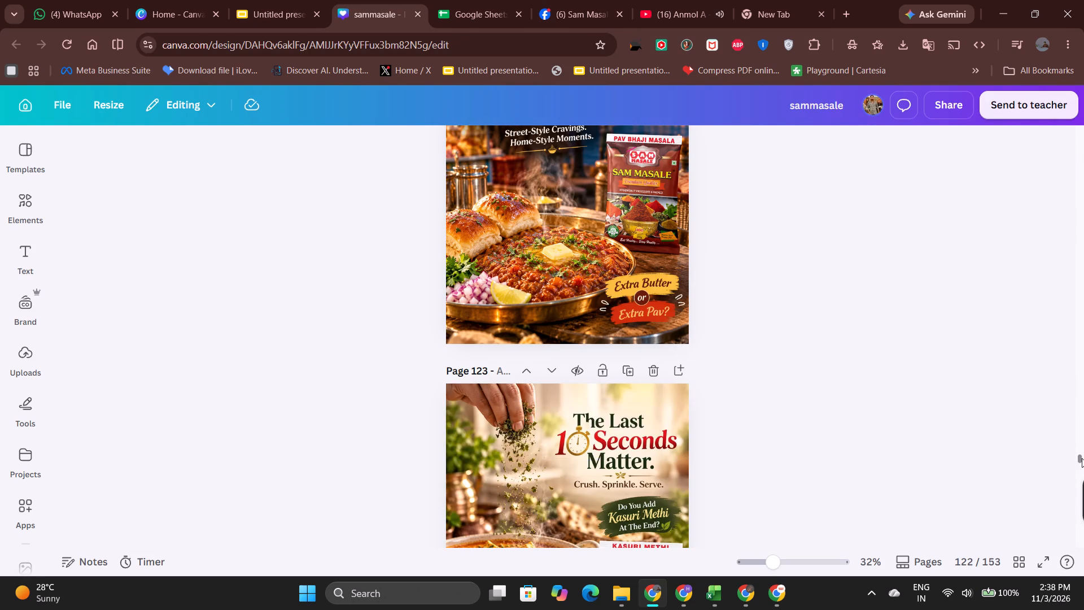
scroll(640, 374, "down", 20)
scroll(640, 374, "down", 11)
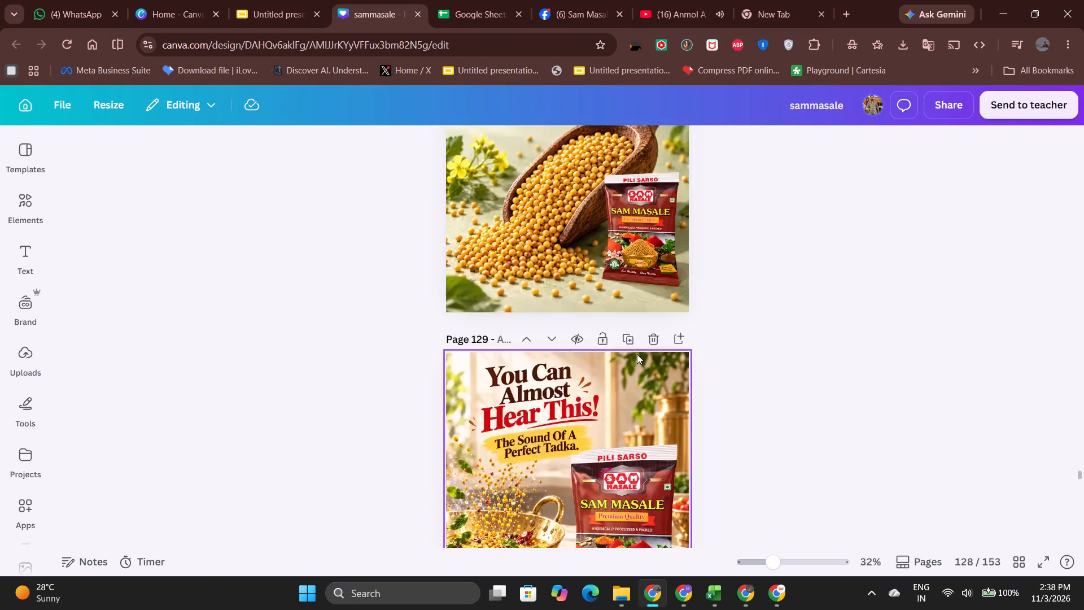
scroll(637, 354, "down", 16)
scroll(640, 356, "down", 14)
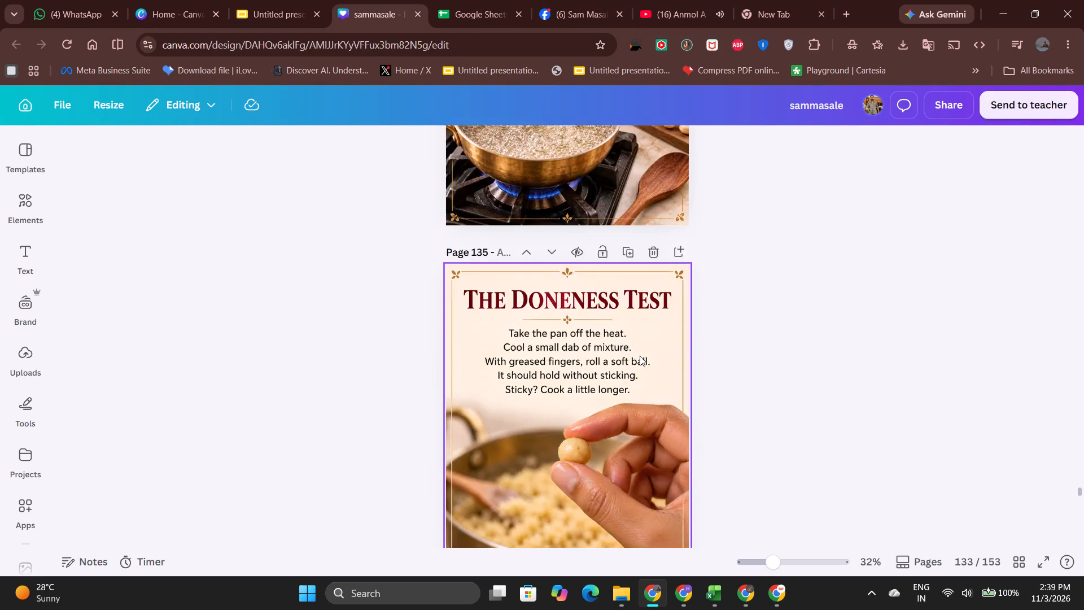
scroll(640, 356, "down", 20)
scroll(640, 356, "down", 12)
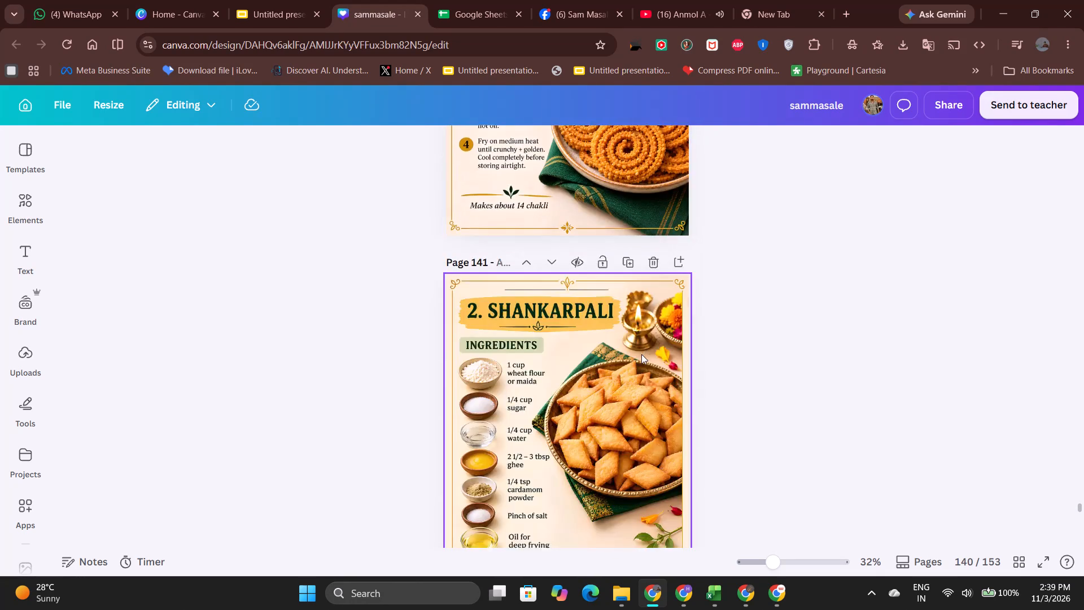
scroll(641, 354, "down", 20)
scroll(641, 354, "down", 12)
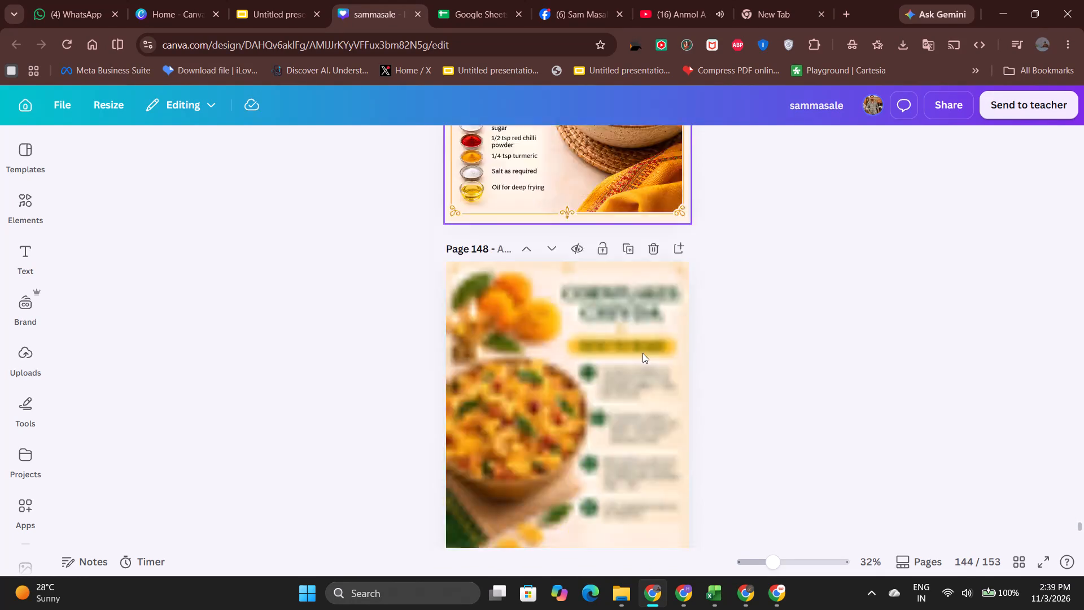
scroll(642, 353, "down", 15)
scroll(642, 353, "up", 16)
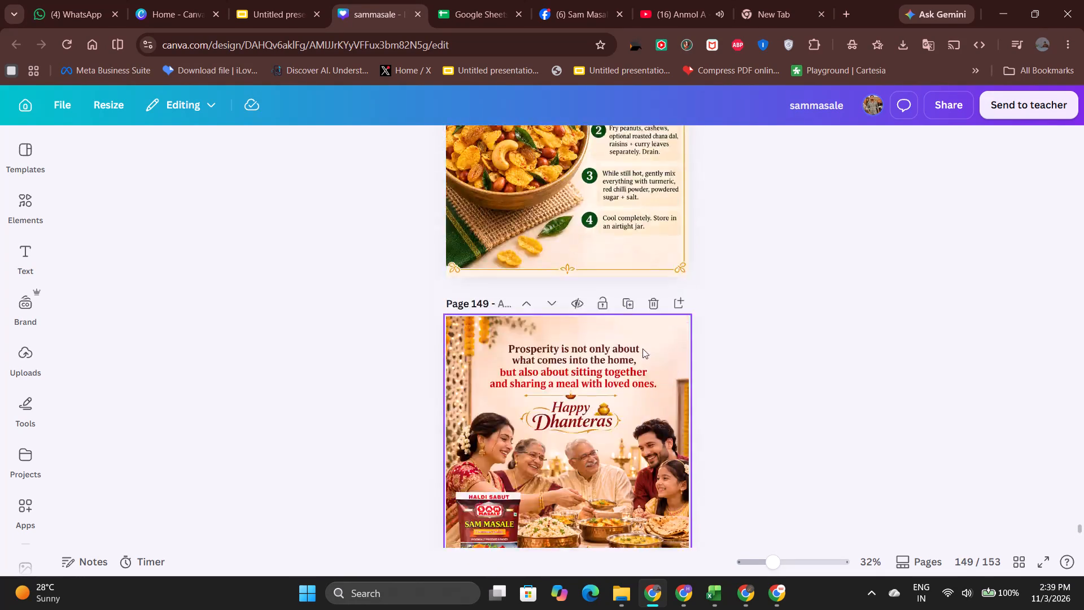
scroll(642, 348, "down", 6)
left_click(597, 250)
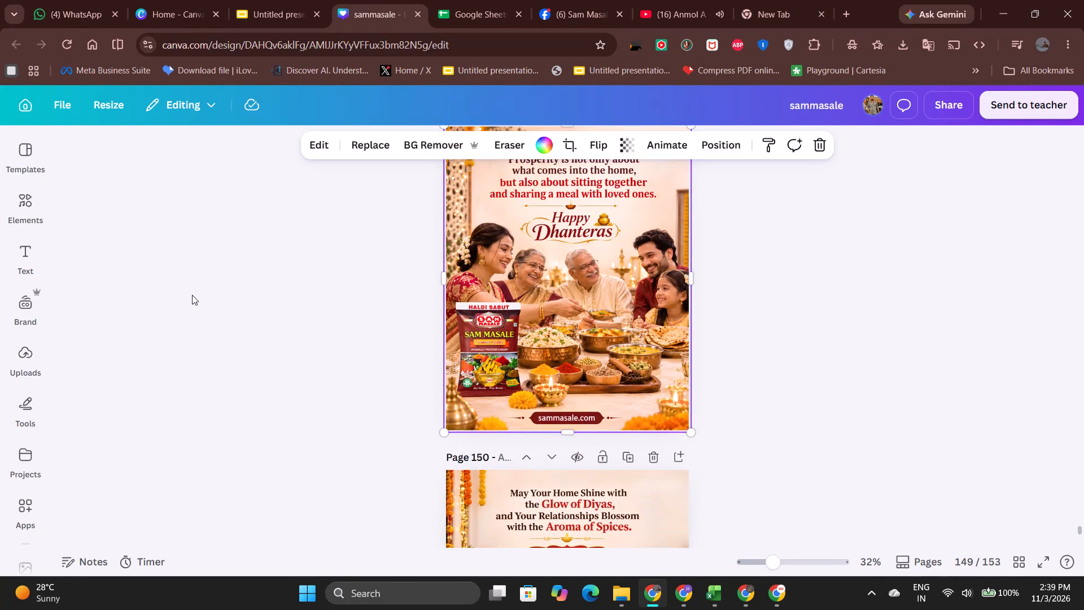
left_click(192, 295)
scroll(350, 308, "up", 2)
left_click(559, 329)
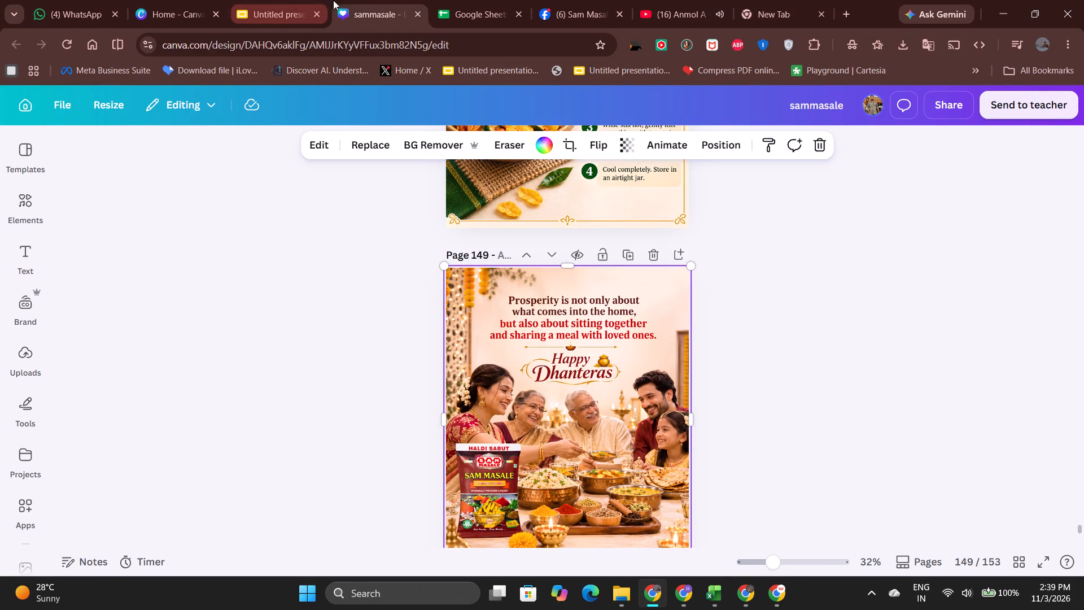
Check the slide thumbnails around slides 10 to 14 of the Untitled presentation and return to the sammasale design.
left_click(271, 0)
scroll(103, 316, "up", 1)
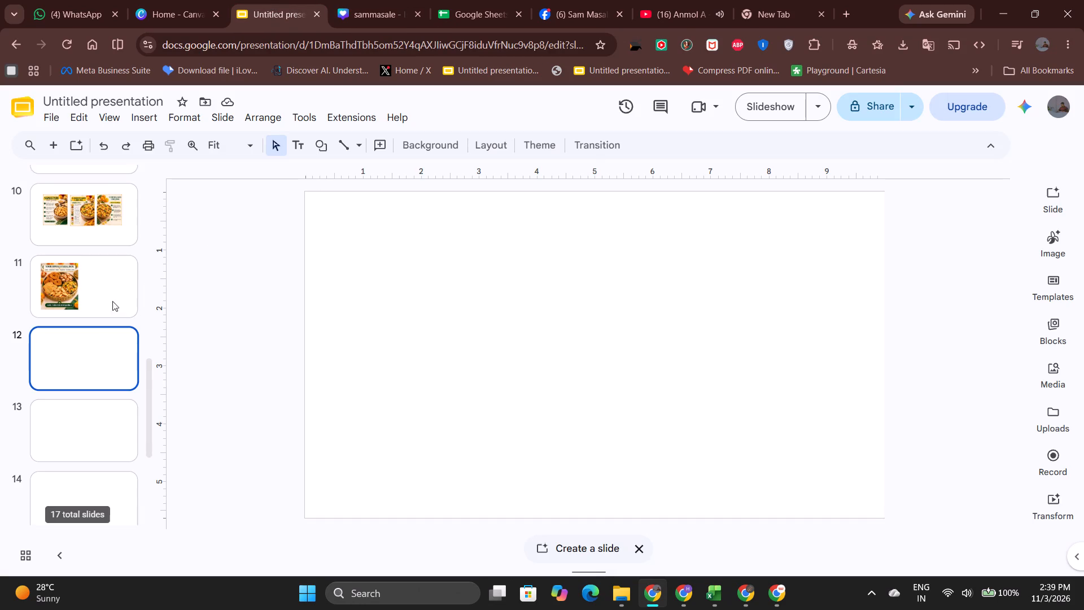
left_click(334, 0)
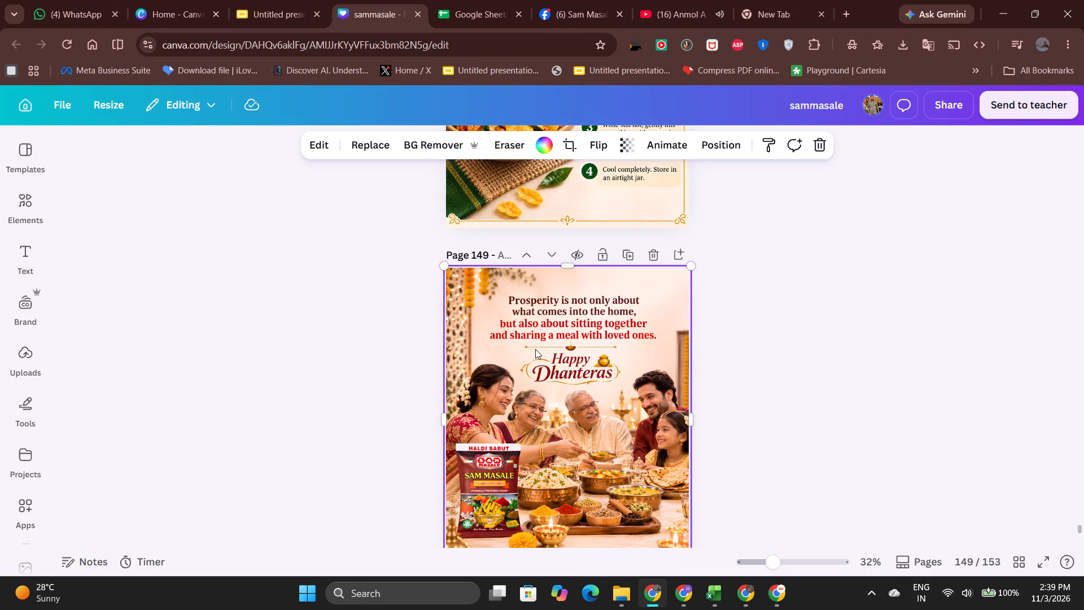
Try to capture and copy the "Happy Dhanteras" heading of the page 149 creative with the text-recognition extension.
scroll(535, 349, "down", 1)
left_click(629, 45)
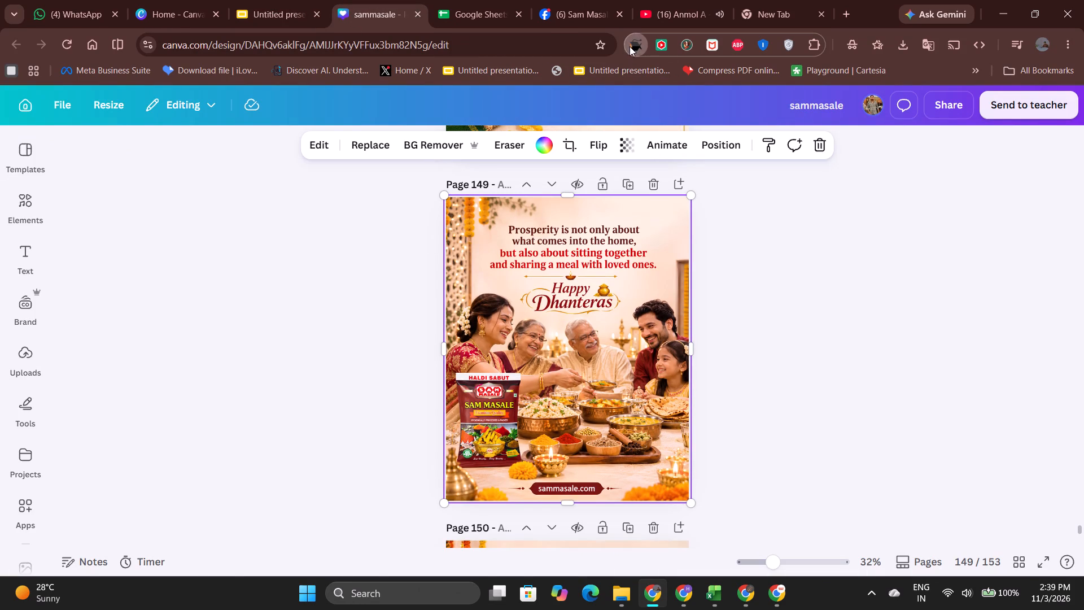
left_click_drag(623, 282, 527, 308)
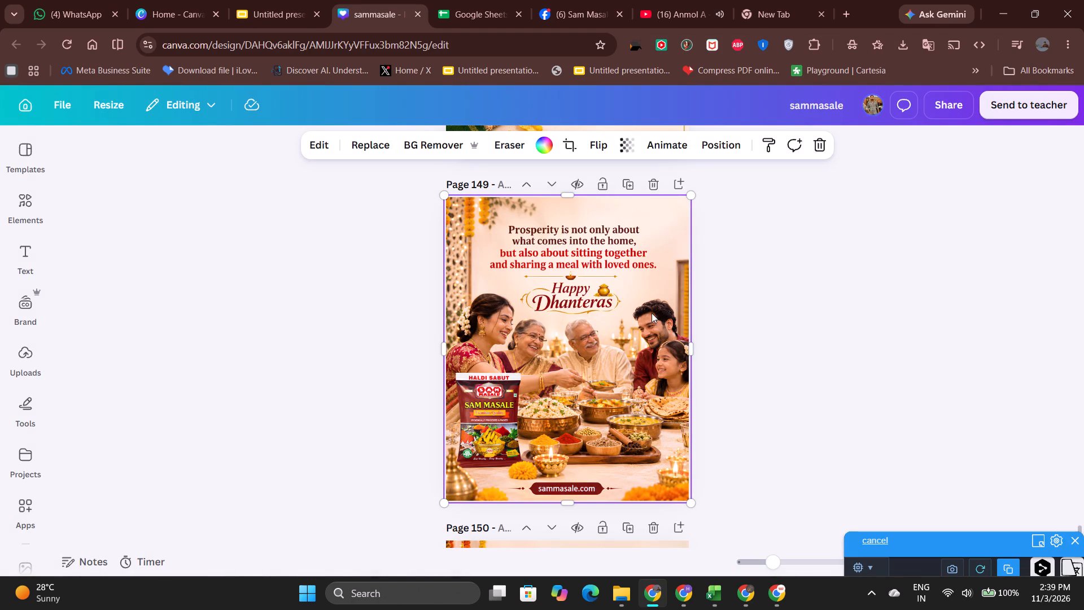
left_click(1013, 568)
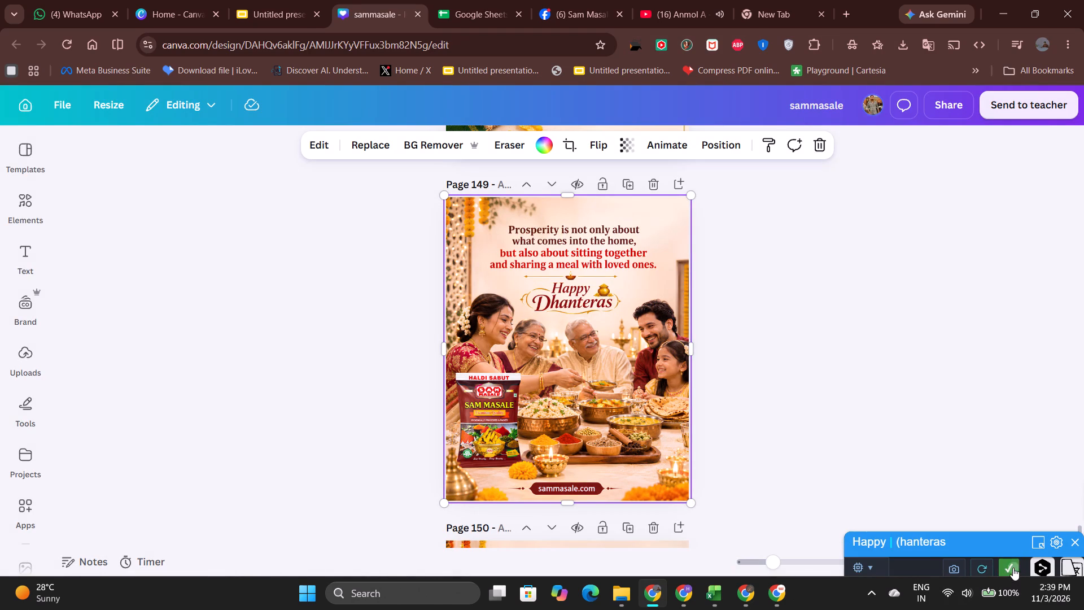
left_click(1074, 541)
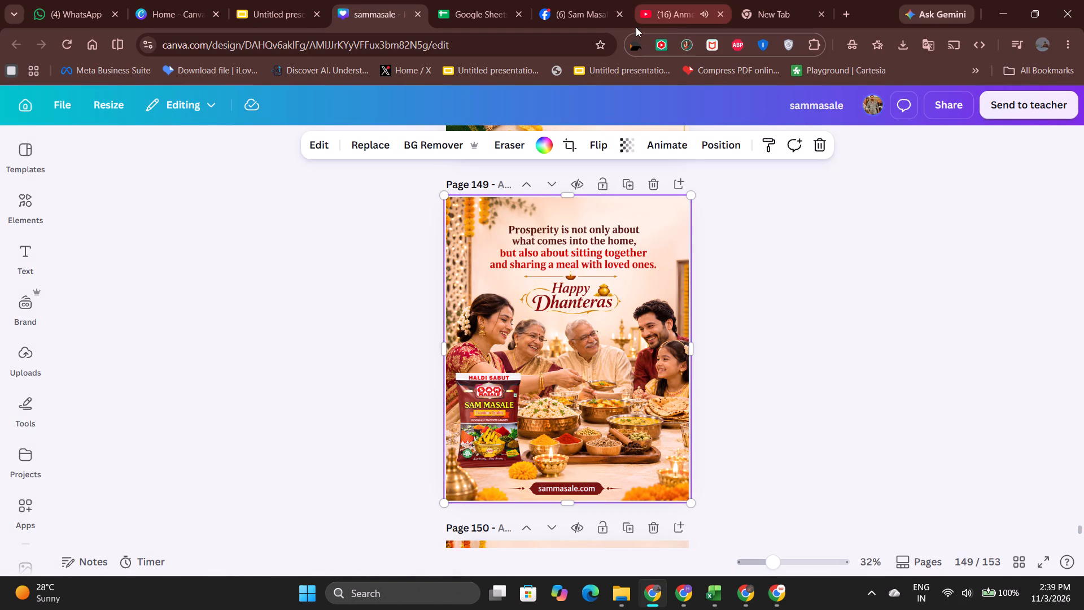
Capture the "Happy Dhanteras" heading again with a larger selection area and copy the recognised text.
left_click(636, 42)
left_click_drag(637, 277, 514, 311)
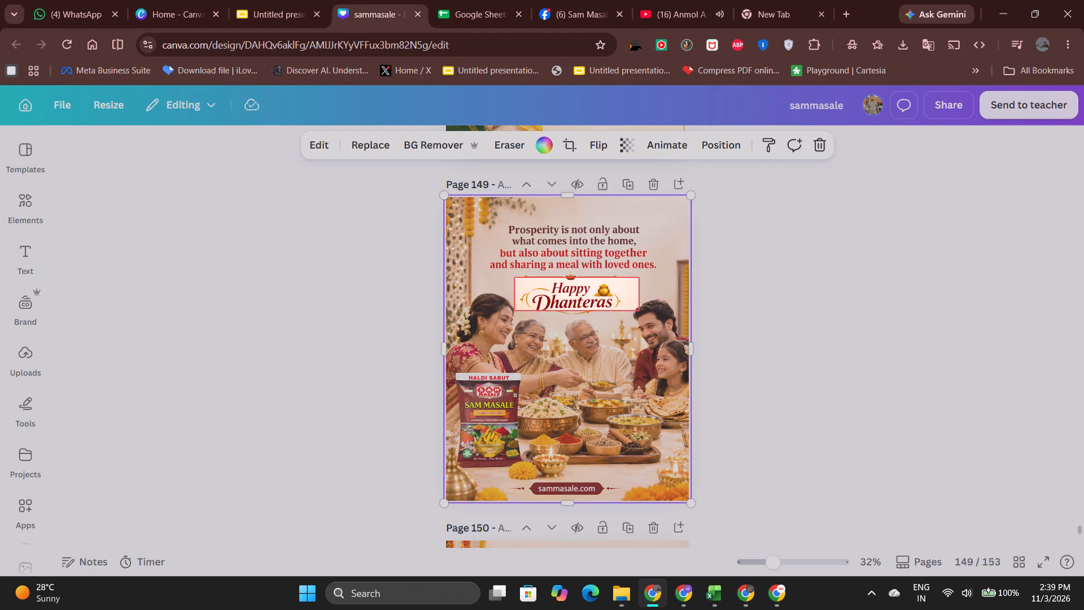
left_click_drag(514, 311, 515, 318)
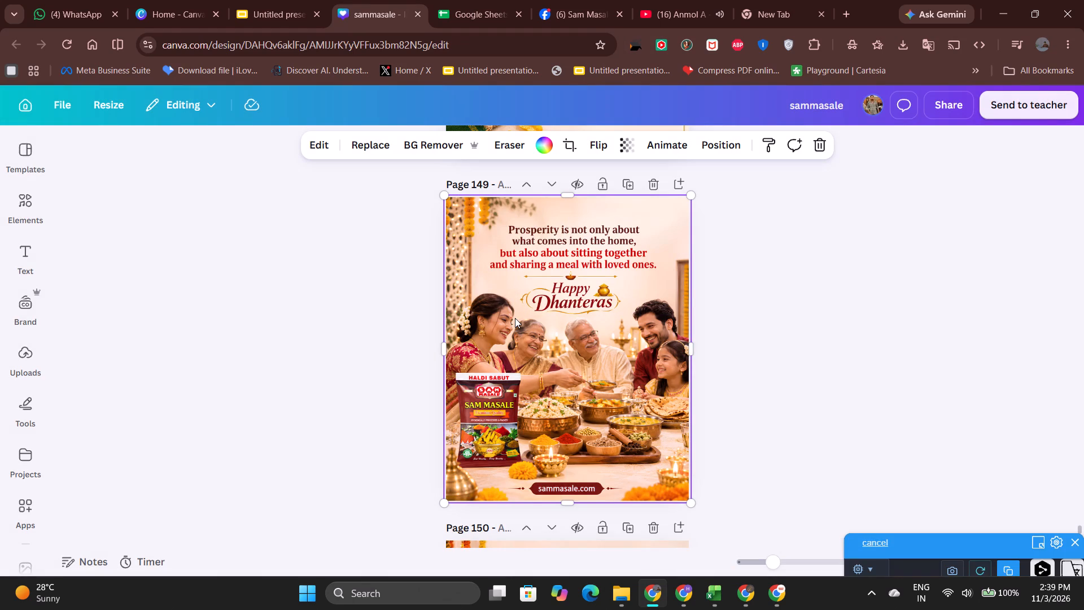
double_click(1011, 564)
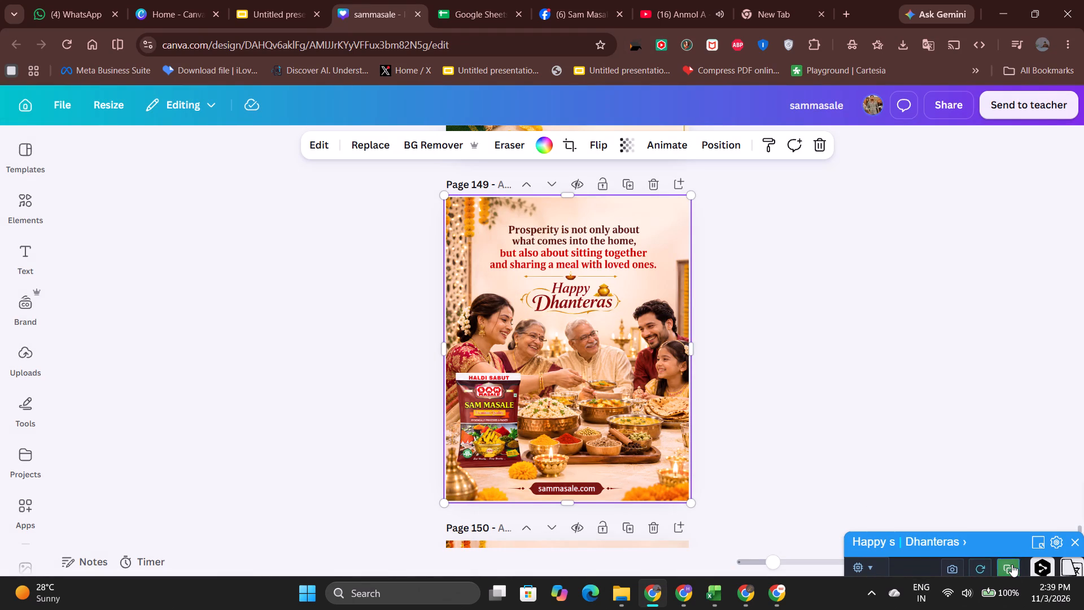
Translate the copied Dhanteras text from English to Hindi with Google Translate in the New Tab and play the Hindi audio.
left_click(794, 0)
left_click(456, 45)
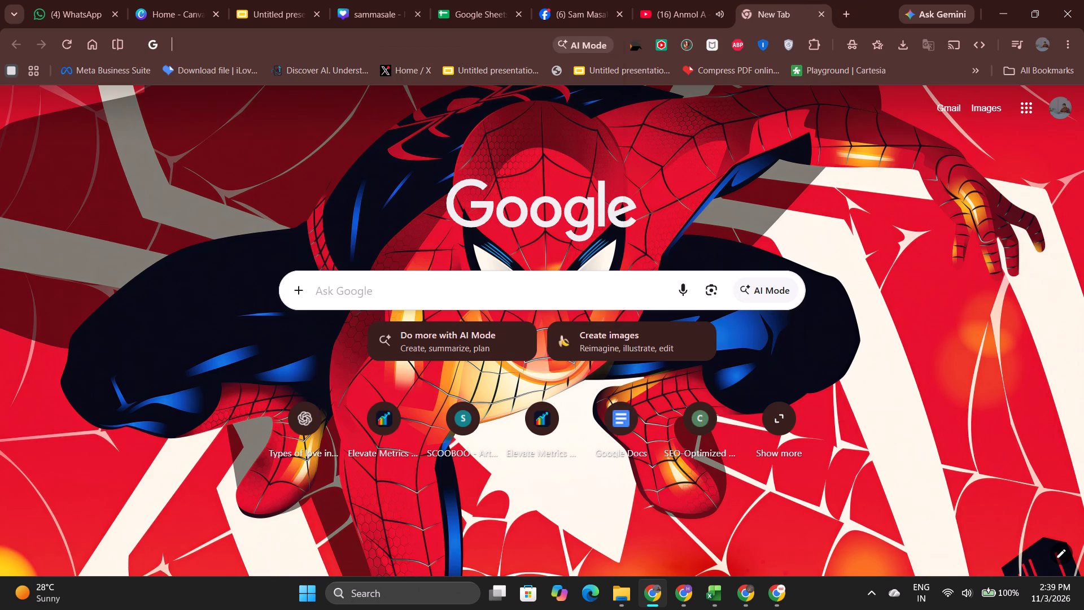
left_click(1030, 106)
left_click(902, 347)
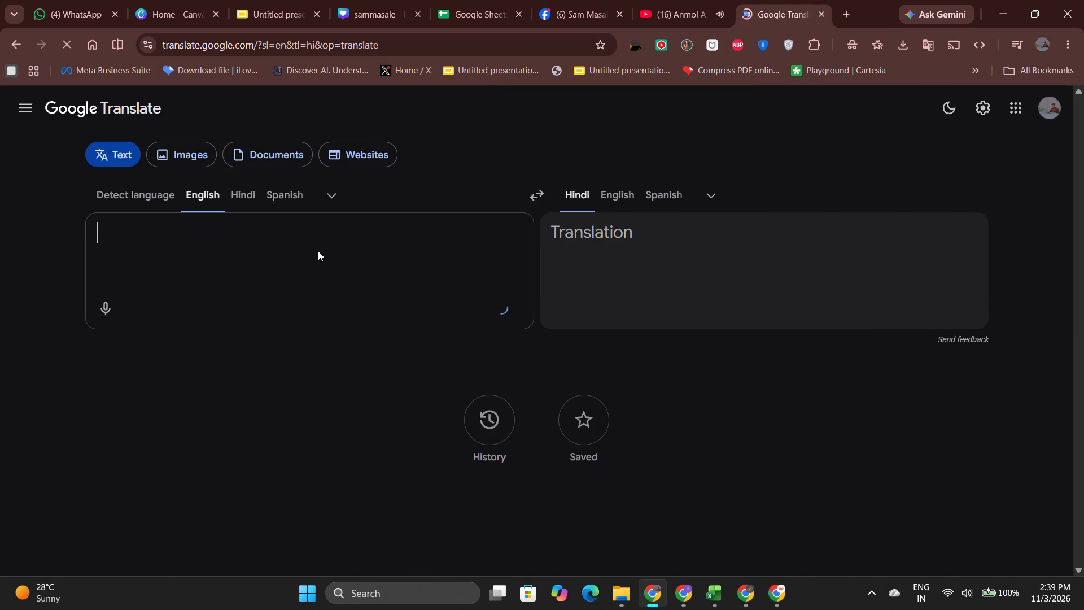
left_click(318, 251)
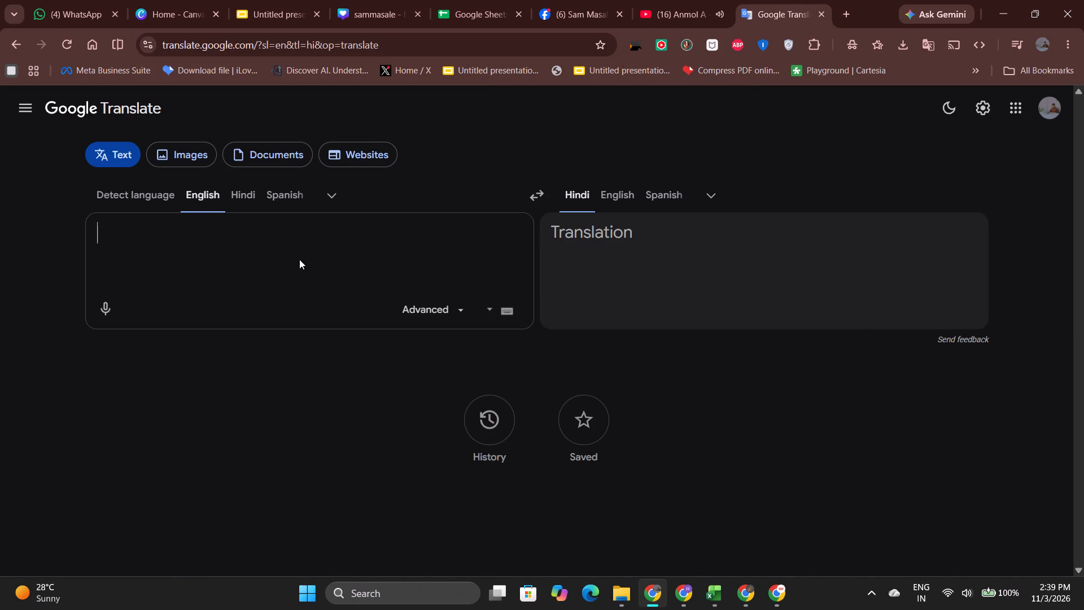
key("ctrl+v")
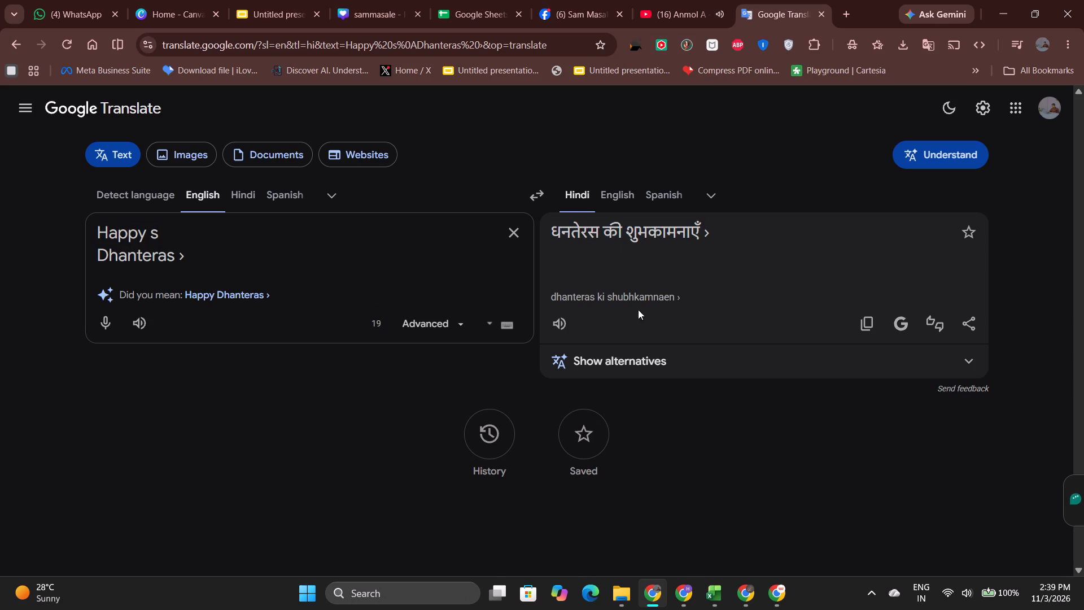
left_click(562, 315)
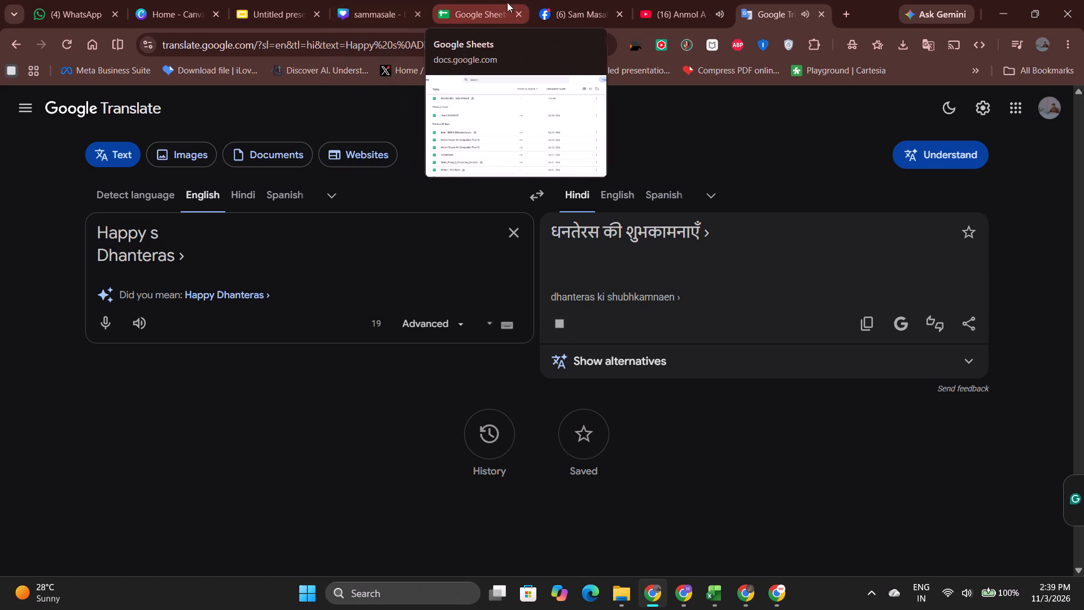
left_click(741, 595)
scroll(555, 289, "up", 12)
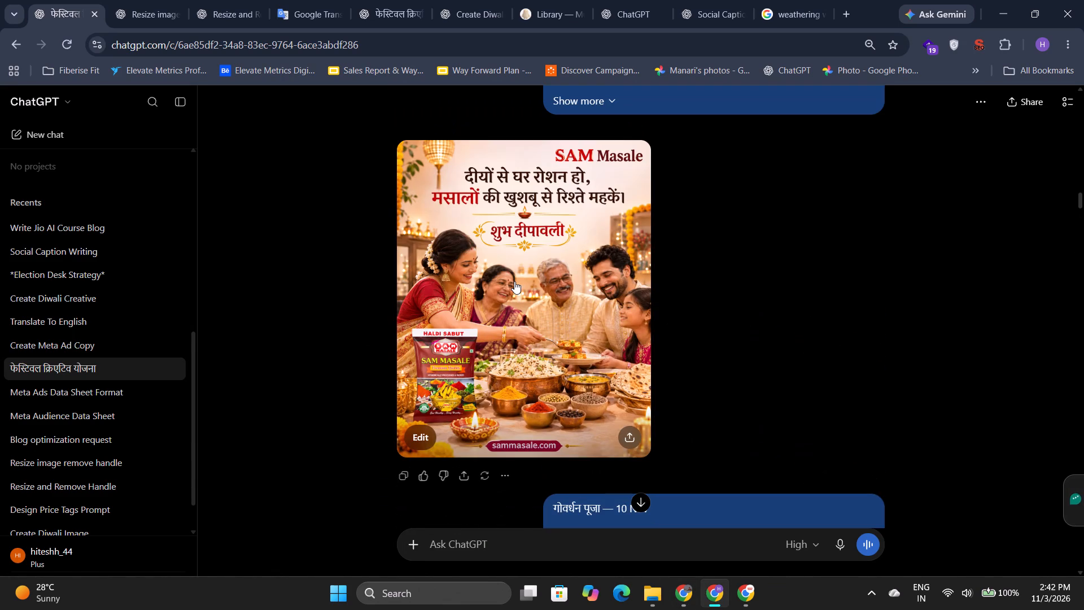
scroll(514, 281, "down", 1)
scroll(514, 281, "up", 9)
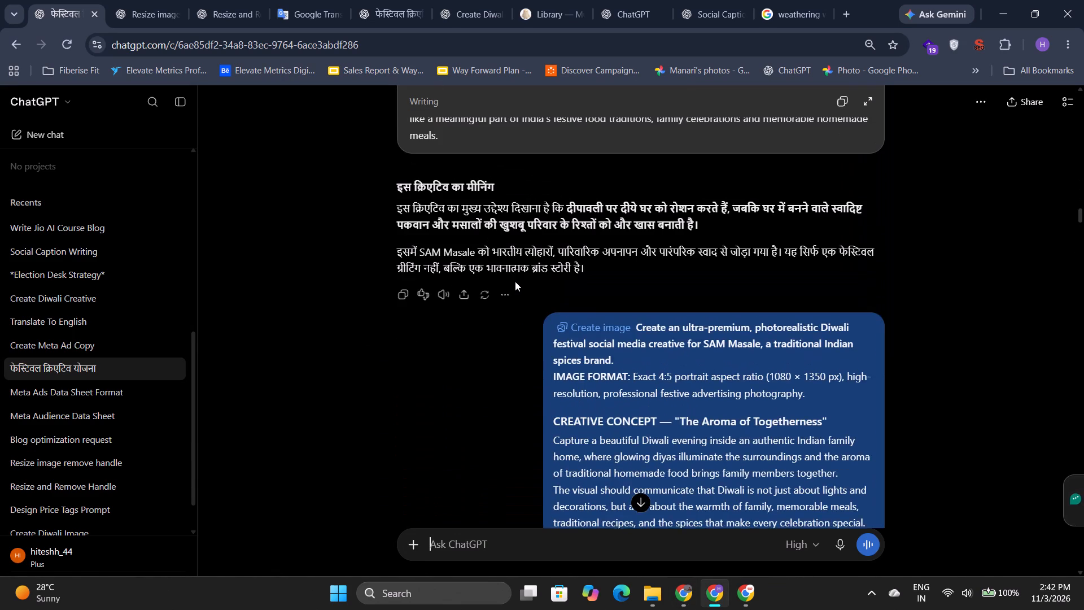
scroll(515, 281, "up", 3)
scroll(515, 281, "down", 6)
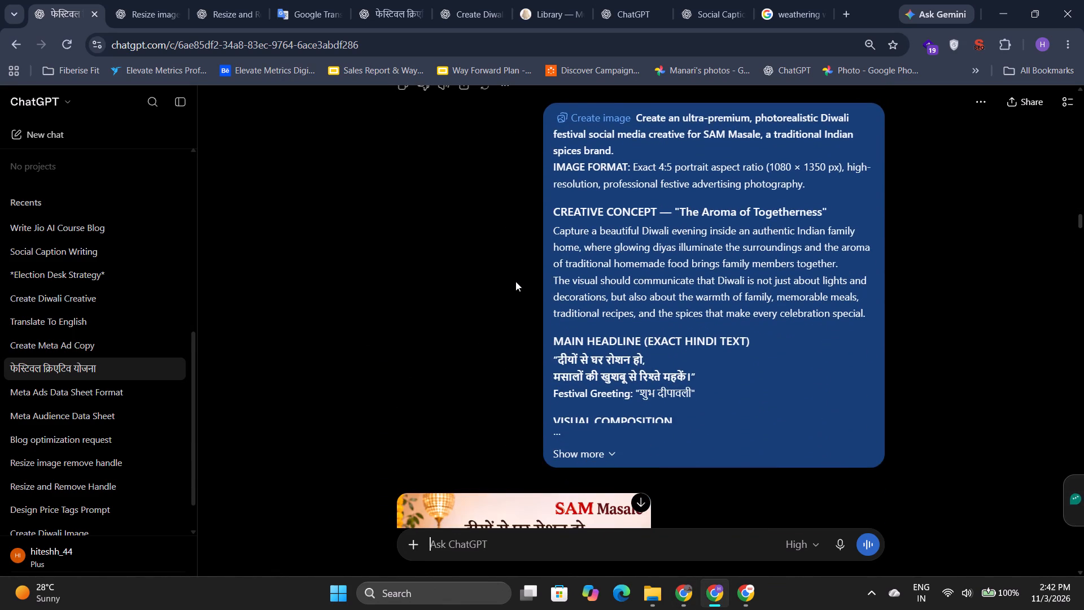
scroll(515, 281, "up", 20)
scroll(515, 281, "up", 4)
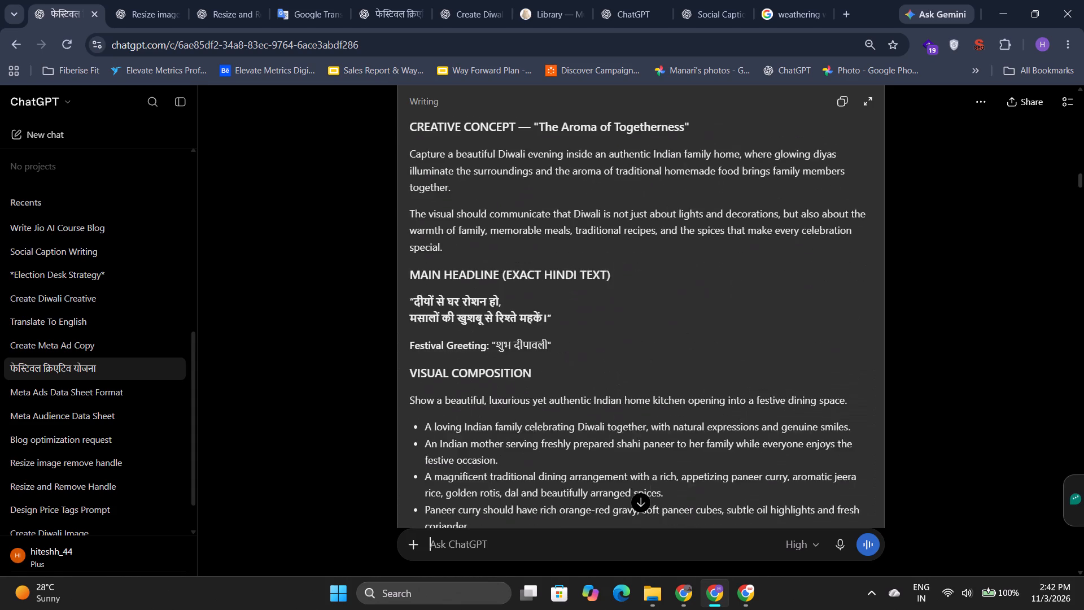
scroll(515, 278, "up", 17)
scroll(517, 277, "up", 8)
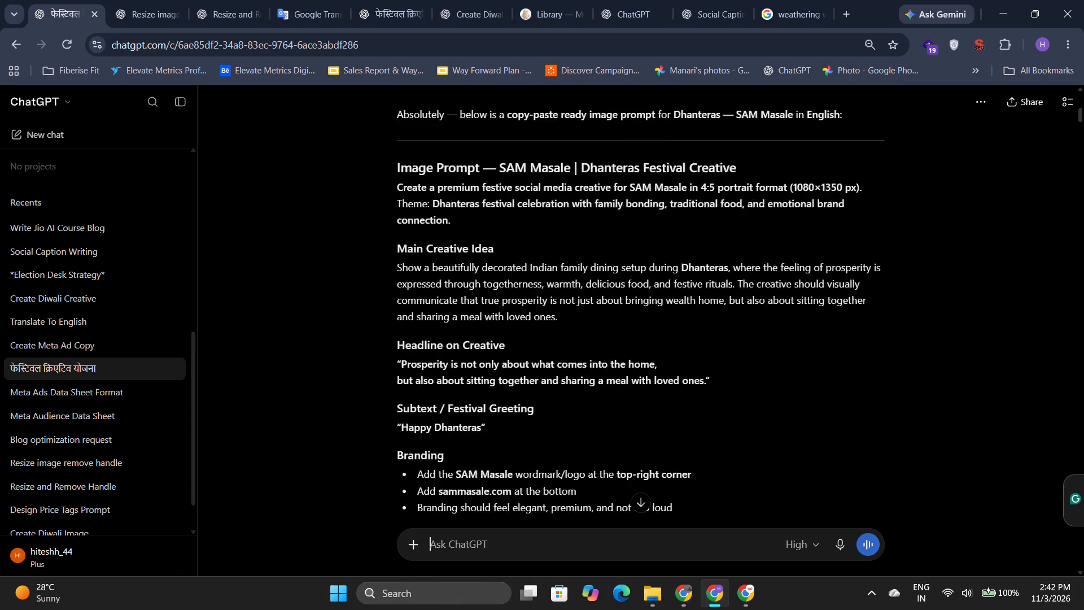
scroll(517, 277, "up", 10)
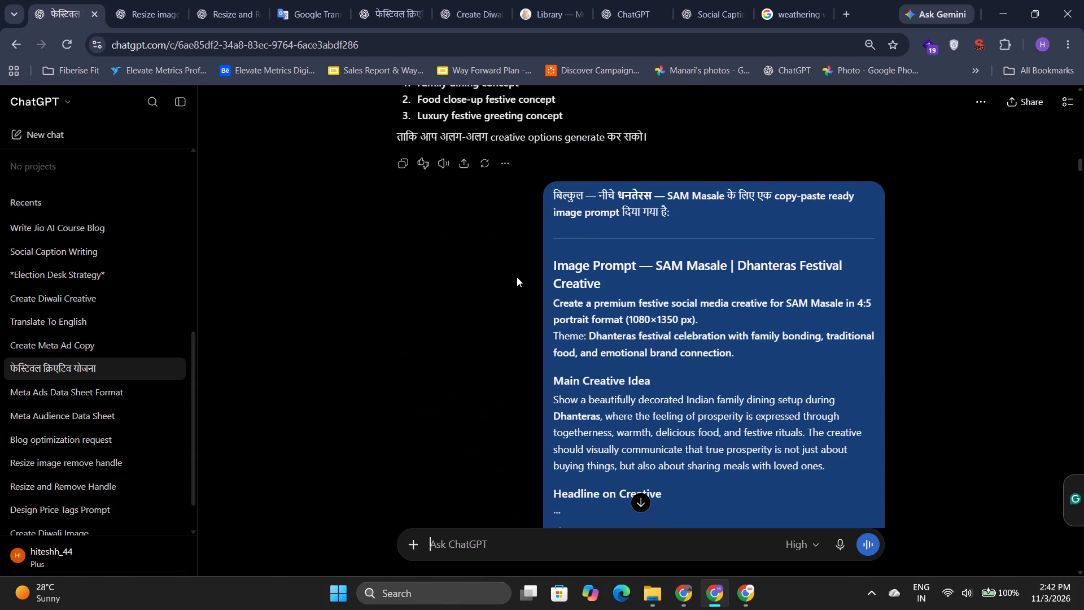
scroll(517, 277, "up", 2)
scroll(567, 276, "up", 4)
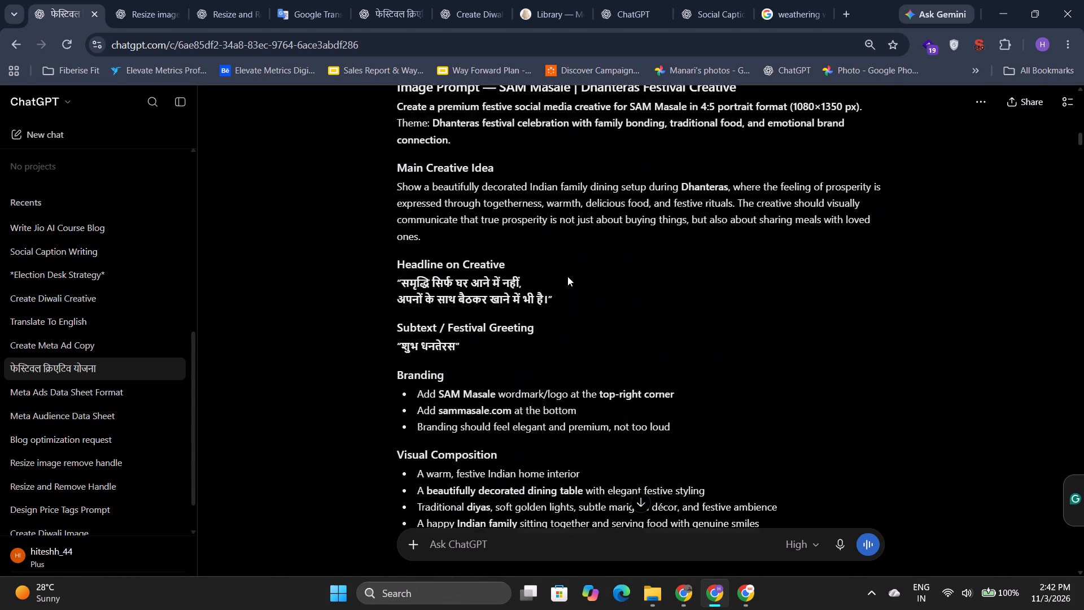
scroll(567, 276, "up", 10)
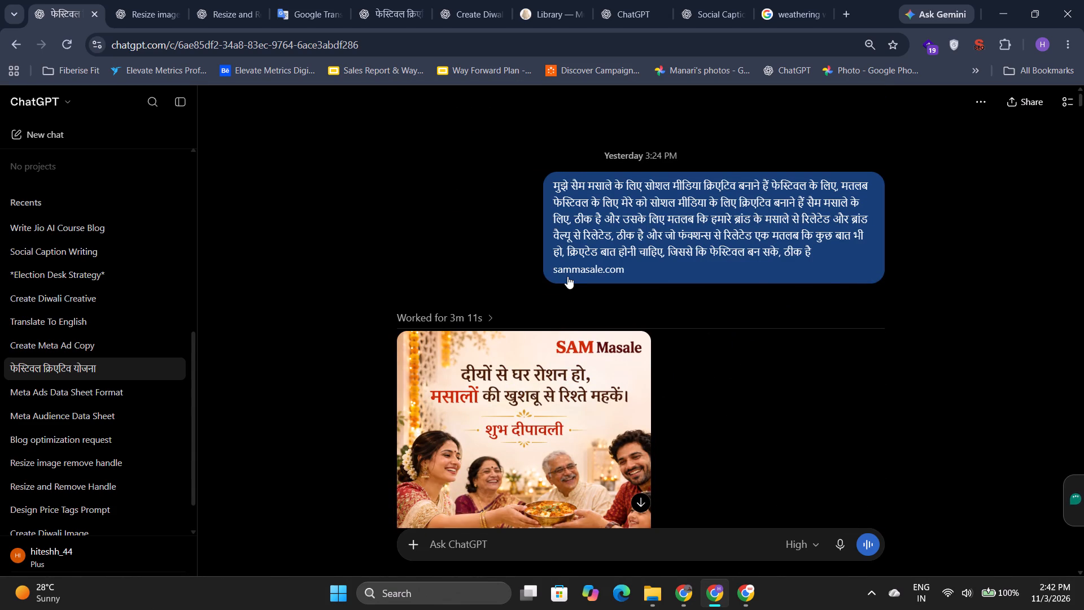
Examine the chat's November 2026 festival creative concepts table, checking the Dhanteras entry and its date.
scroll(565, 271, "right", 1)
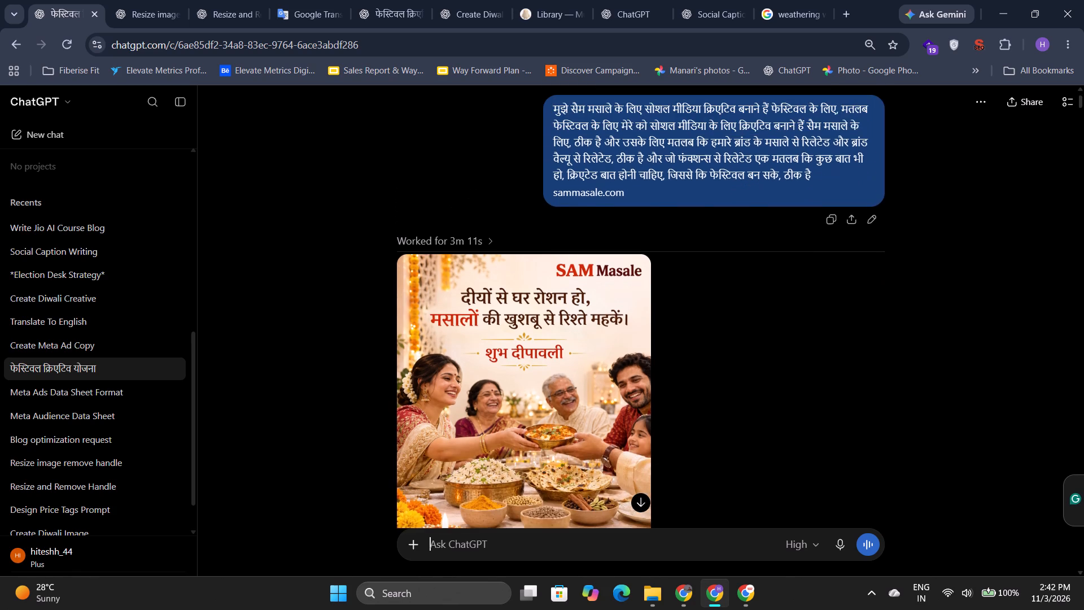
scroll(565, 271, "down", 6)
scroll(565, 271, "up", 4)
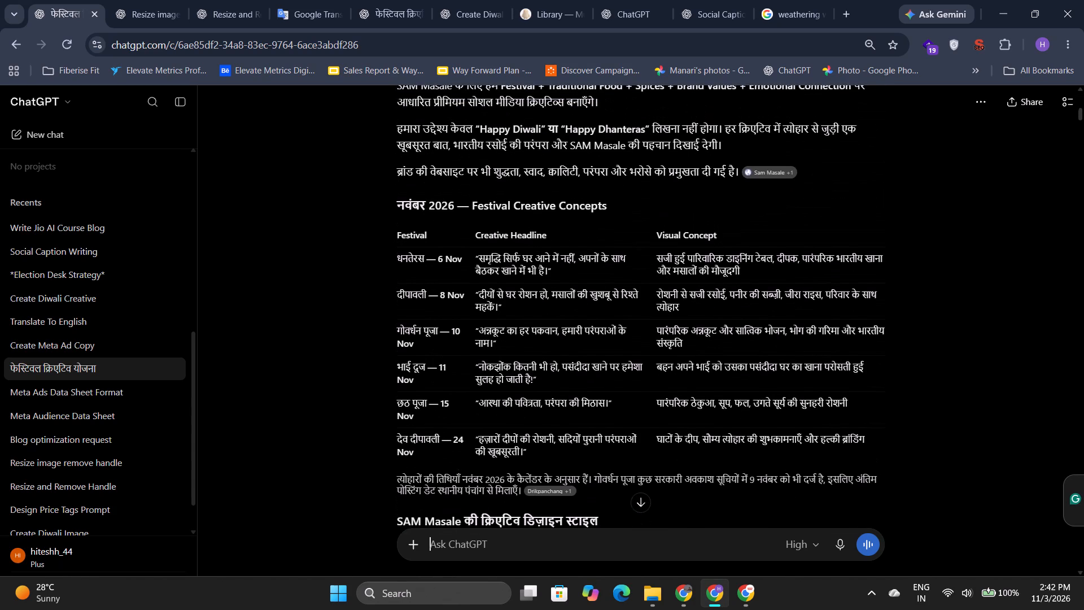
scroll(563, 271, "up", 1)
left_click_drag(356, 250, 444, 274)
Download only page 149, the Happy Dhanteras creative, from the sammasale Canva design as a high-quality PNG at 1,080 × 1,350 px.
key("alt+Tab")
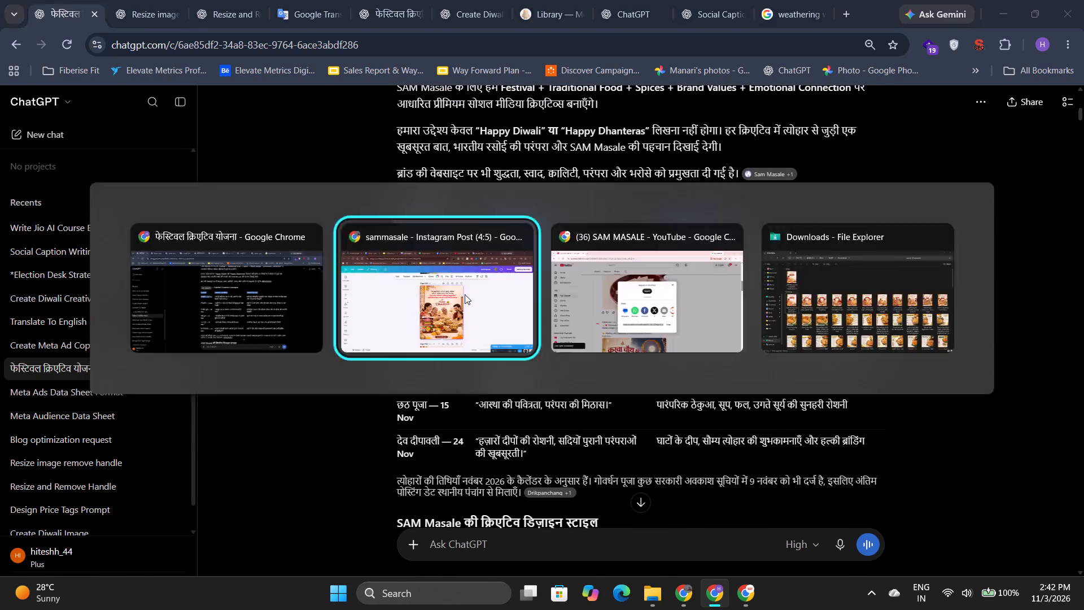
left_click(265, 0)
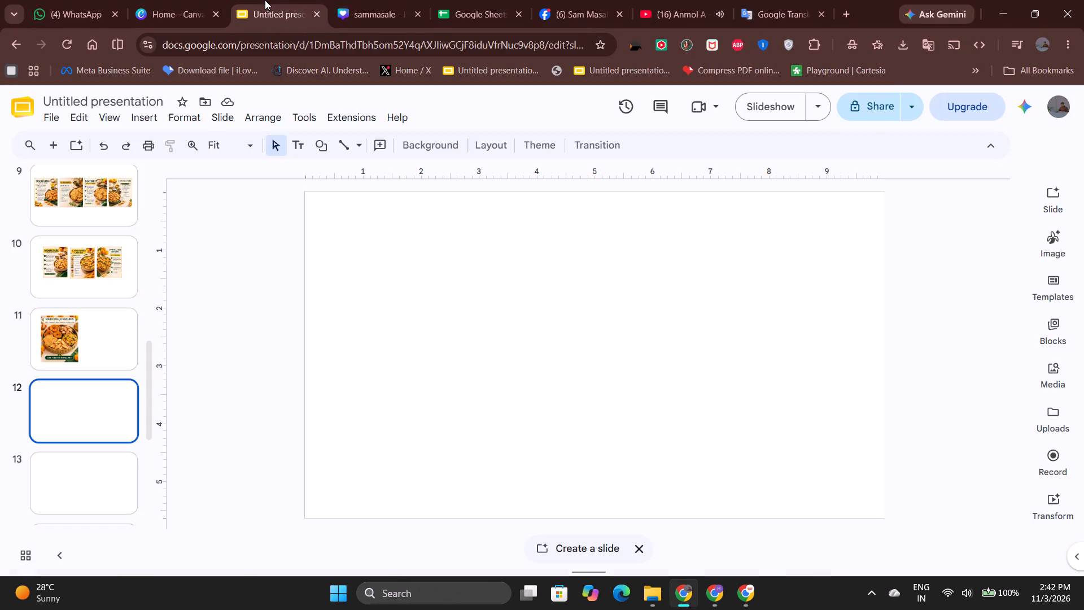
left_click(364, 0)
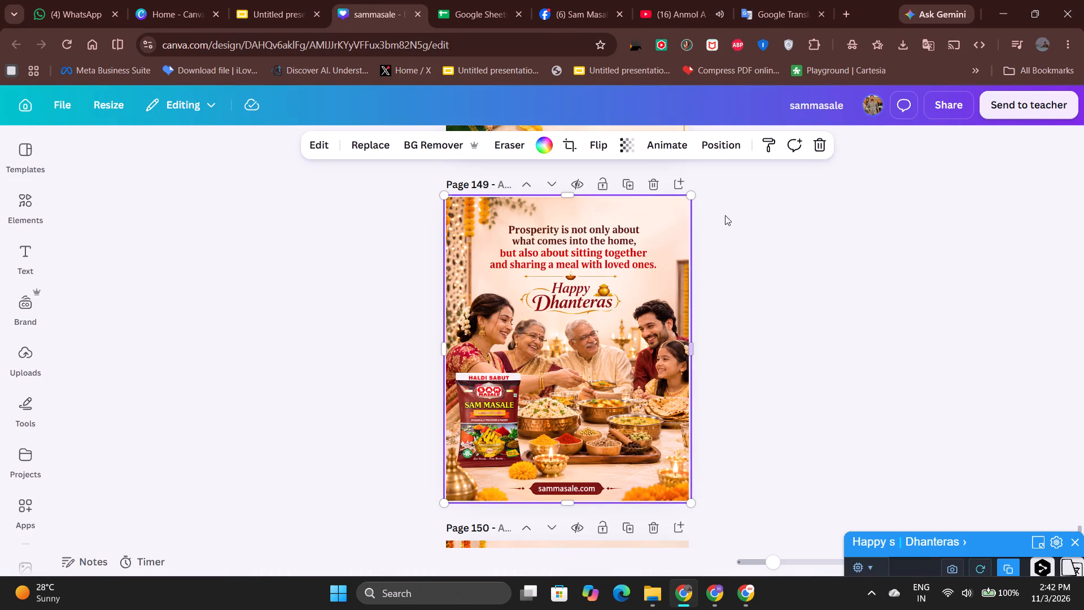
left_click(950, 111)
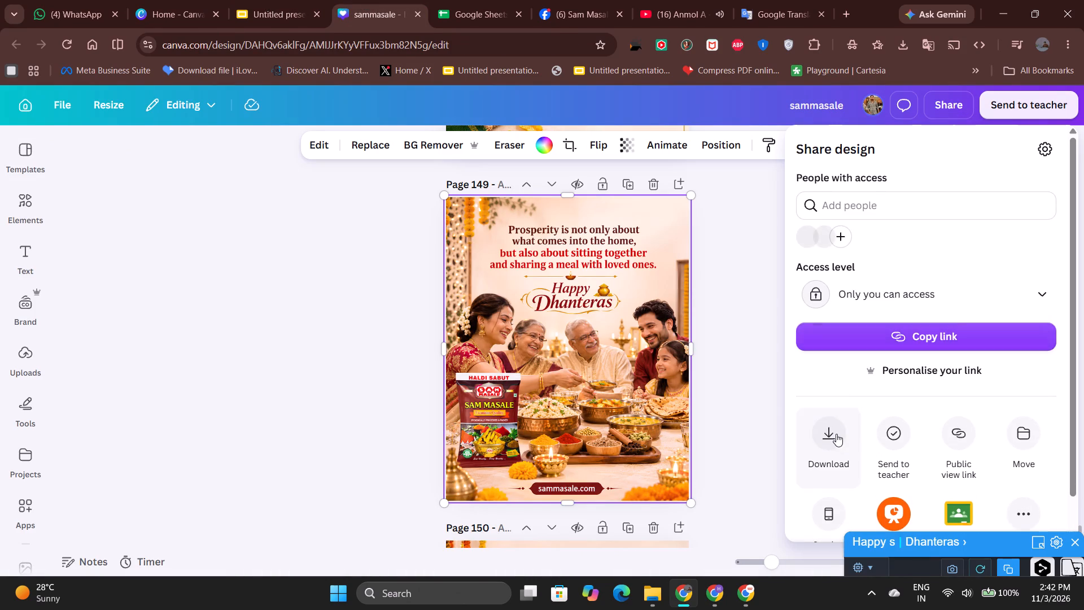
left_click(834, 433)
left_click(932, 438)
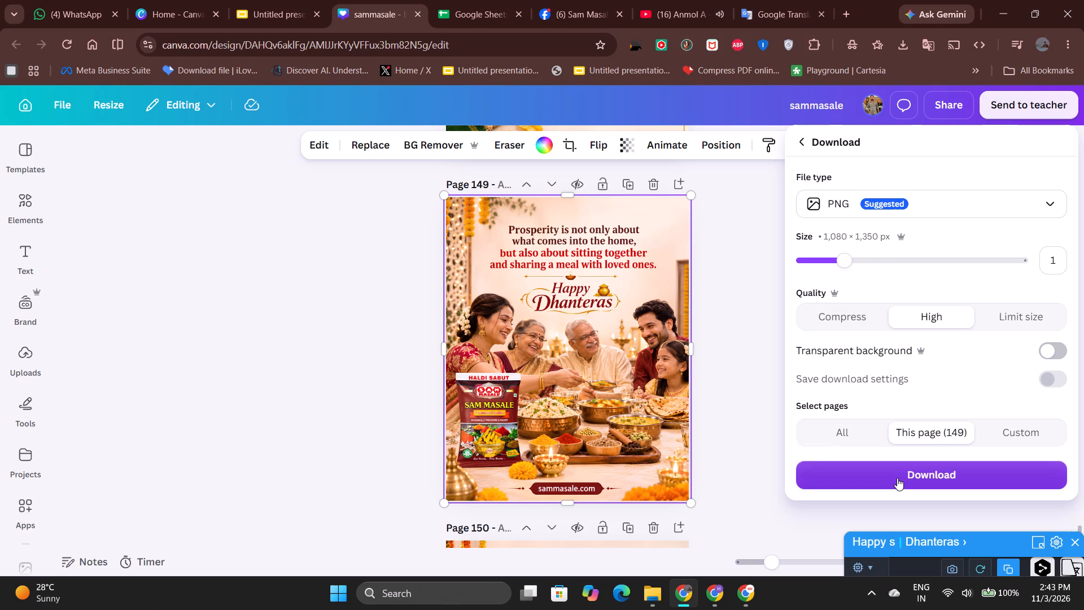
left_click(897, 472)
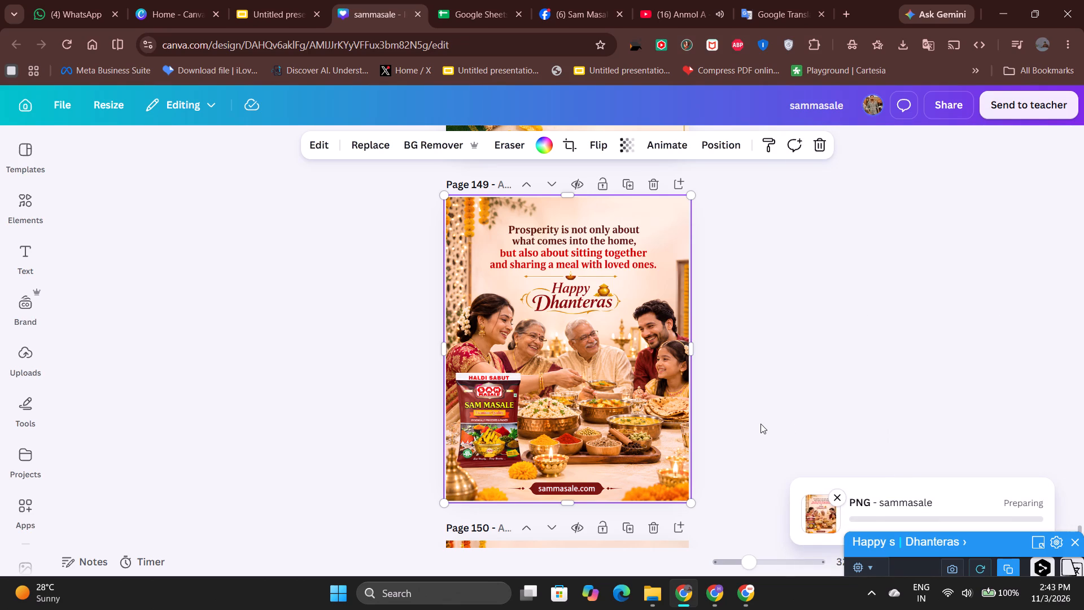
left_click(1073, 538)
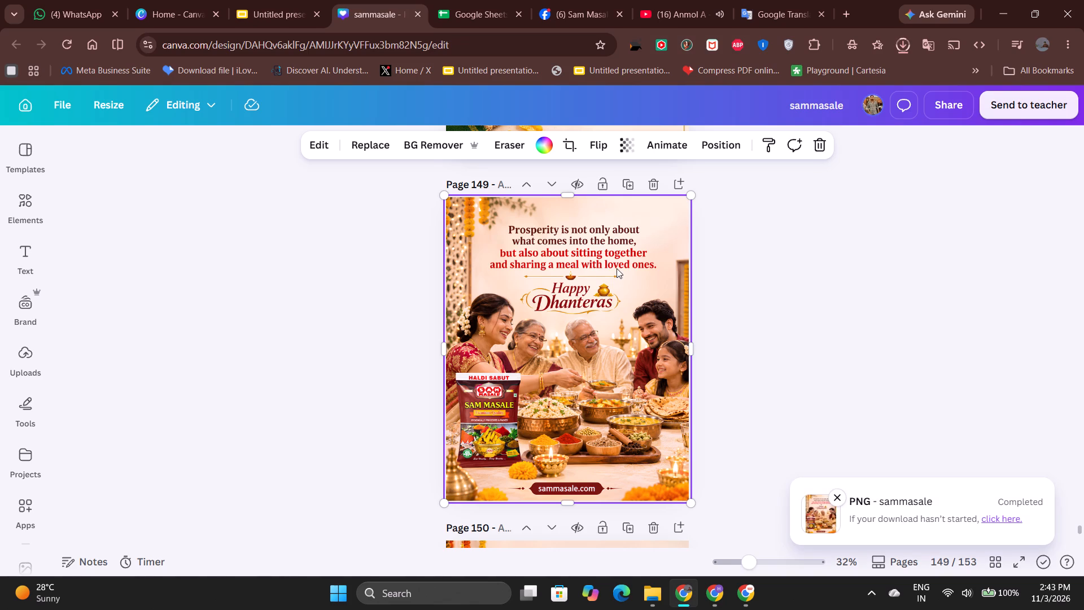
Place sammasale (17).png on blank slide 12 in Google Slides, shrink it to about 3.5 inches wide and position it on the slide's left half.
left_click(252, 0)
left_click_drag(737, 79, 480, 358)
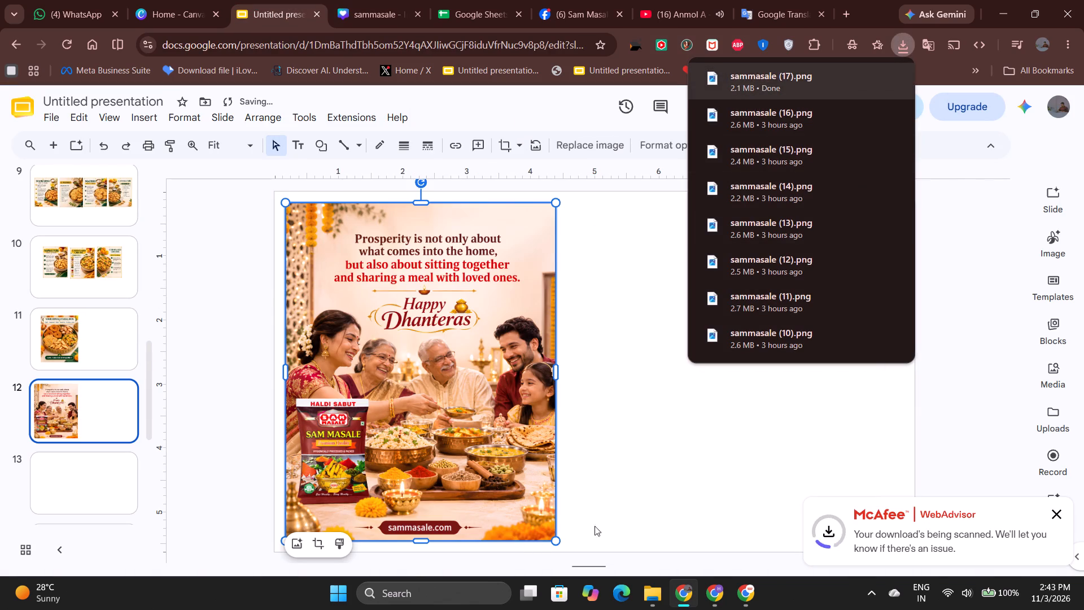
left_click(612, 476)
left_click(495, 486)
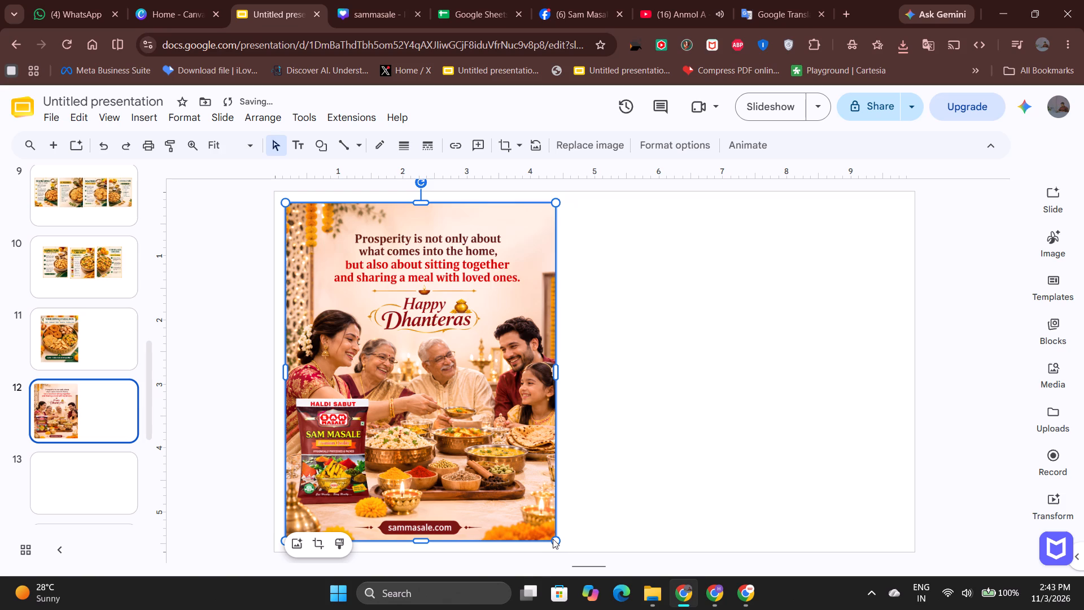
left_click_drag(552, 540, 512, 481)
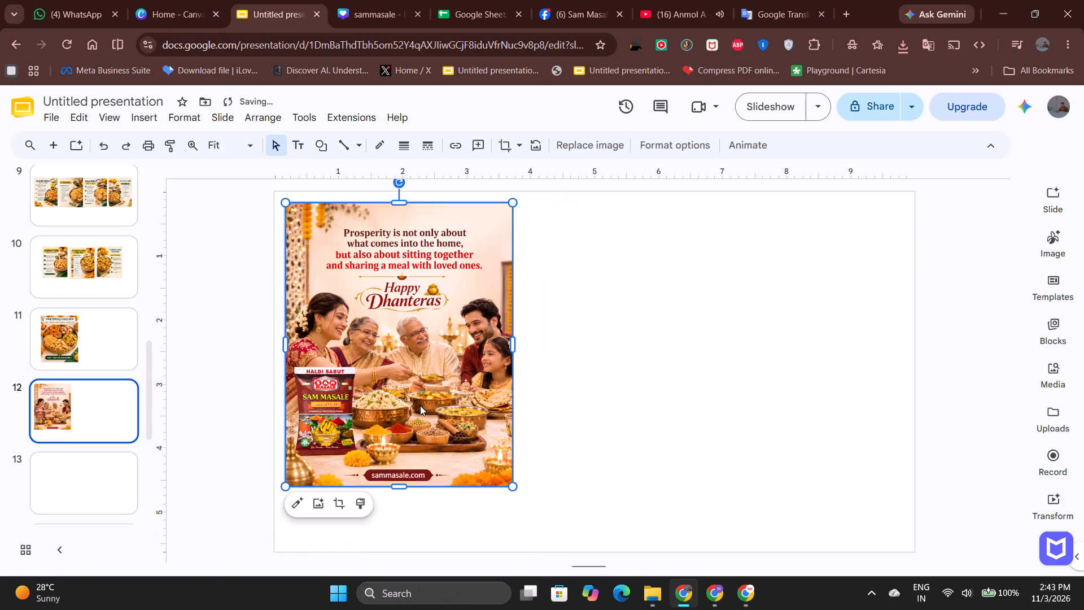
left_click_drag(419, 405, 445, 420)
left_click(604, 421)
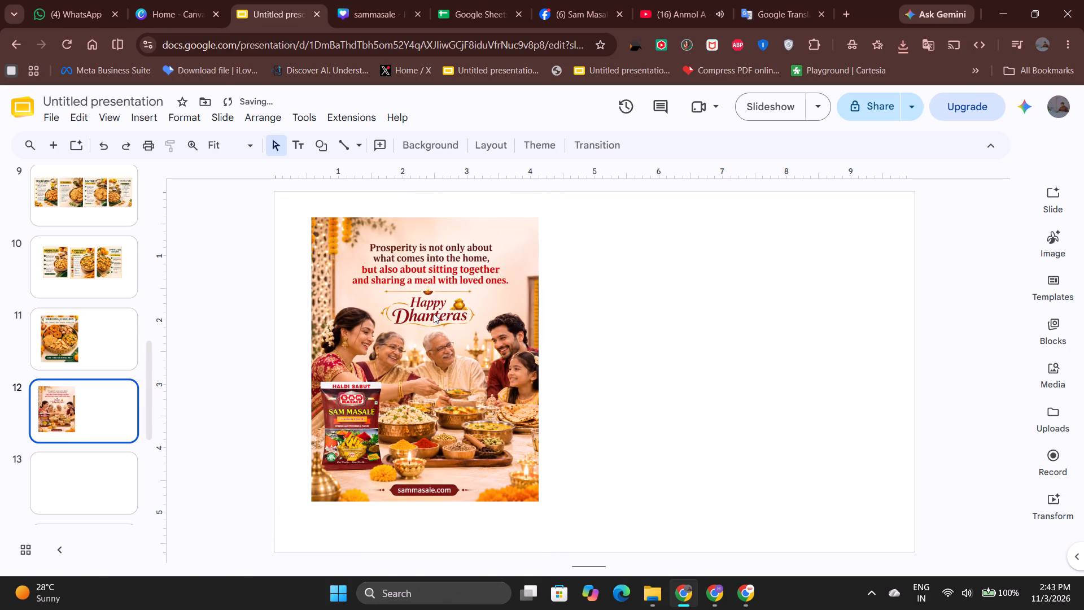
left_click(687, 334)
Locate the downloaded Dhanteras image sammasale (17) in the Downloads folder and copy the file.
left_click(898, 55)
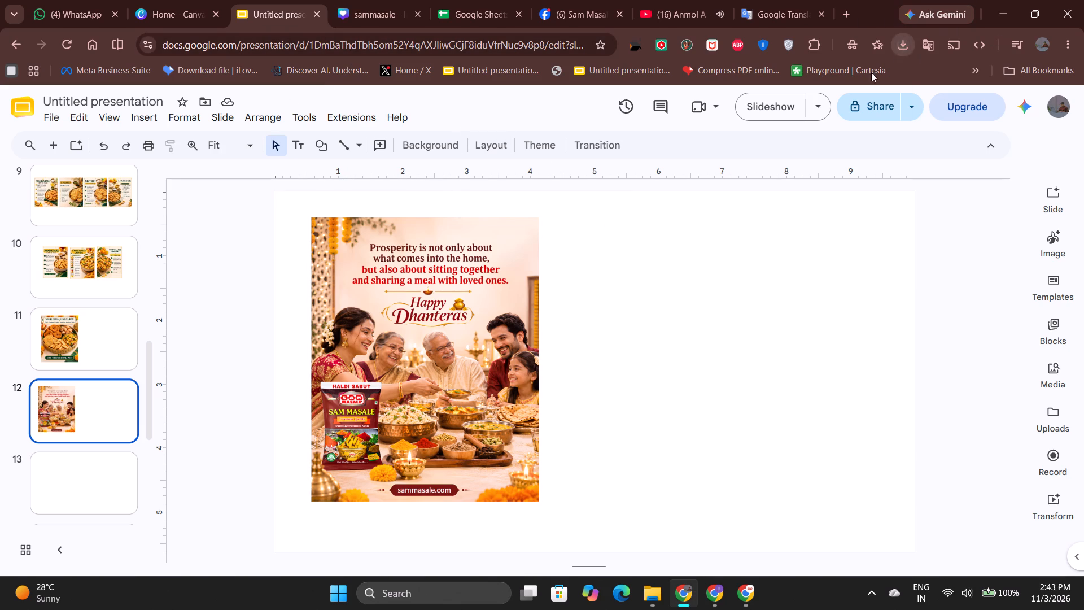
left_click(855, 108)
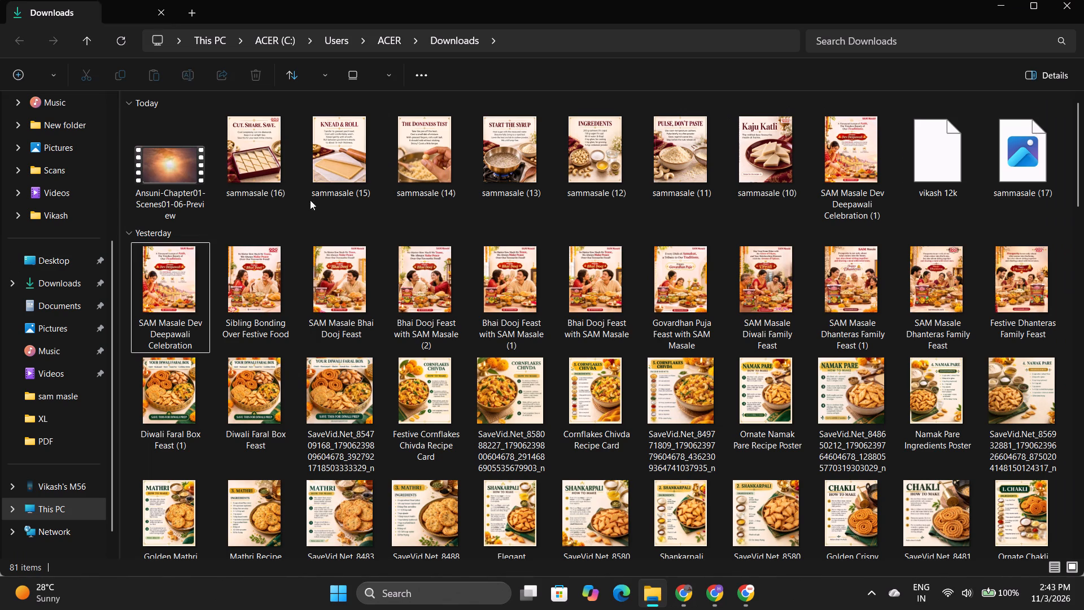
left_click(1029, 147)
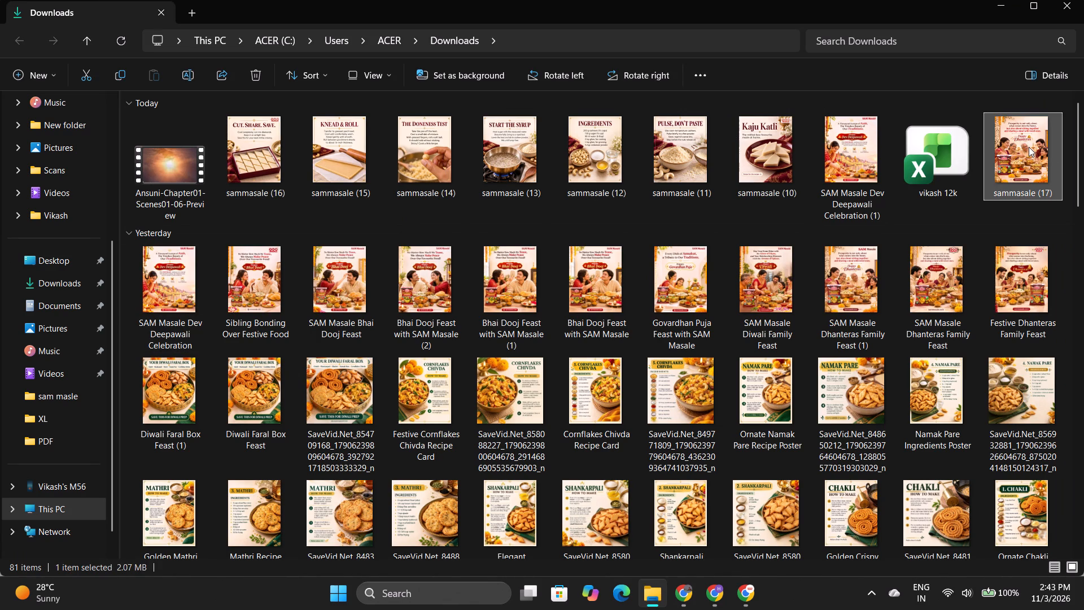
key("ctrl+c")
Switch to the ChatGPT social captions chat and attach the copied Dhanteras image to a new message.
key("alt+Tab")
key("alt+Tab")
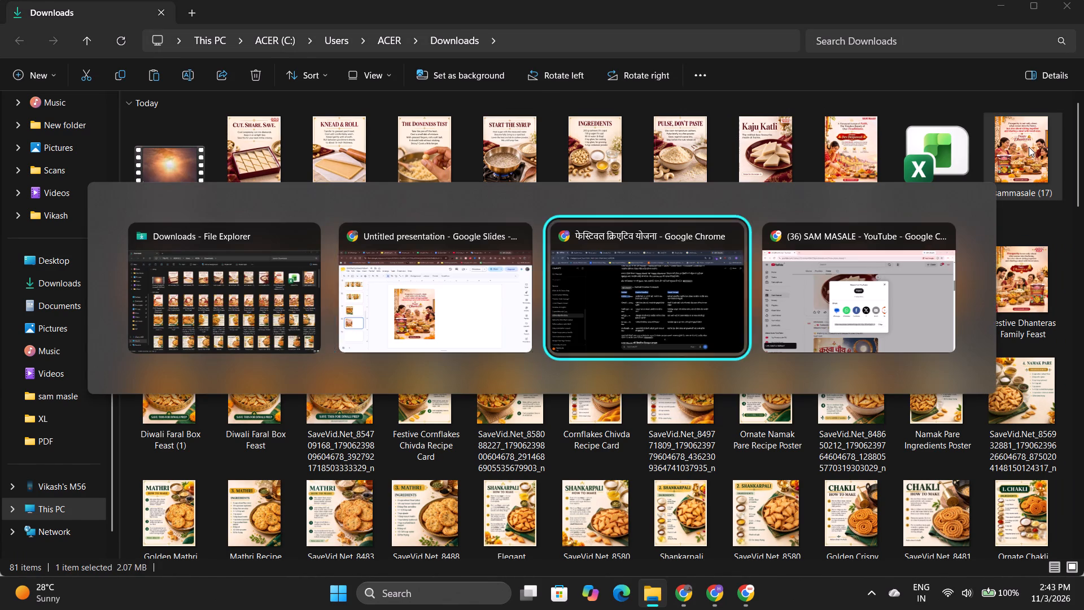
left_click(723, 0)
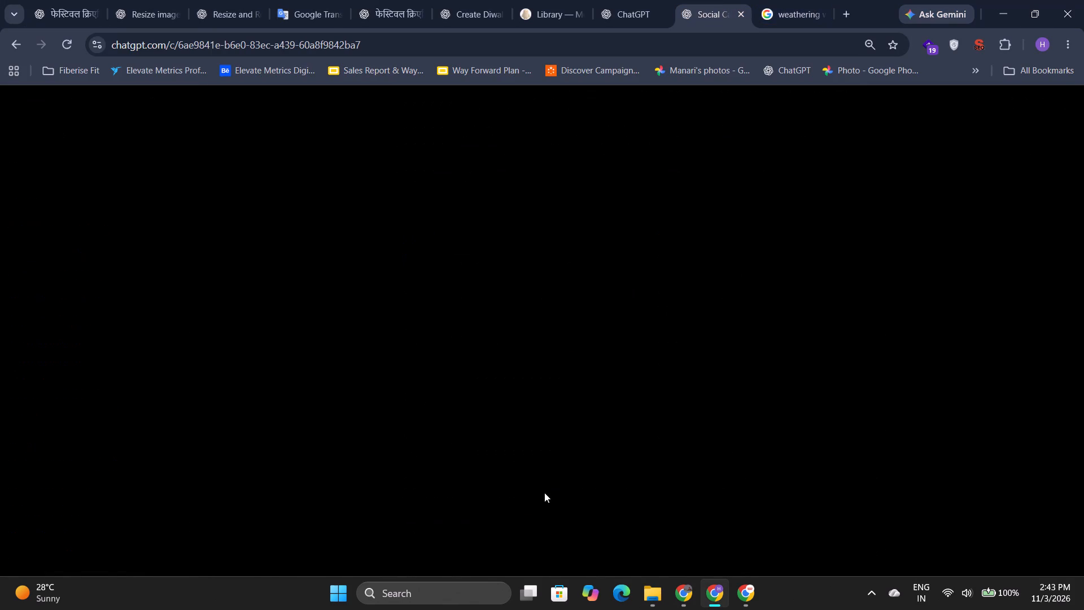
left_click(531, 547)
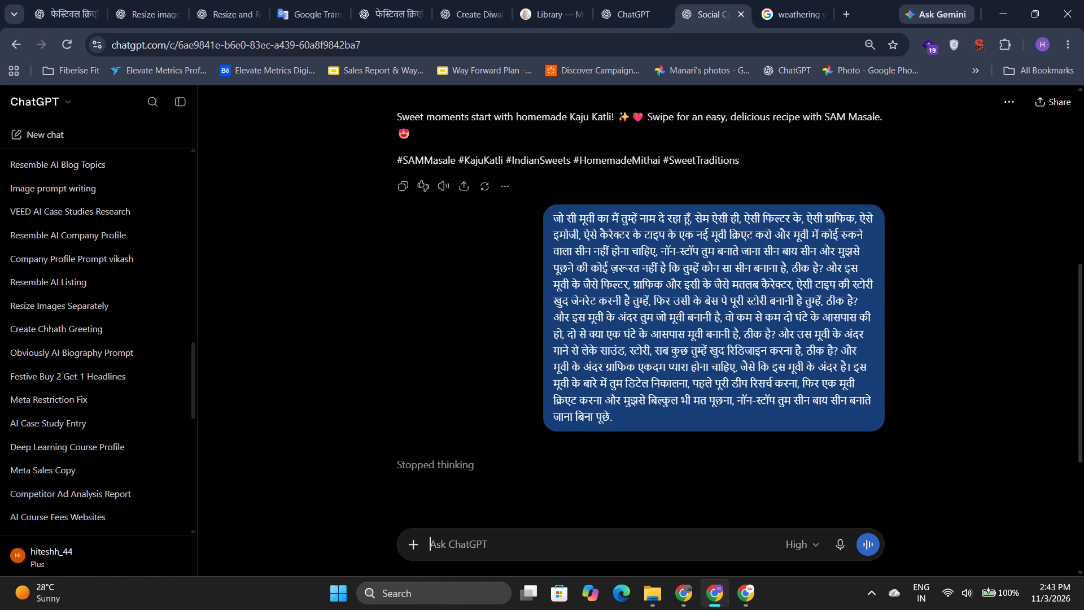
right_click(532, 546)
left_click(595, 381)
scroll(546, 387, "up", 6)
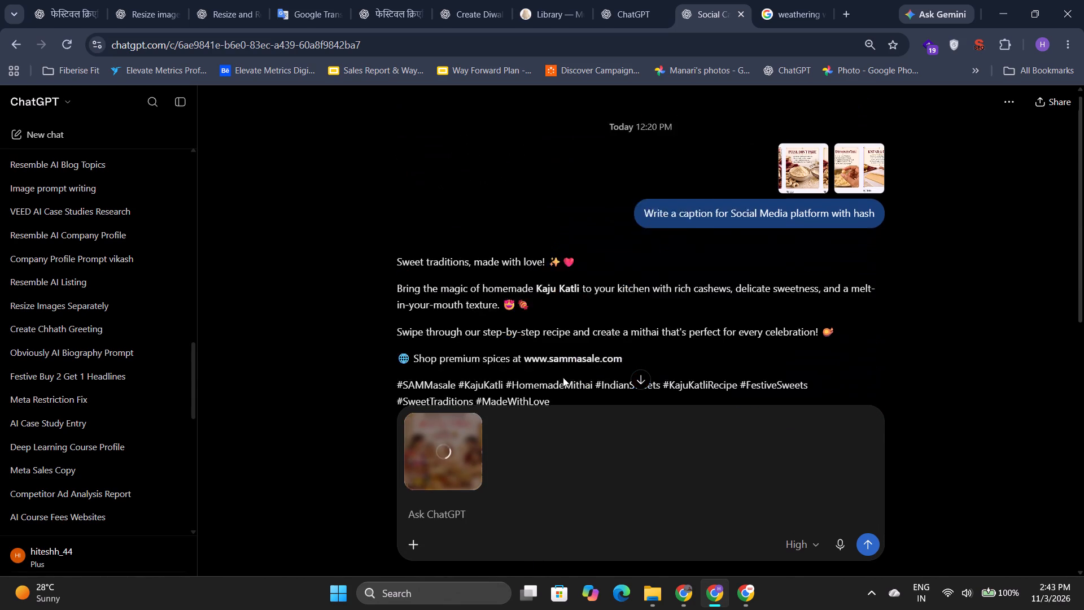
scroll(580, 367, "up", 4)
left_click(827, 274)
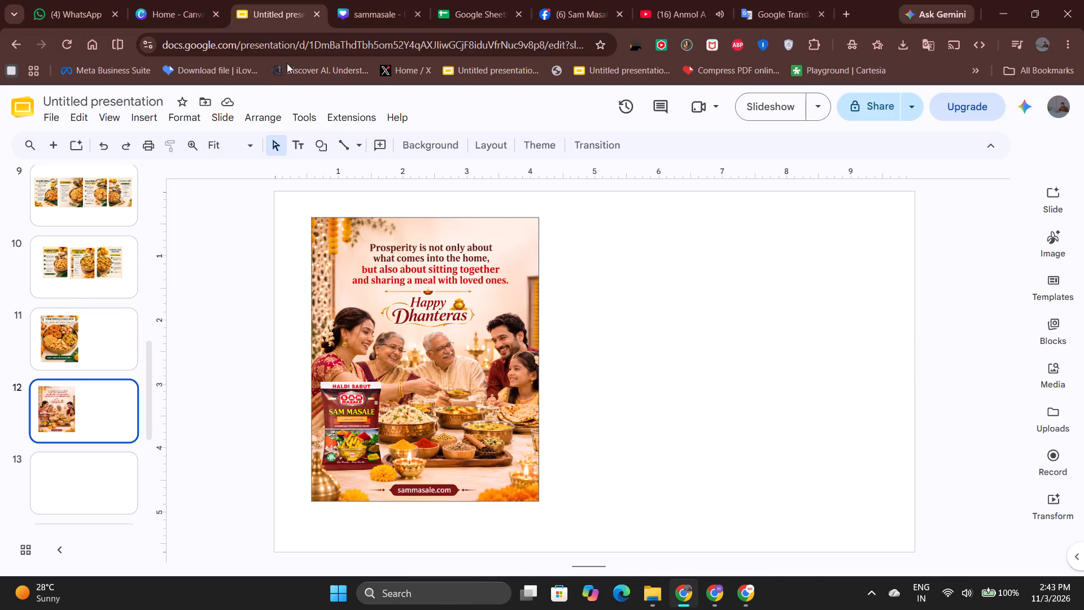
left_click(290, 144)
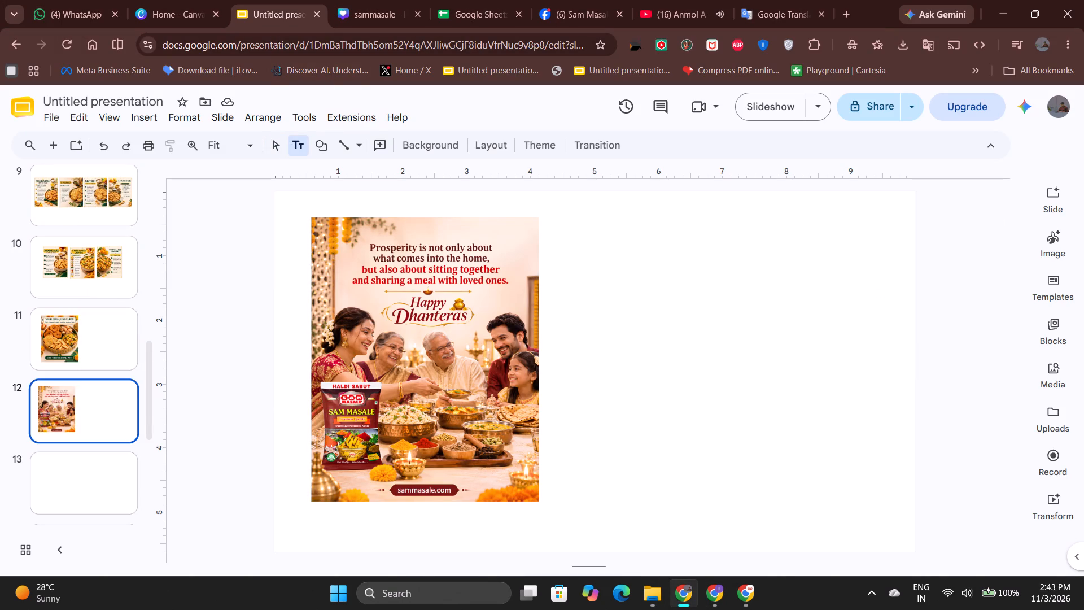
left_click(574, 243)
key("ctrl+v")
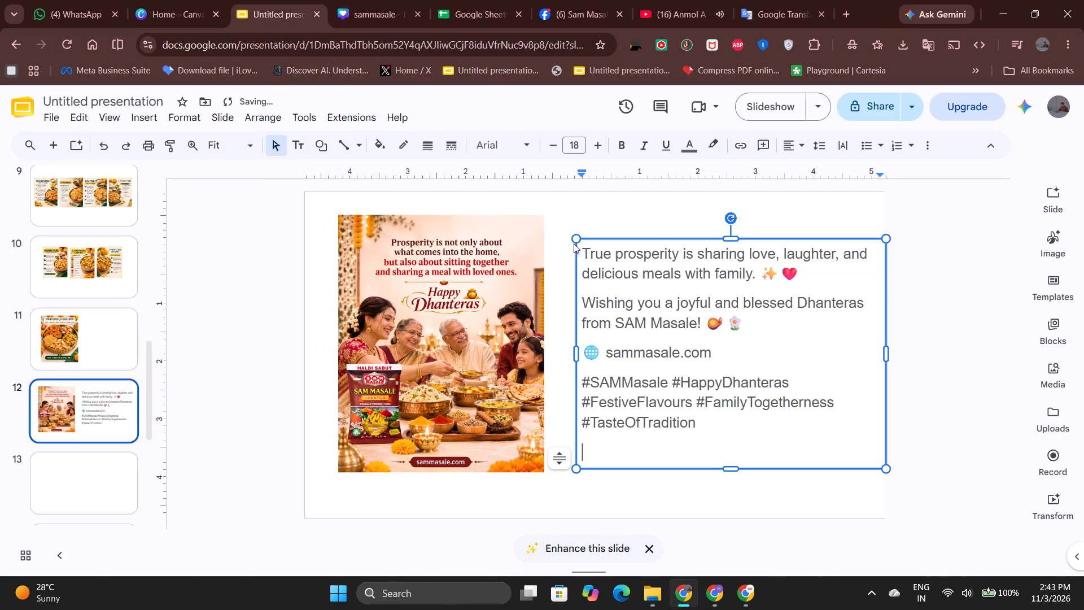
key("BackSpace")
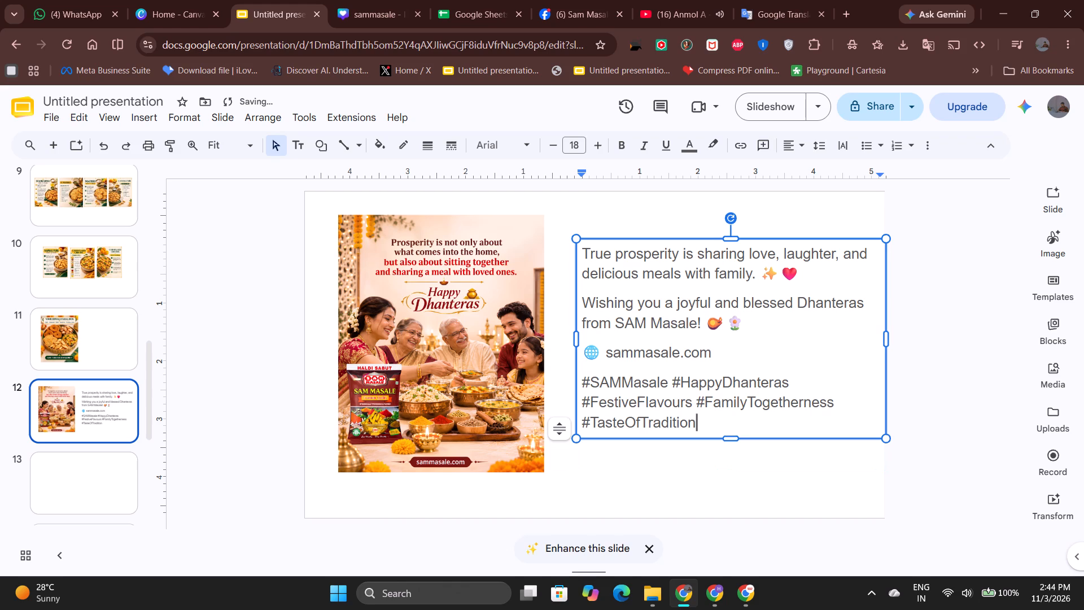
Delete the sammasale.com line with its globe emoji from the Dhanteras caption.
left_click(628, 372)
left_click_drag(723, 359, 581, 350)
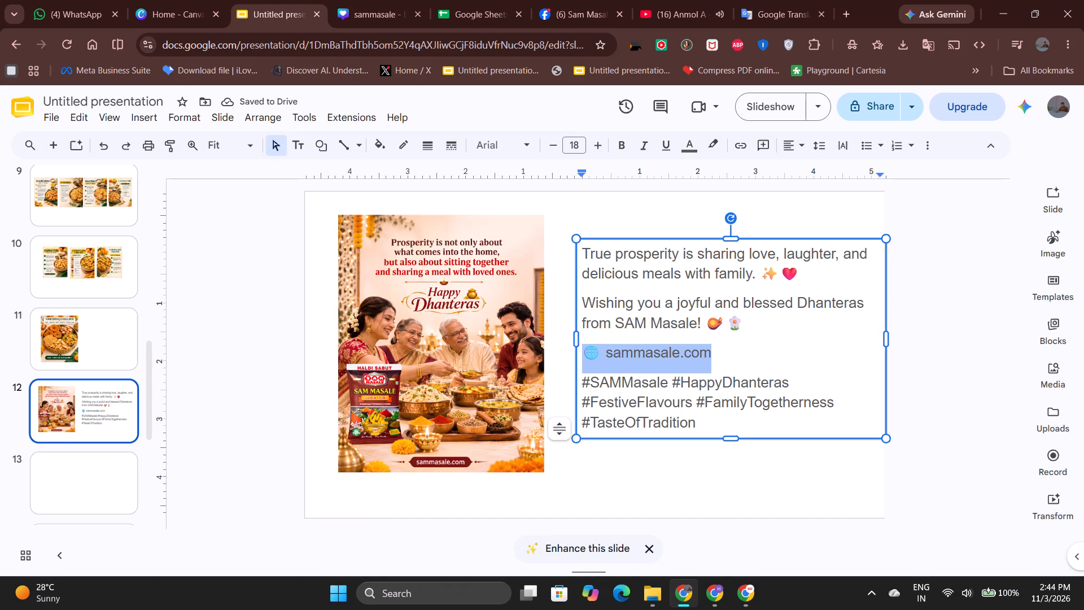
left_click_drag(581, 350, 578, 350)
key("BackSpace")
key("BackSpace")
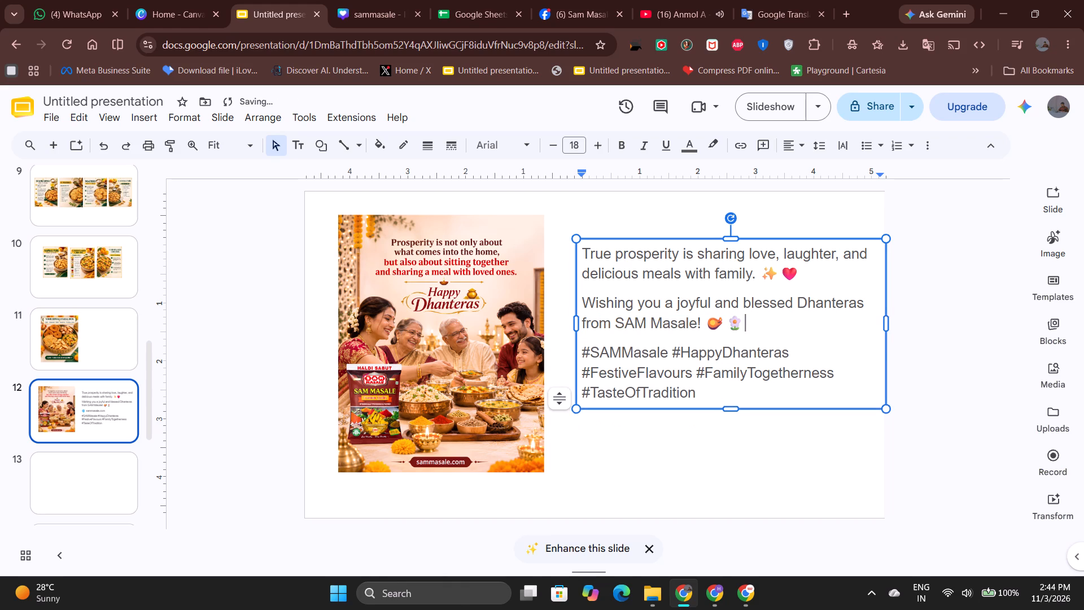
Format the whole Dhanteras caption as 15 pt, bold, black text.
left_click(655, 340)
key("ctrl+a")
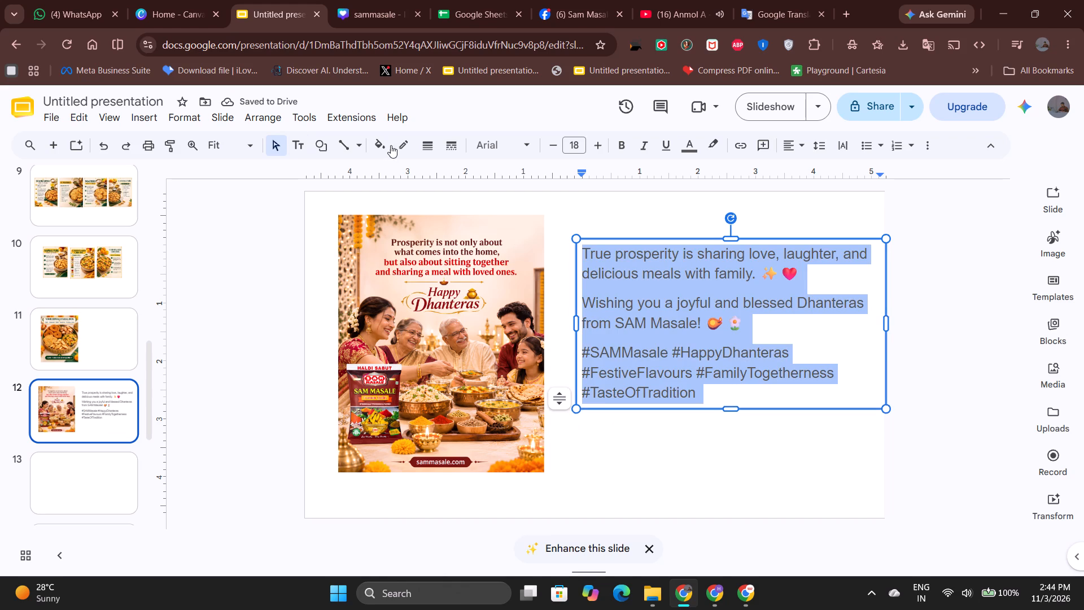
left_click(575, 146)
type("15")
key("Return")
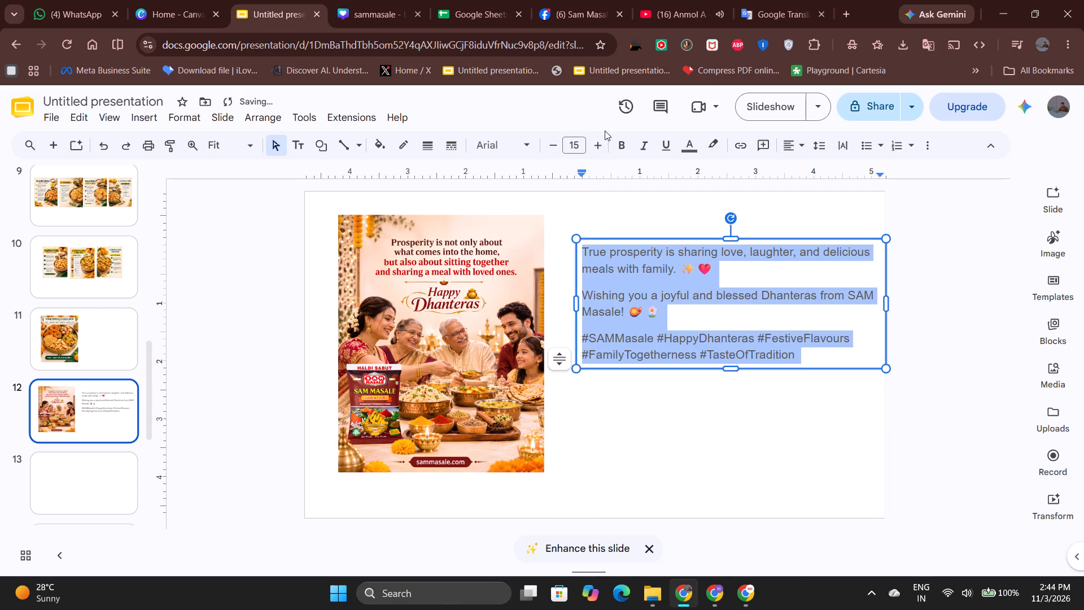
left_click(620, 145)
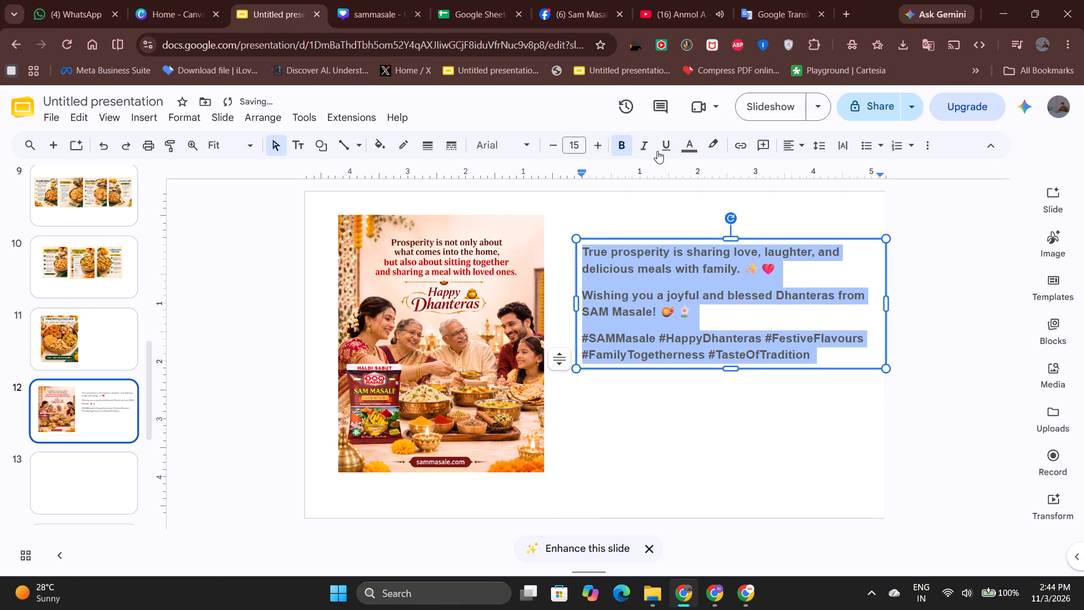
left_click(685, 150)
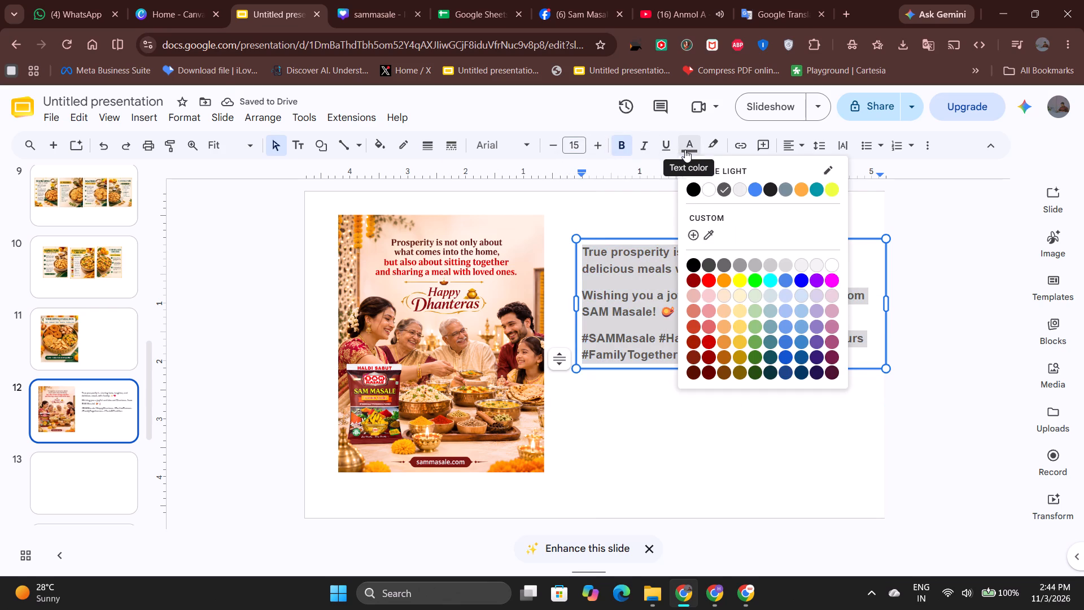
left_click(690, 188)
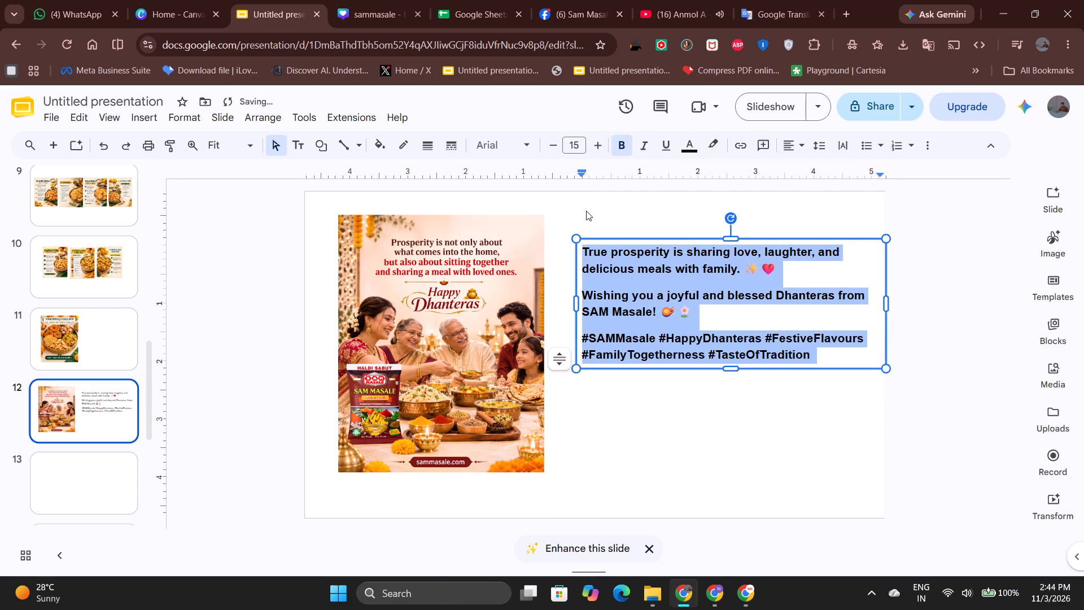
left_click(586, 211)
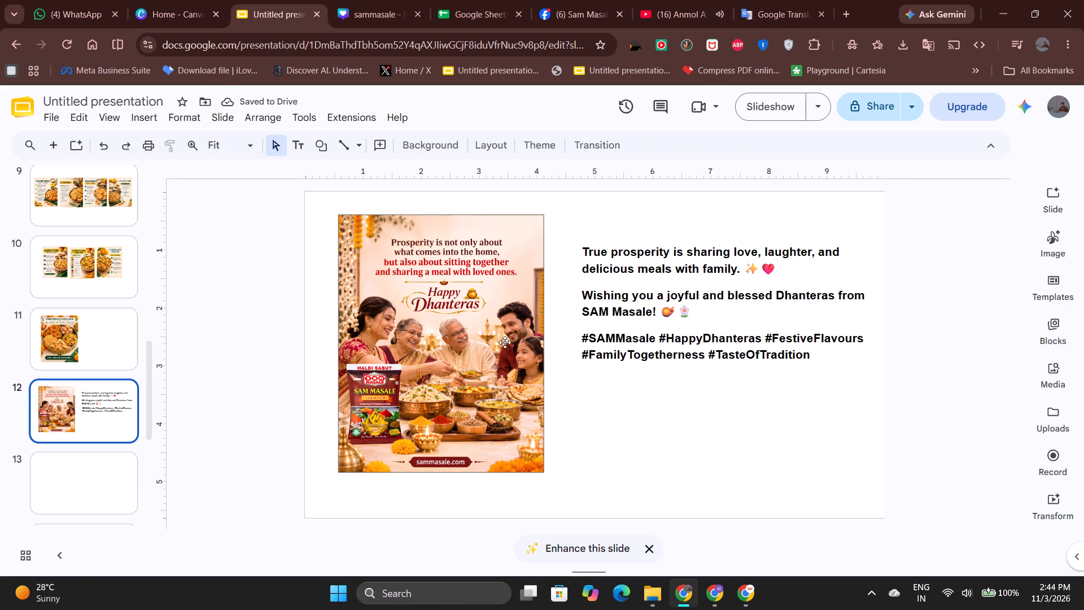
Add a text box beneath the Dhanteras image on slide 12 containing the date 6/11/2026.
left_click(301, 143)
left_click(378, 488)
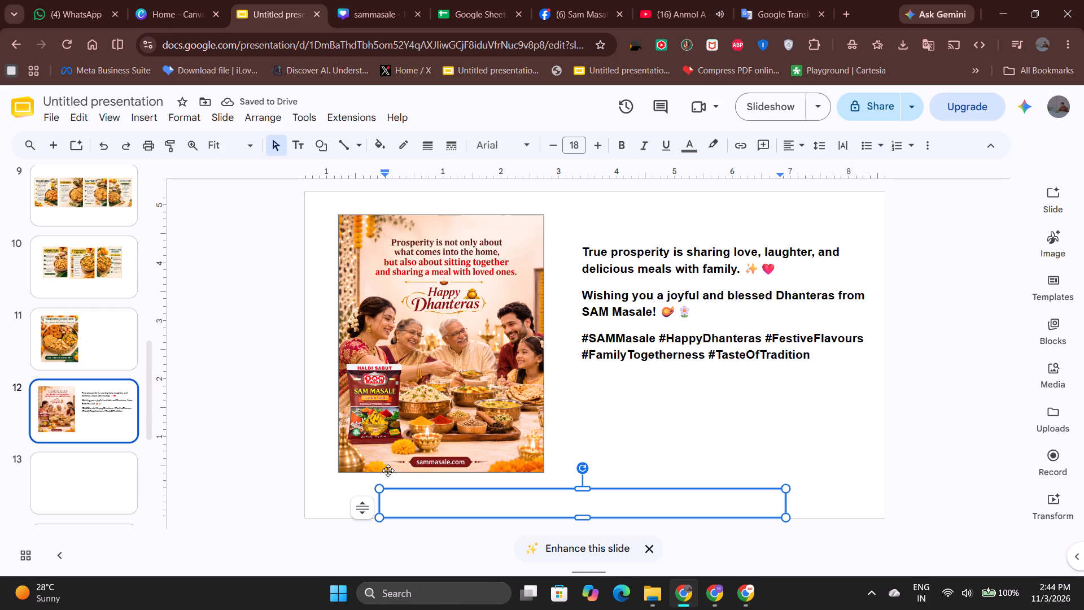
key("6")
key("0")
key("BackSpace")
key("BackSpace")
type("6/")
type("11")
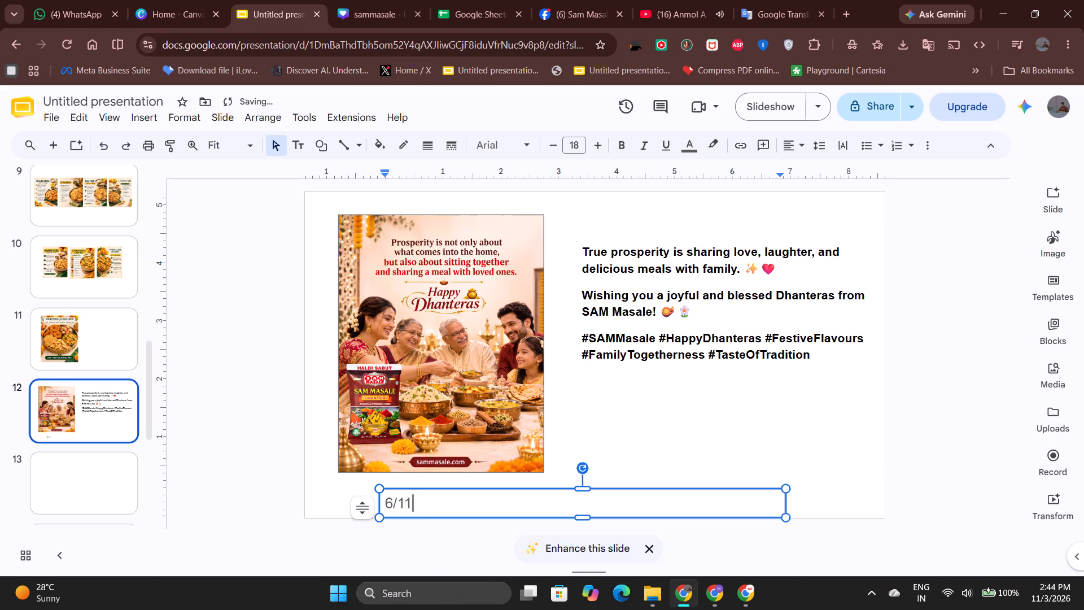
key("slash")
key("2")
key("6")
key("BackSpace")
key("BackSpace")
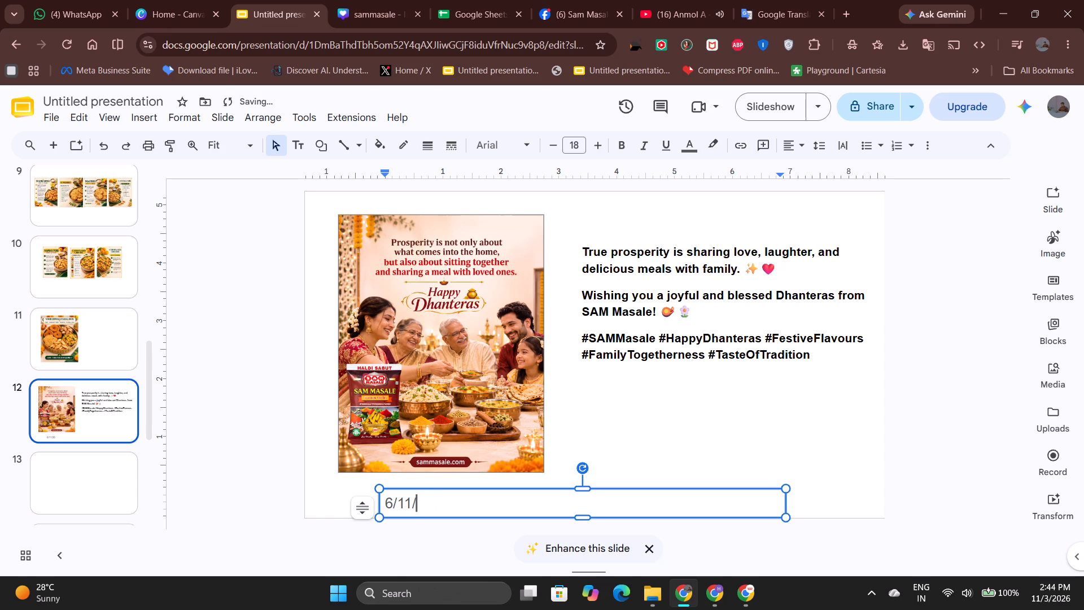
type("2026")
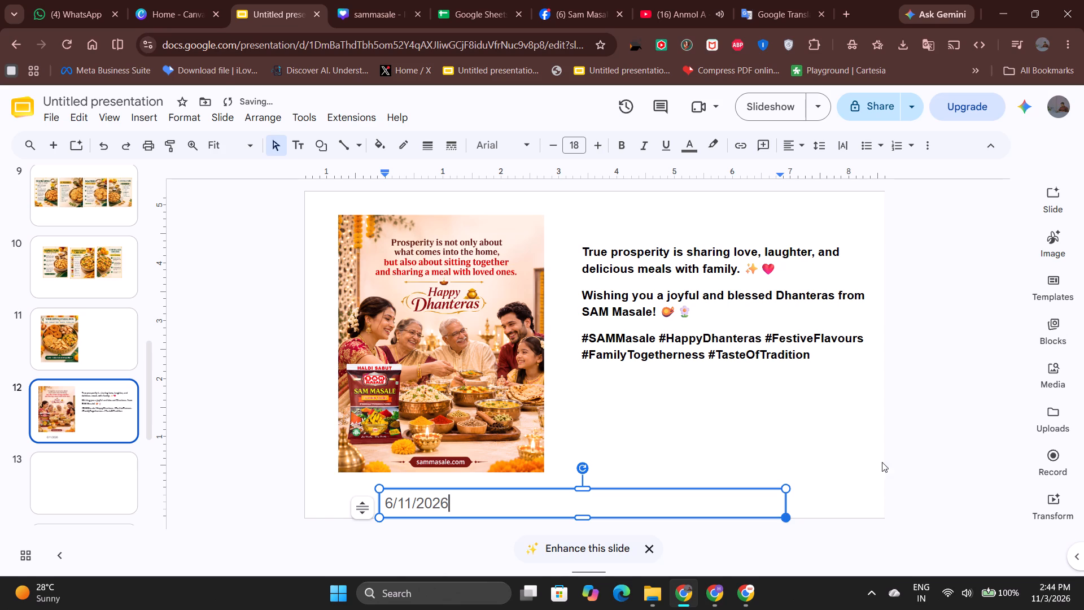
Narrow the date text box so it fits closely around its text.
left_click_drag(784, 500, 510, 502)
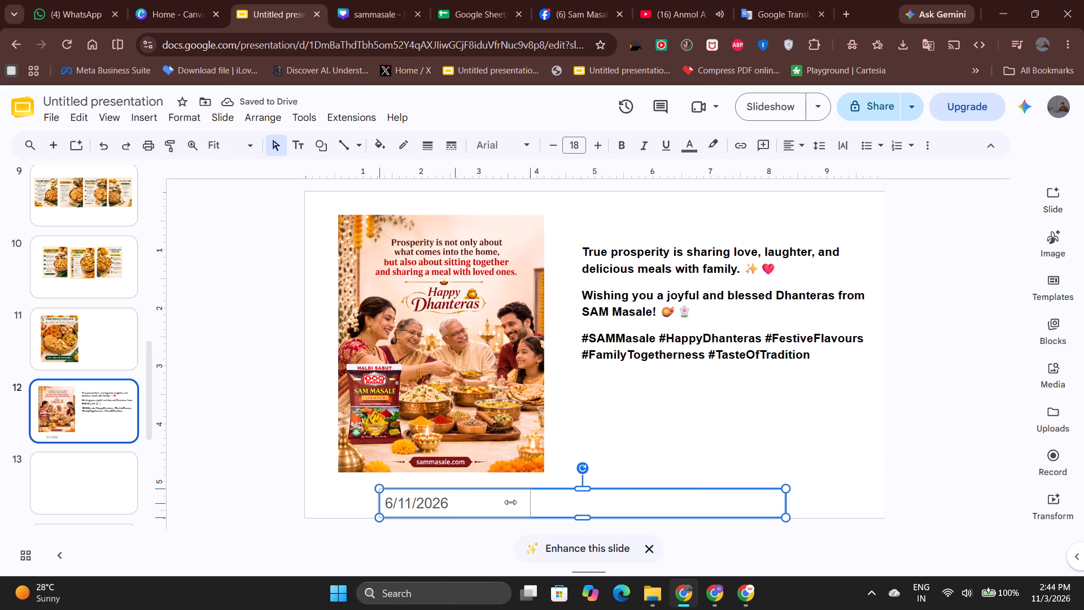
left_click_drag(510, 502, 456, 499)
left_click(409, 493)
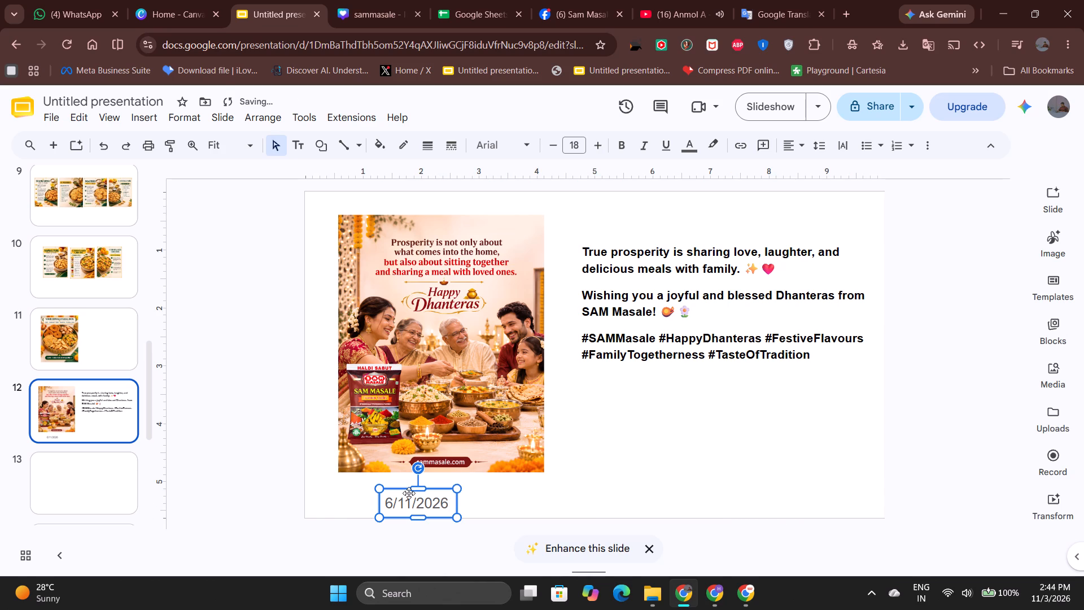
Make the date 6/11/2026 below the image black and bold.
left_click(410, 505)
key("ctrl+a")
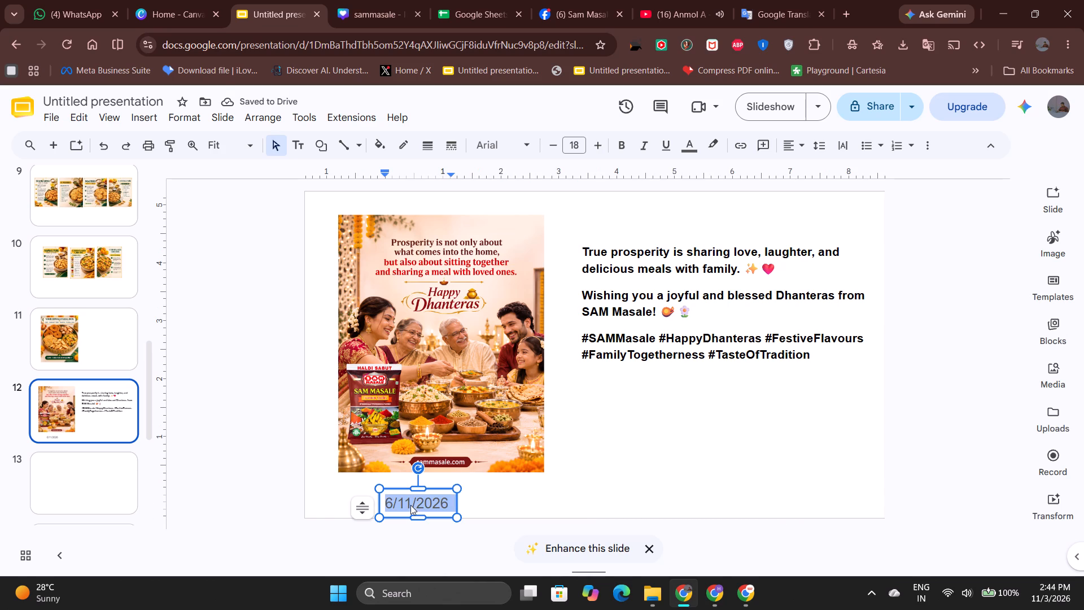
left_click(684, 147)
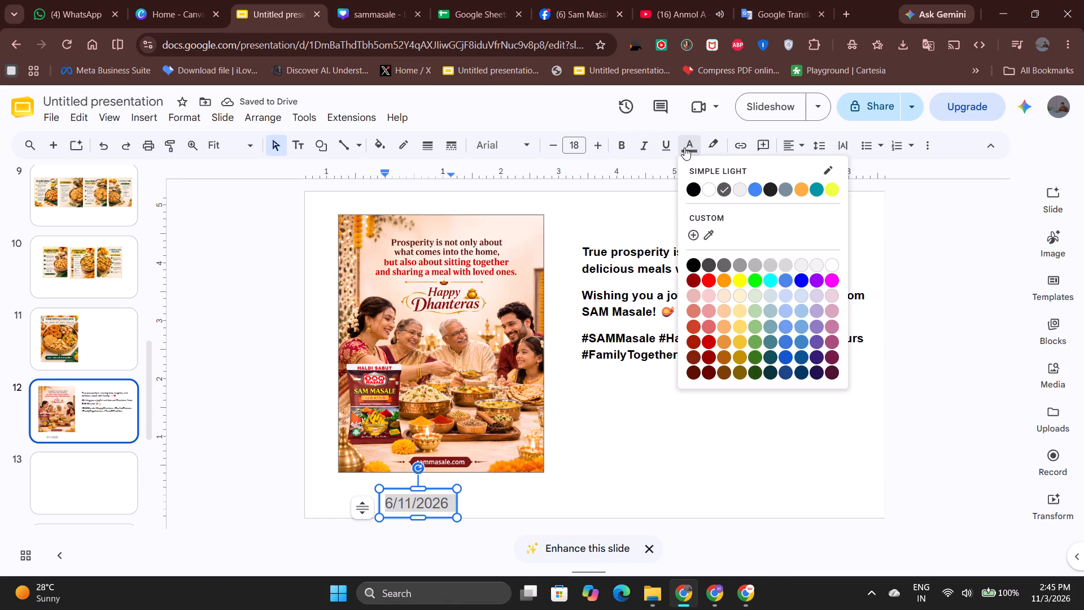
left_click(695, 190)
left_click(619, 150)
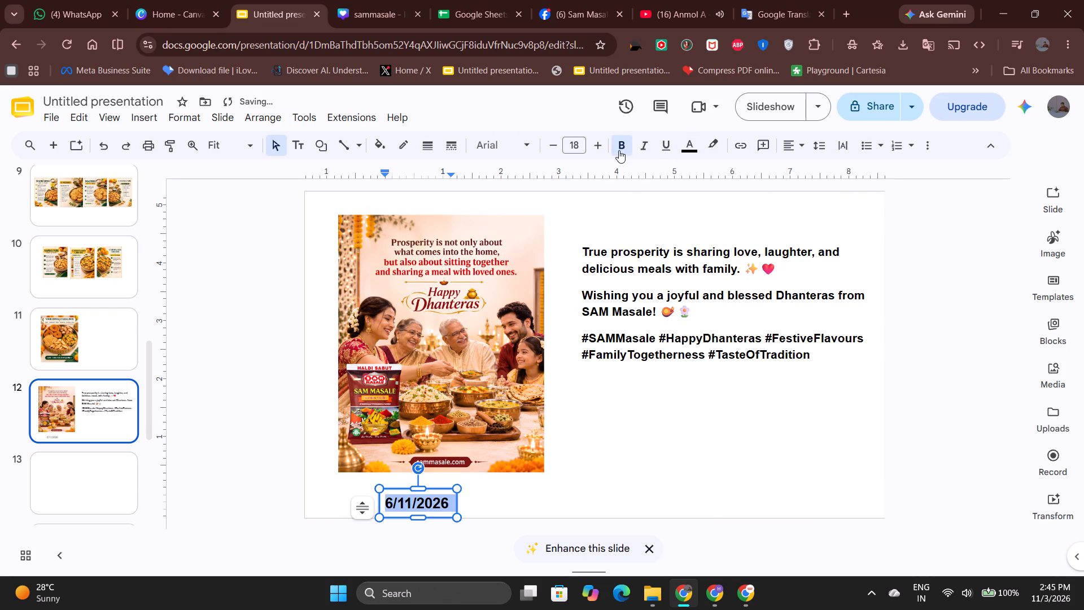
Move the date text box 6/11/2026 from beneath the Dhanteras image to the slide's bottom-right corner.
left_click(359, 487)
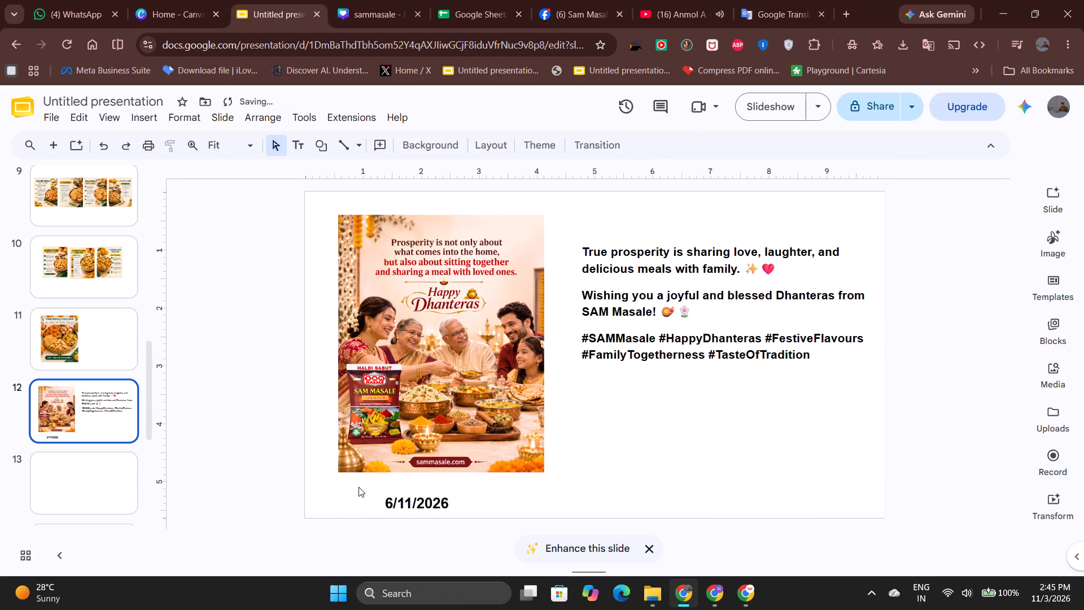
double_click(408, 501)
triple_click(424, 501)
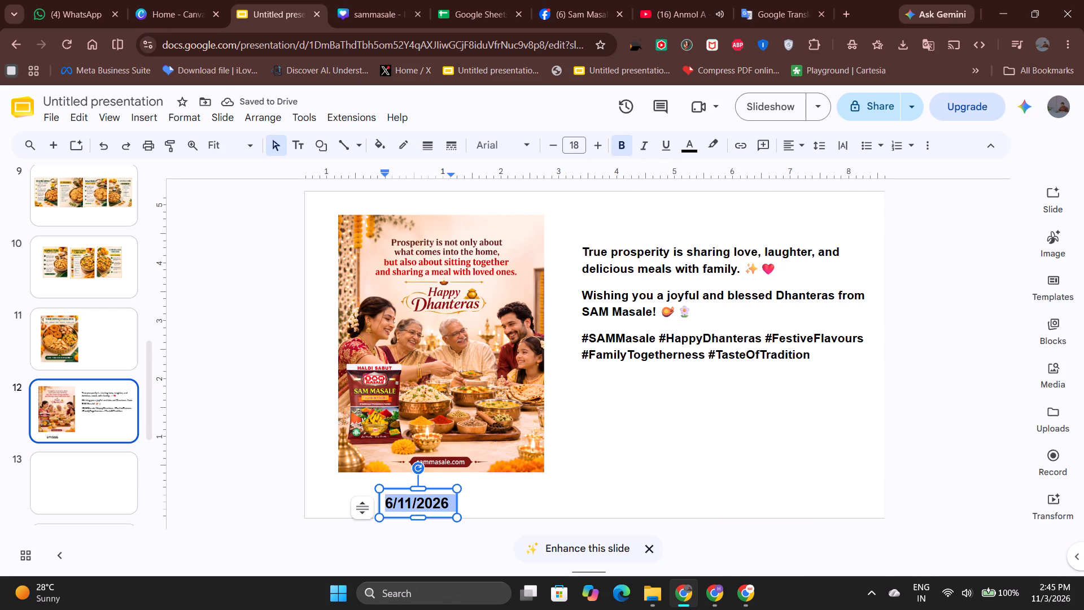
left_click_drag(400, 487, 436, 346)
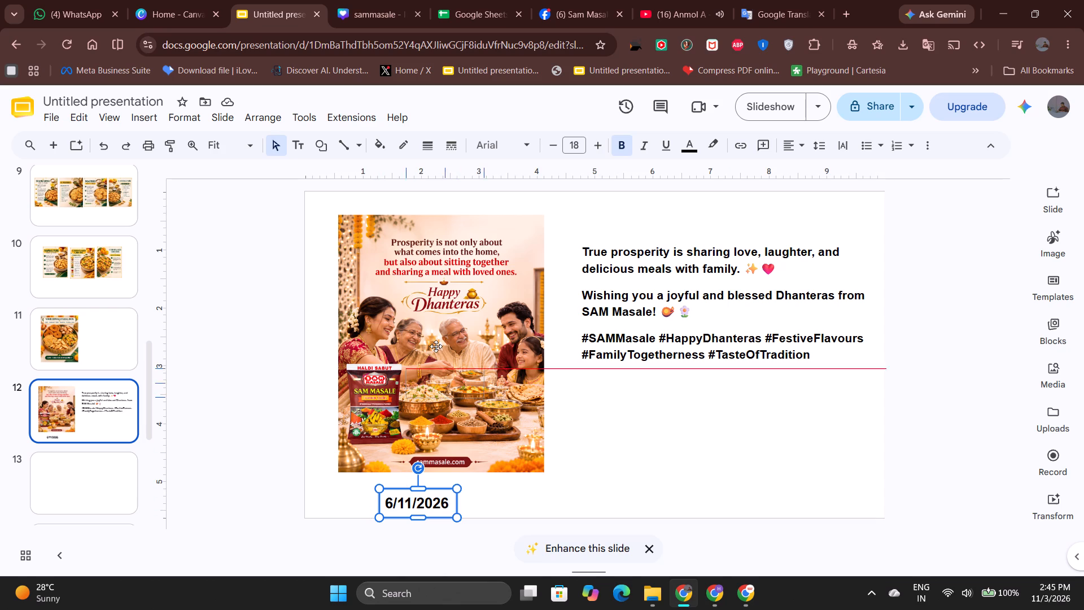
left_click_drag(436, 346, 829, 479)
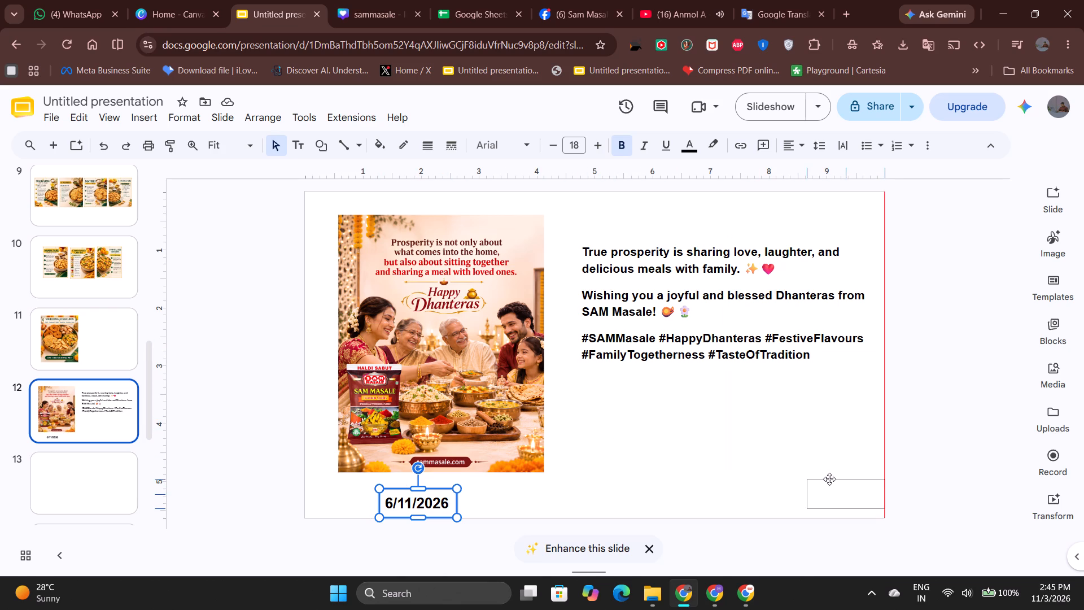
left_click_drag(829, 479, 828, 486)
left_click(753, 429)
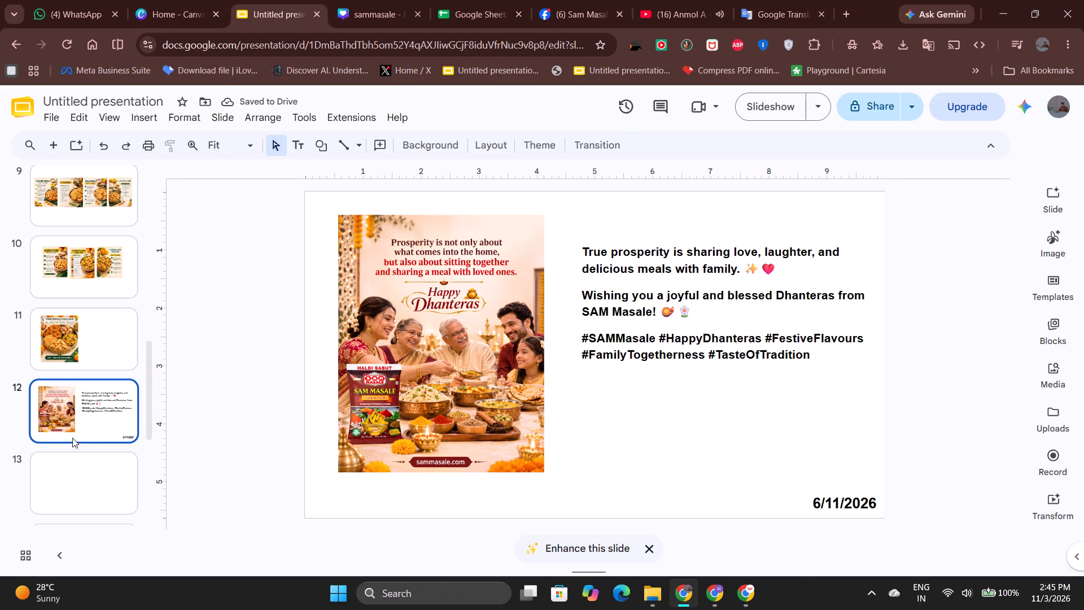
left_click(95, 495)
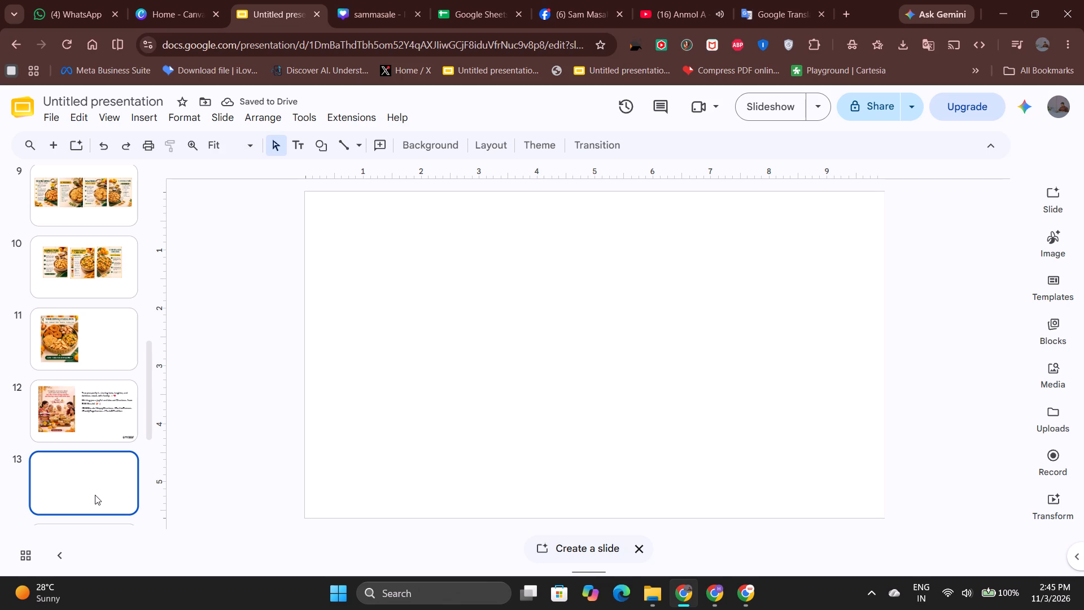
left_click(379, 0)
scroll(610, 345, "down", 2)
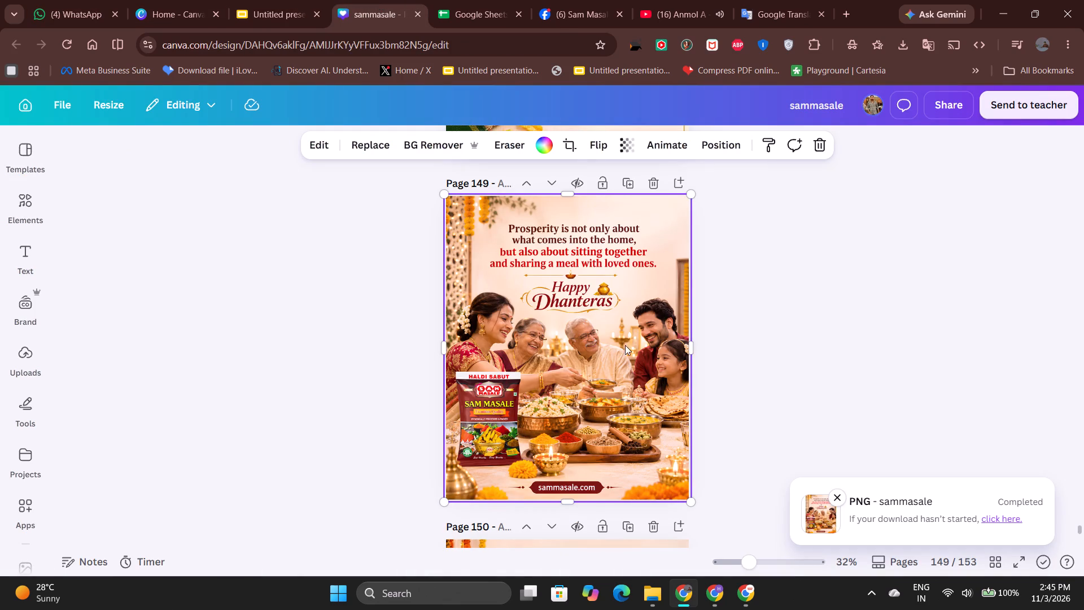
scroll(625, 345, "down", 3)
left_click(613, 326)
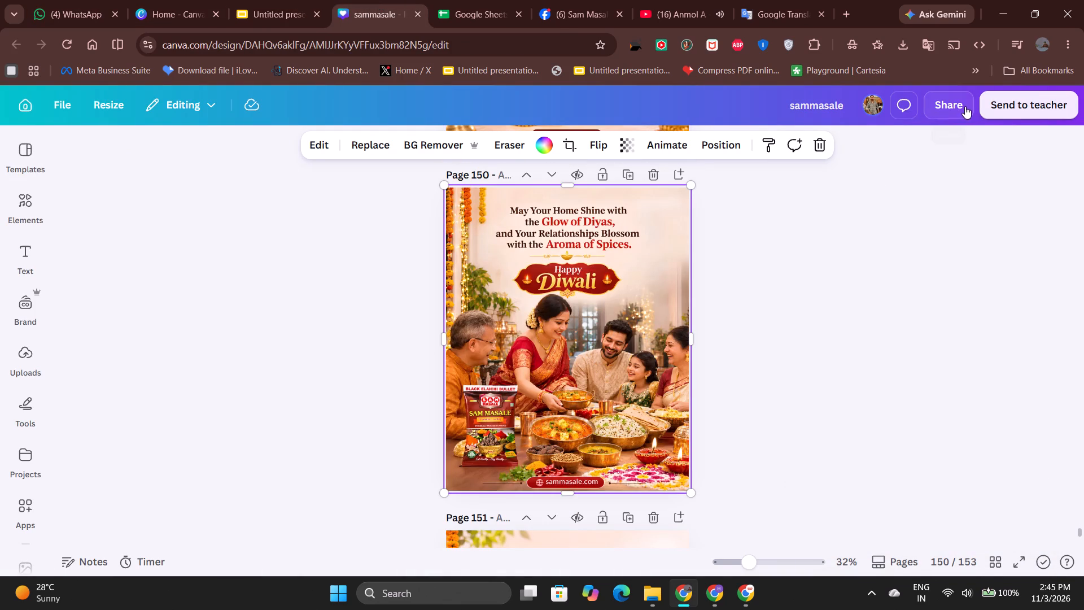
left_click(964, 106)
left_click(832, 446)
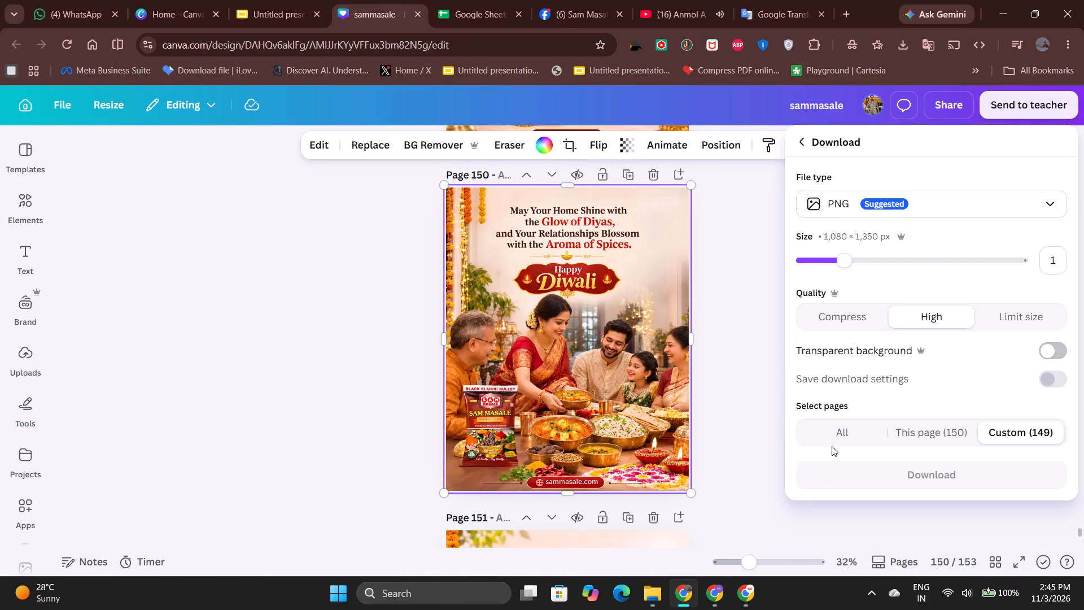
left_click(938, 428)
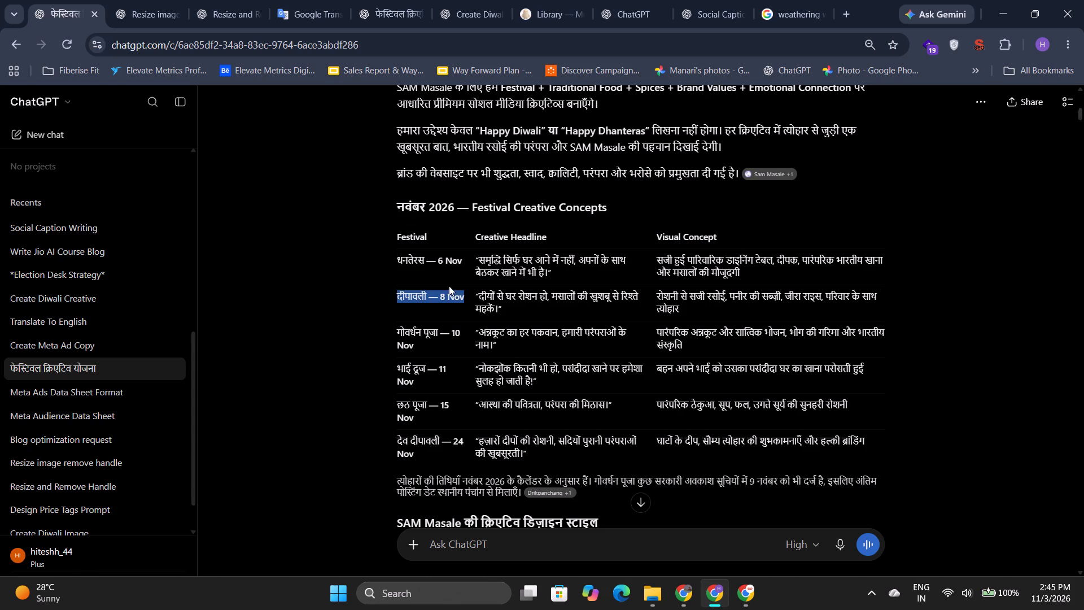
key("ctrl+c")
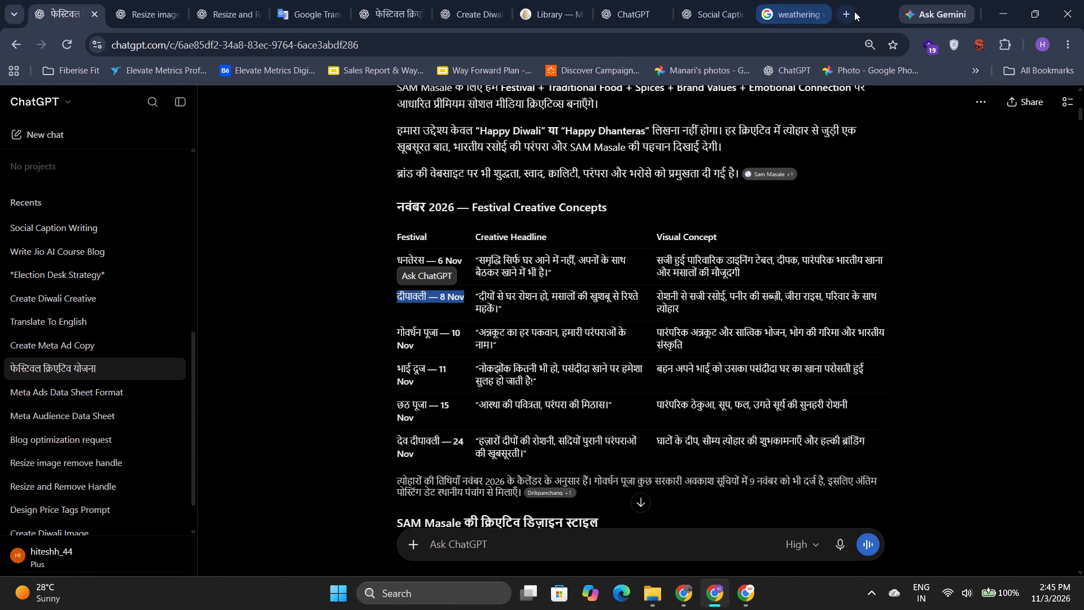
Search Google in a new browser tab for "दीपावली — 8 Nov /?" to check the Diwali date.
left_click(854, 11)
left_click(505, 50)
key("ctrl+v")
key("space")
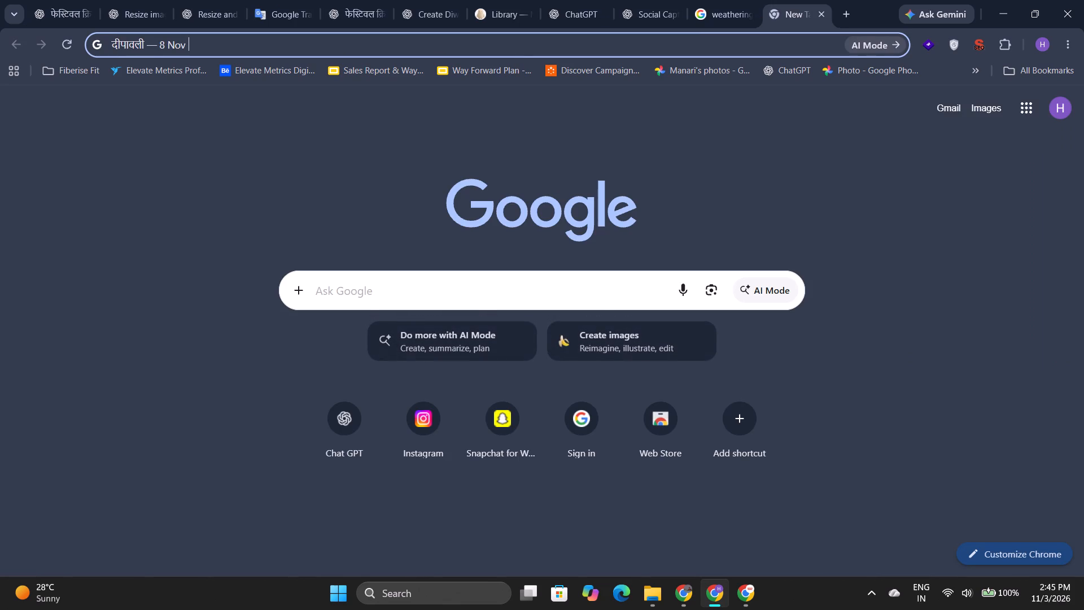
type("/?")
key("Return")
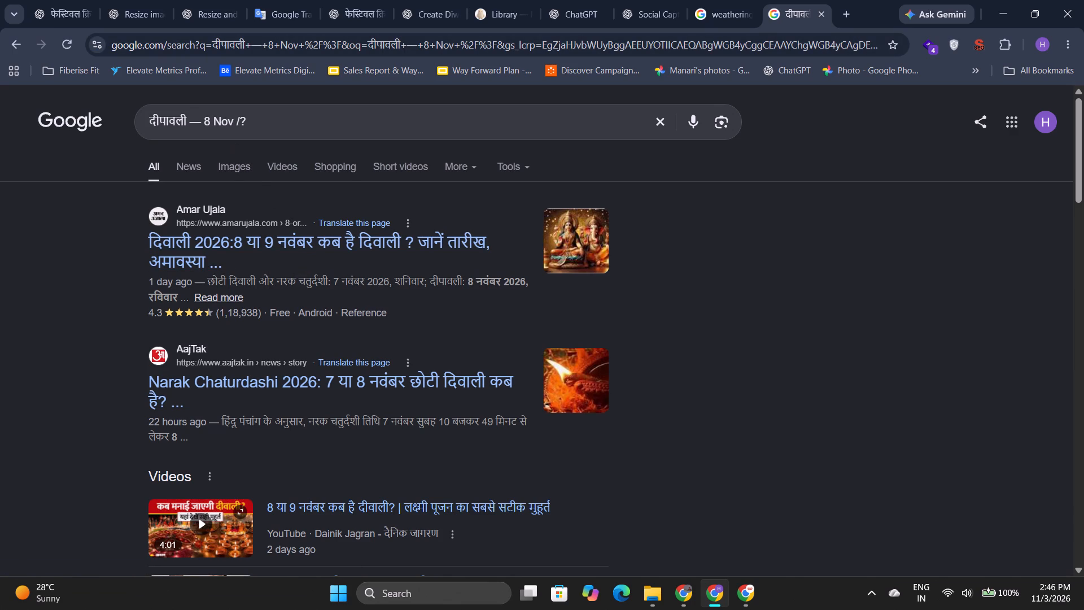
Shorten the Google search to "8 Nov ?" and look through the results for that day's festival.
left_click_drag(205, 120, 0, 129)
key("BackSpace")
key("Return")
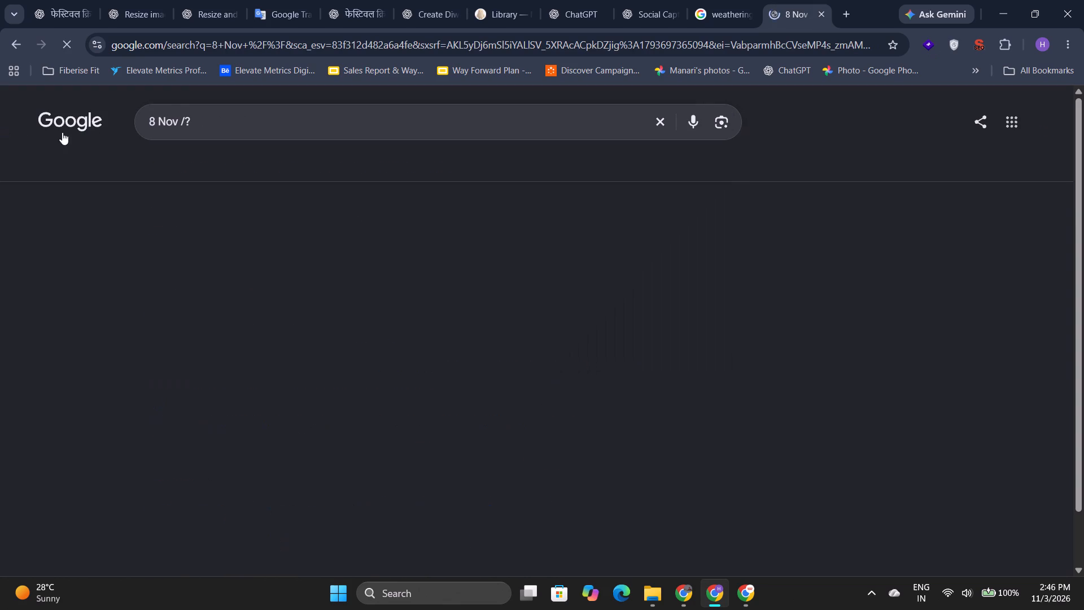
left_click(187, 121)
key("BackSpace")
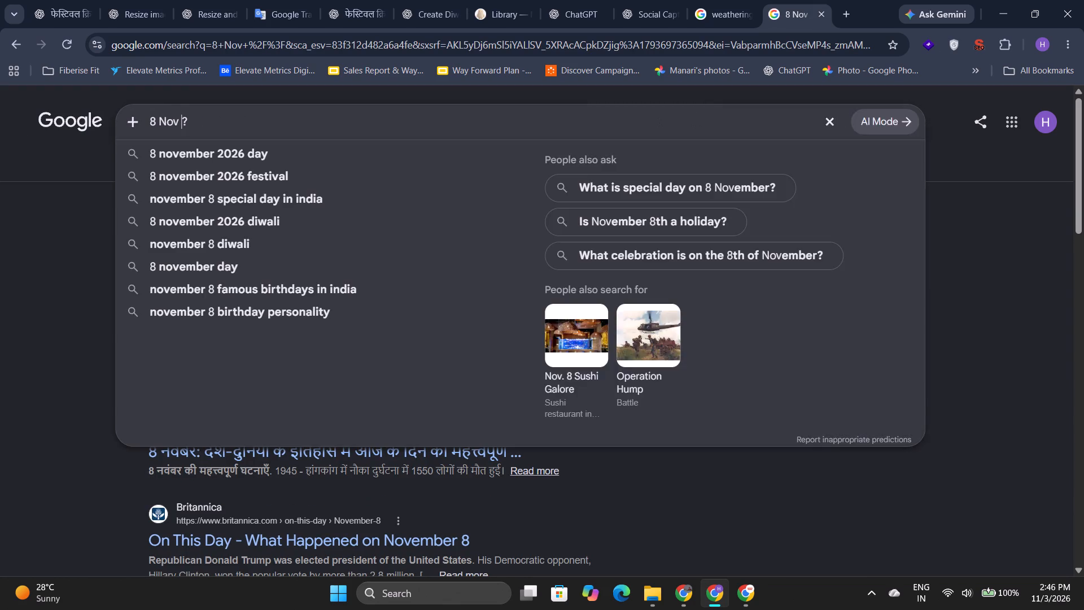
key("Return")
scroll(254, 352, "down", 5)
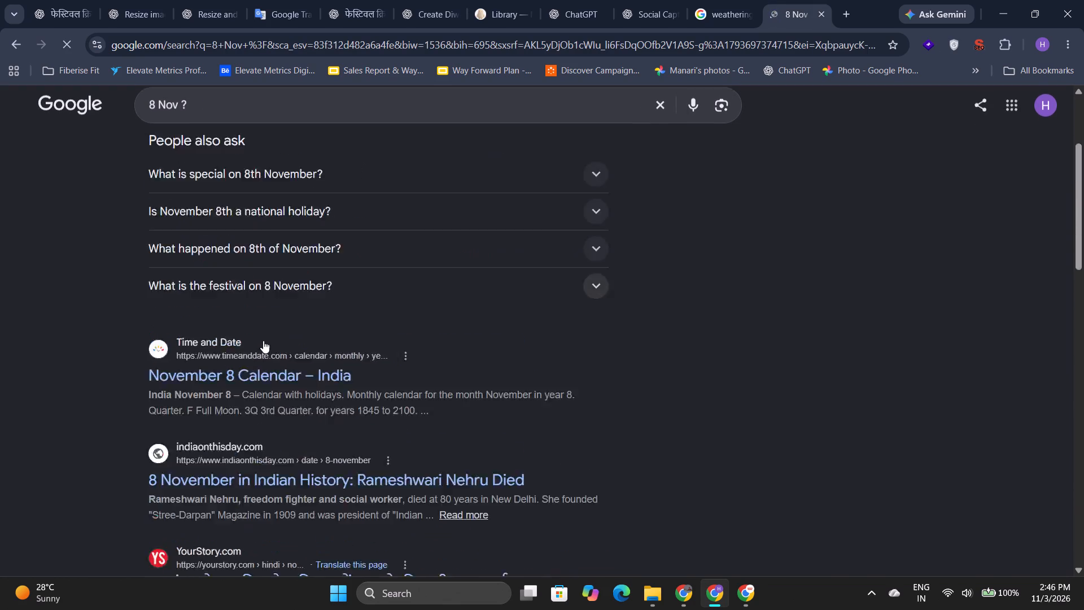
scroll(263, 339, "up", 5)
scroll(263, 334, "down", 13)
scroll(263, 333, "up", 6)
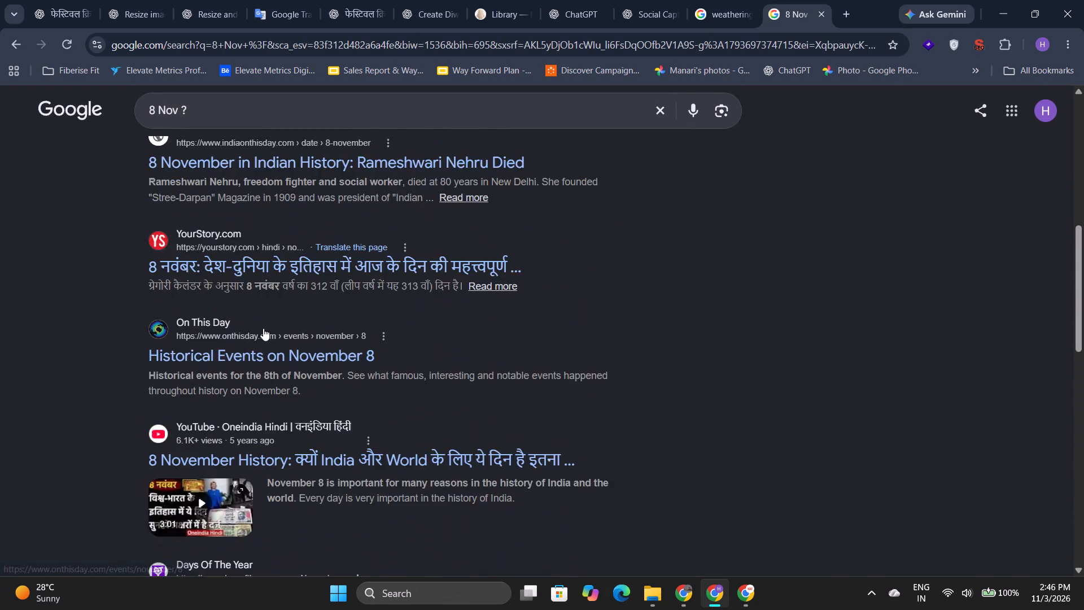
scroll(263, 328, "up", 7)
Extend the Google query to "8 Nov ? 2026" and look through the results for the Diwali date.
left_click(213, 129)
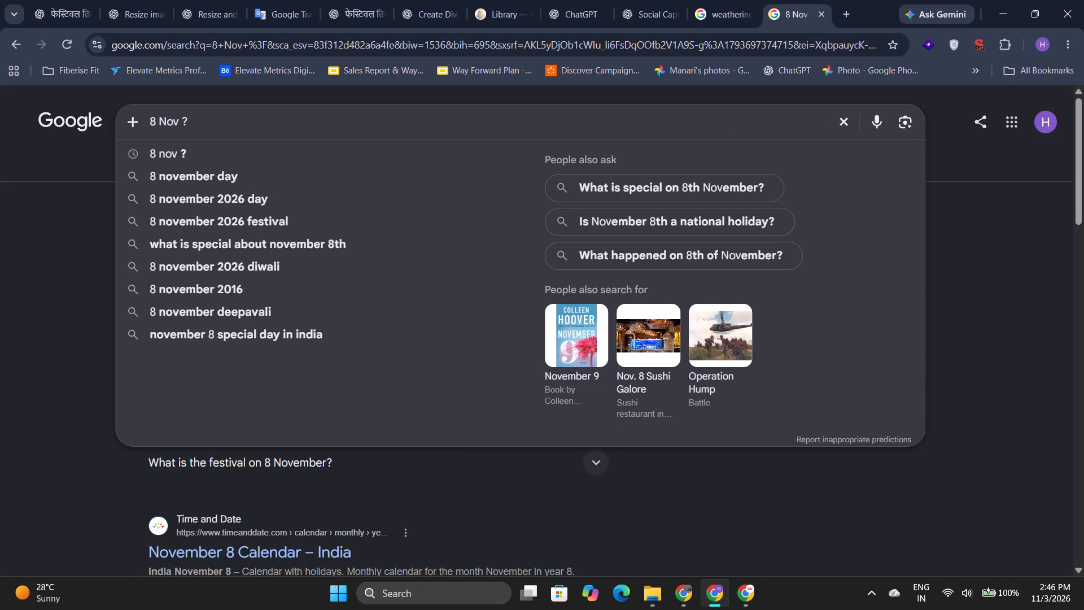
key("space")
type("2026")
key("Return")
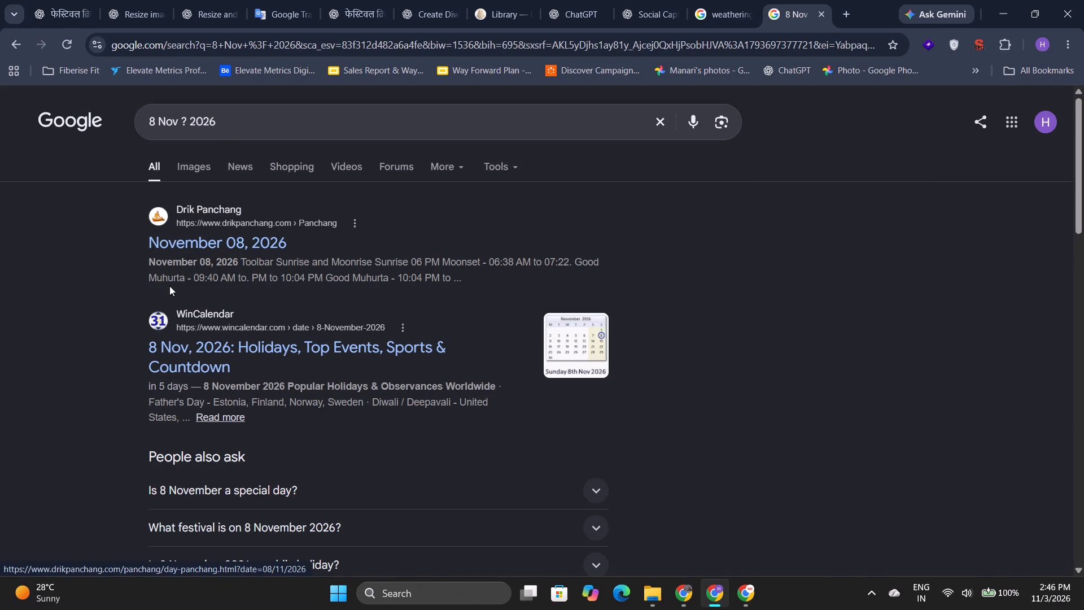
scroll(253, 332, "down", 13)
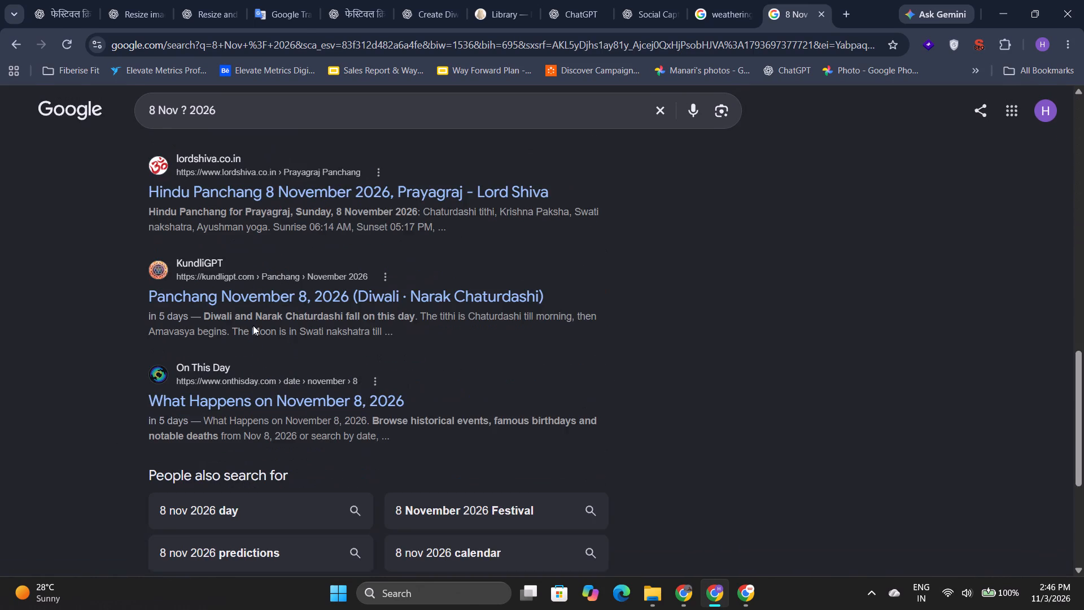
scroll(253, 324, "up", 10)
Browse the image results for the same query and preview Vedantu's Diwali 2026 image to check the date.
left_click(203, 160)
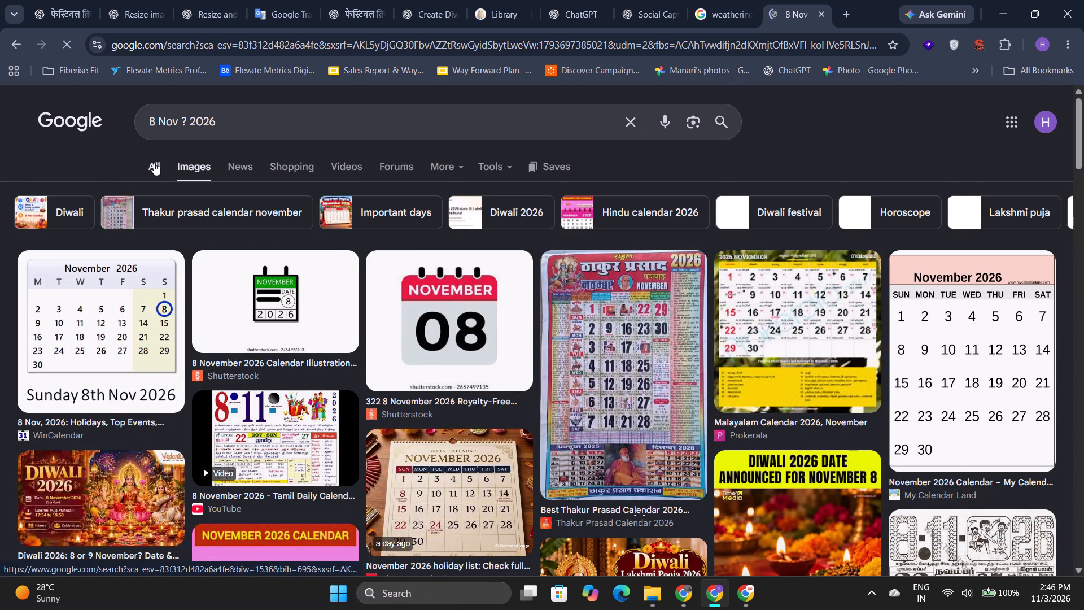
scroll(154, 163, "down", 1)
left_click(143, 496)
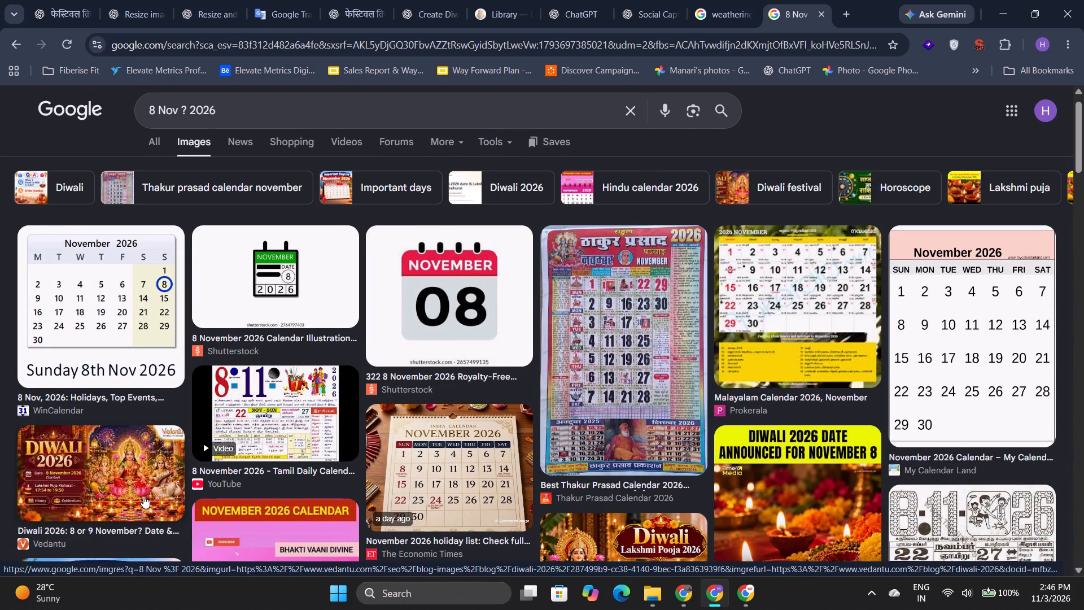
scroll(143, 496, "down", 1)
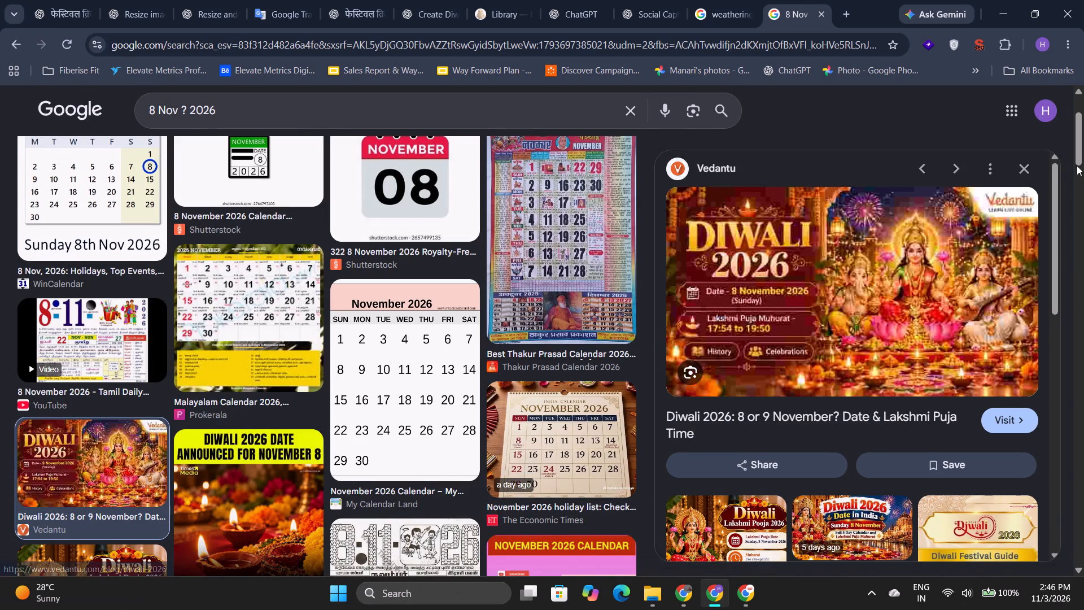
left_click(1021, 175)
scroll(380, 304, "up", 1)
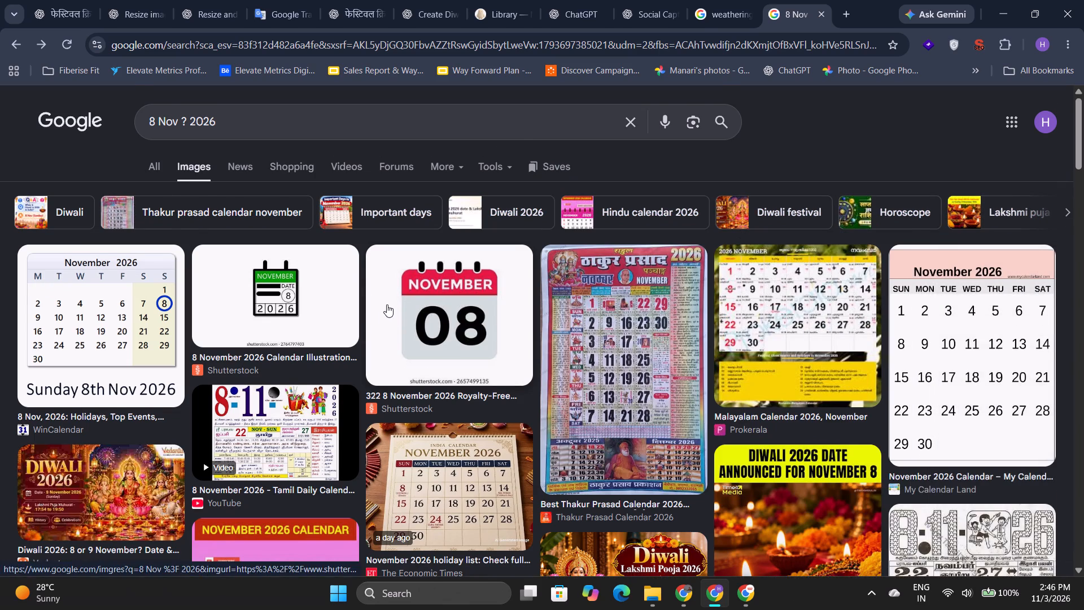
scroll(387, 304, "up", 1)
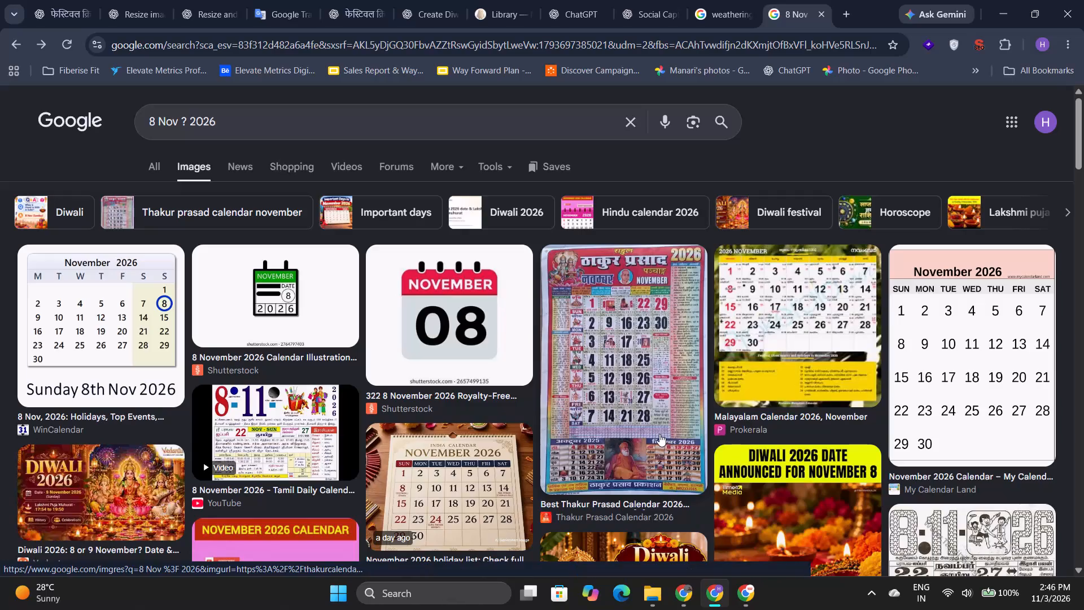
Open the Thakur Prasad November 2026 calendar image in its own browser tab and examine its festival dates.
left_click(659, 434)
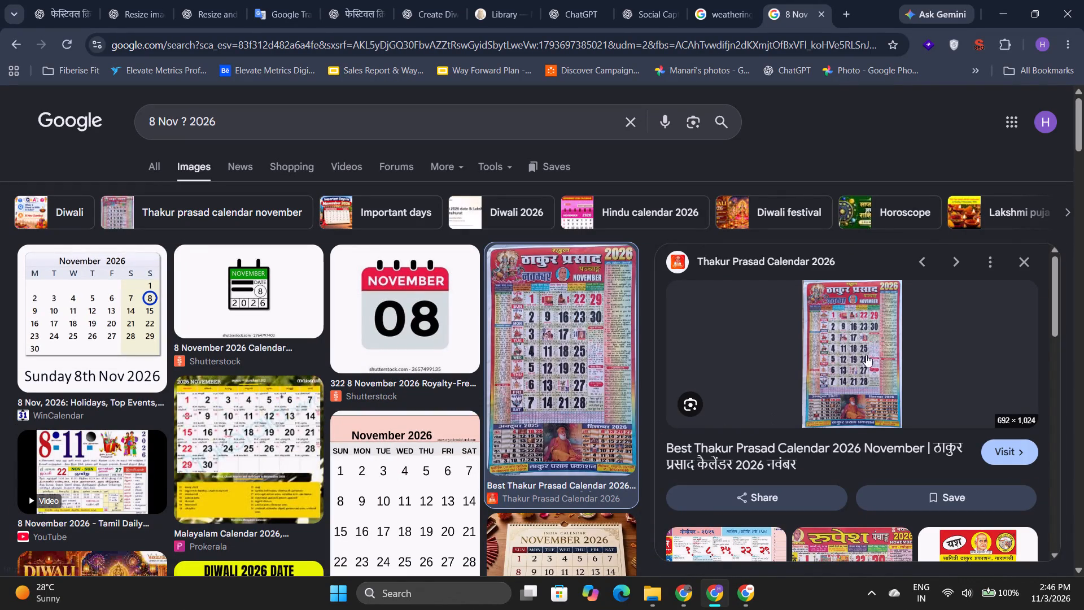
right_click(858, 343)
left_click(889, 206)
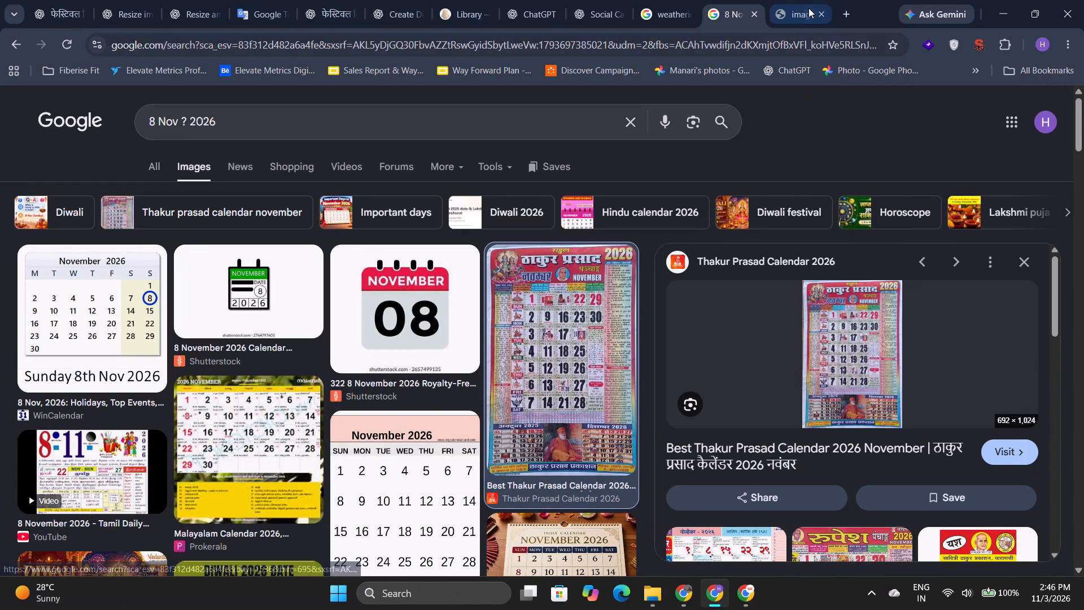
left_click(808, 7)
left_click(650, 373)
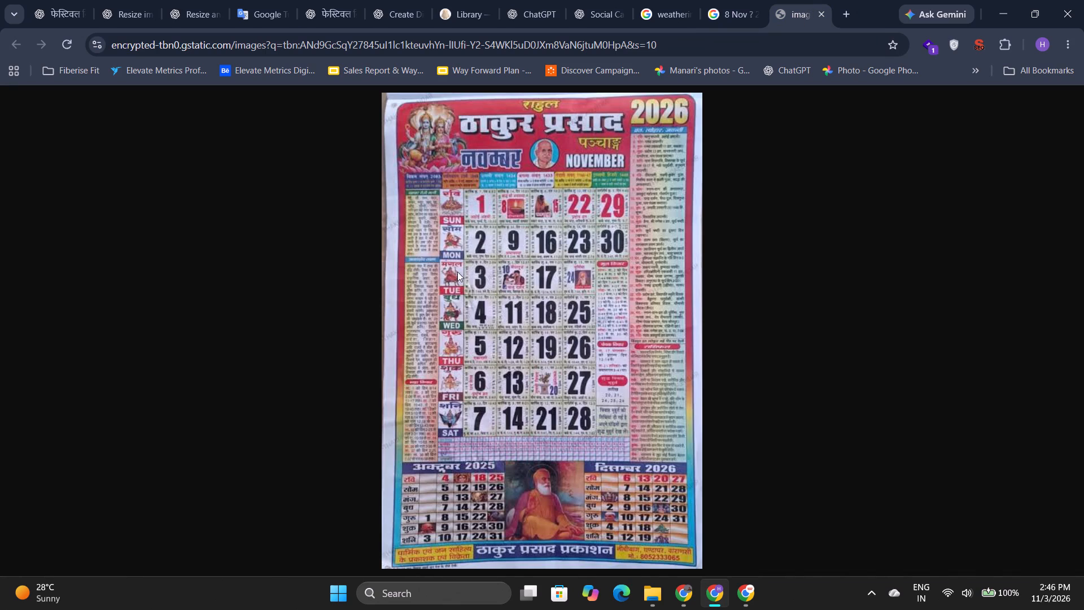
scroll(724, 7, "up", 1)
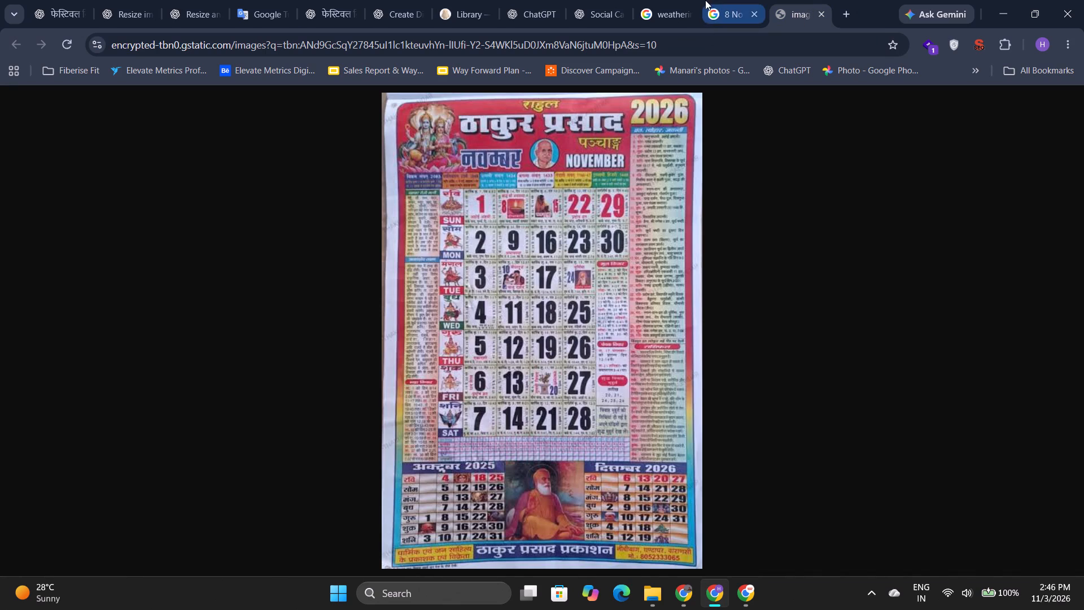
left_click(709, 0)
scroll(781, 404, "down", 4)
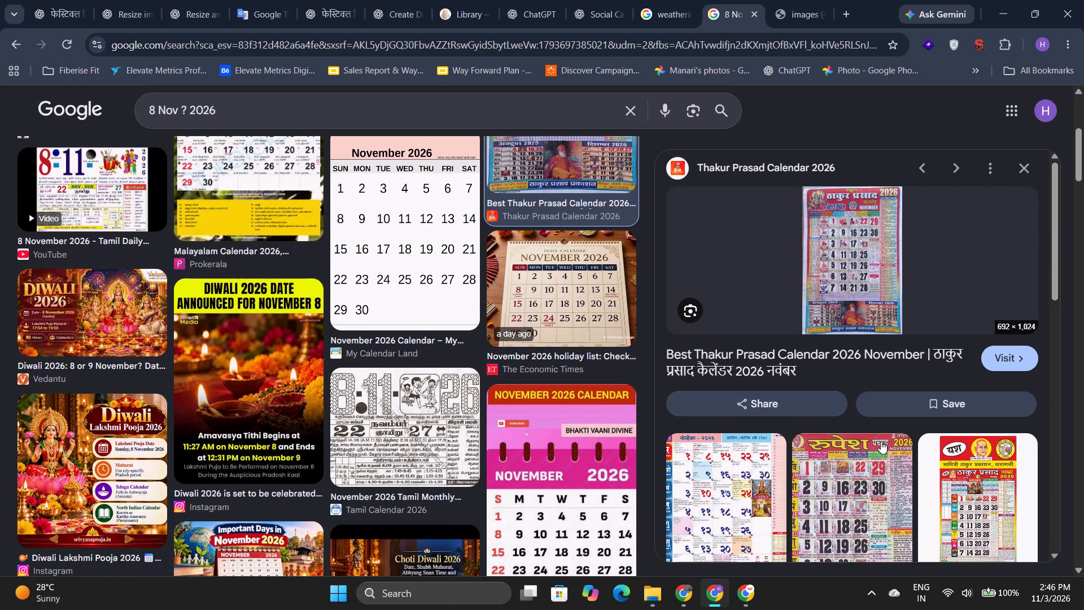
scroll(902, 441, "down", 1)
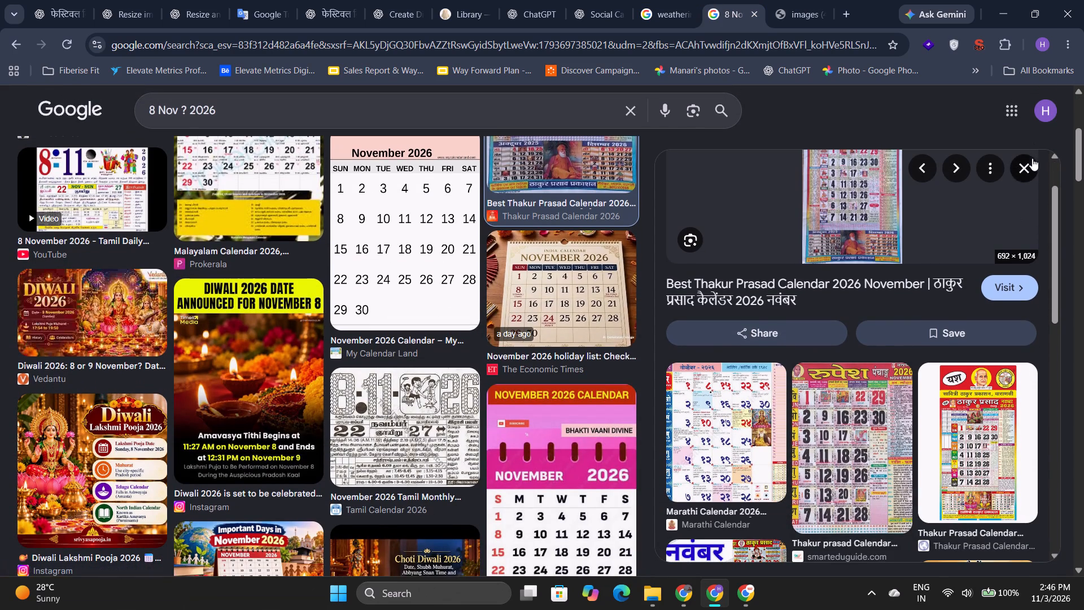
left_click(1032, 158)
scroll(506, 413, "up", 3)
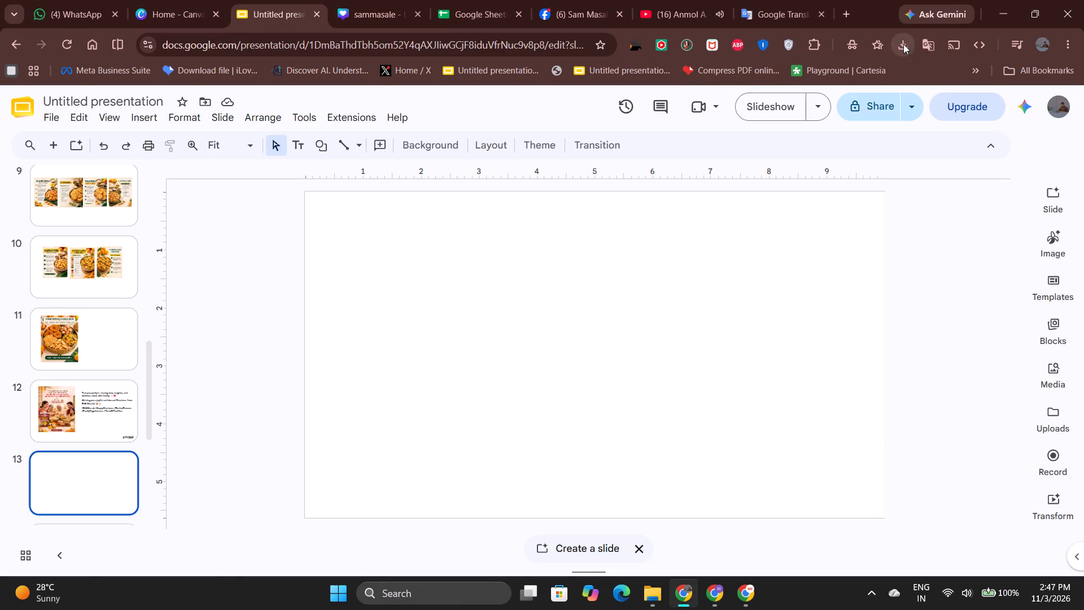
left_click(903, 44)
left_click_drag(754, 106, 393, 359)
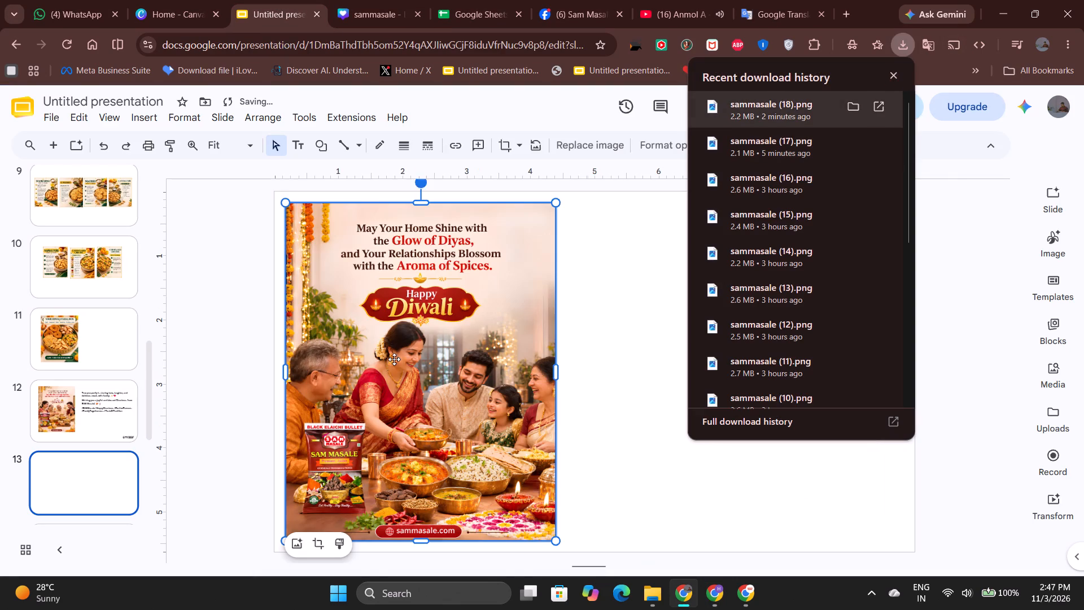
left_click(634, 381)
left_click(486, 437)
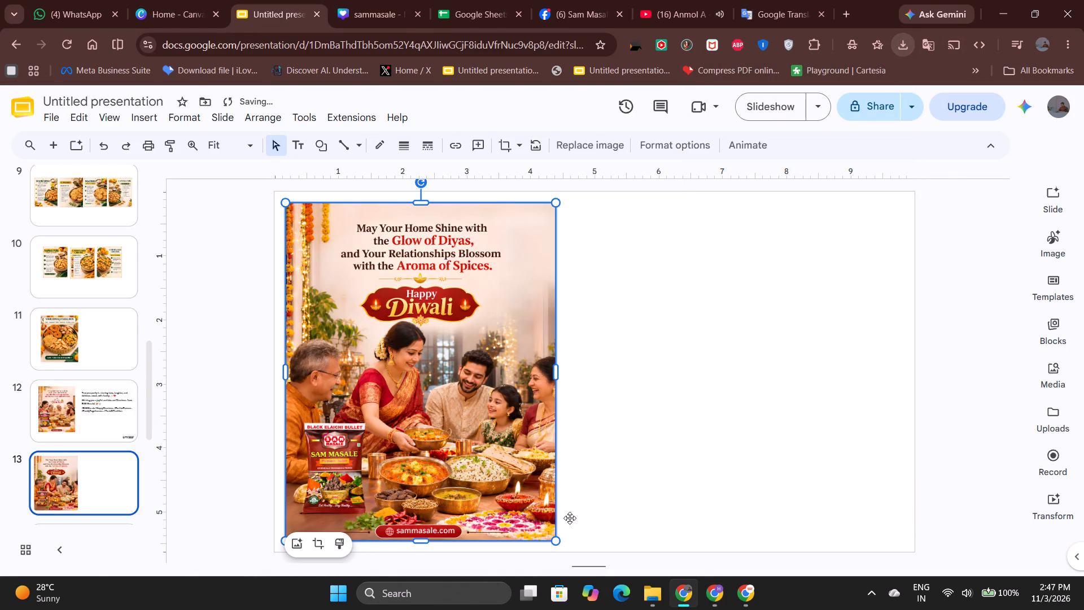
left_click_drag(553, 542, 484, 454)
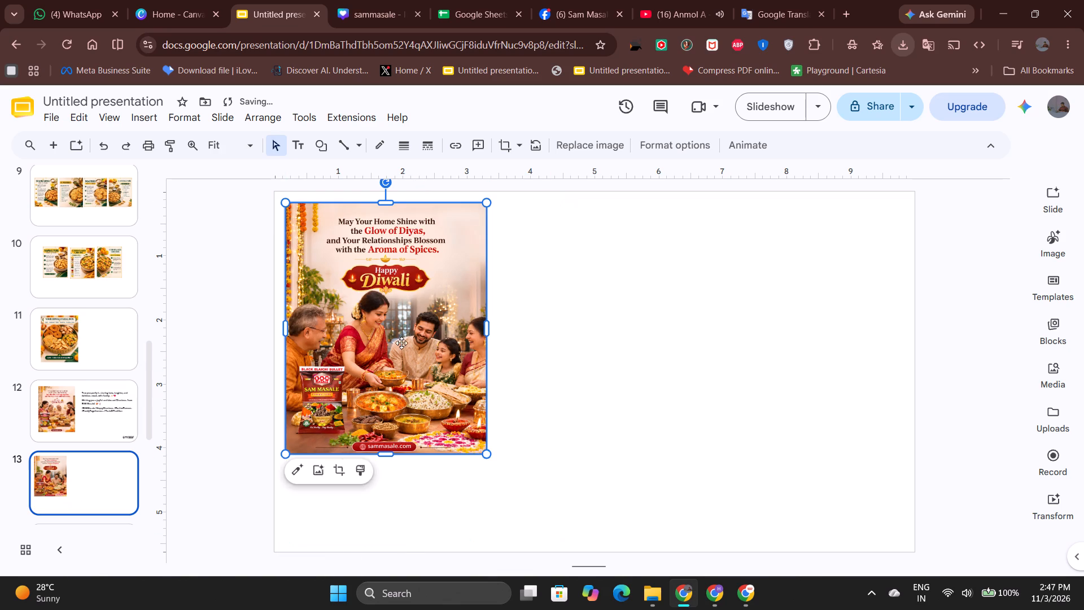
left_click_drag(398, 338, 408, 367)
left_click_drag(408, 367, 408, 352)
left_click_drag(495, 464, 515, 496)
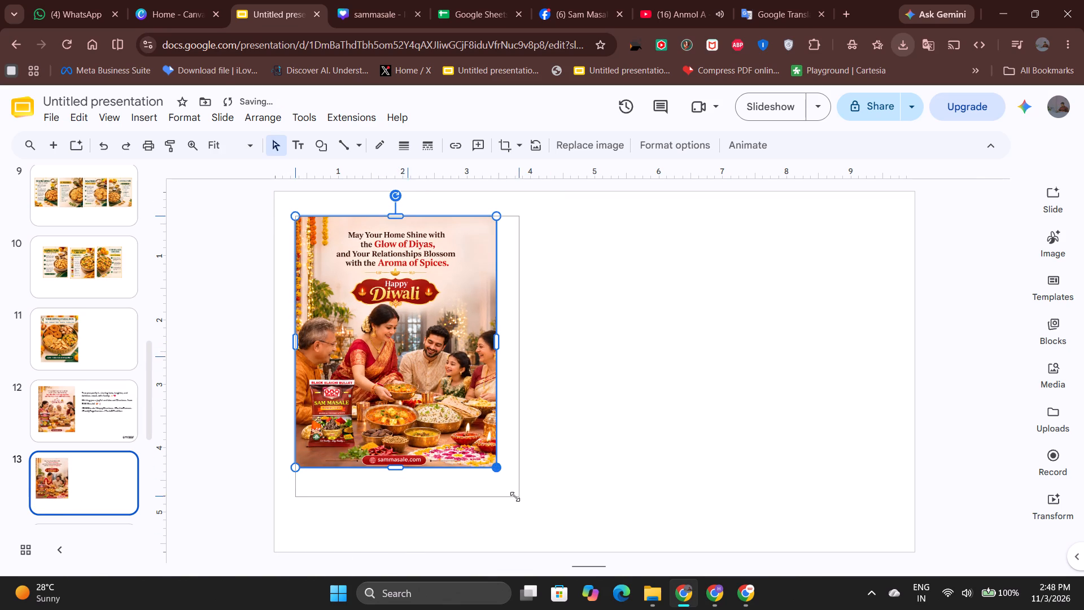
left_click_drag(515, 496, 518, 500)
left_click(622, 426)
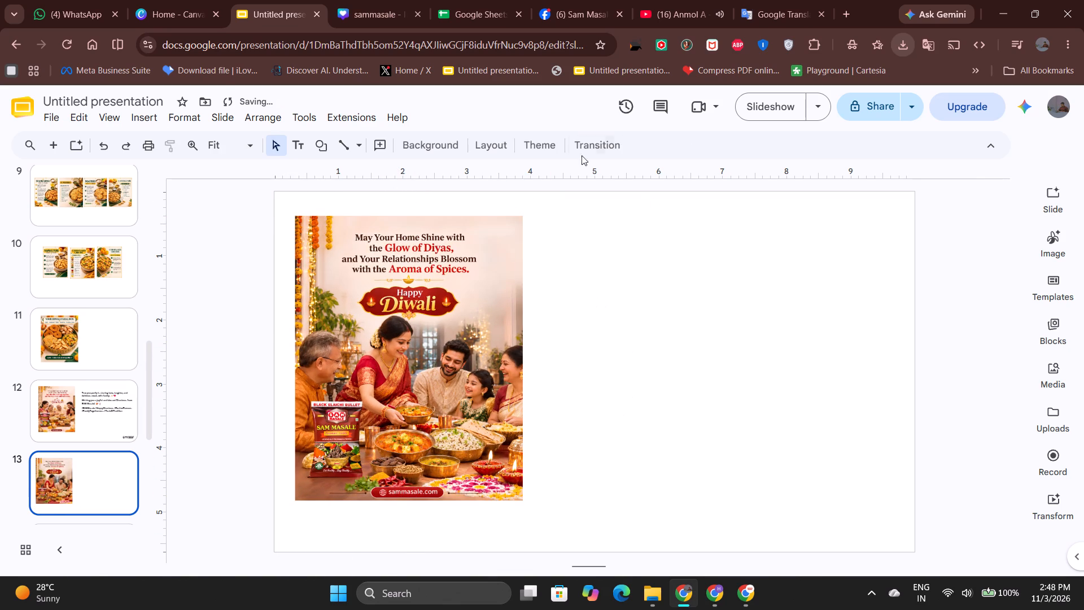
Add a text box beside the Diwali image on slide 13 and paste the copied caption into it without source formatting.
left_click(292, 149)
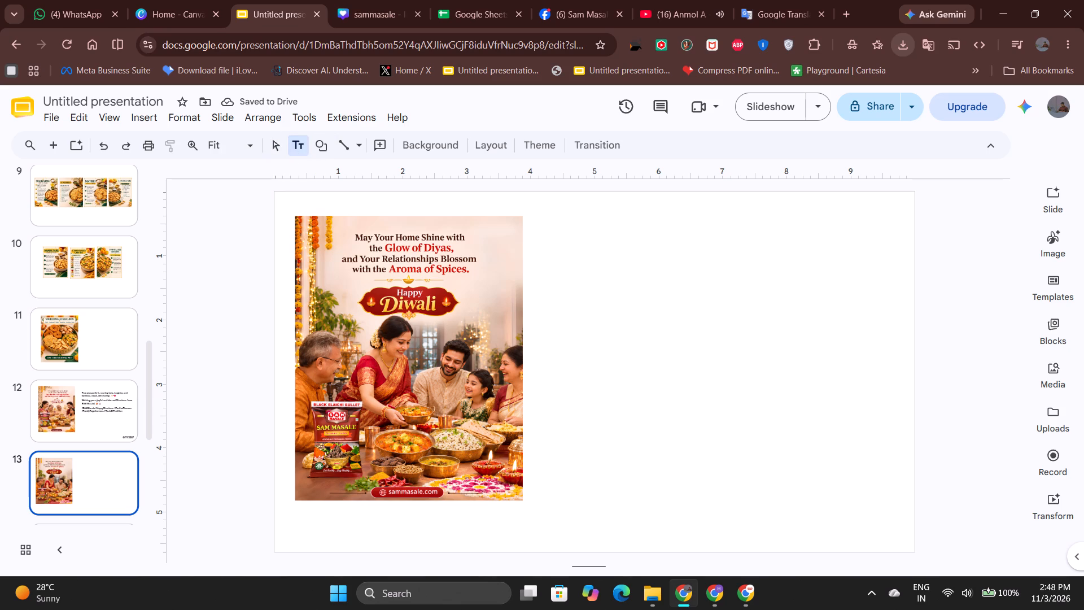
left_click(550, 233)
key("ctrl+v")
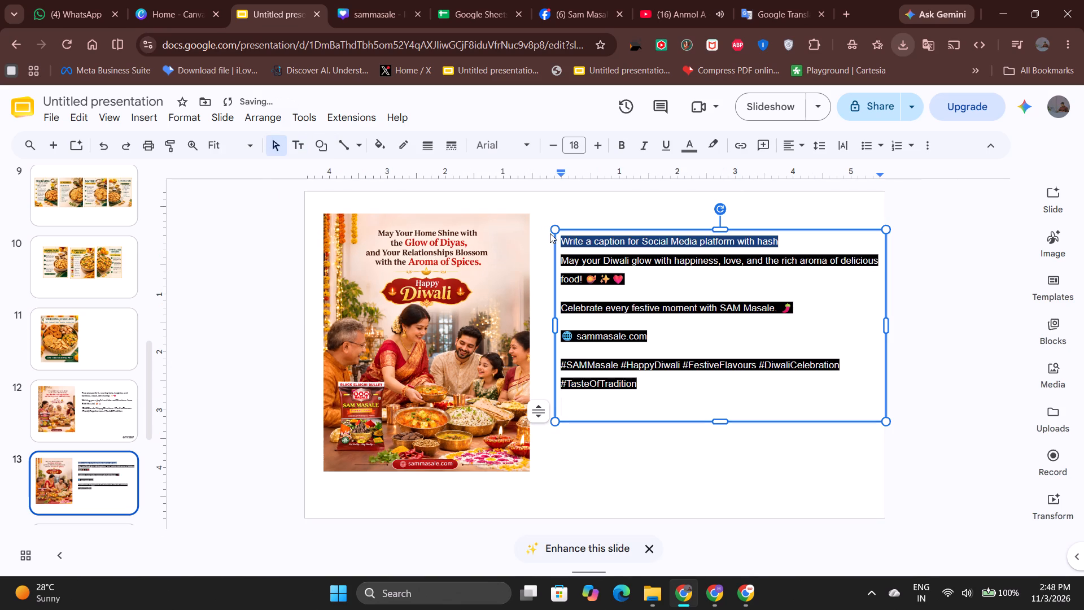
key("ctrl+a")
key("ctrl+z")
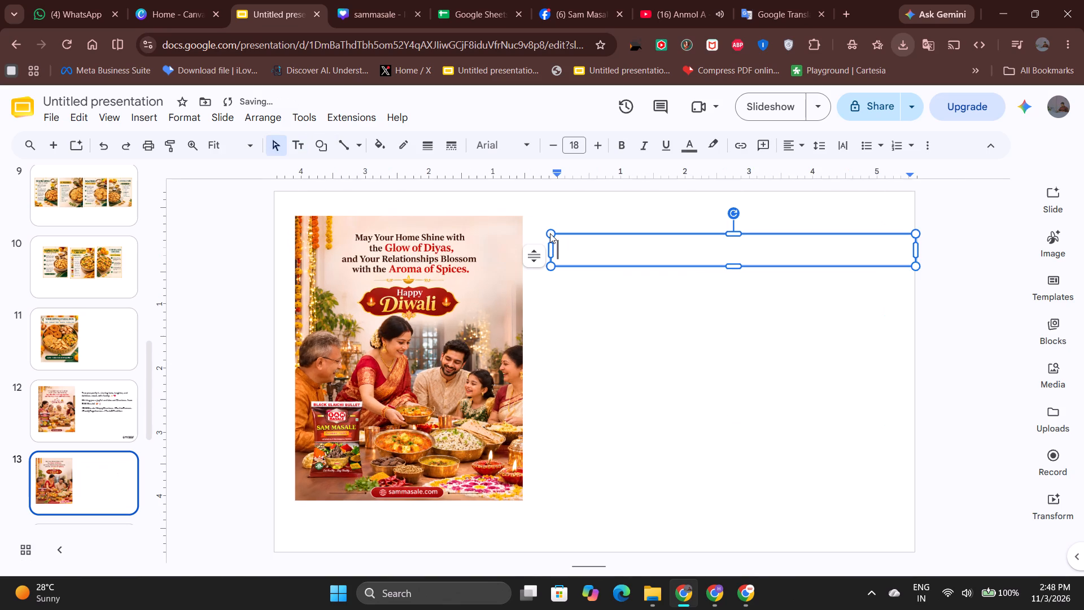
key("ctrl+shift+v")
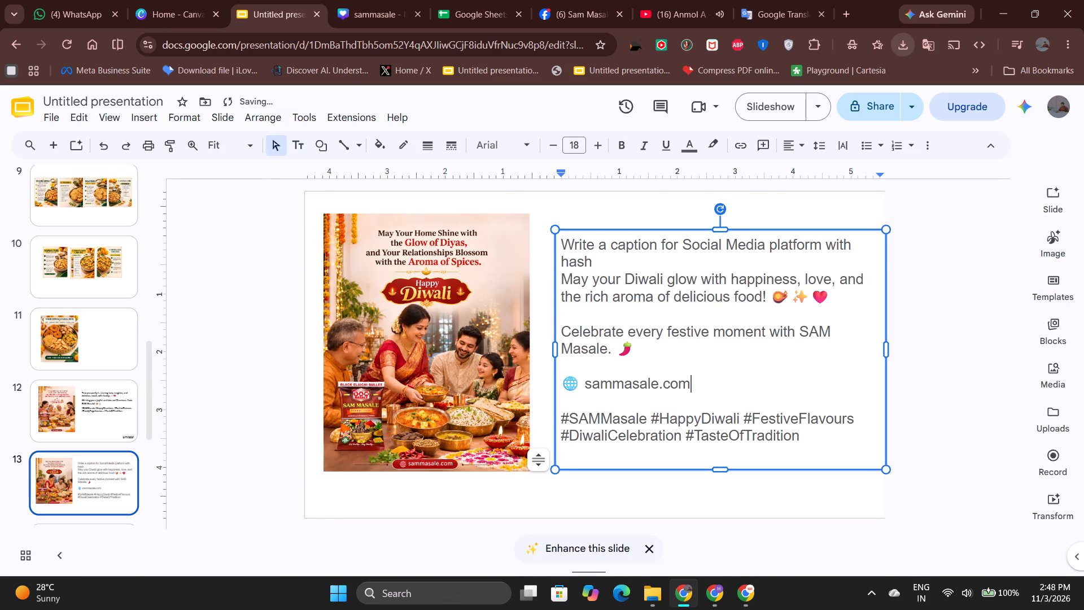
Change the text colour of the whole Diwali caption on slide 13 to black.
left_click(717, 386)
key("ctrl+a")
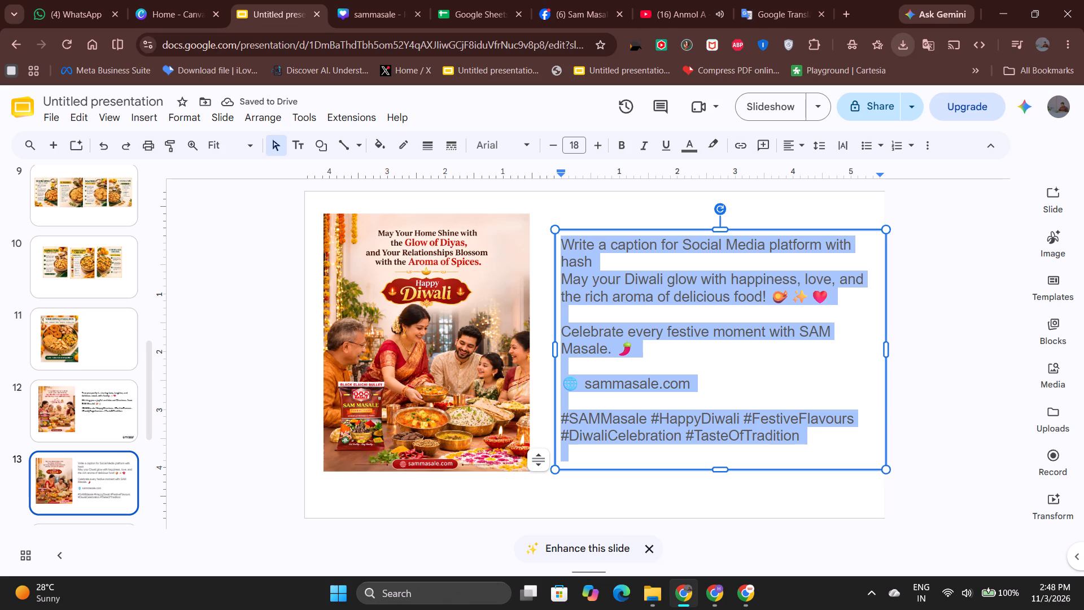
left_click(688, 142)
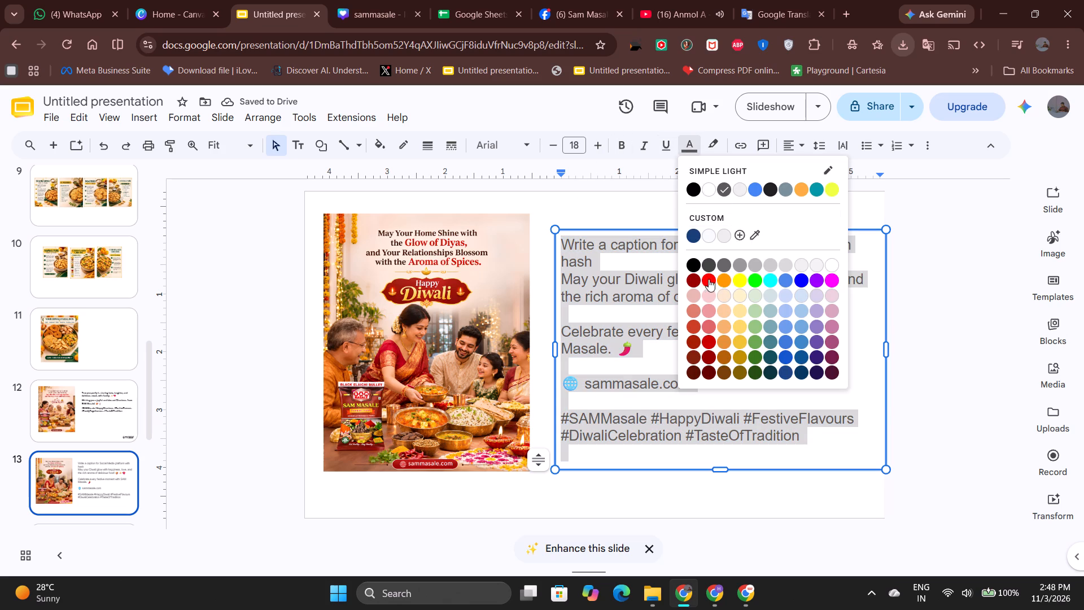
left_click(707, 278)
left_click(682, 147)
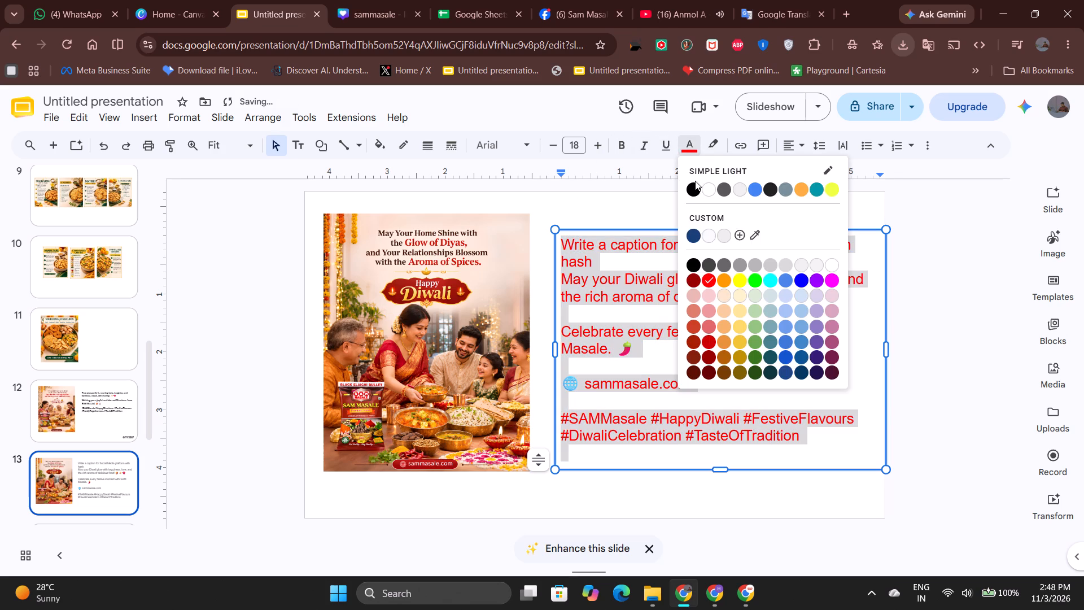
left_click(692, 193)
left_click(657, 355)
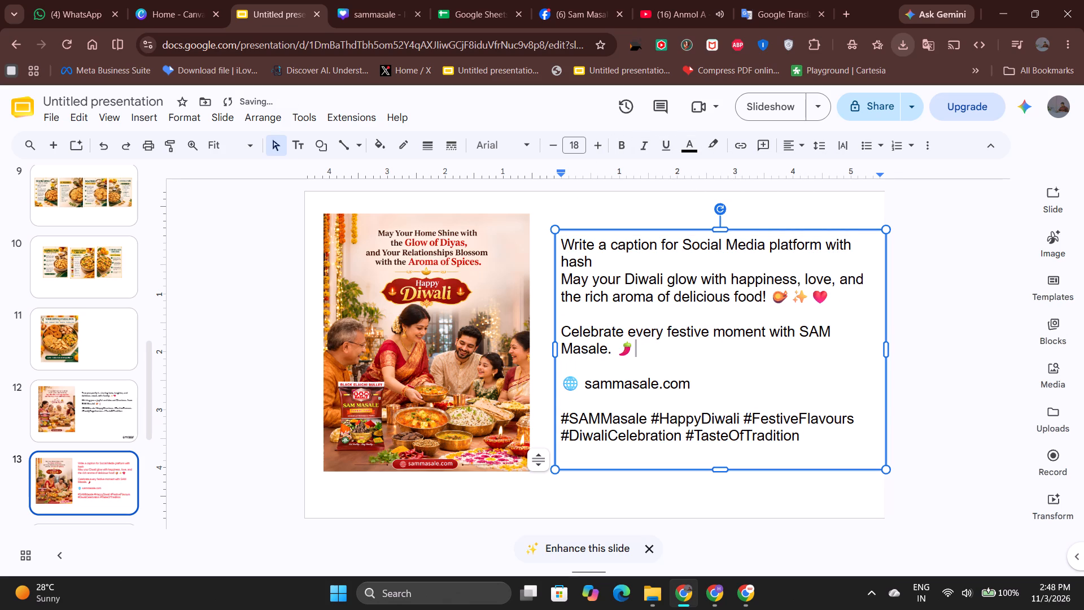
Delete the sammasale.com line with its globe emoji from the Diwali caption on slide 13.
left_click_drag(706, 380, 552, 371)
key("BackSpace")
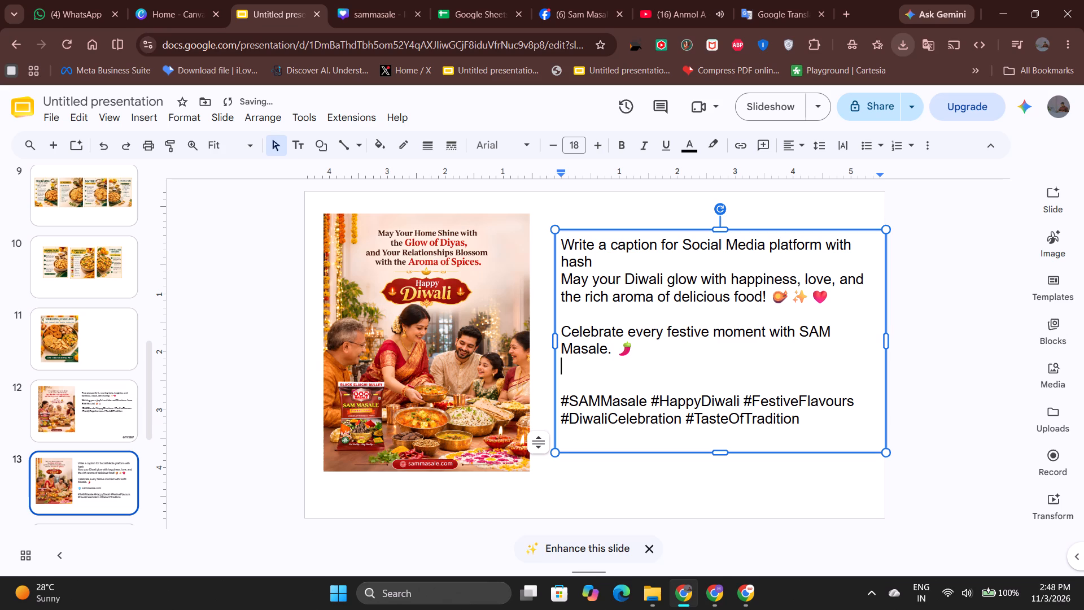
Check the font size of the Dhanteras caption on slide 12 as a reference and return to slide 13.
left_click(613, 373)
key("ctrl+a")
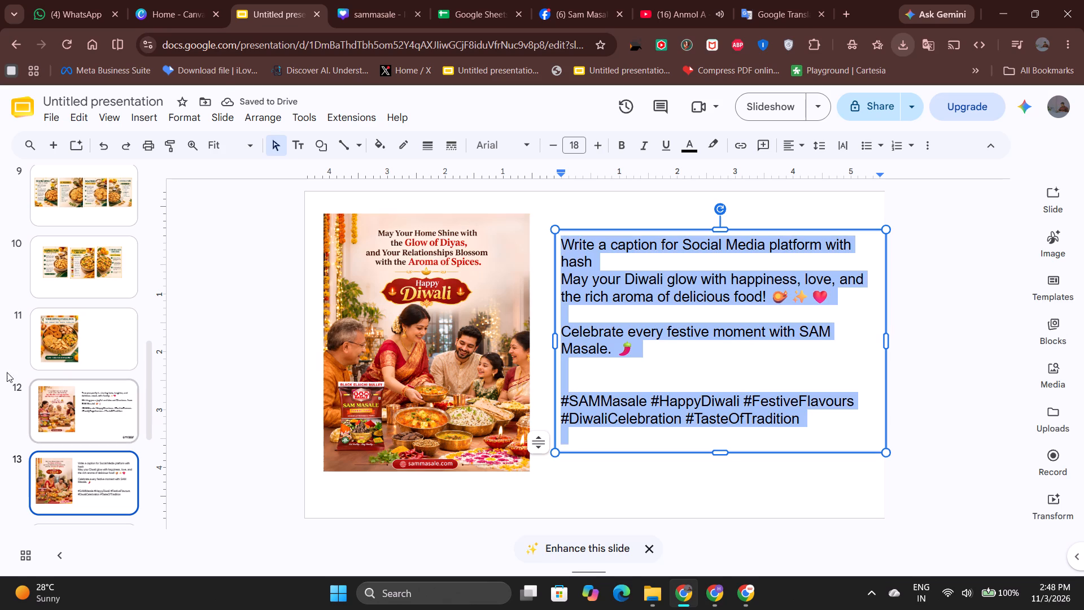
left_click(74, 406)
left_click(700, 365)
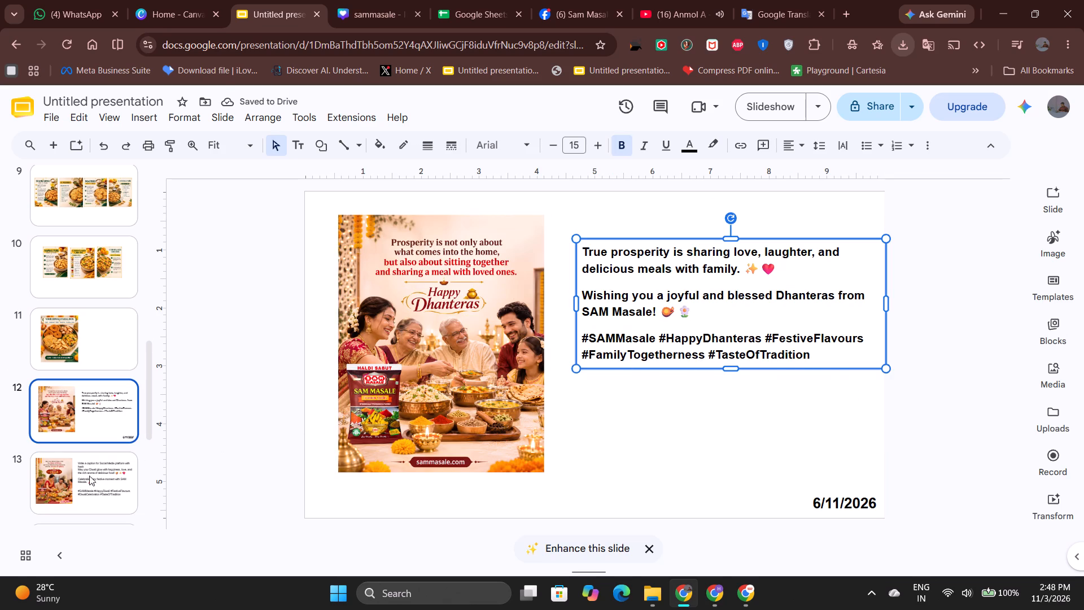
left_click(85, 482)
Remove the extra blank line above the hashtags in the Diwali caption and set all its text to size 15.
triple_click(805, 311)
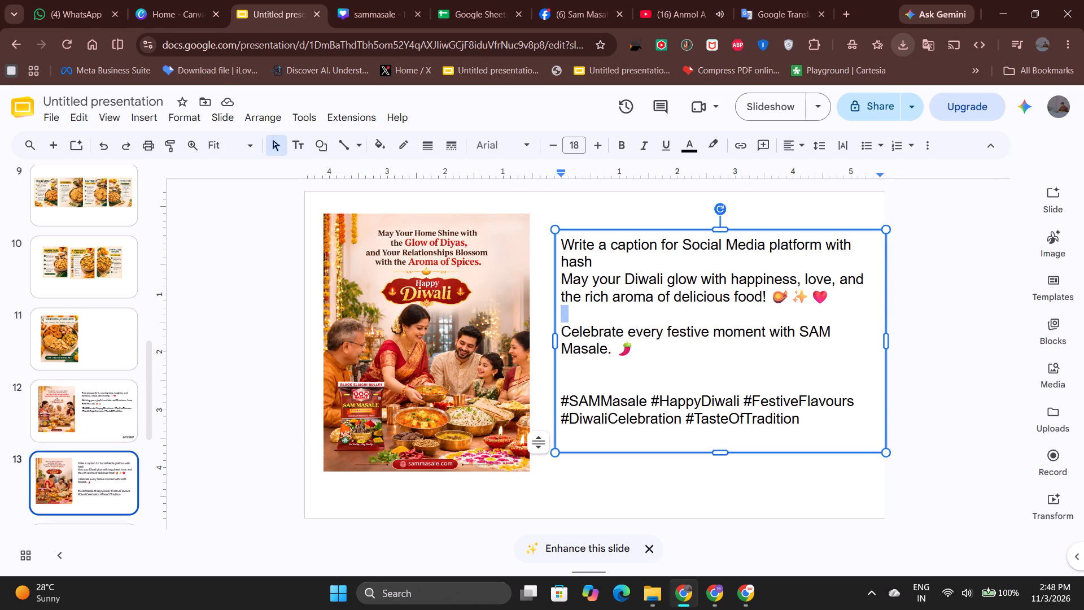
left_click(622, 373)
key("BackSpace")
left_click(604, 365)
key("ctrl+a")
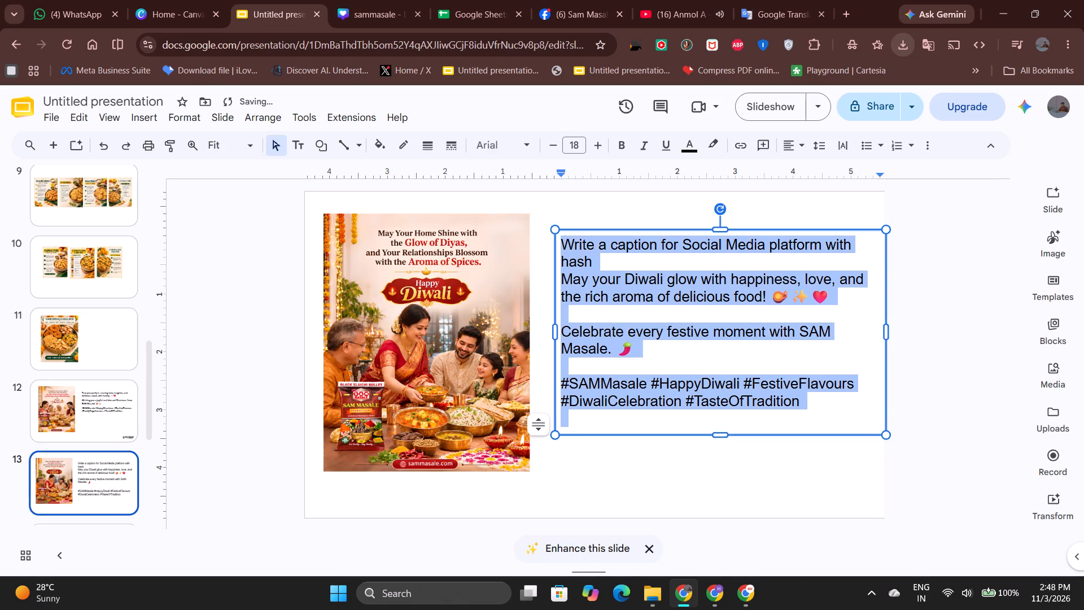
left_click(575, 141)
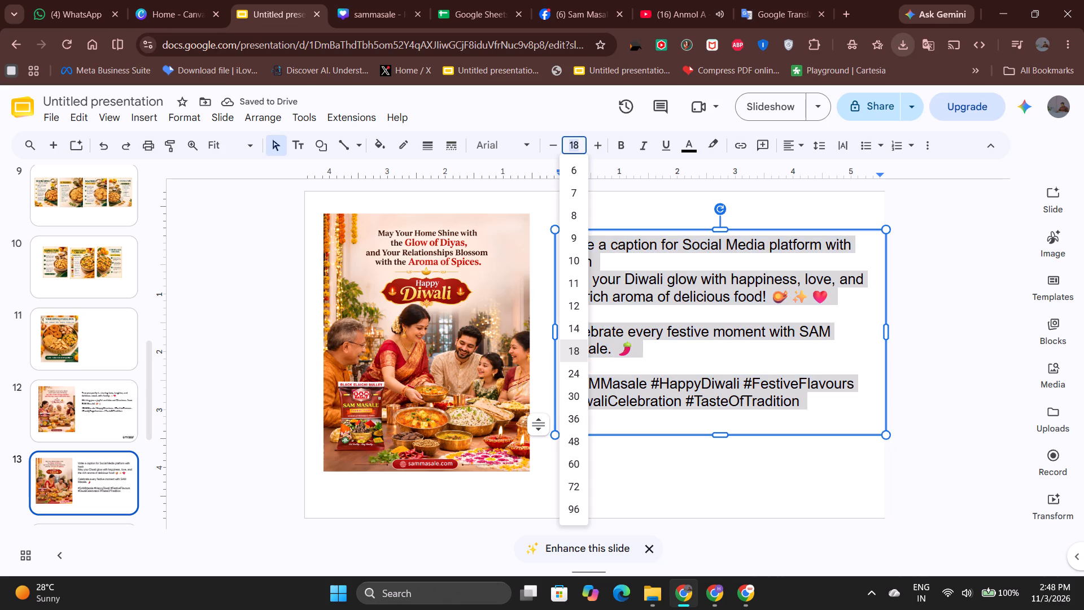
type("15")
key("Return")
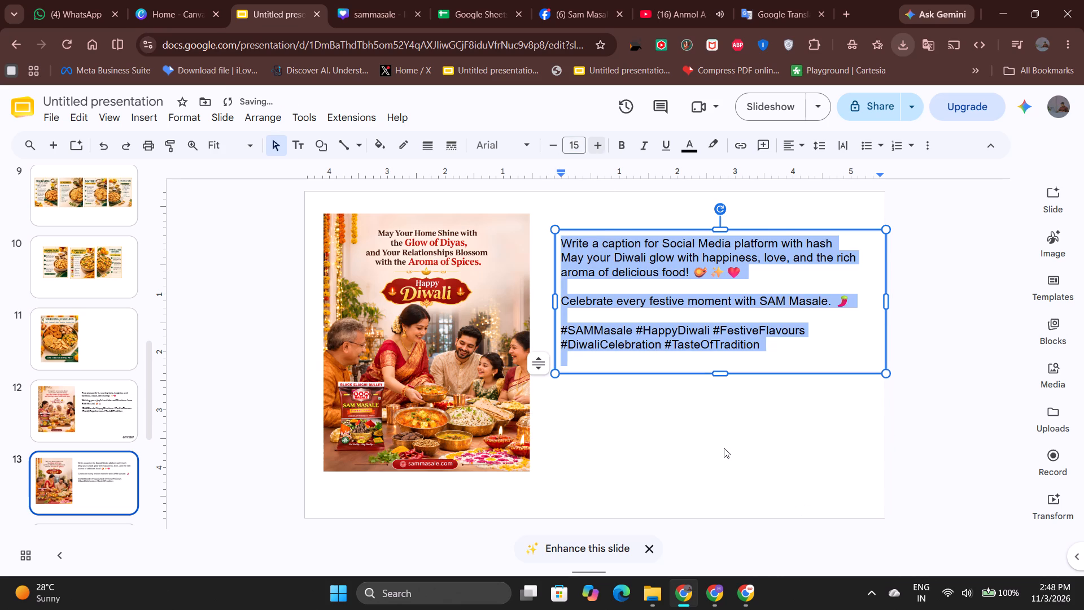
left_click(723, 448)
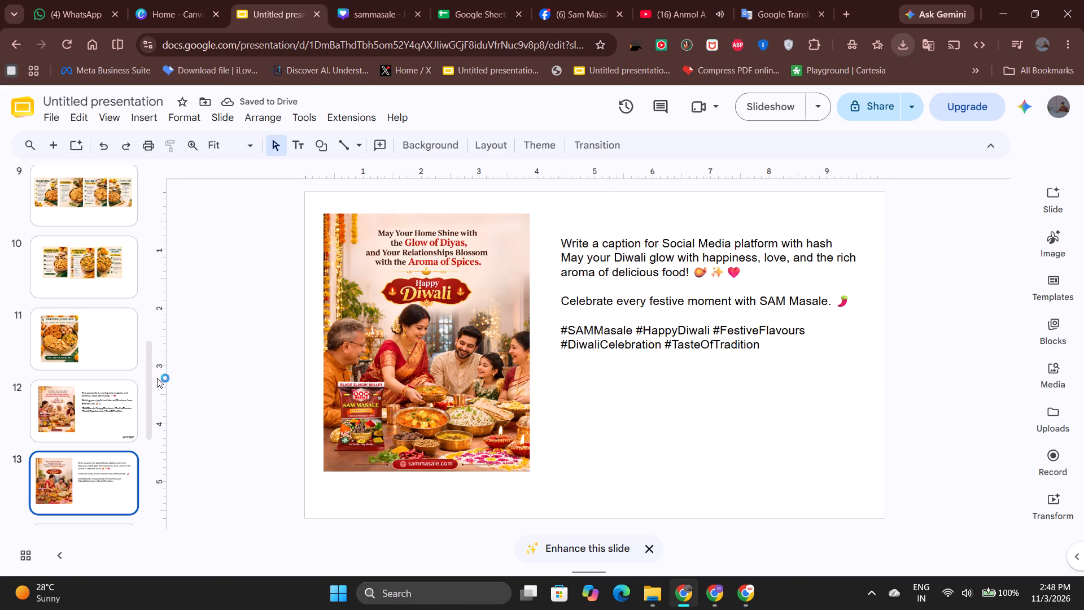
Copy the date text box from slide 12 onto slide 13 and change its date to 8/11/2026.
left_click(88, 421)
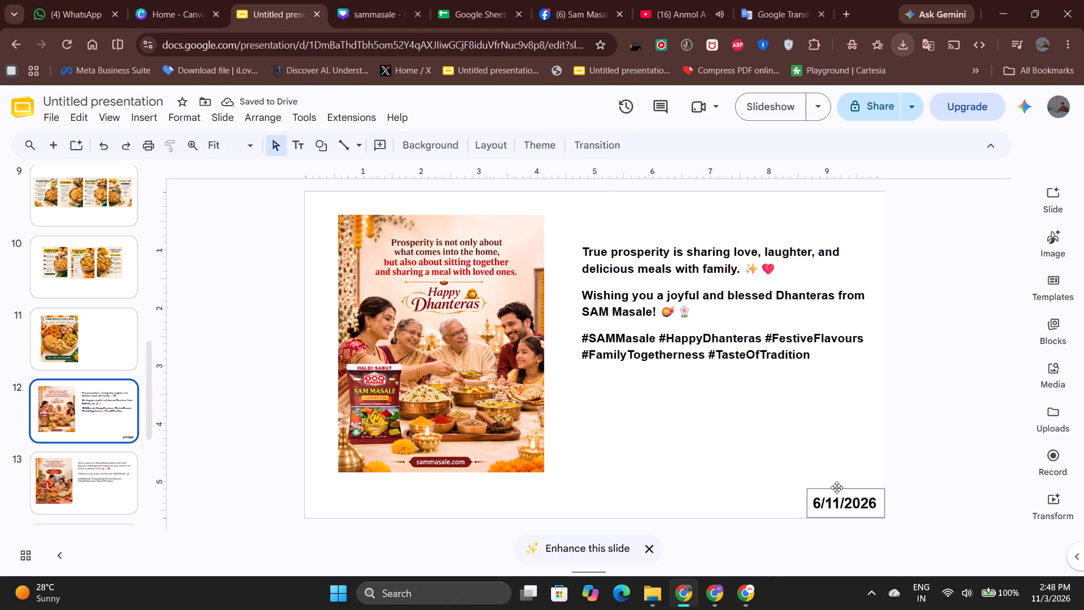
left_click(837, 487)
key("ctrl+c")
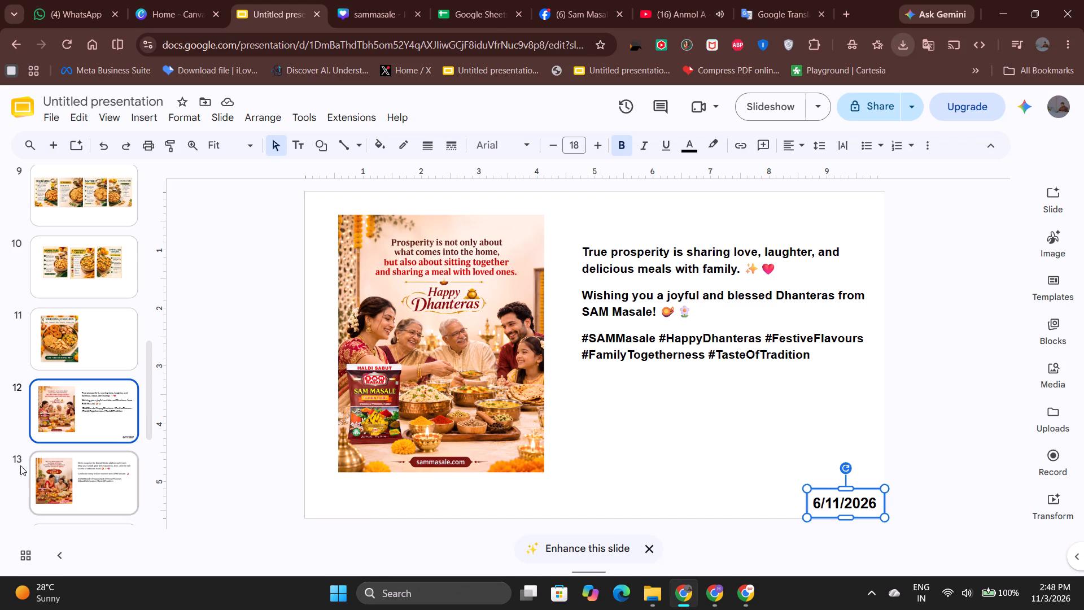
left_click(50, 482)
left_click(802, 499)
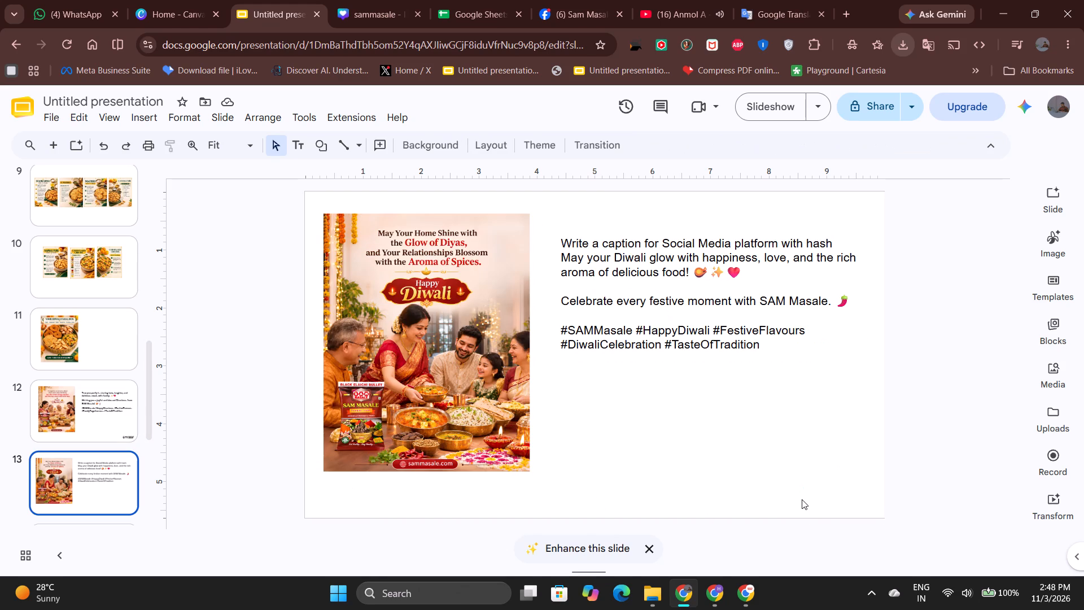
key("ctrl+v")
left_click(817, 504)
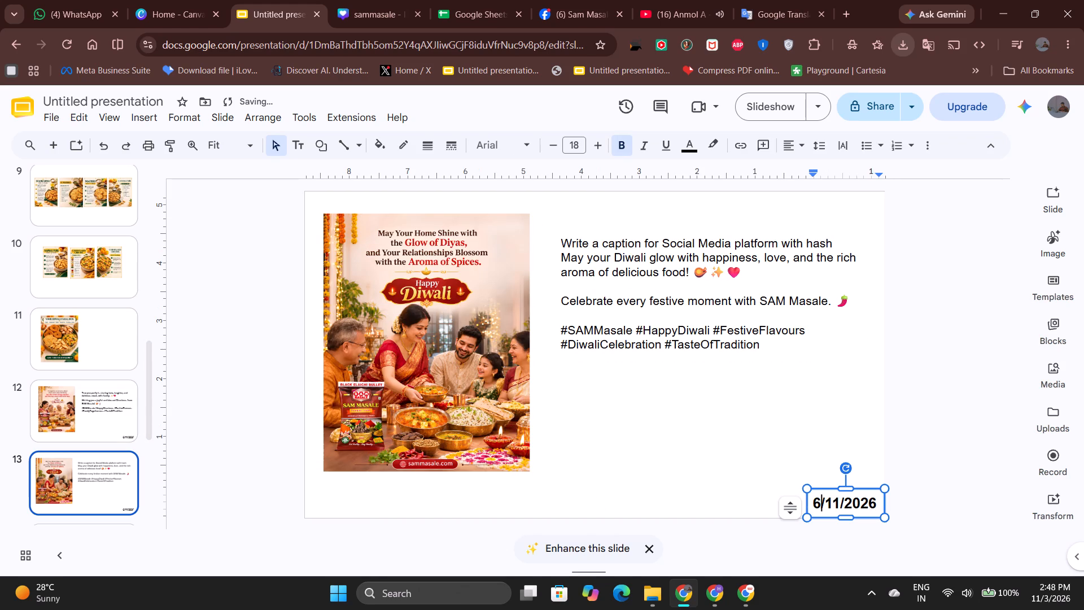
key("BackSpace")
key("8")
left_click(693, 459)
Open blank slide 14, switch to the sammasale Canva design and look through the pages around Govardhan Puja on page 151.
scroll(88, 429, "down", 2)
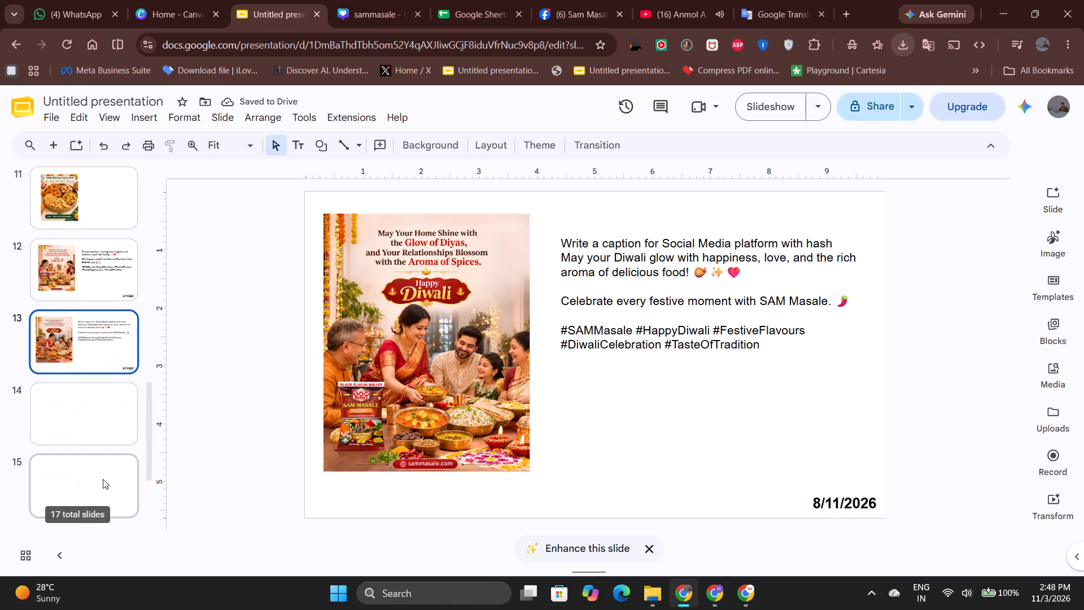
left_click(87, 409)
left_click(389, 0)
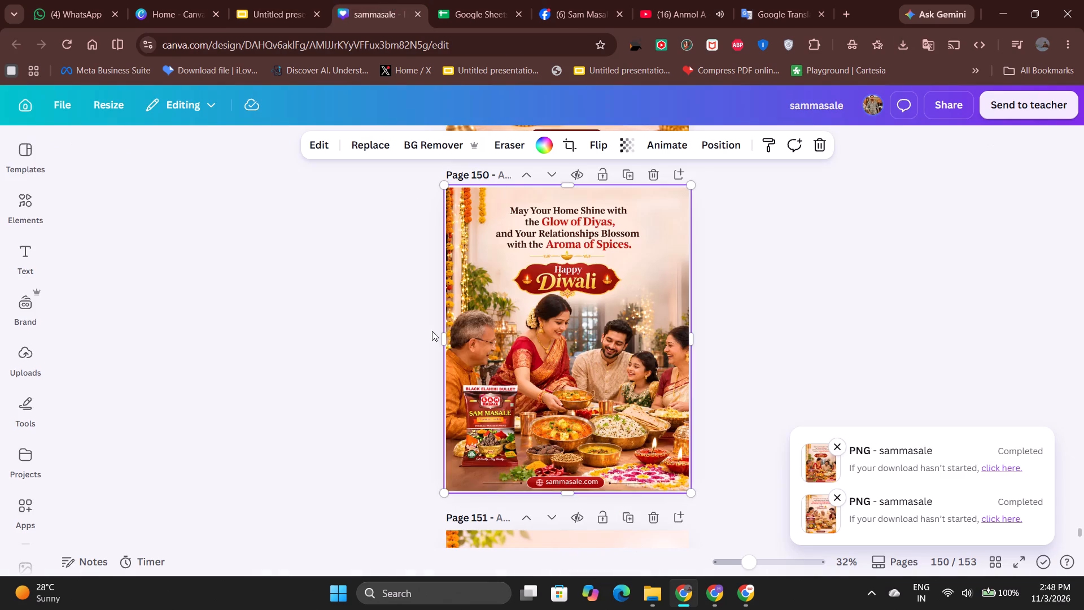
scroll(556, 377, "down", 4)
left_click(607, 312)
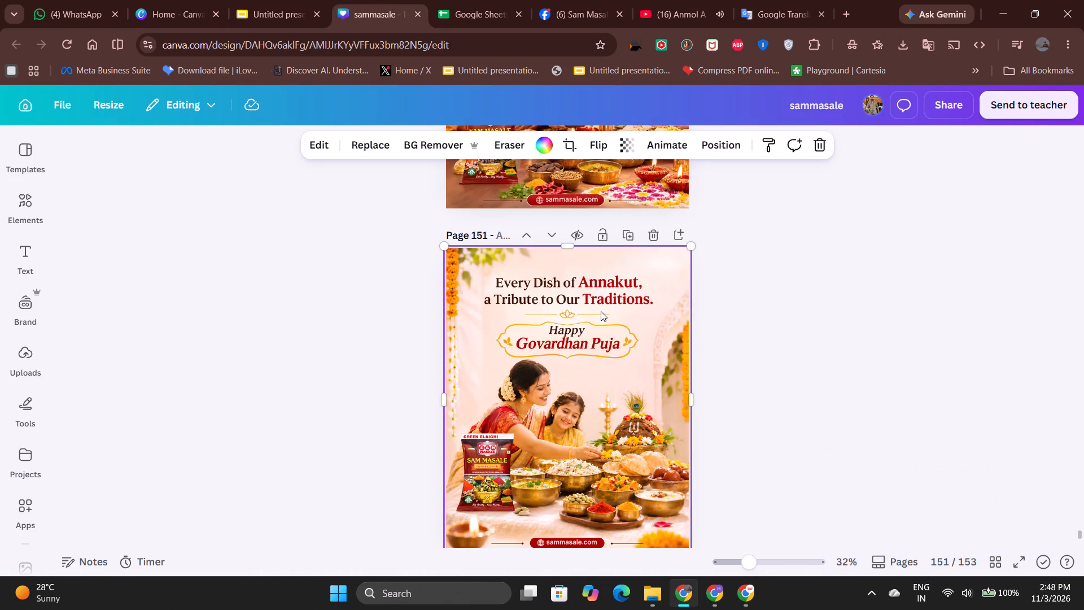
scroll(724, 298, "down", 1)
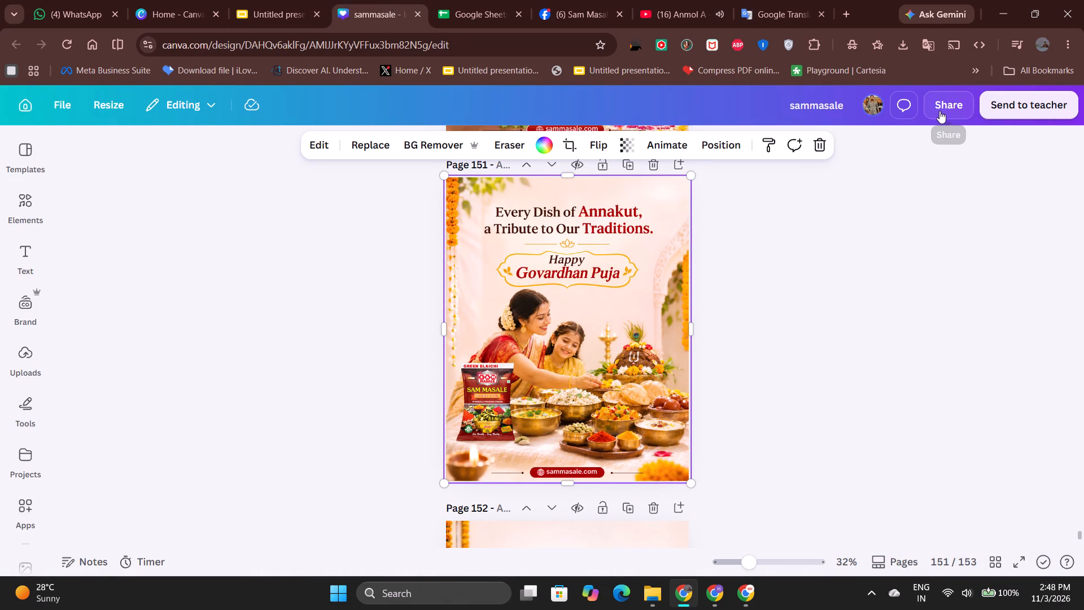
left_click(942, 109)
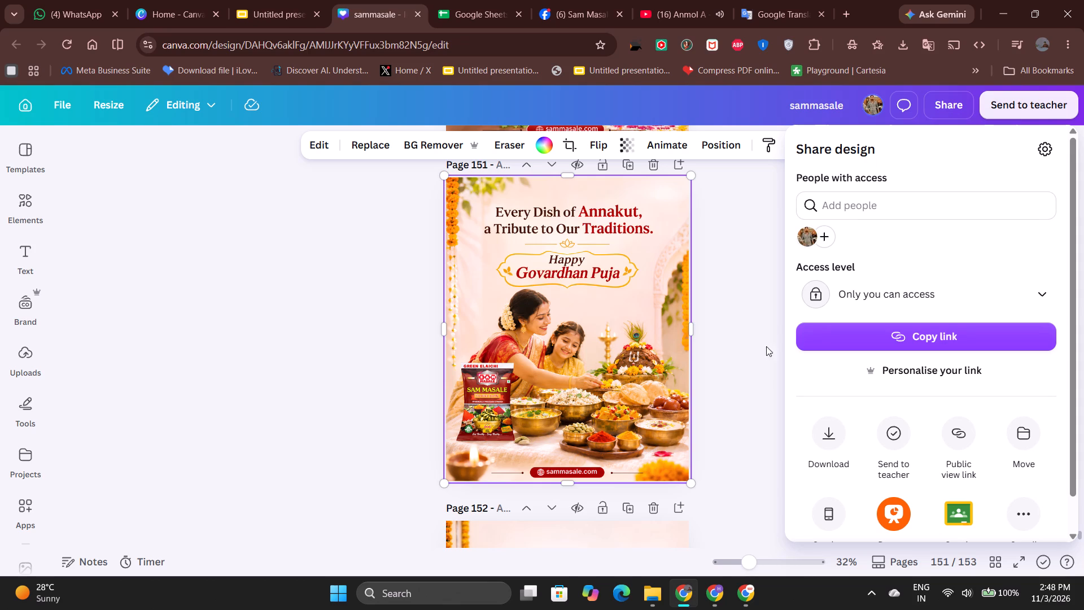
left_click(724, 342)
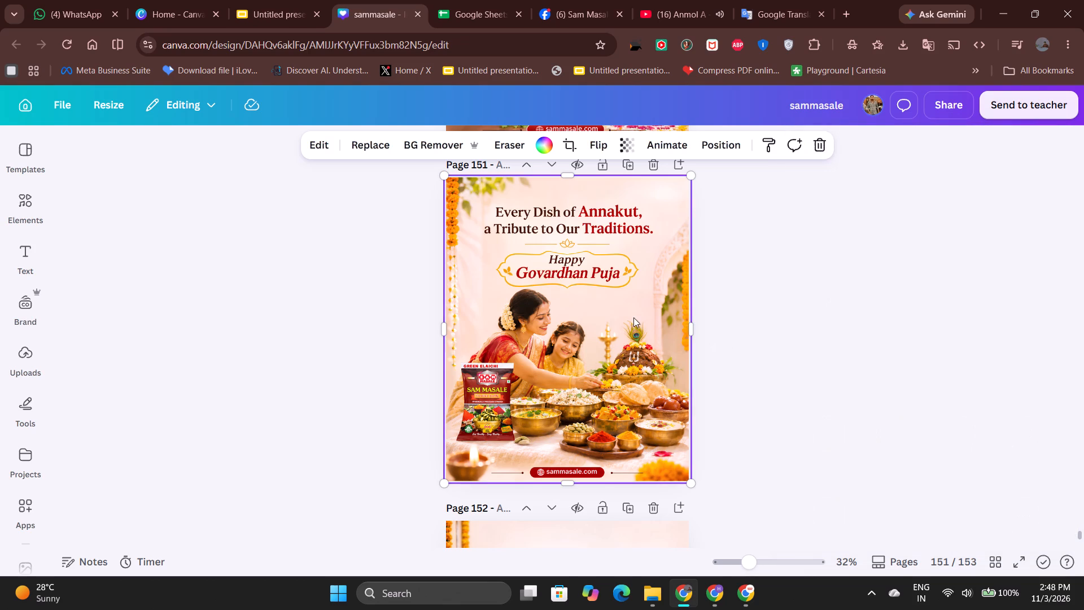
scroll(631, 317, "down", 5)
scroll(630, 318, "up", 9)
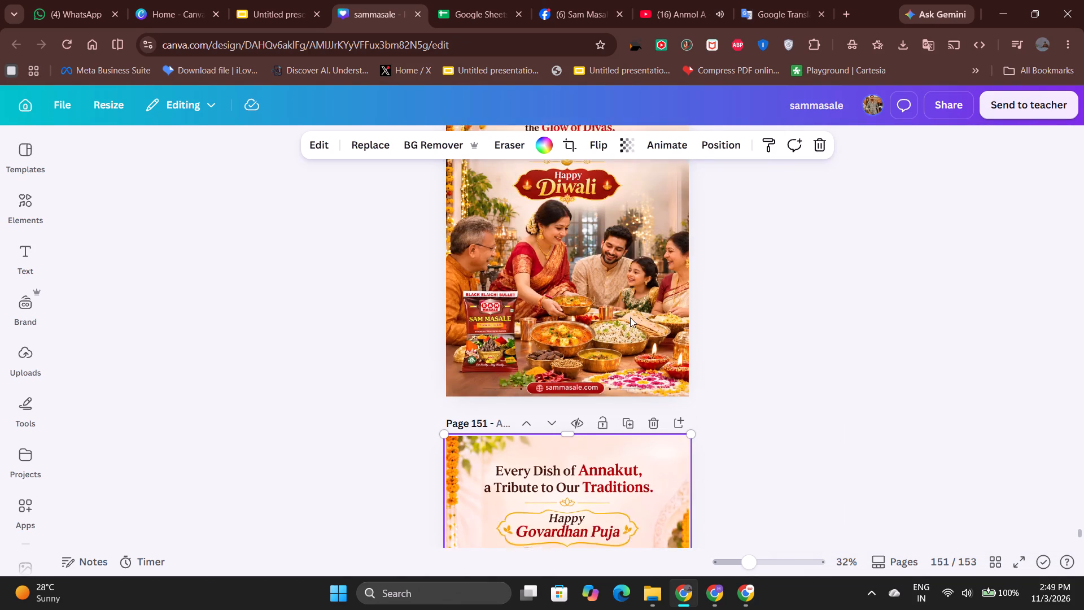
scroll(630, 317, "down", 16)
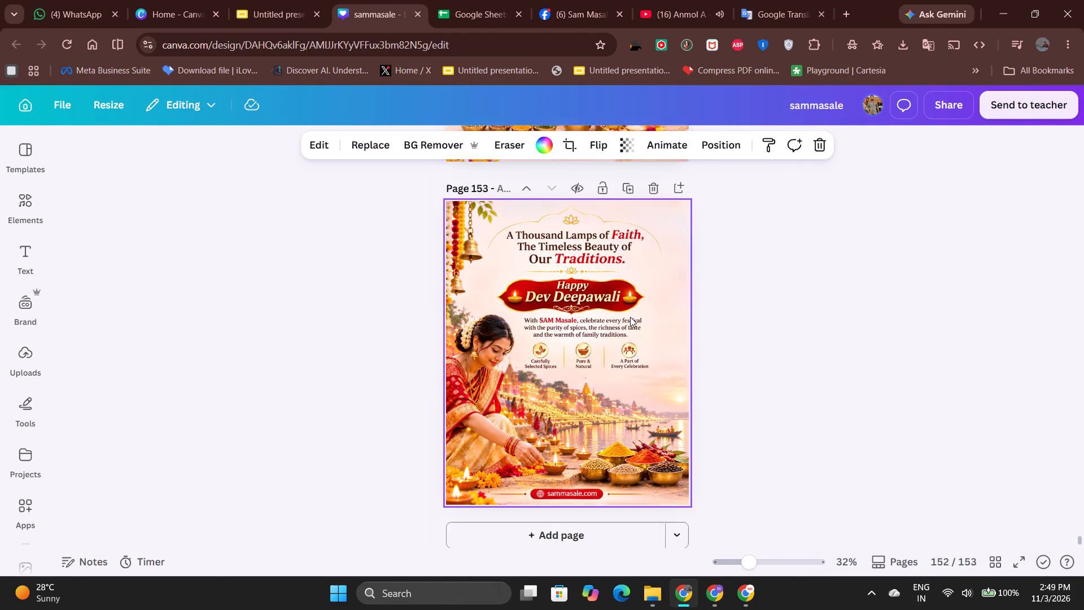
scroll(630, 317, "up", 12)
scroll(629, 311, "down", 2)
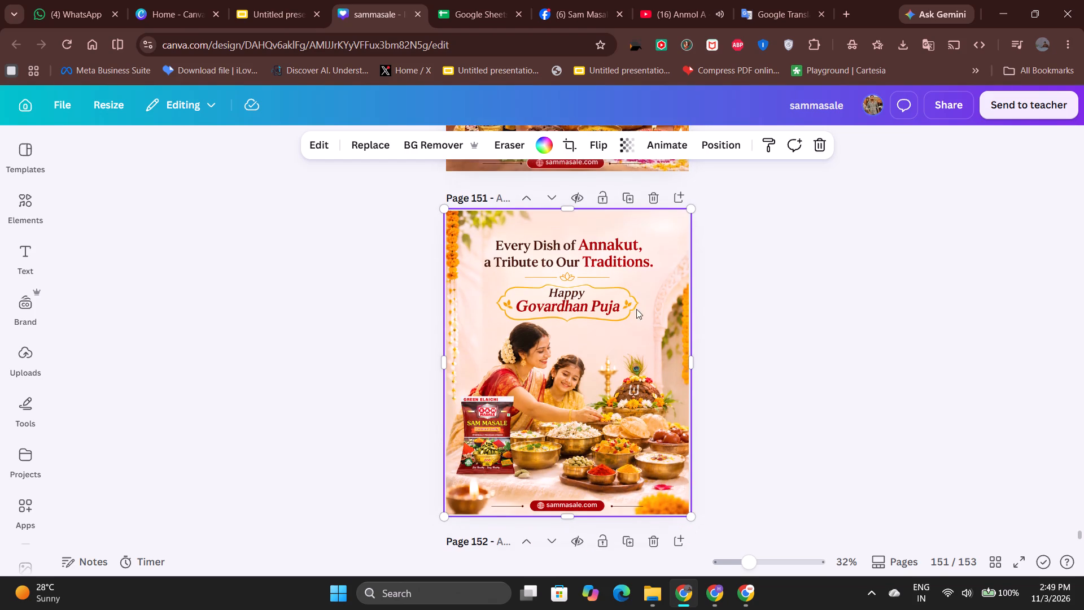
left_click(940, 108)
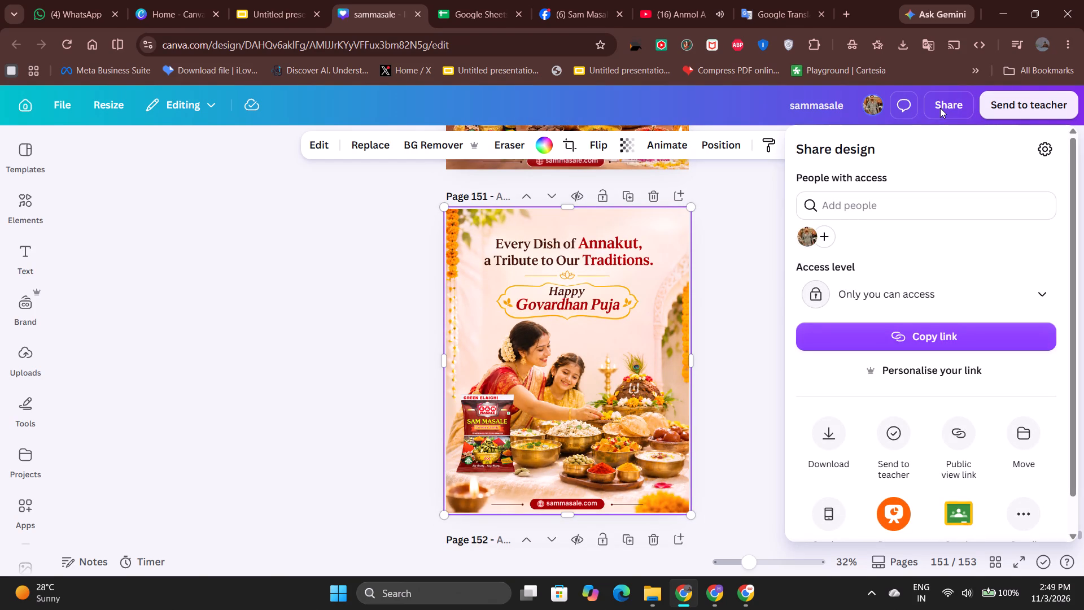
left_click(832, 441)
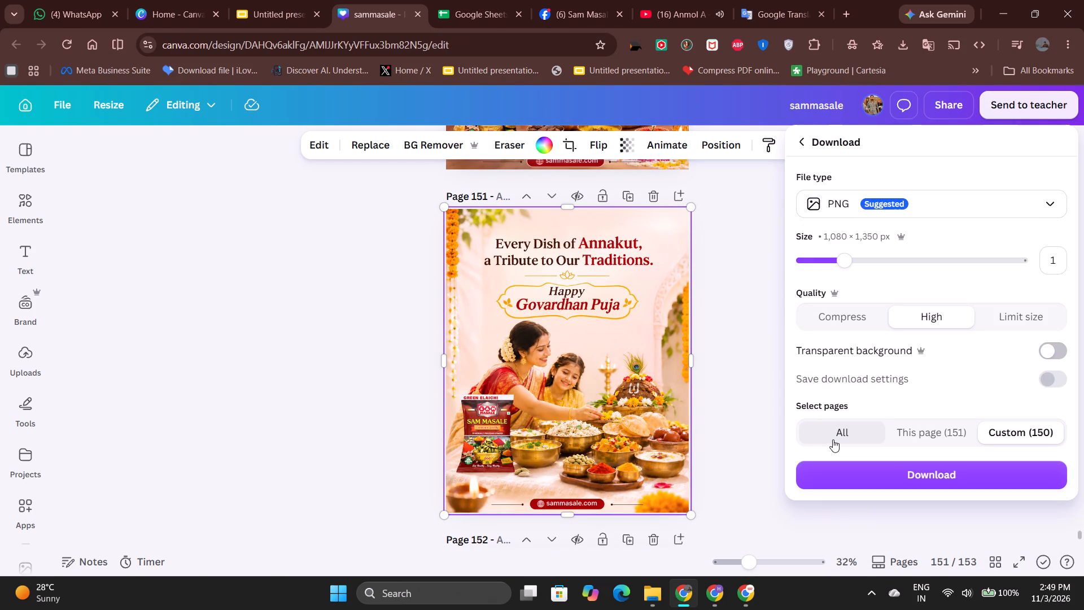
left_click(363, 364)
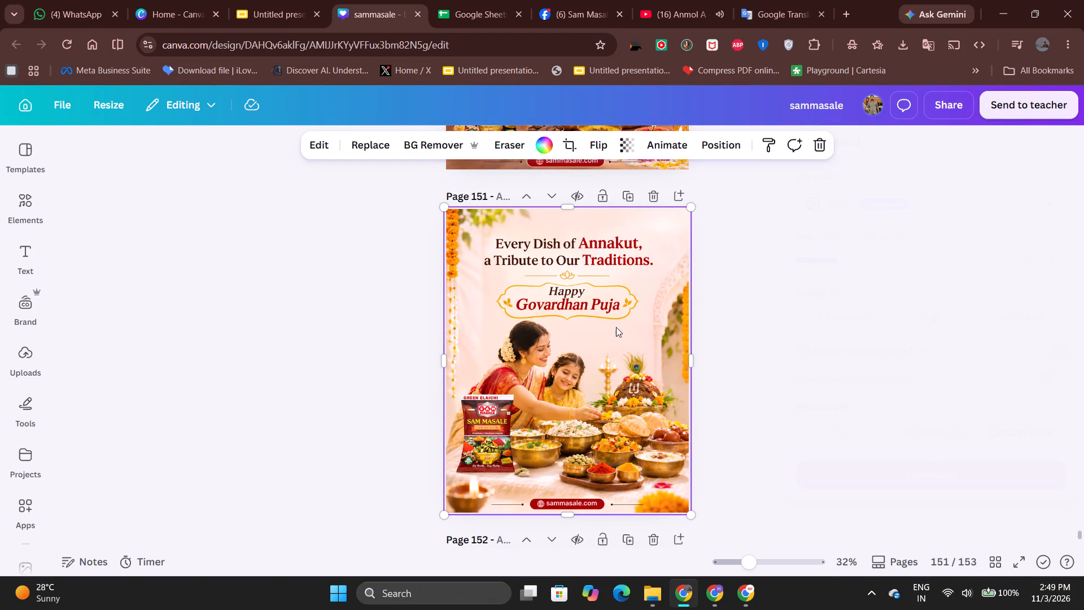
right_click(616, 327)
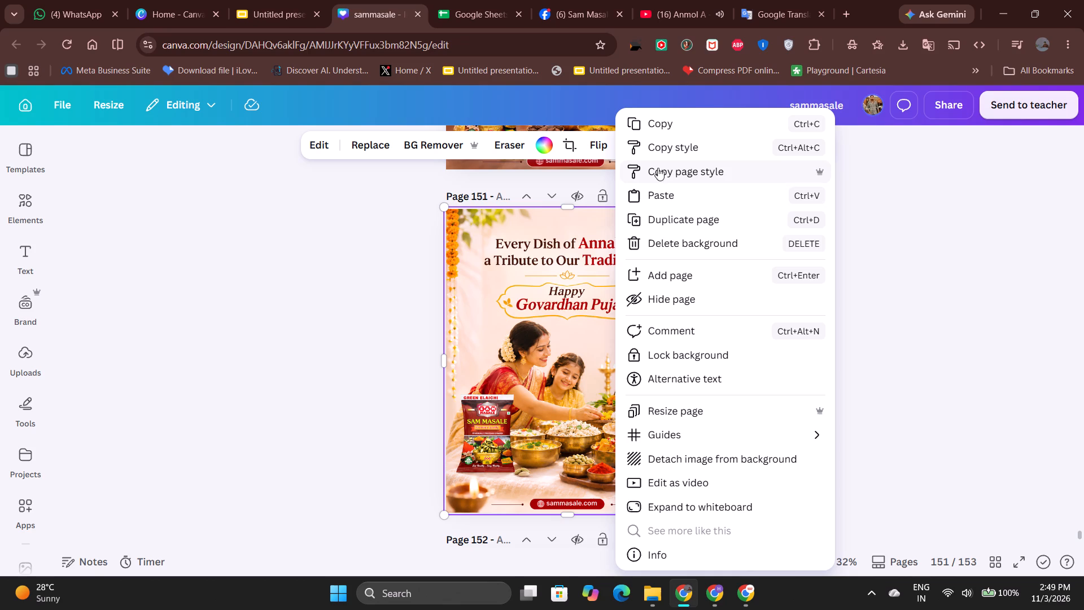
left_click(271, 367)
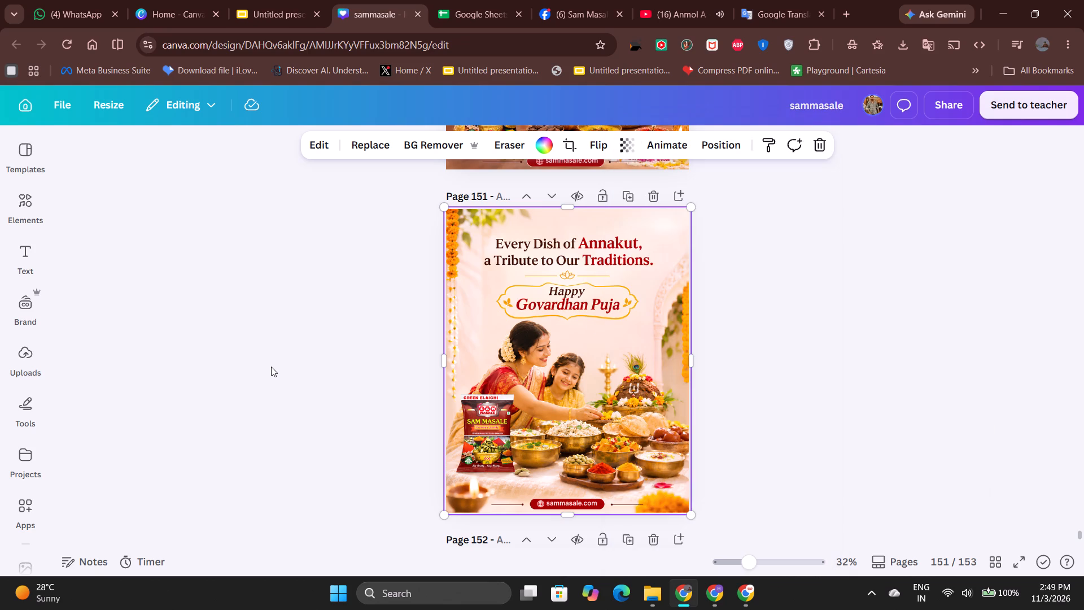
Look through the festival creatives in the Downloads folder for the Govardhan Puja image, and return to the Canva design.
left_click(649, 600)
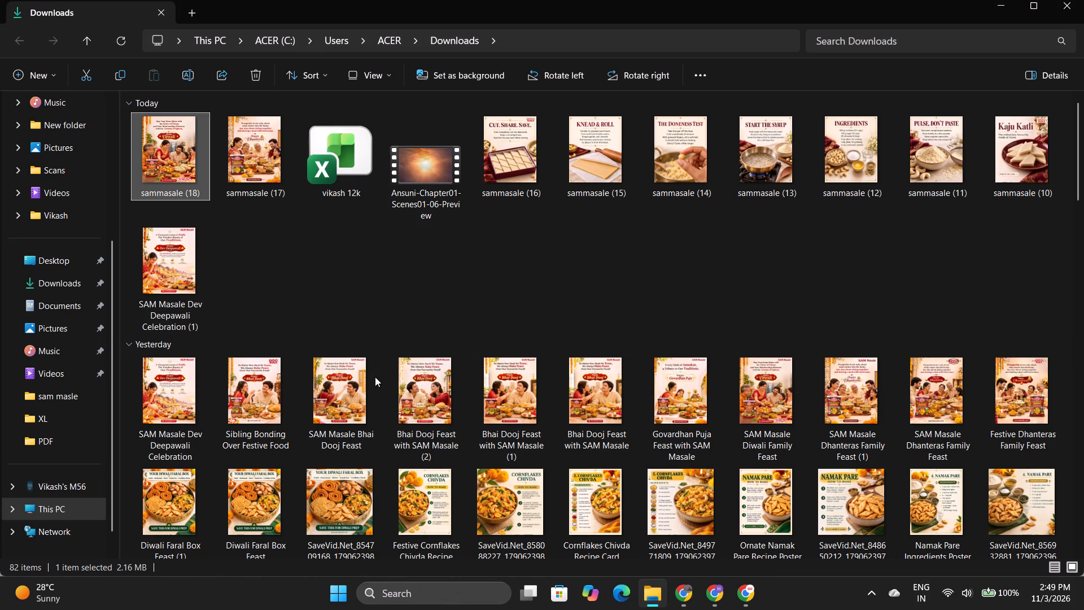
scroll(605, 406, "up", 6, "ctrl")
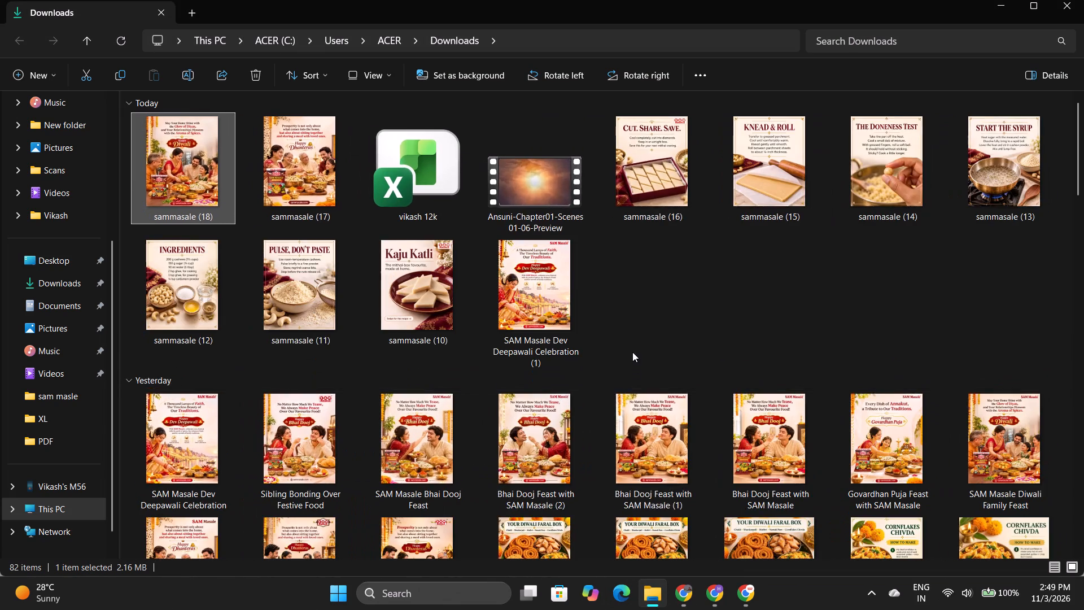
scroll(632, 352, "down", 6)
scroll(632, 371, "up", 12, "ctrl")
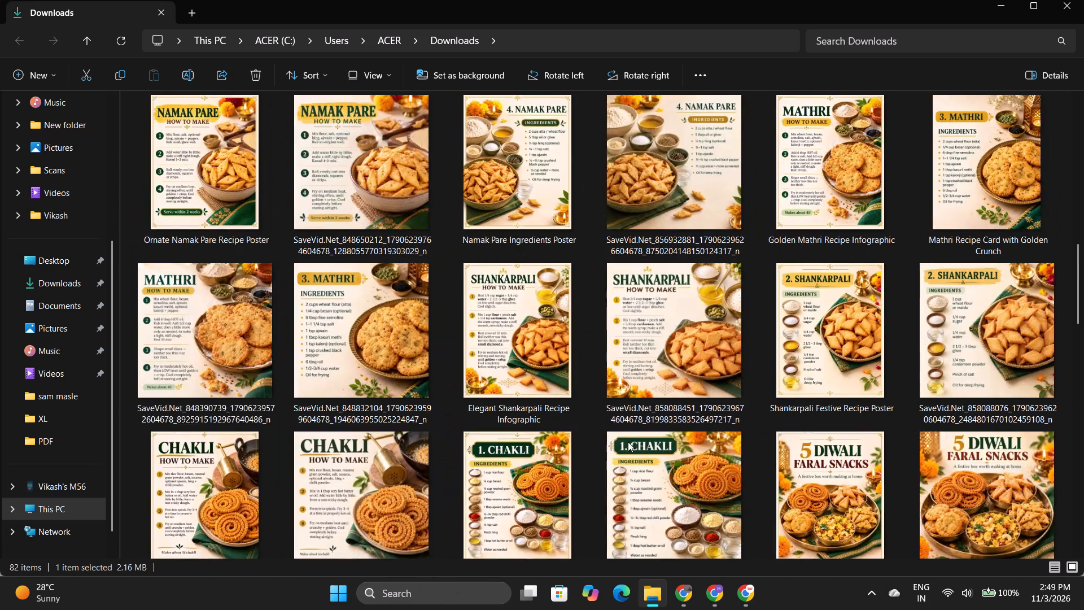
scroll(689, 412, "down", 3)
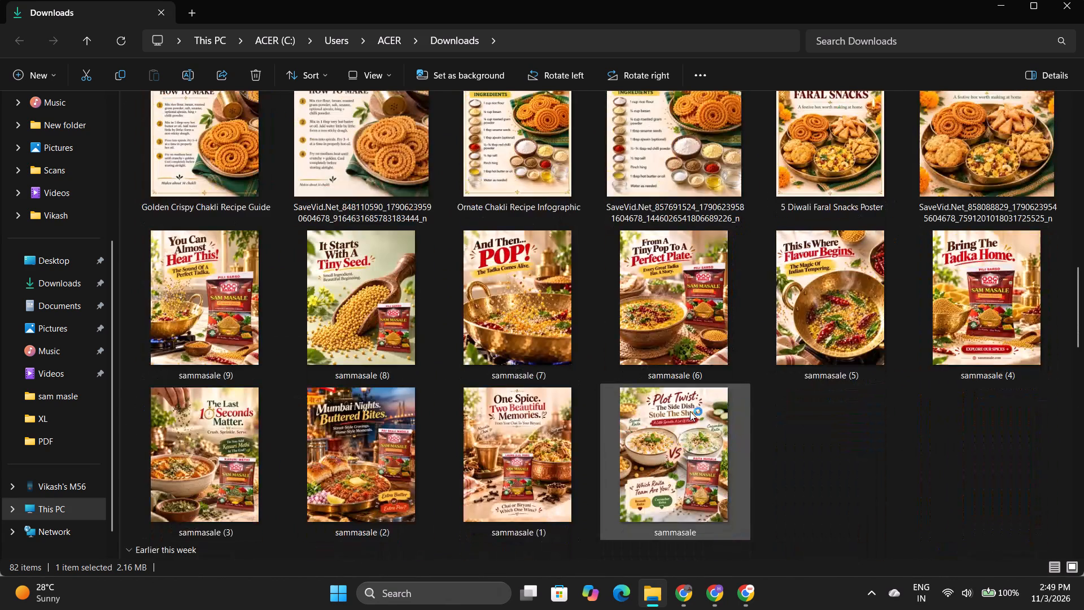
scroll(690, 409, "up", 9)
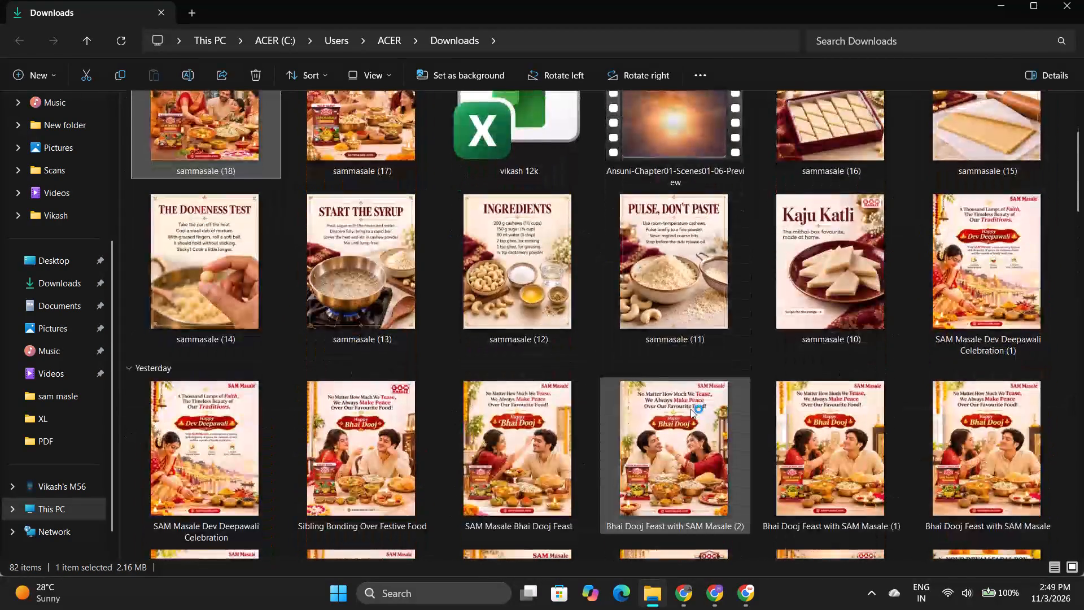
scroll(524, 367, "up", 1)
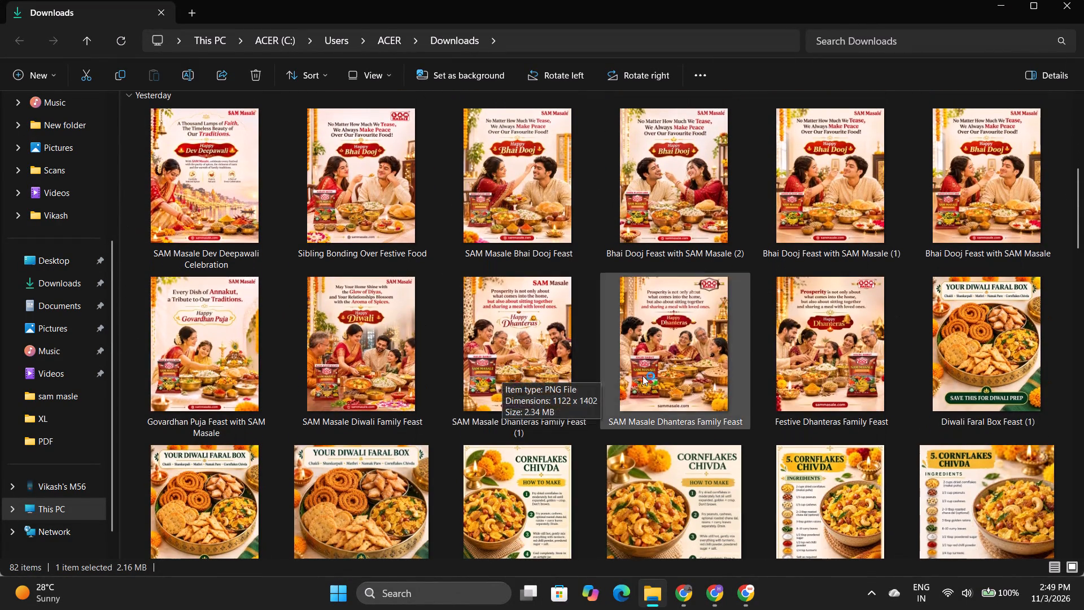
scroll(587, 374, "up", 1)
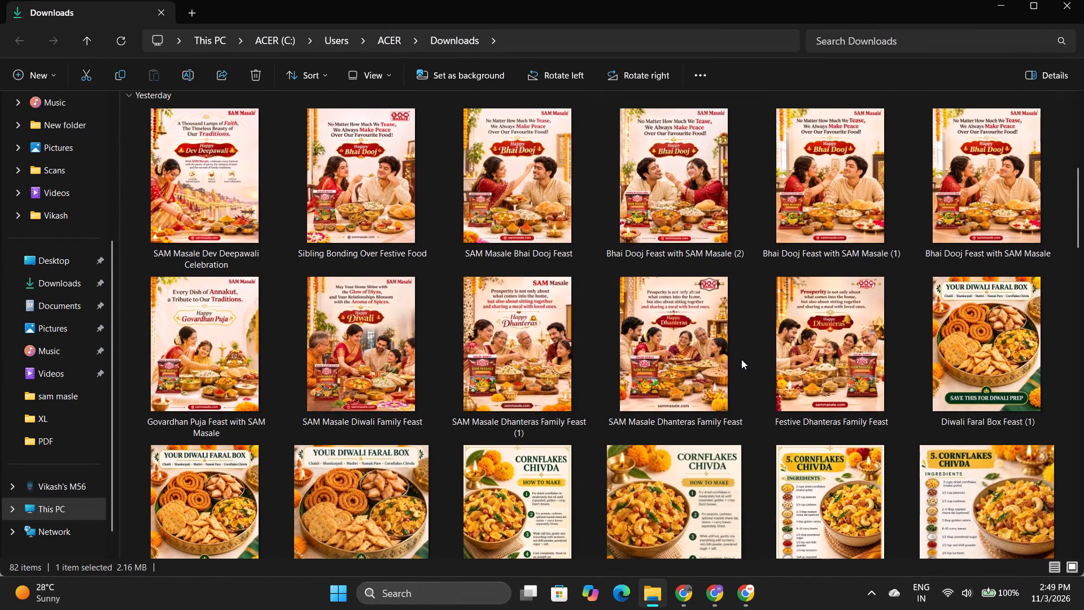
scroll(370, 333, "up", 2)
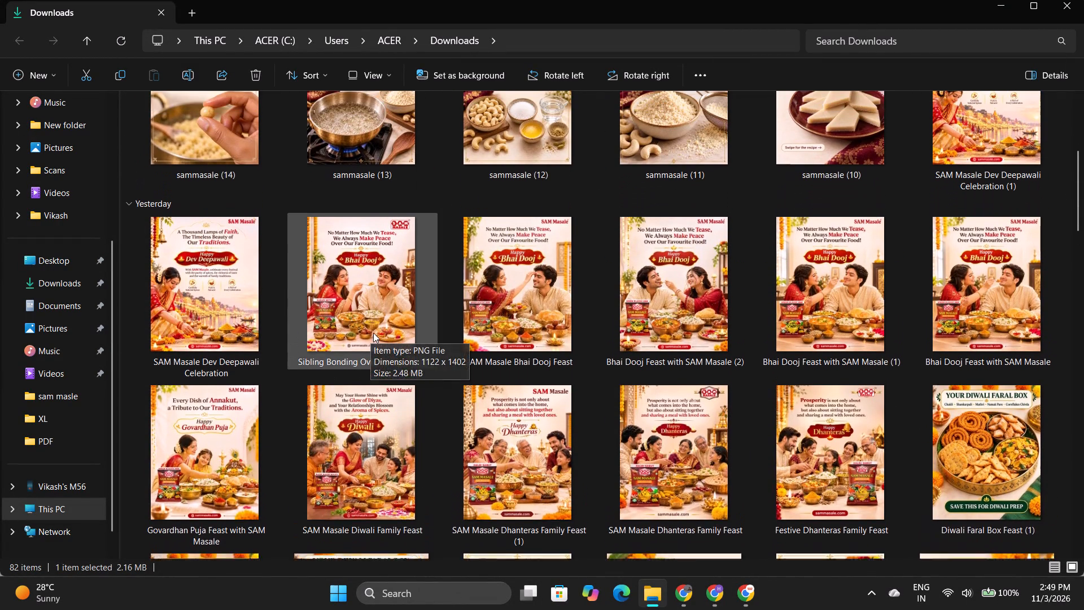
scroll(373, 333, "up", 2)
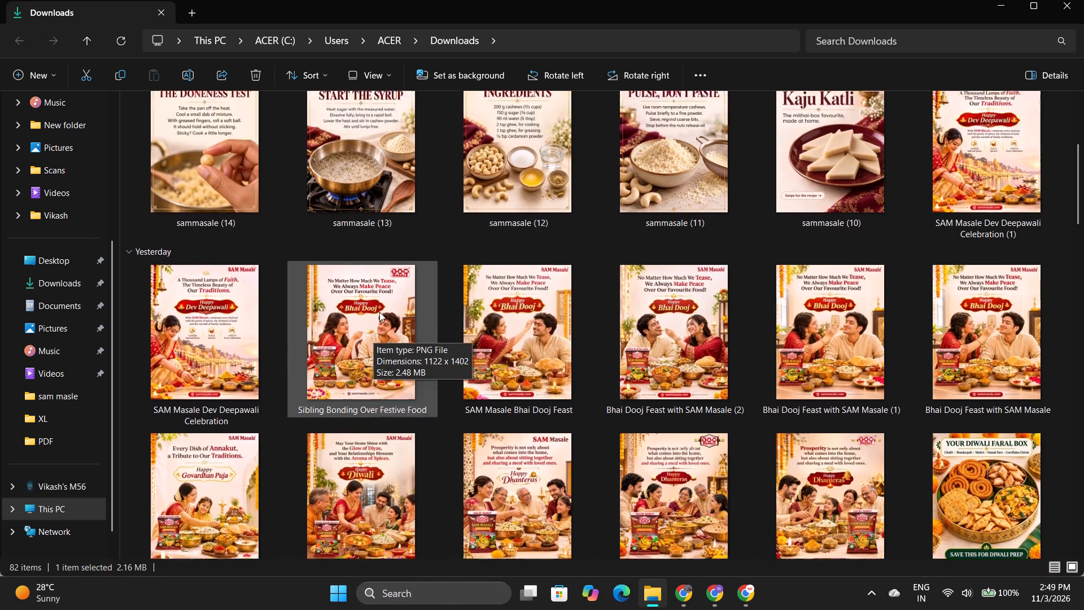
scroll(379, 312, "up", 1)
key("alt+Tab")
Download only page 151 of the sammasale design, the Govardhan Puja creative, as a PNG.
right_click(589, 337)
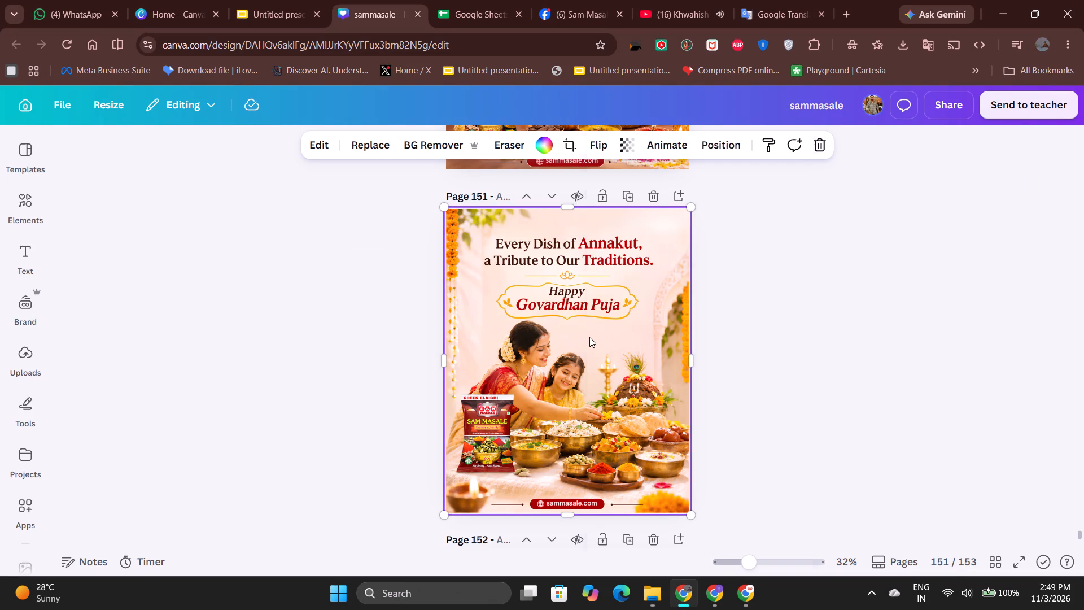
left_click(956, 103)
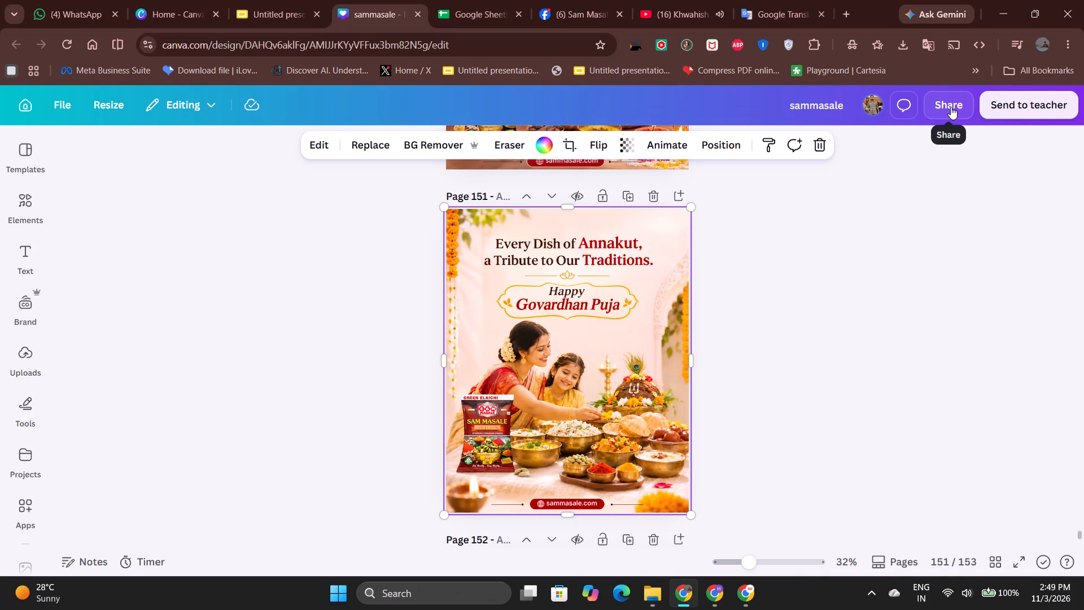
left_click(950, 107)
left_click(825, 432)
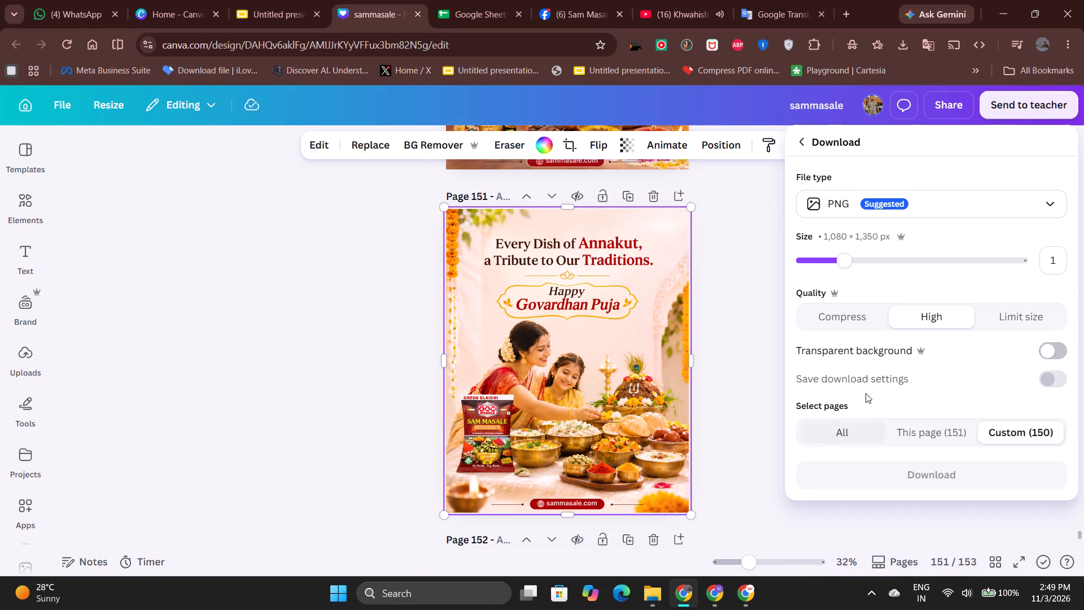
left_click(910, 435)
left_click(919, 476)
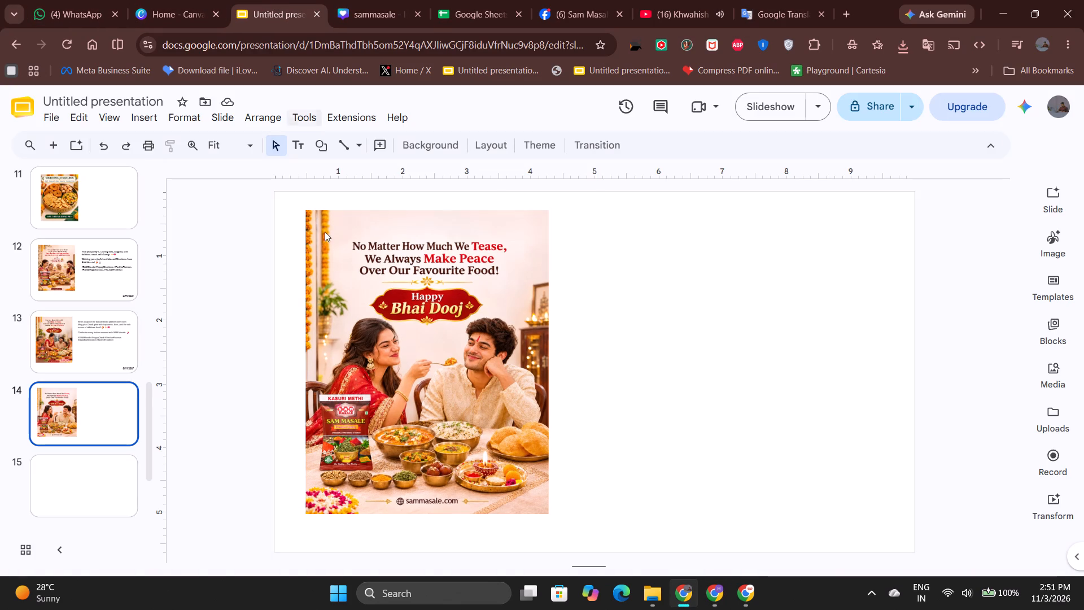
Copy the date text box from Diwali slide 13 and paste it onto Bhai Dooj slide 14.
left_click(67, 341)
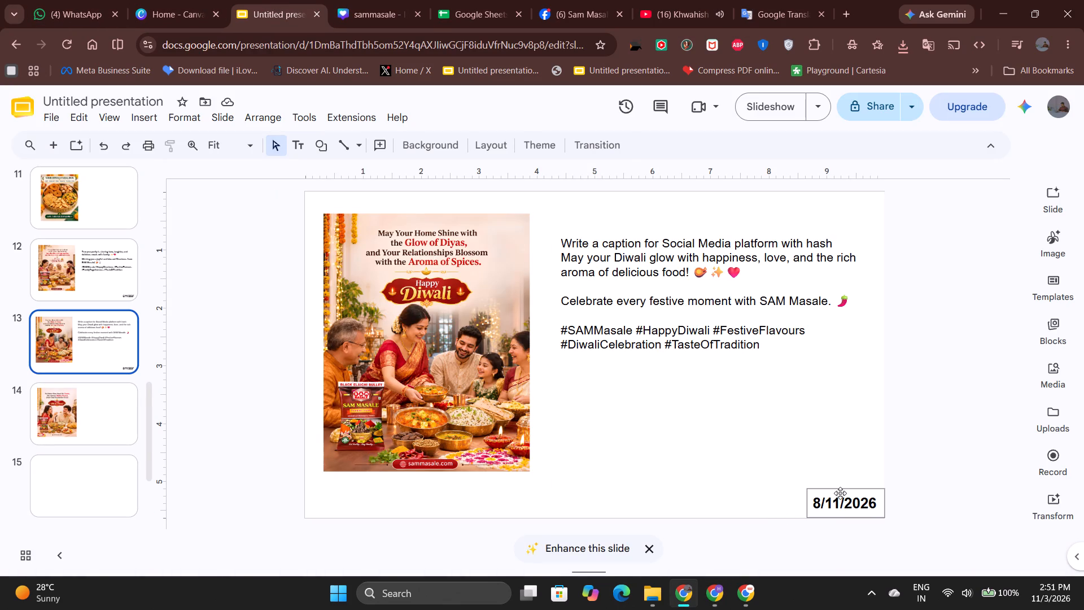
left_click(840, 493)
key("ctrl+c")
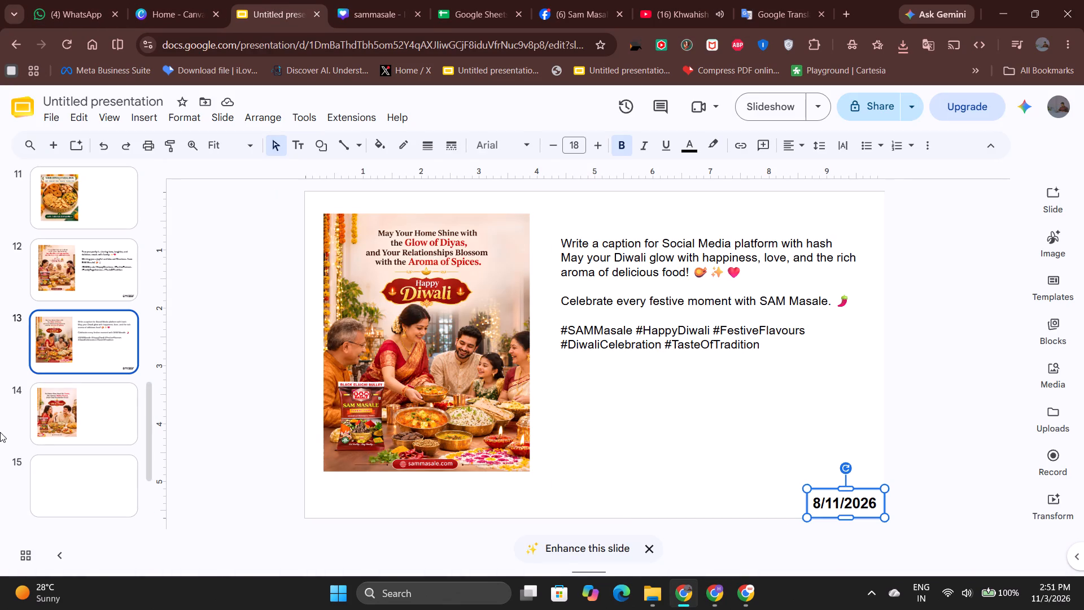
left_click(72, 437)
left_click(856, 528)
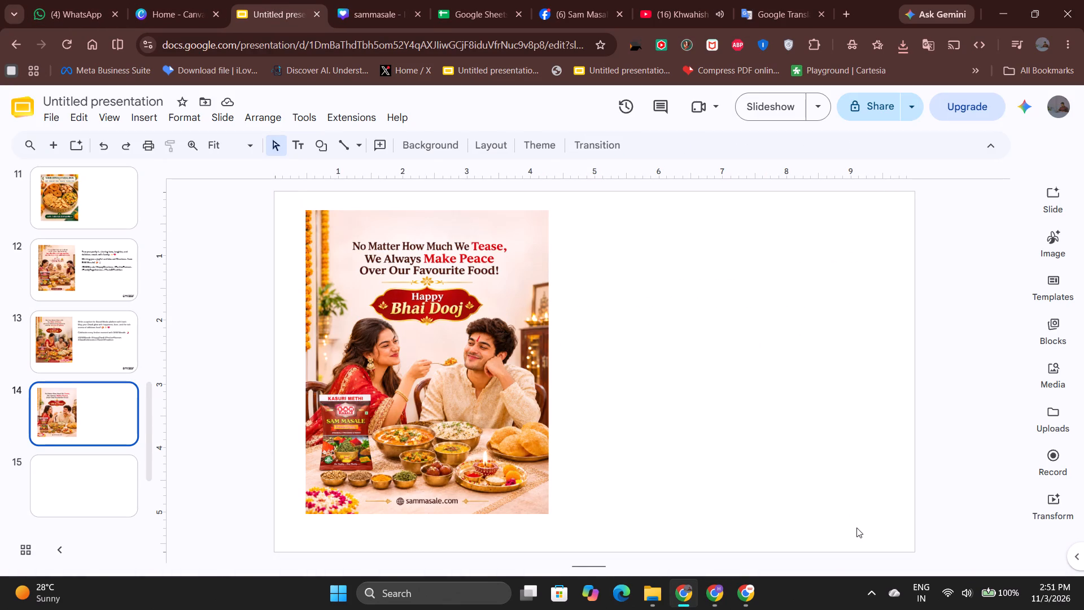
key("ctrl+v")
Change the date on slide 14 to 11/11/2026 and widen its text box so the date fits on one line.
left_click(840, 528)
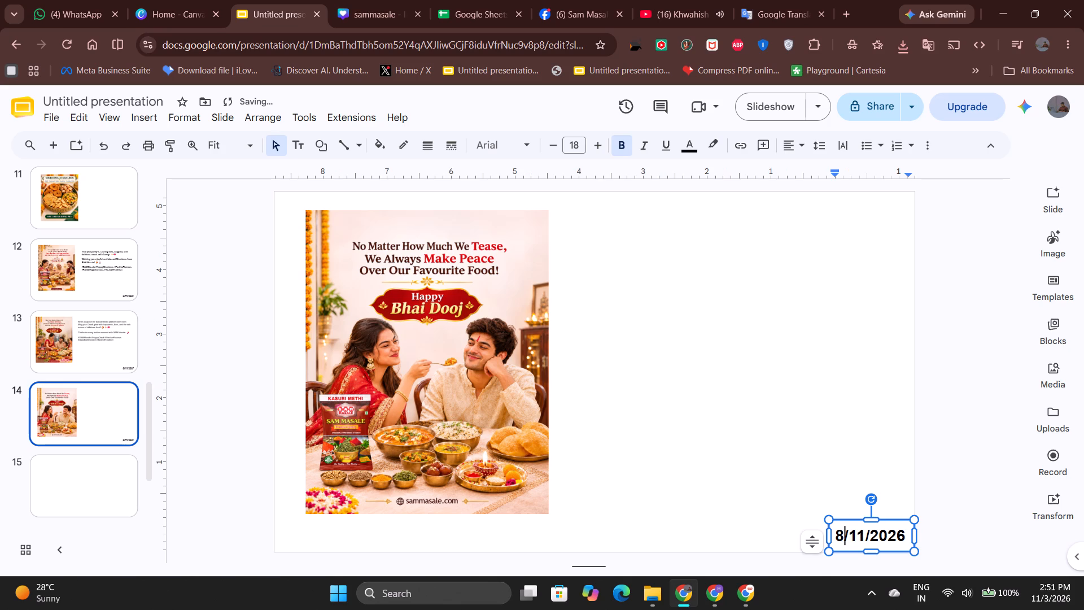
key("BackSpace")
type("11")
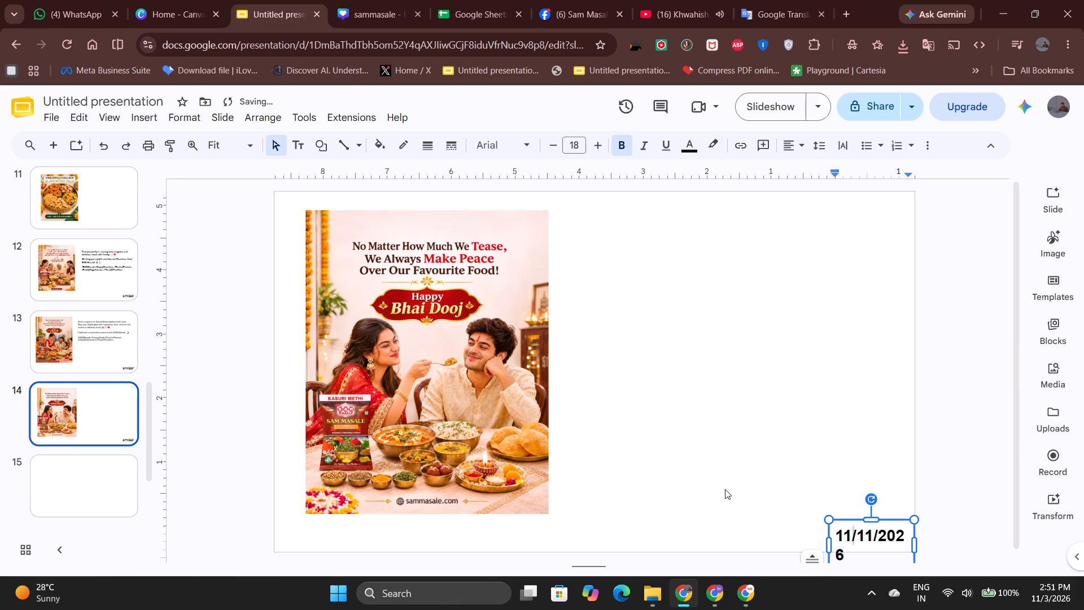
key("BackSpace")
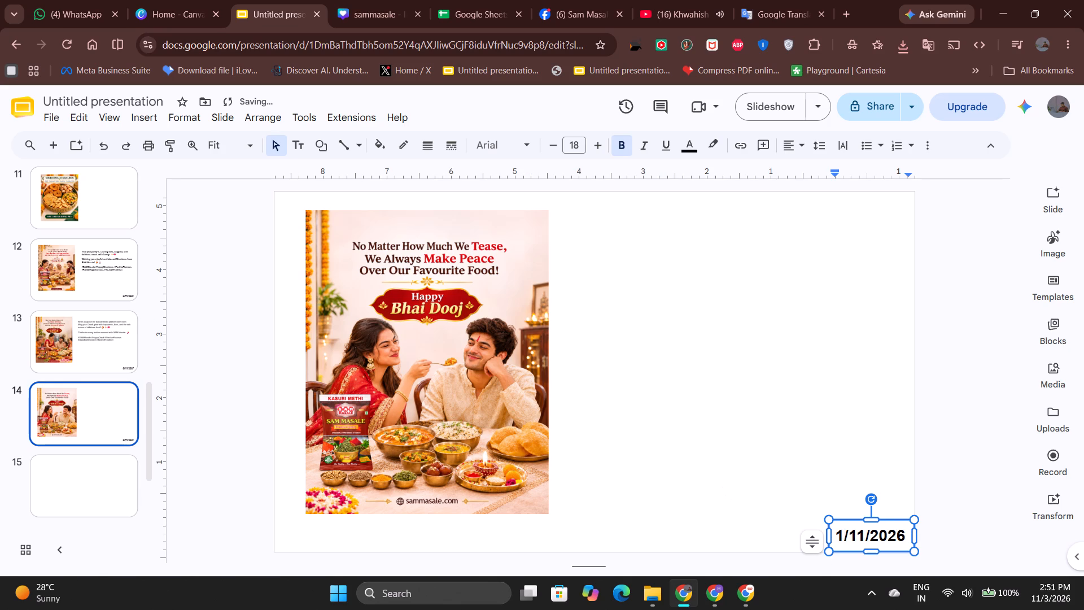
key("Left")
key("1")
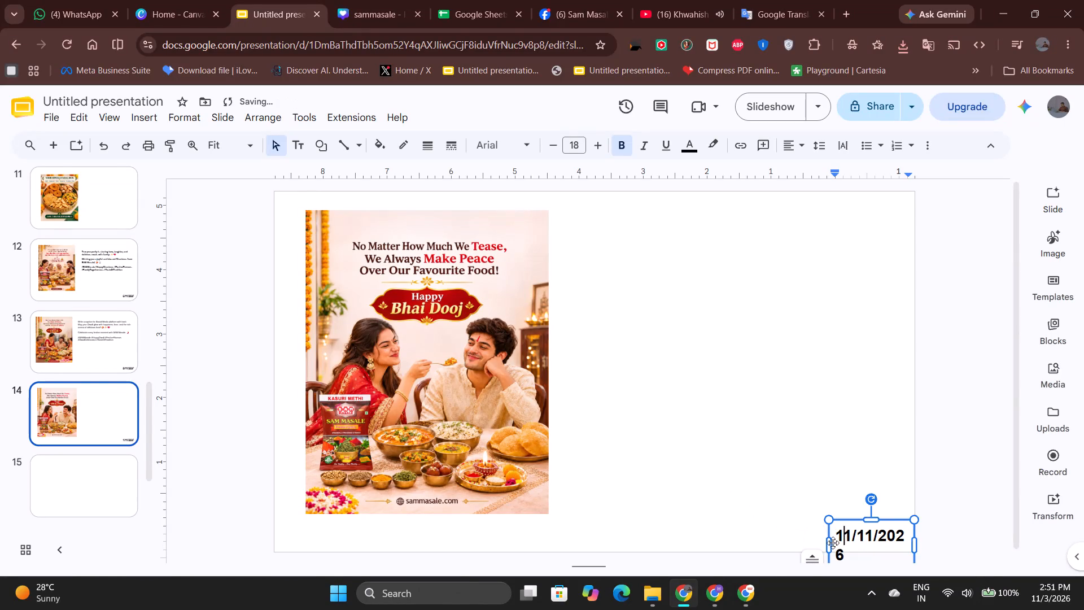
left_click_drag(828, 543, 823, 543)
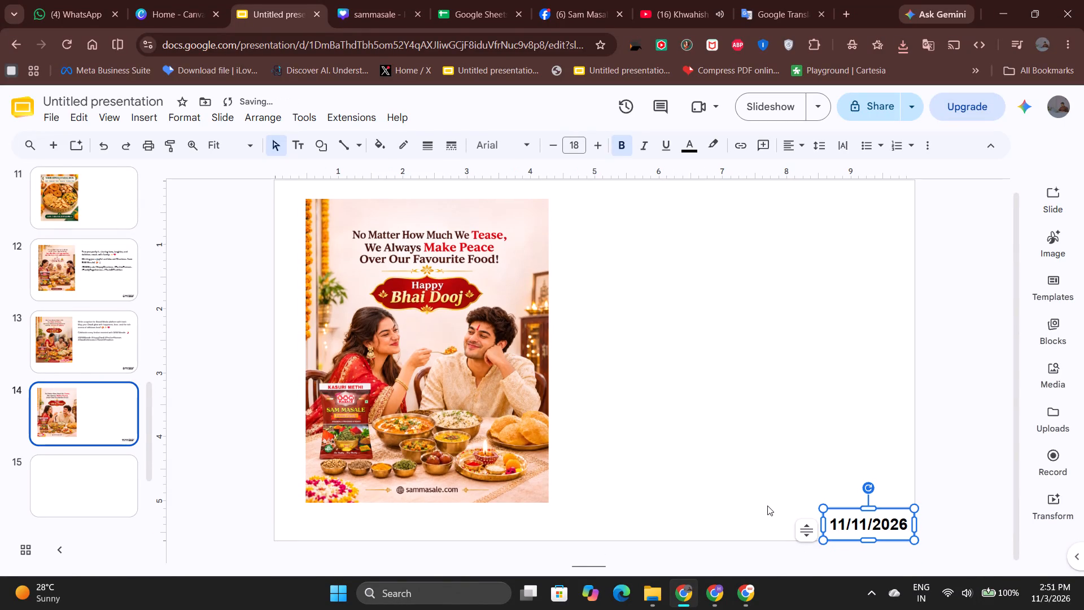
left_click(766, 504)
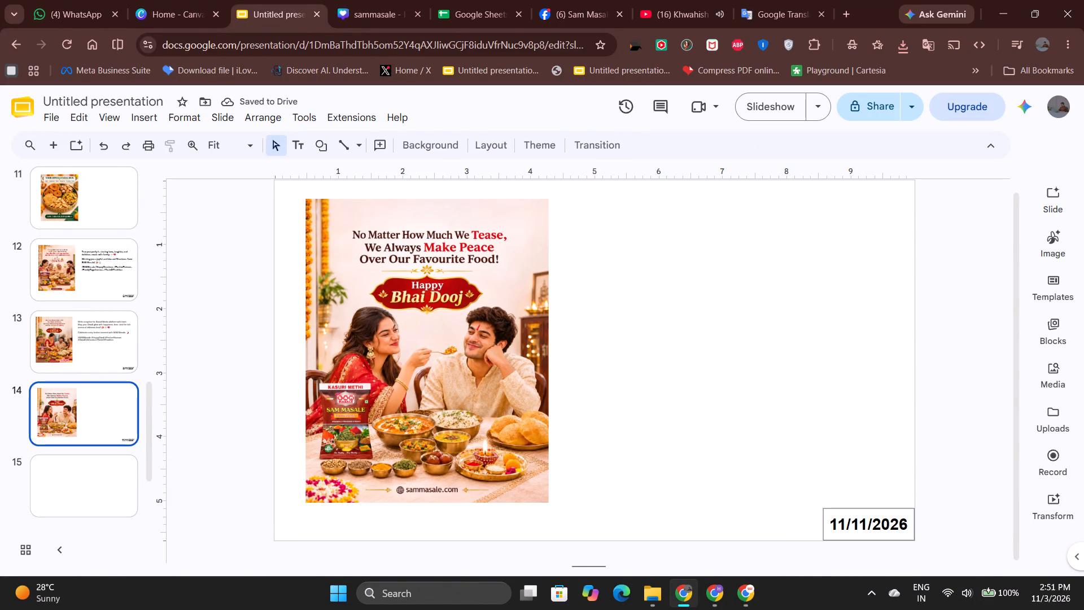
left_click(736, 445)
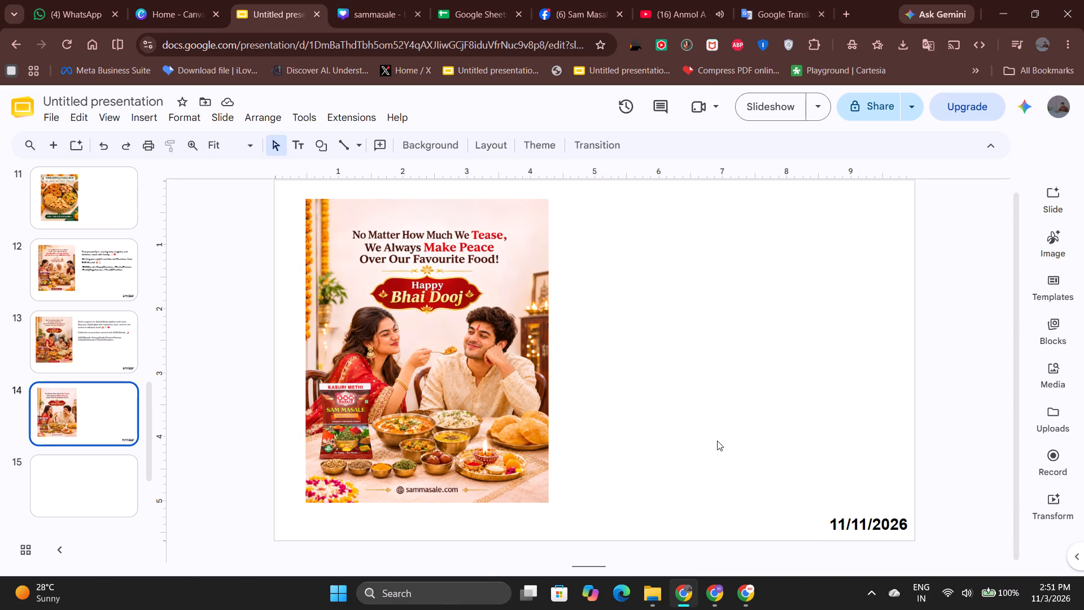
Nudge the date text box on Diwali slide 13 rightwards, past the slide's right edge.
left_click(64, 364)
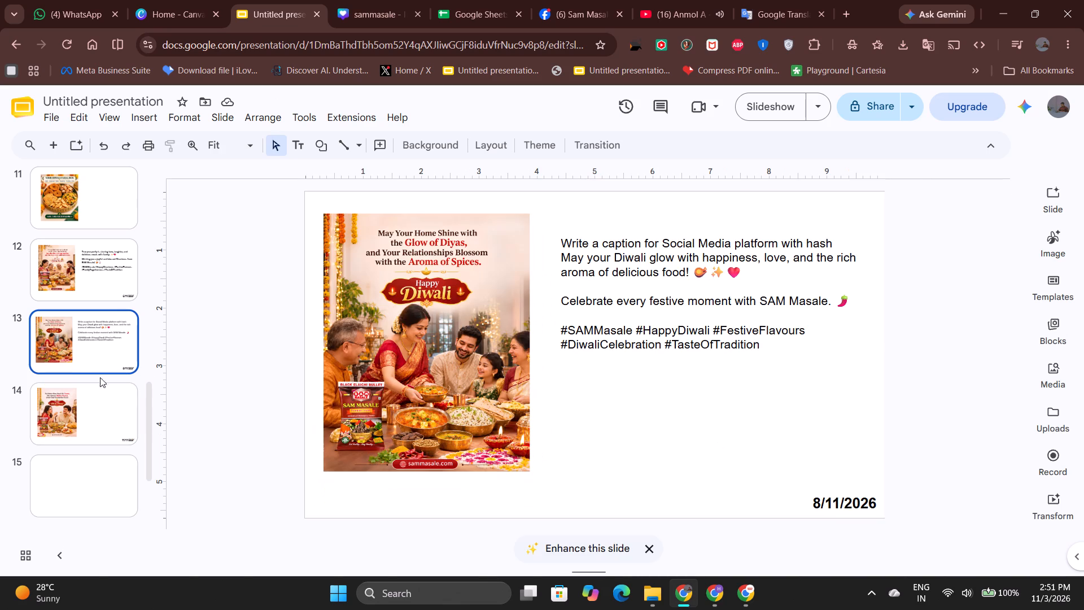
left_click(833, 490)
key("Right")
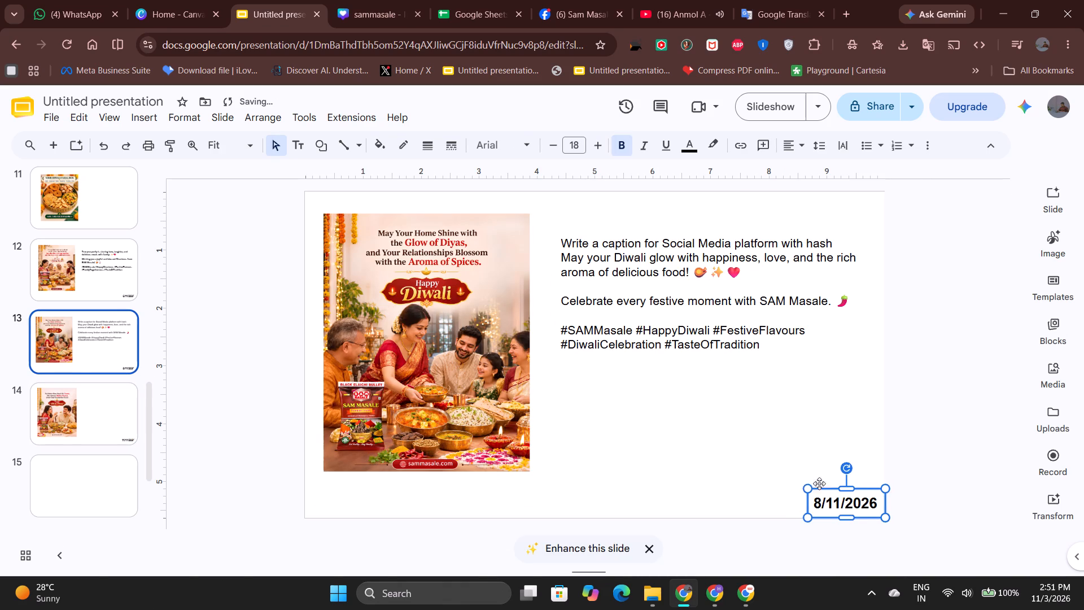
key("Right")
key("Right")
key("Right")
key("Right")
key("Right")
key("Right")
key("Right")
key("Right")
key("Right")
key("Right")
key("Right")
key("Right")
key("Right")
key("Right")
key("Right")
key("Right")
key("Right")
key("Right")
key("Right")
key("Right")
key("Right")
key("Right")
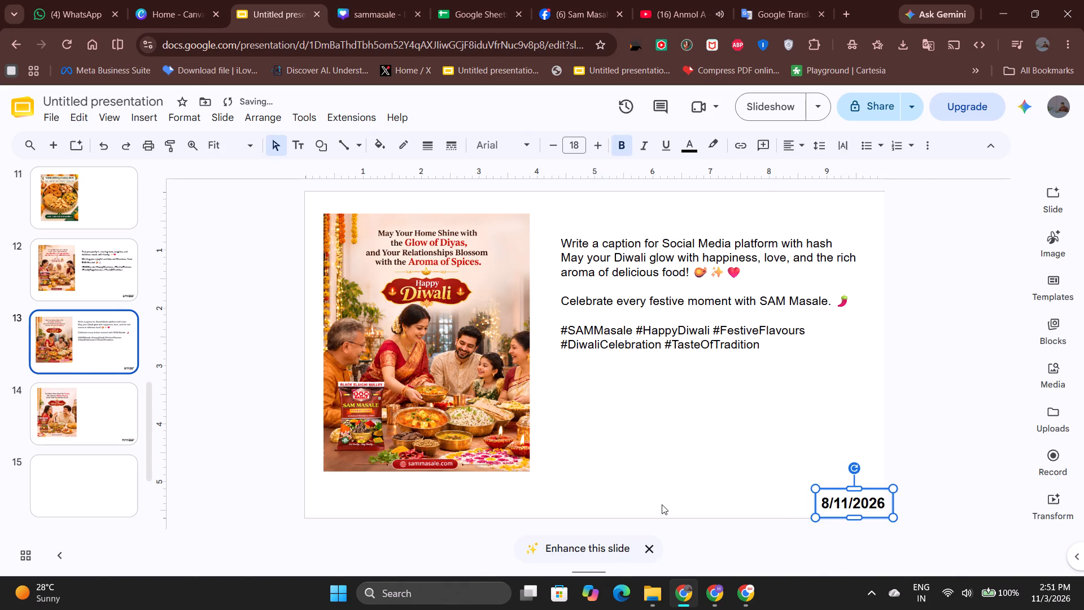
key("Left")
key("Right")
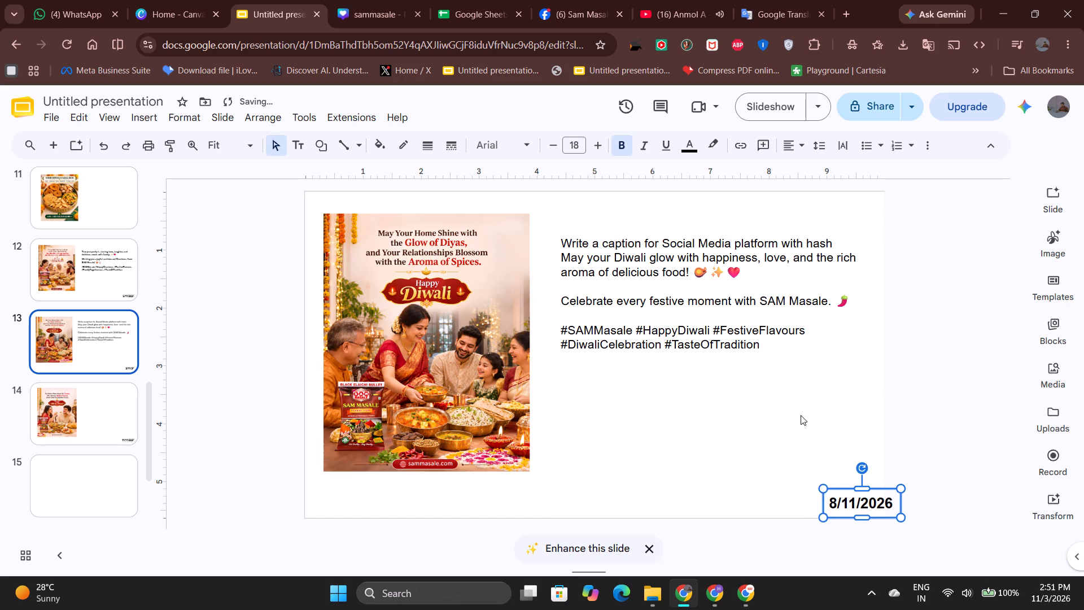
left_click(801, 415)
left_click(869, 491)
left_click(705, 435)
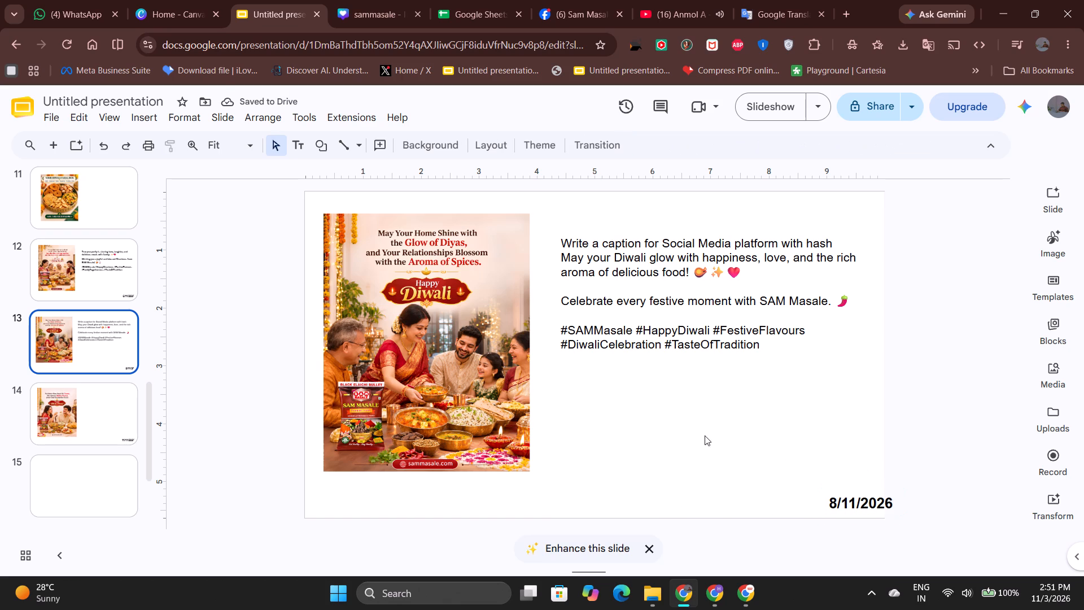
Nudge the date text box on Dhanteras slide 12 slightly rightwards so the date sits at the slide's right edge.
left_click(79, 268)
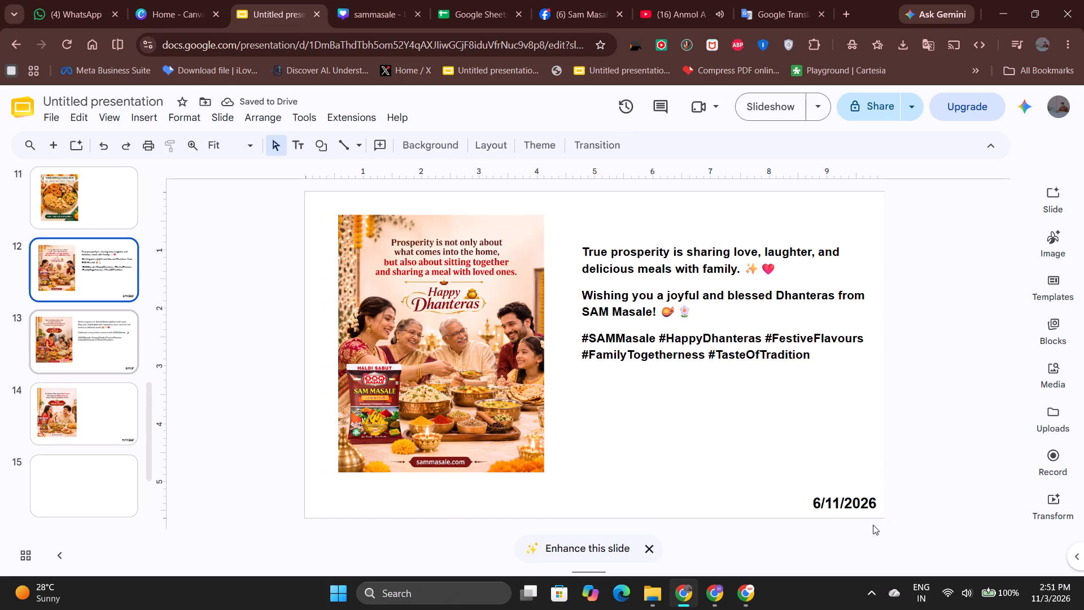
left_click(863, 489)
key("Right")
key("Right")
key("Right")
key("Right")
key("Right")
key("Right")
key("Right")
key("Right")
key("Right")
key("Right")
key("Right")
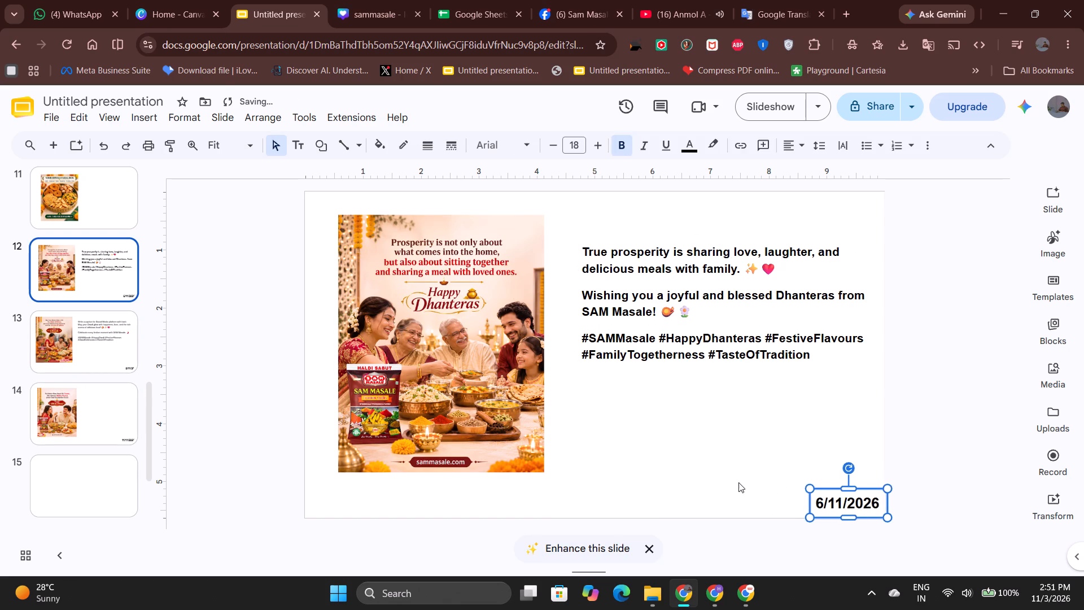
left_click(733, 476)
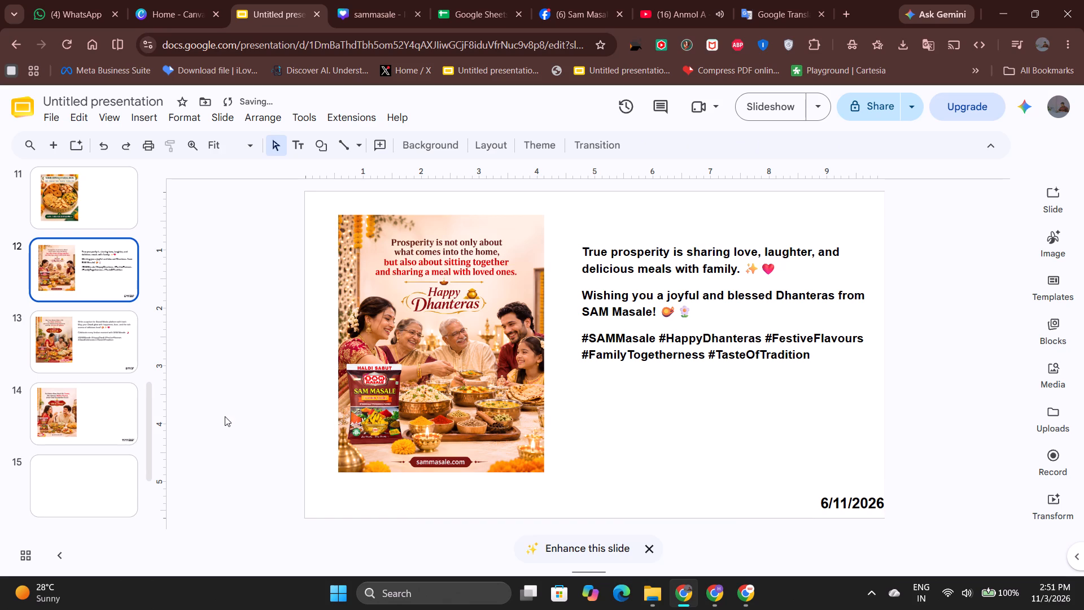
Enlarge the Dhanteras image on slide 12 slightly from its lower-right corner, keeping its upper-left corner in place.
scroll(225, 416, "up", 2)
scroll(176, 415, "down", 1)
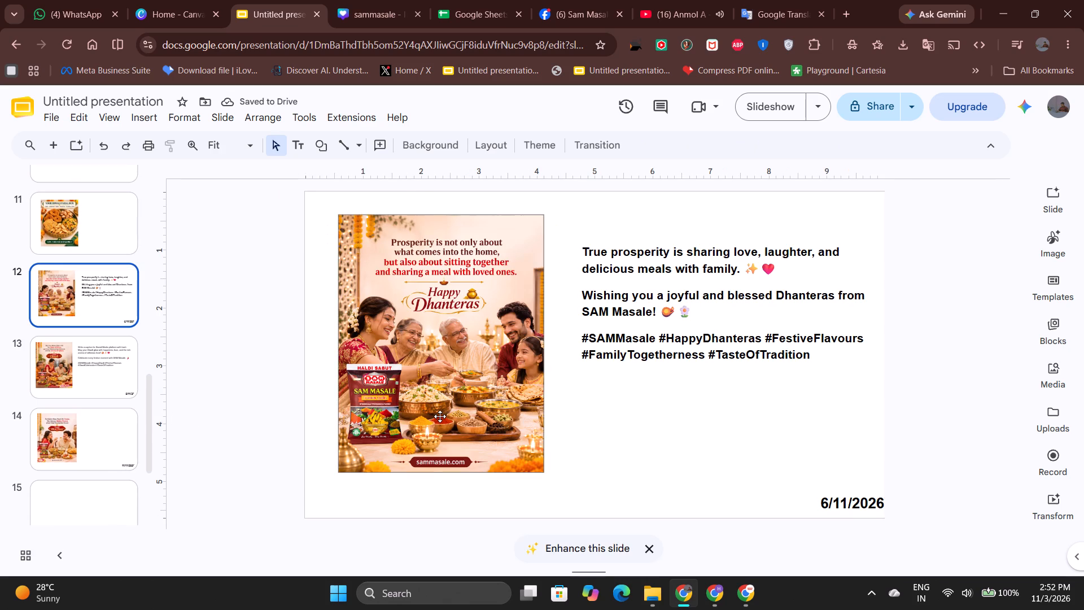
left_click(440, 416)
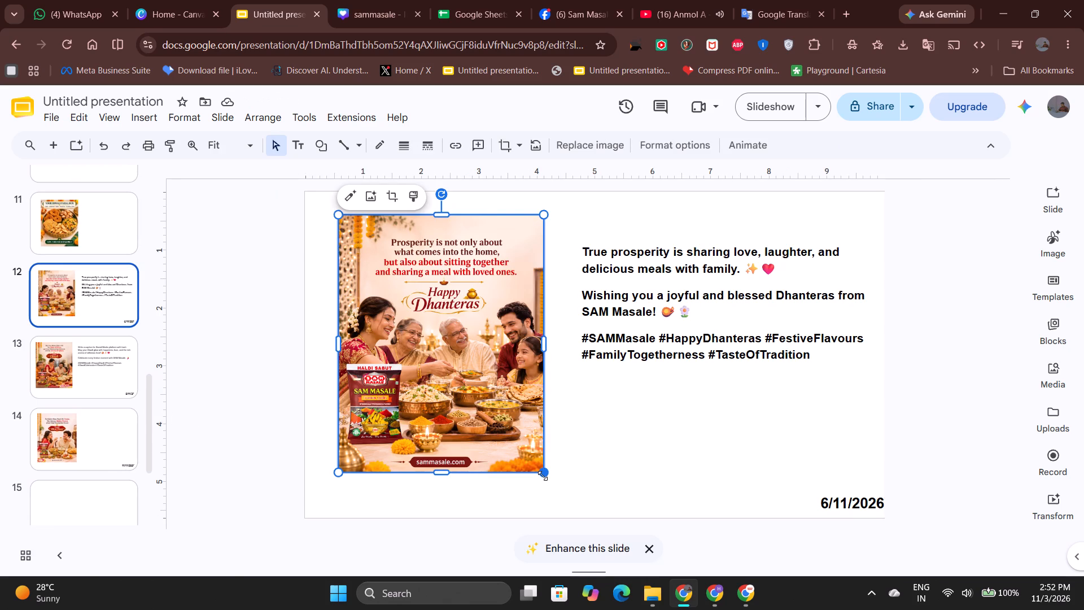
left_click_drag(543, 476, 550, 490)
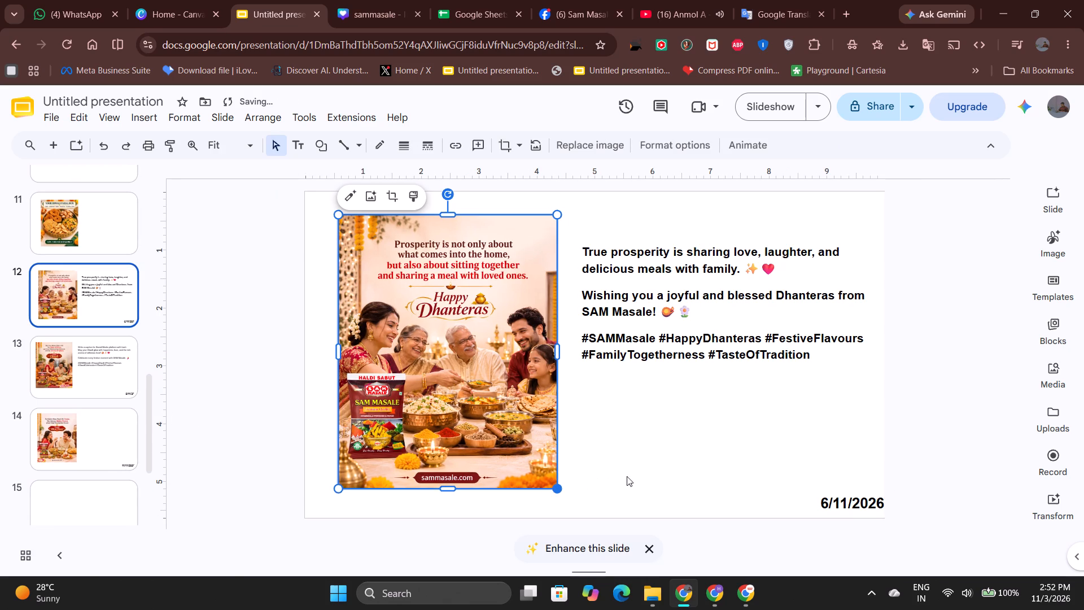
Enlarge the Dhanteras image on slide 12 further from its lower-right corner until it nearly reaches the caption text.
left_click_drag(556, 487, 562, 496)
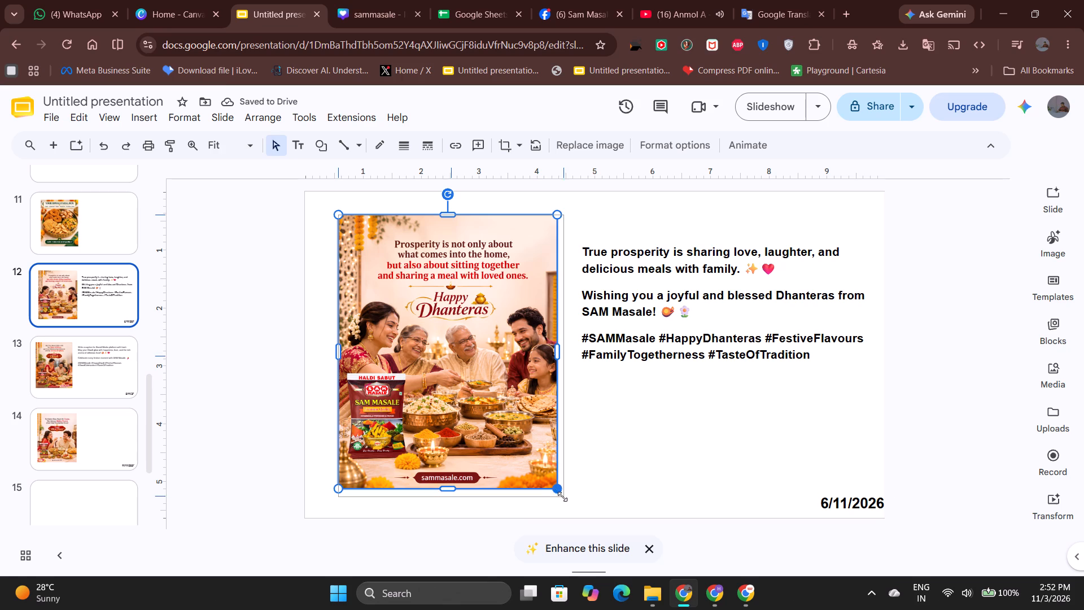
left_click_drag(562, 496, 569, 502)
left_click(617, 469)
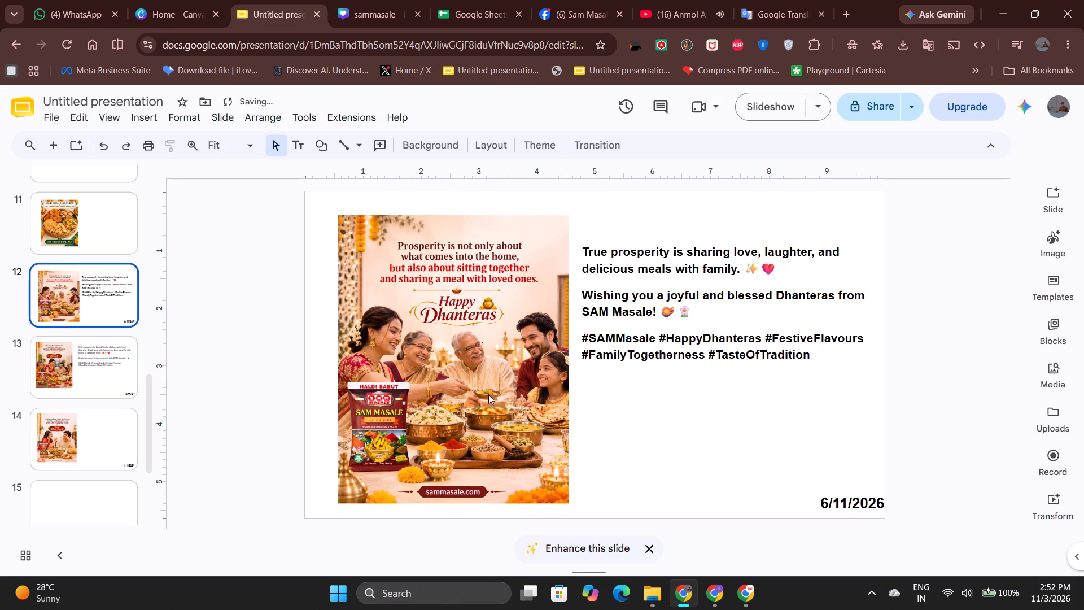
Enlarge the Diwali image on slide 13 from its lower-right corner until its edge nearly reaches the caption text.
left_click(90, 348)
left_click(432, 405)
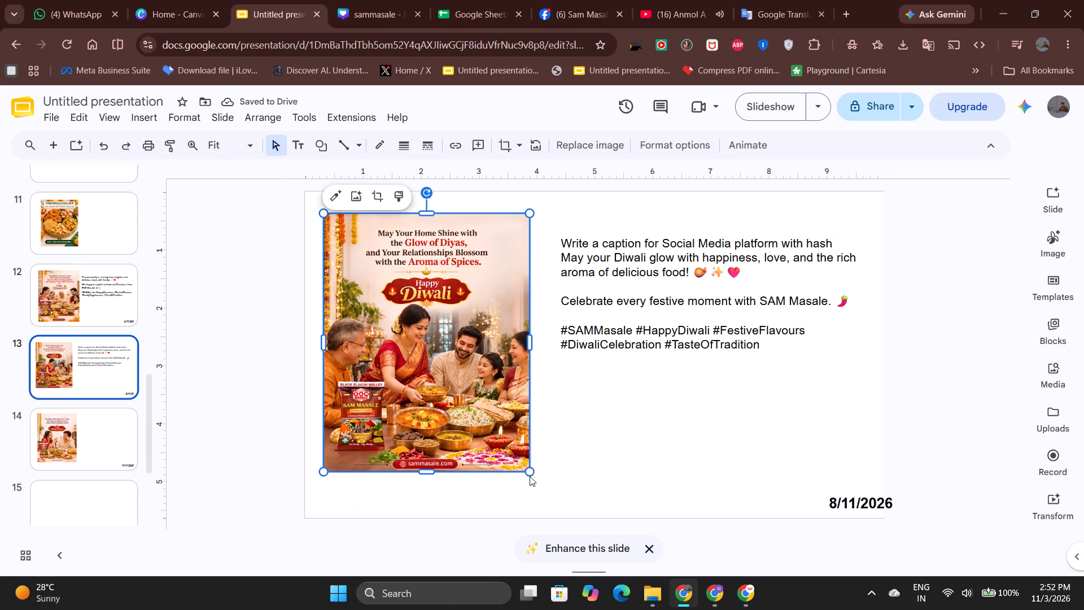
left_click_drag(528, 470, 550, 489)
left_click(589, 472)
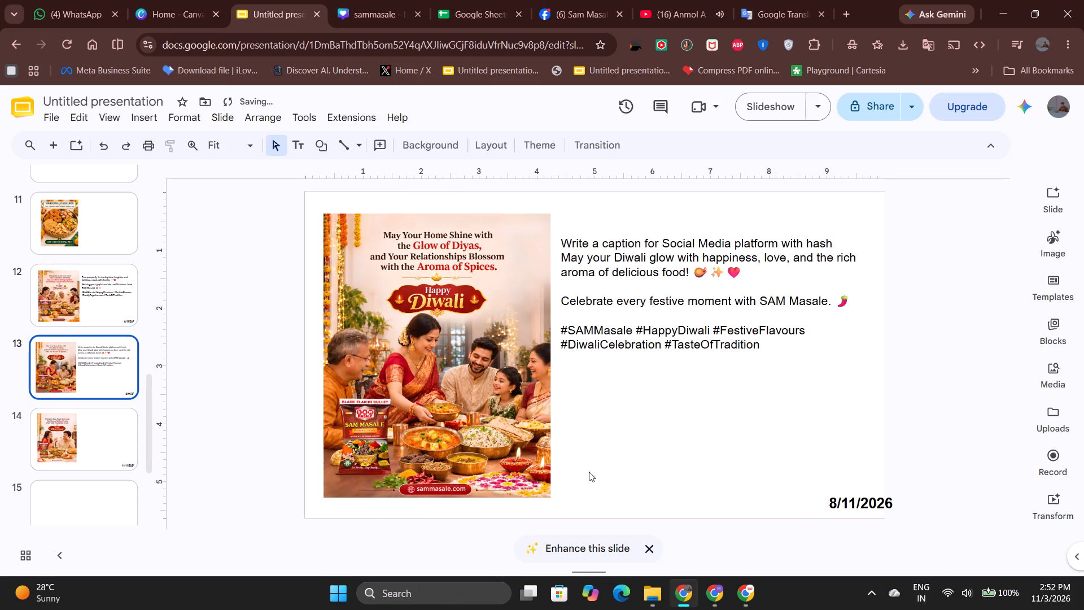
left_click(220, 360)
With slide 14 open, copy the Bhai Dooj creative sammasale (20) from the Downloads folder.
left_click(89, 459)
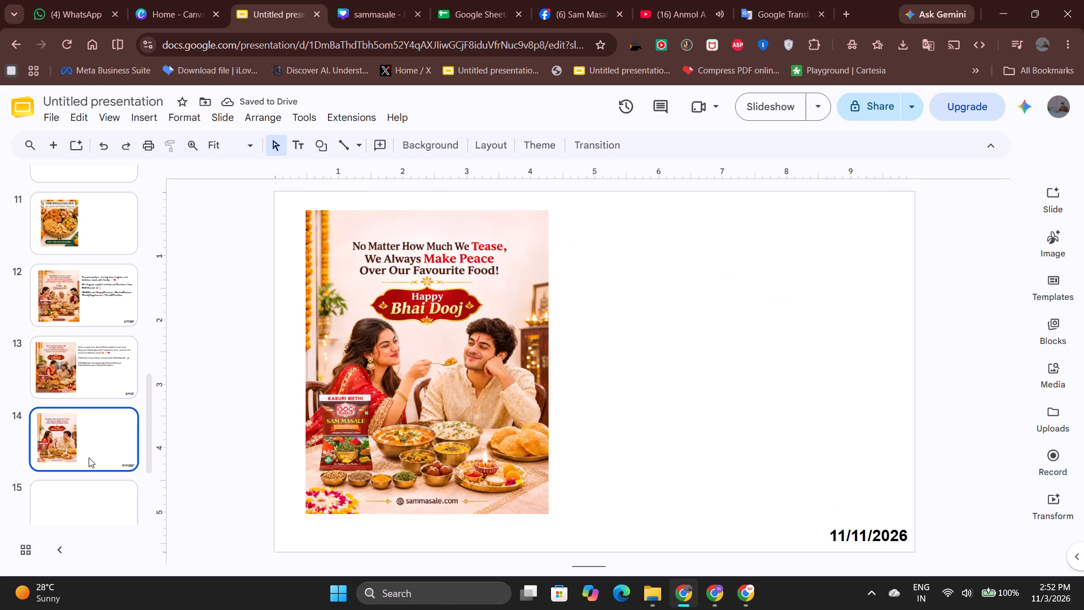
left_click(733, 366)
left_click(899, 51)
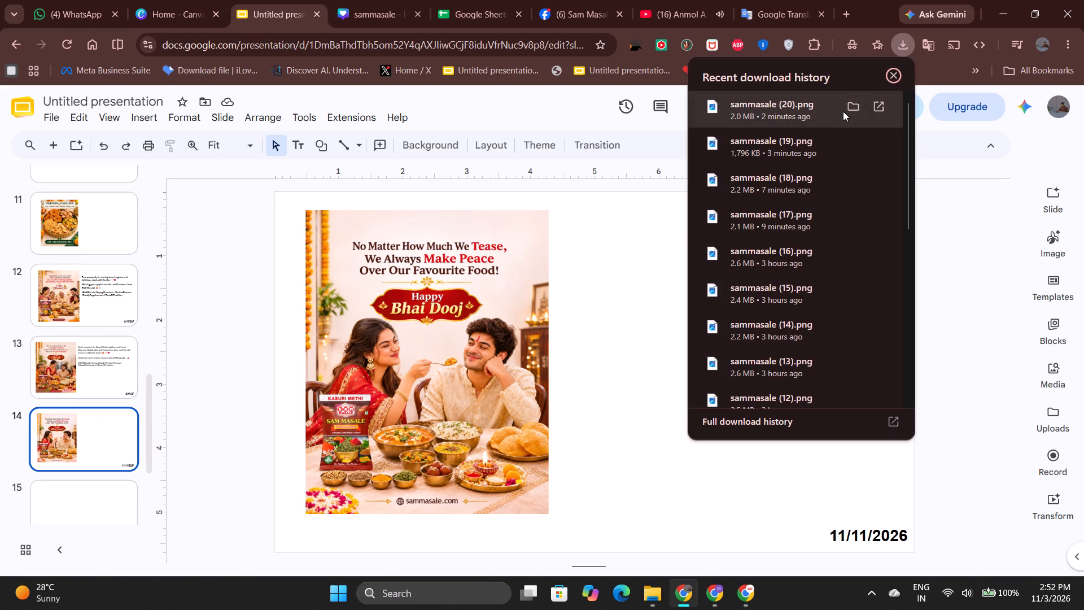
left_click(843, 110)
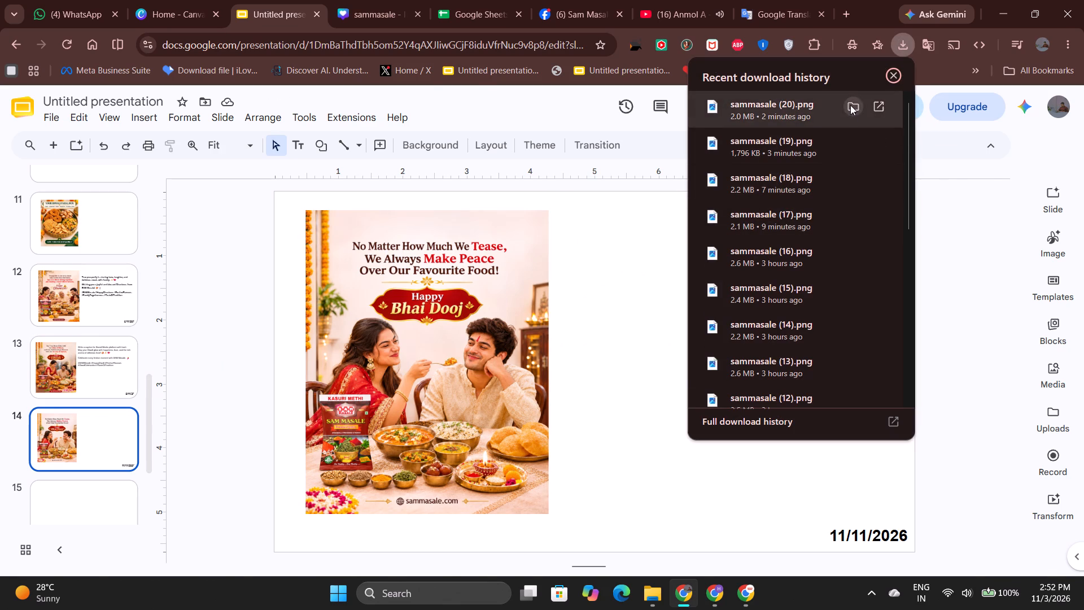
left_click(850, 105)
left_click(365, 419)
key("ctrl+c")
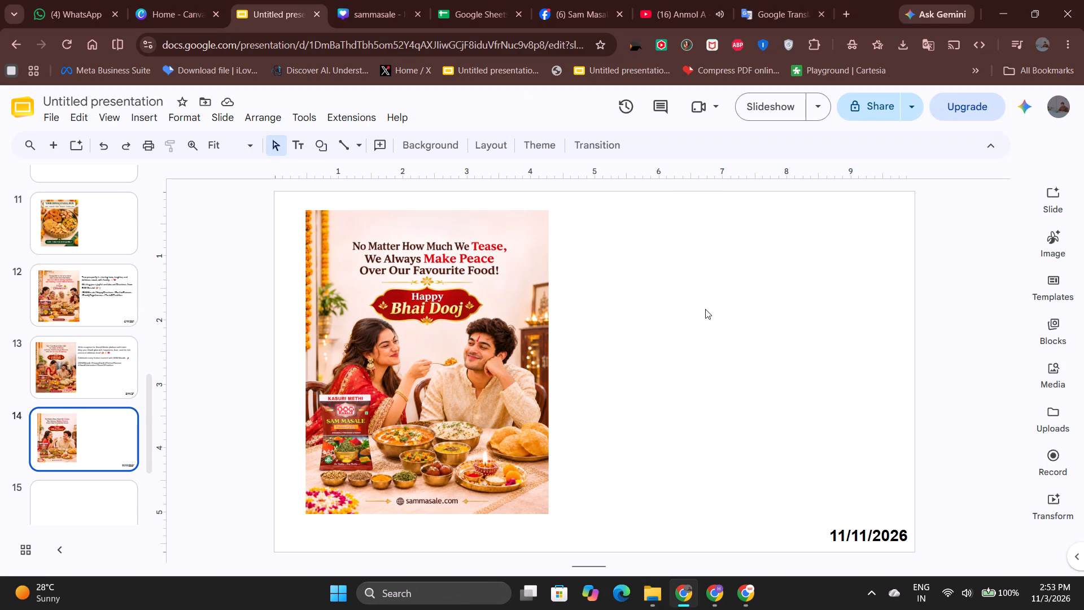
Paste the copied Bhai Dooj caption and hashtags into a new text box beside the image on slide 14.
left_click(298, 143)
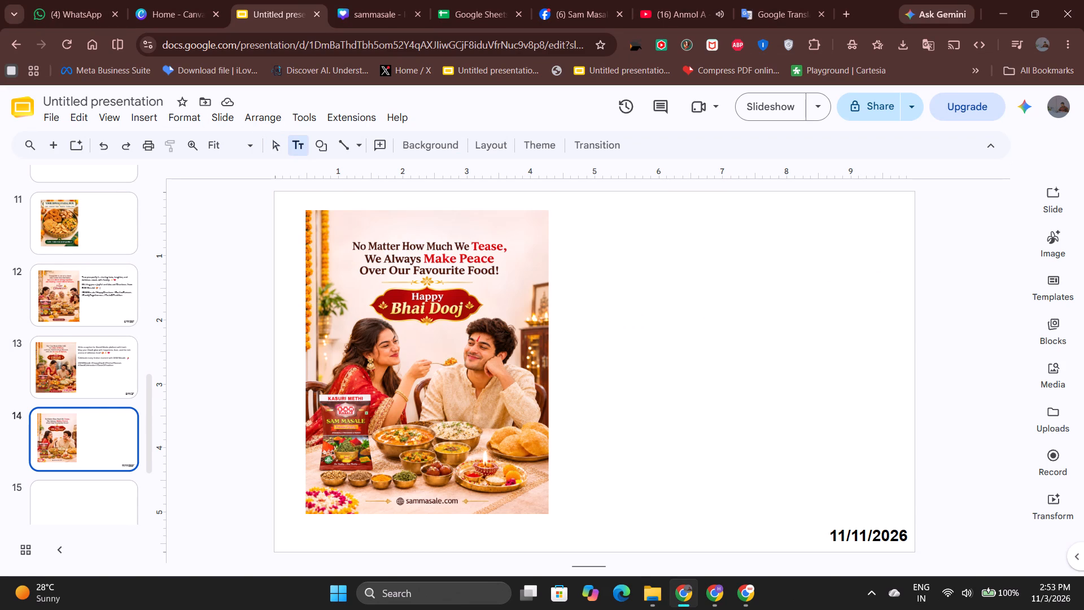
left_click(578, 225)
key("ctrl+v")
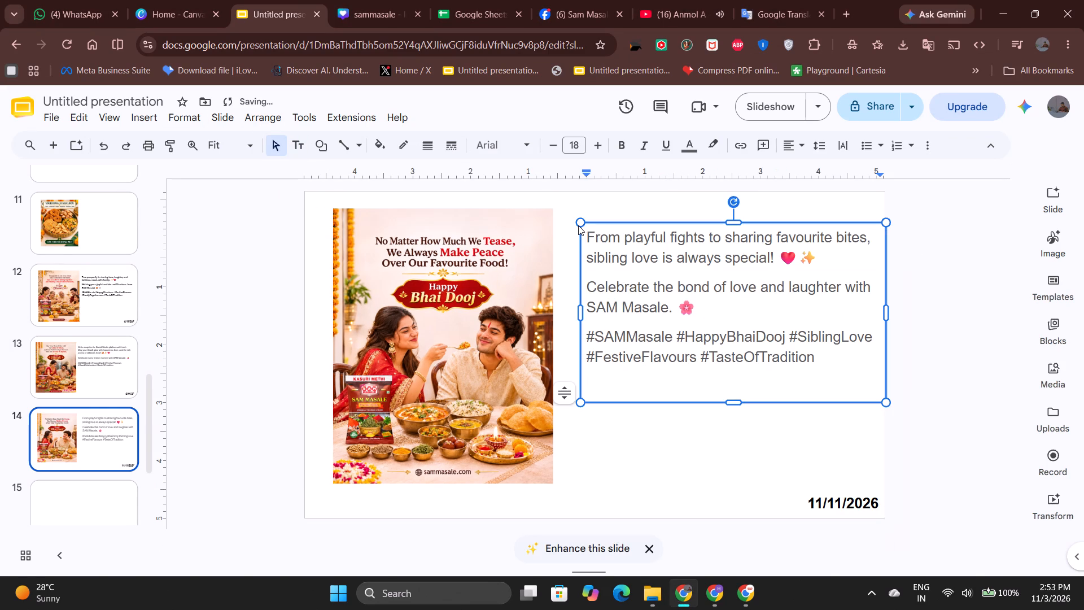
Format the Bhai Dooj caption as 15 pt black text and remove the empty line at its end.
key("ctrl+a")
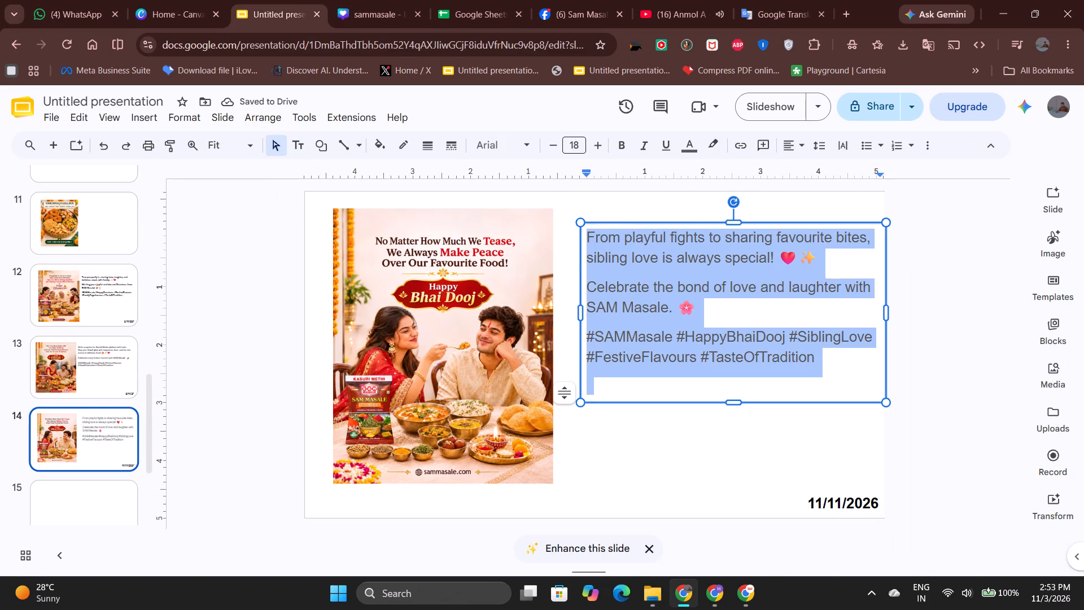
left_click(576, 146)
type("15")
key("Return")
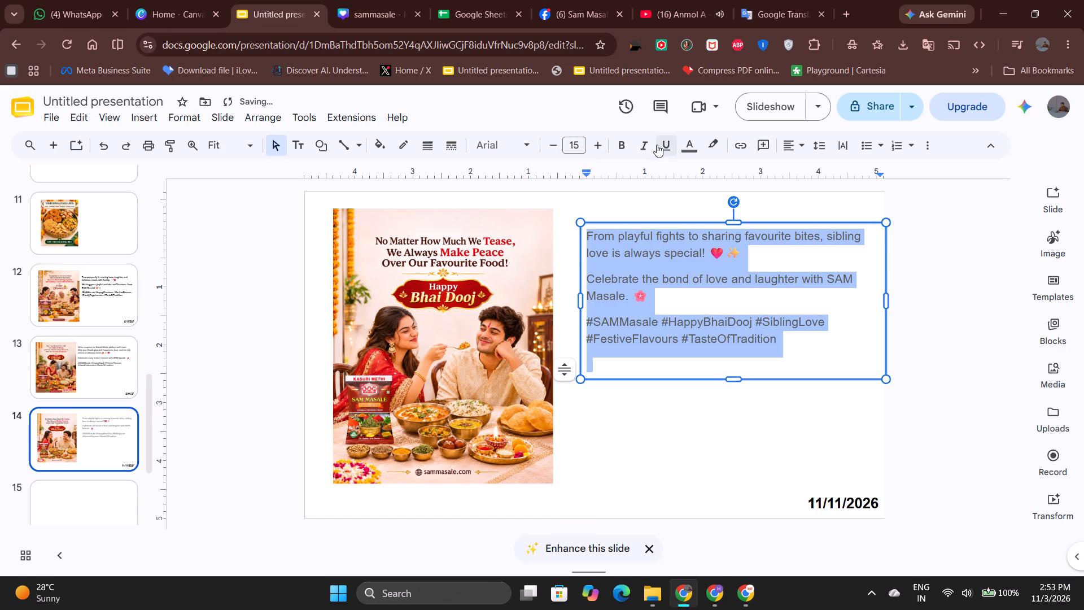
left_click(677, 149)
left_click(690, 154)
left_click(694, 185)
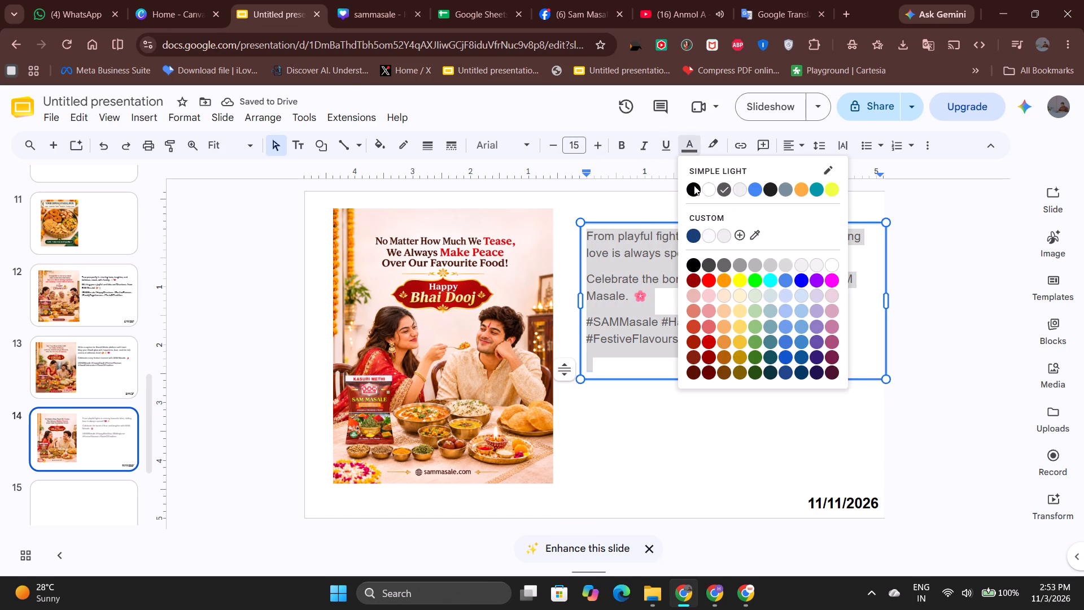
left_click(605, 365)
key("BackSpace")
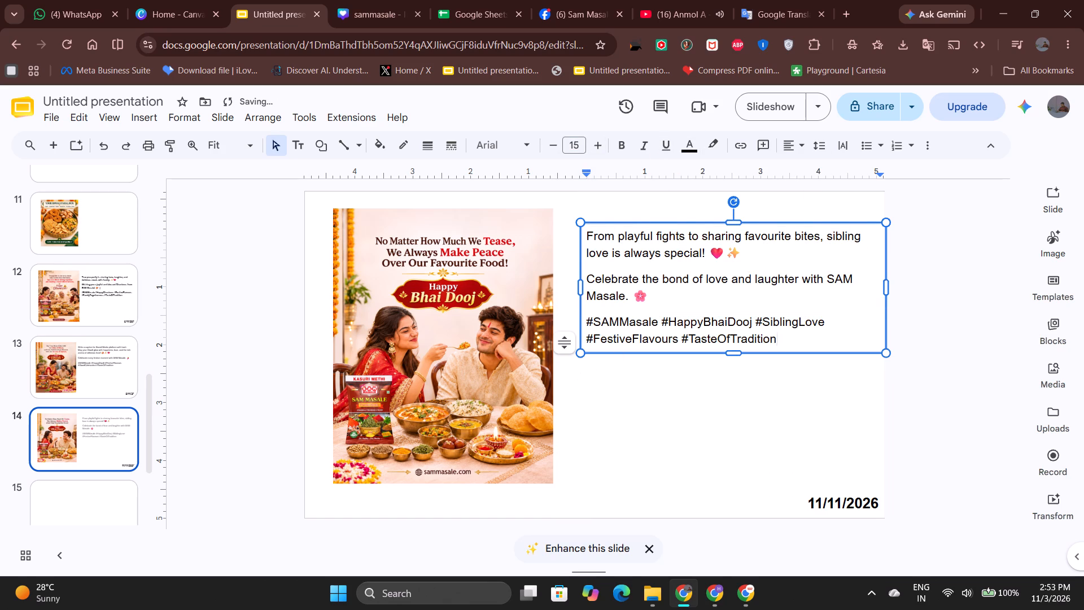
Move the Bhai Dooj caption box slightly down and make all of its text bold.
left_click_drag(709, 221, 706, 243)
left_click(691, 210)
triple_click(684, 291)
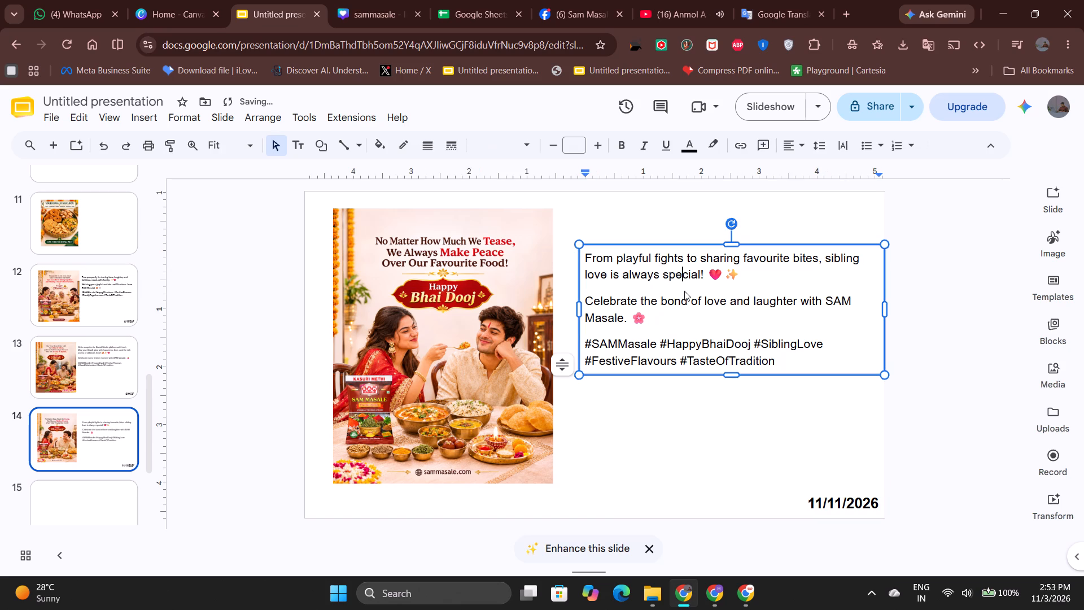
key("ctrl+a")
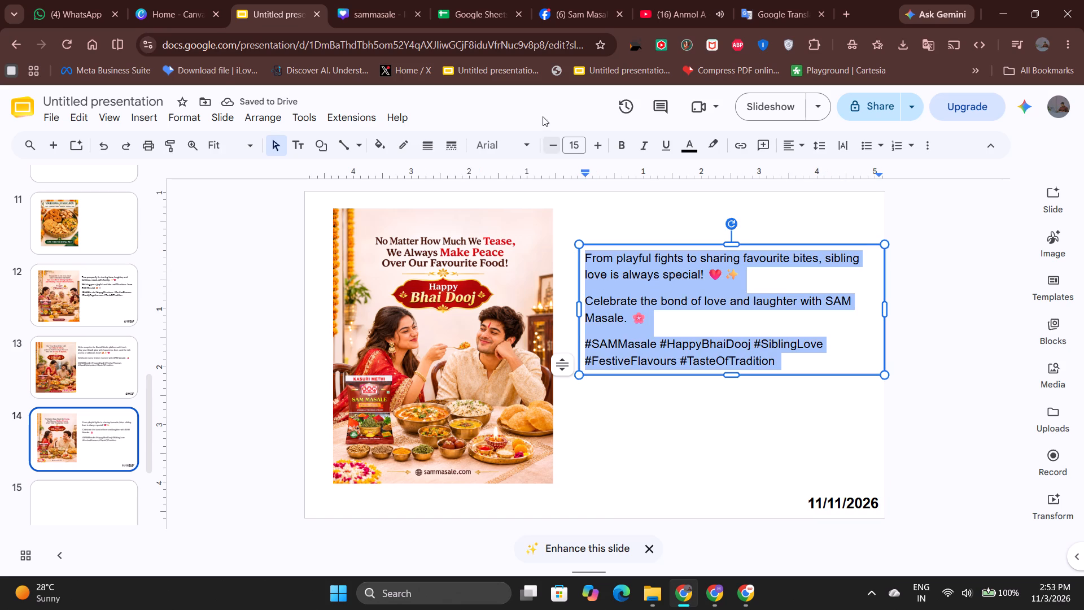
left_click(625, 140)
left_click(626, 203)
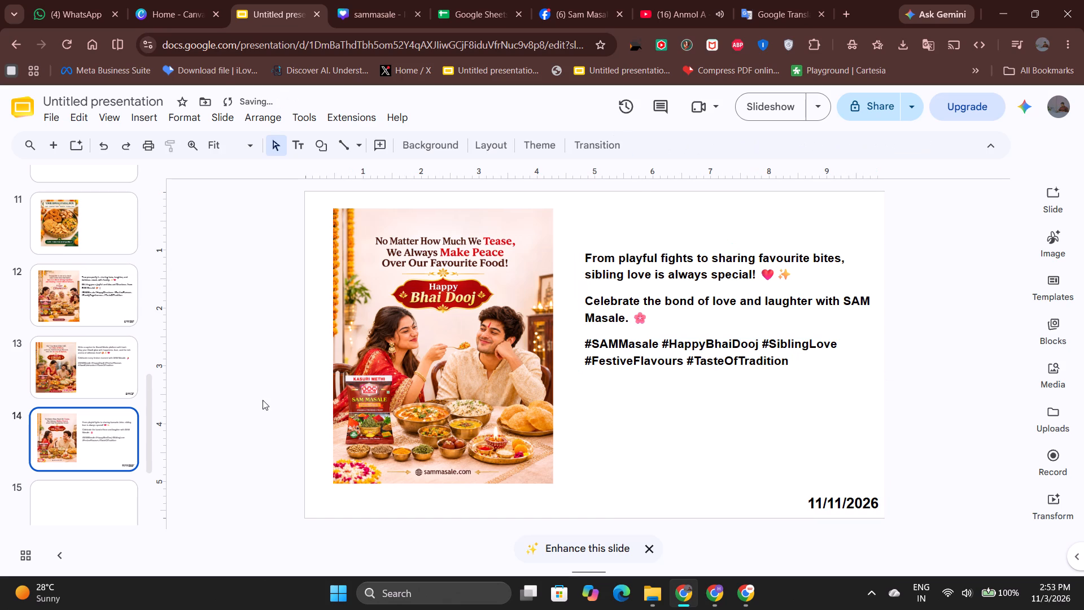
On slide 13, shift the Diwali caption box rightward to leave a gap beside the image.
left_click(81, 368)
left_click(650, 313)
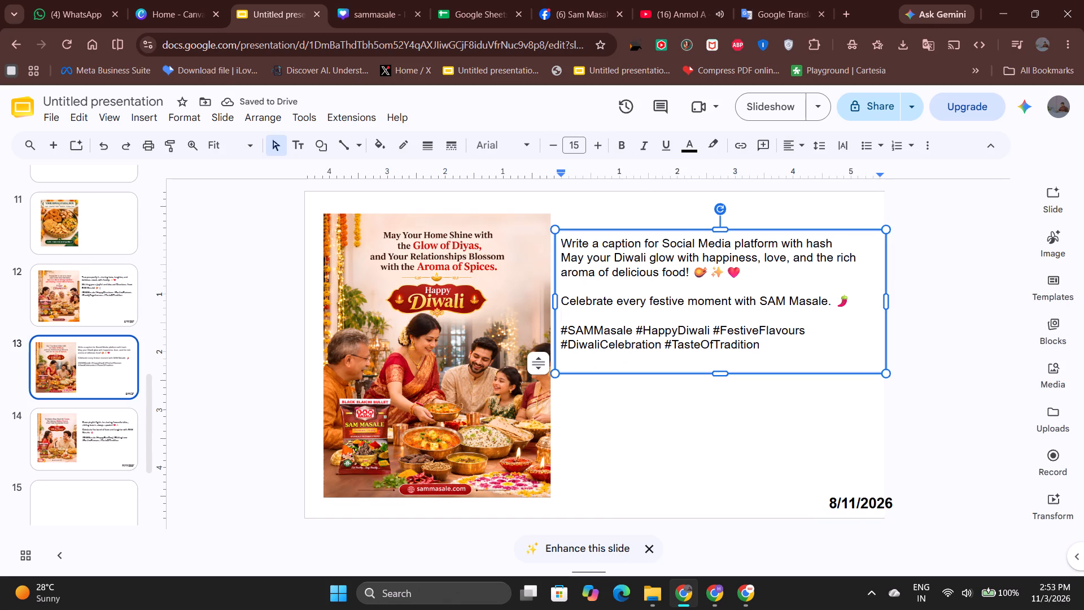
left_click_drag(683, 229, 707, 230)
left_click_drag(703, 230, 701, 230)
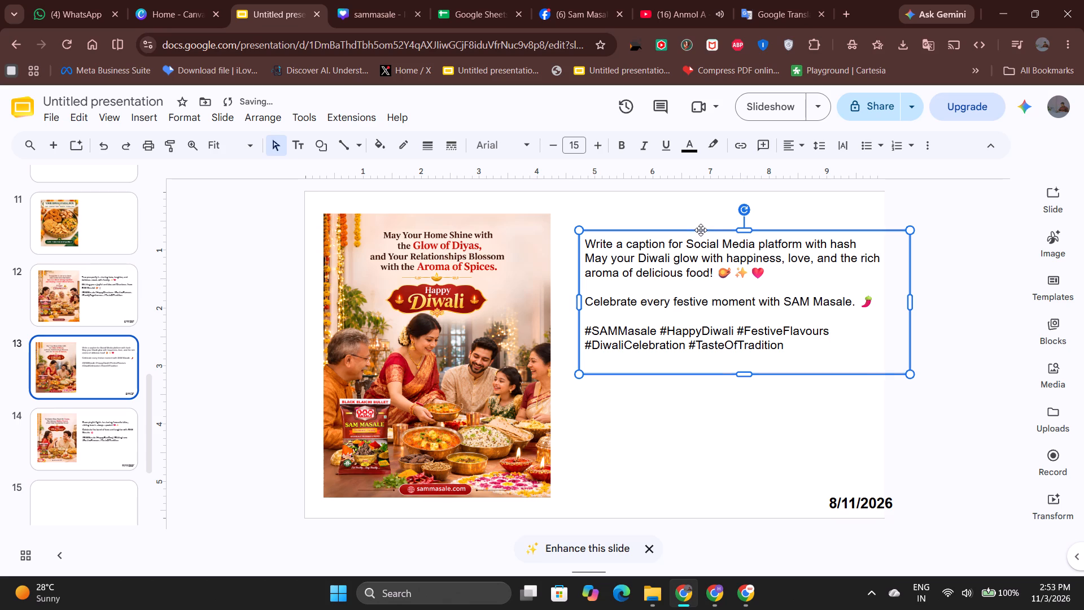
left_click_drag(701, 230, 693, 231)
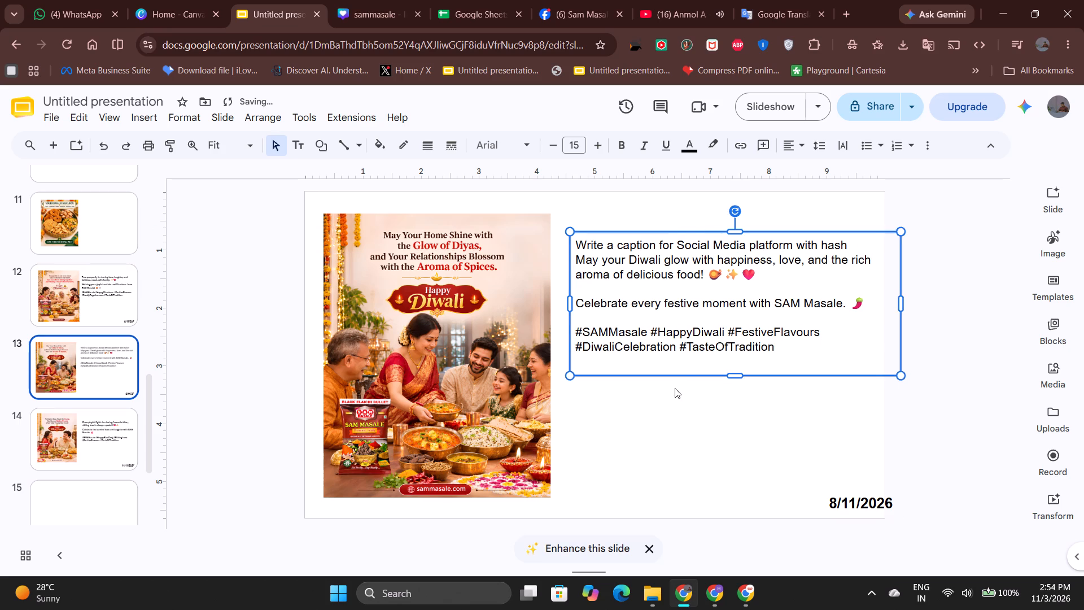
Make the whole Diwali caption bold and delete the empty line at its end.
left_click(677, 296)
key("ctrl+a")
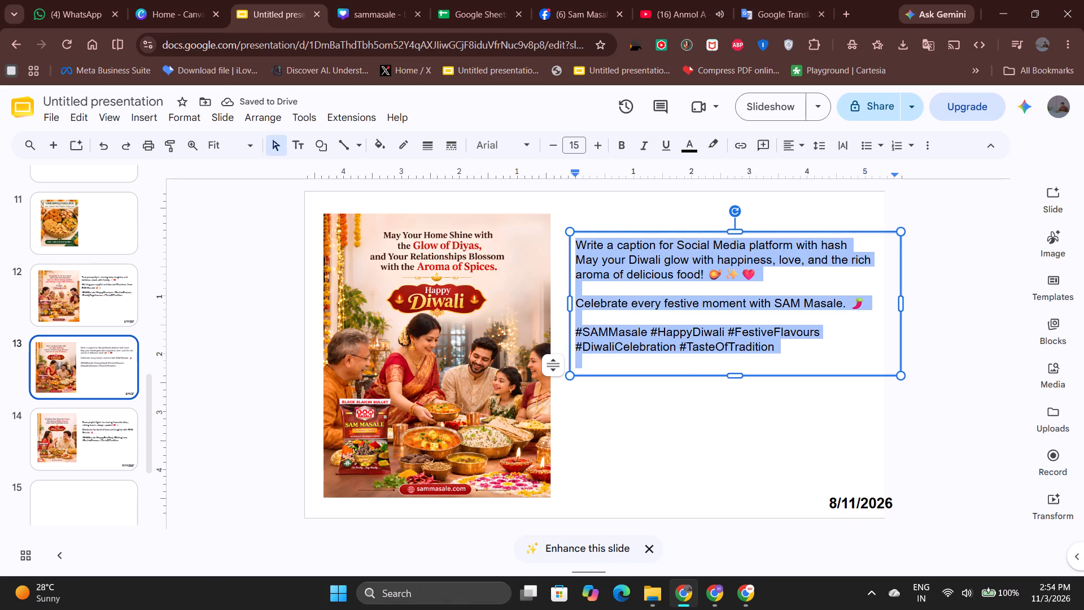
left_click(624, 142)
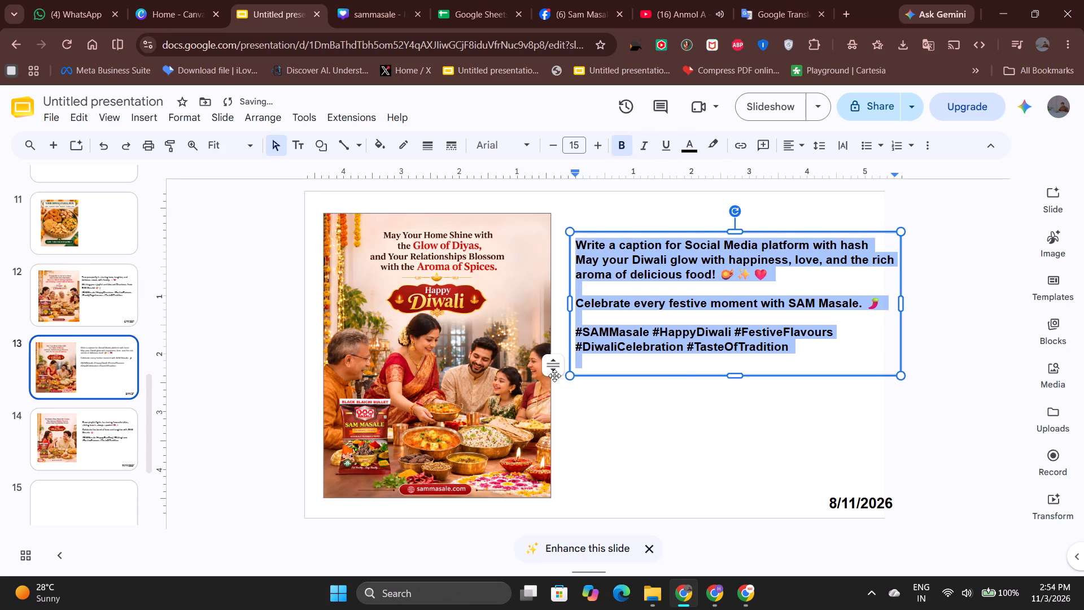
left_click(601, 366)
key("BackSpace")
left_click(640, 440)
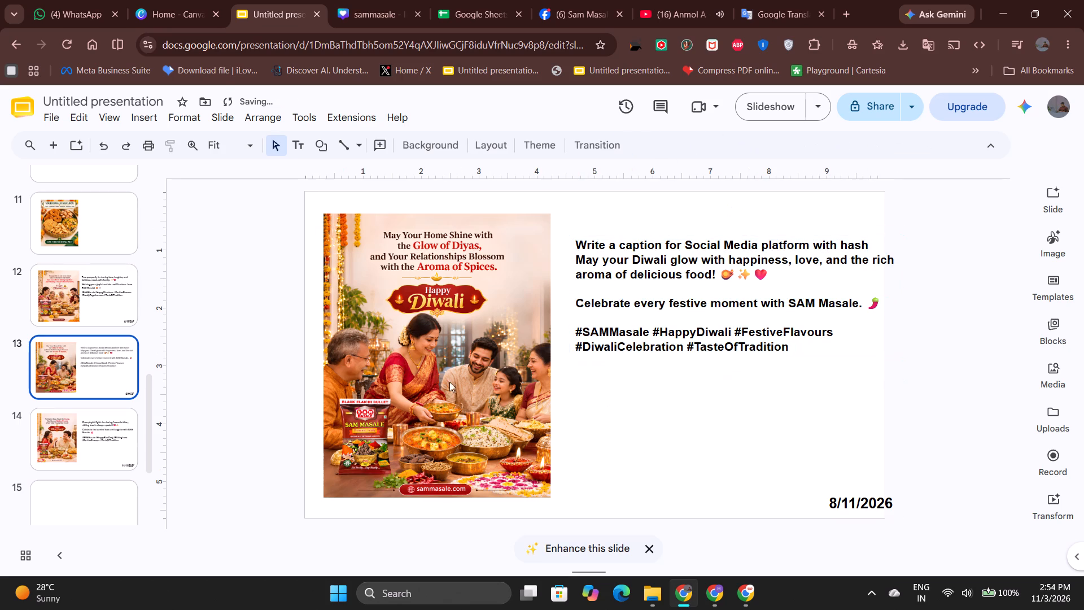
On slide 12, shift the Dhanteras image leftward and reposition the caption box with a small gap beside it.
left_click(104, 296)
left_click(695, 283)
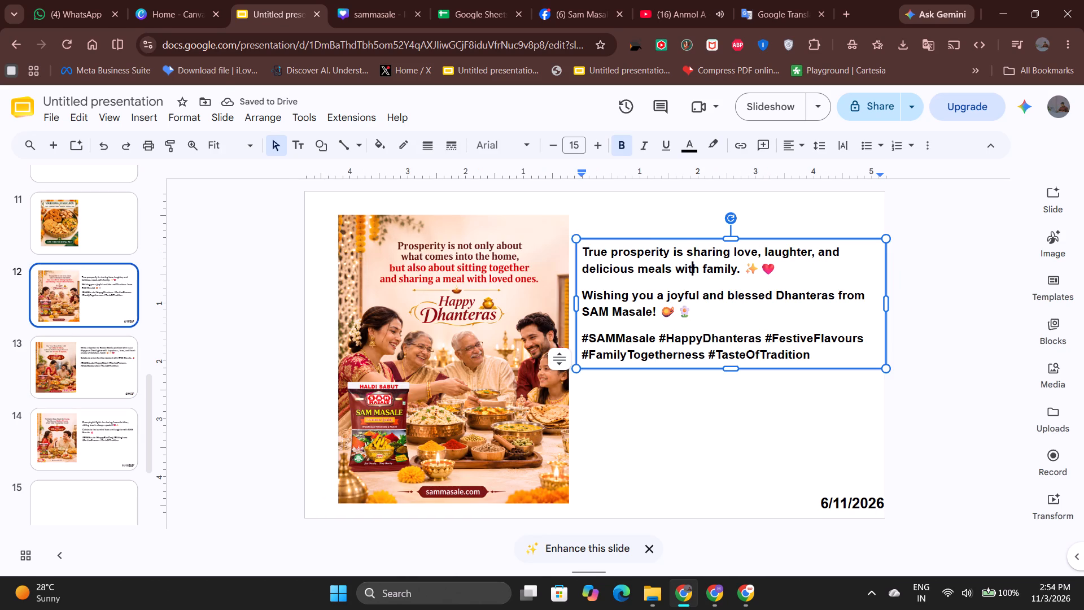
left_click_drag(643, 238, 653, 241)
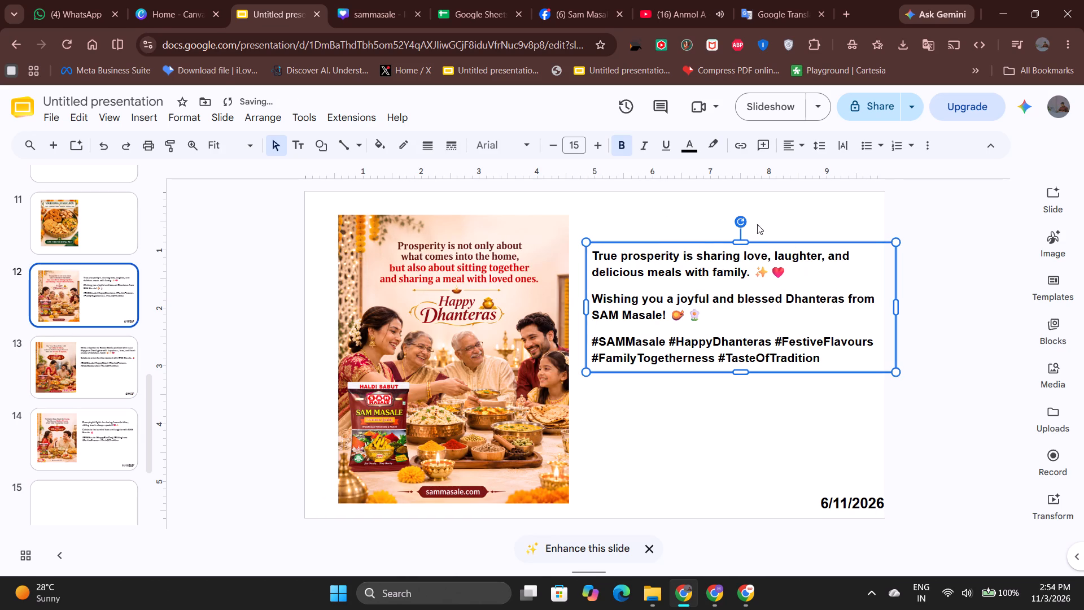
left_click_drag(707, 241, 700, 243)
left_click_drag(480, 277, 477, 278)
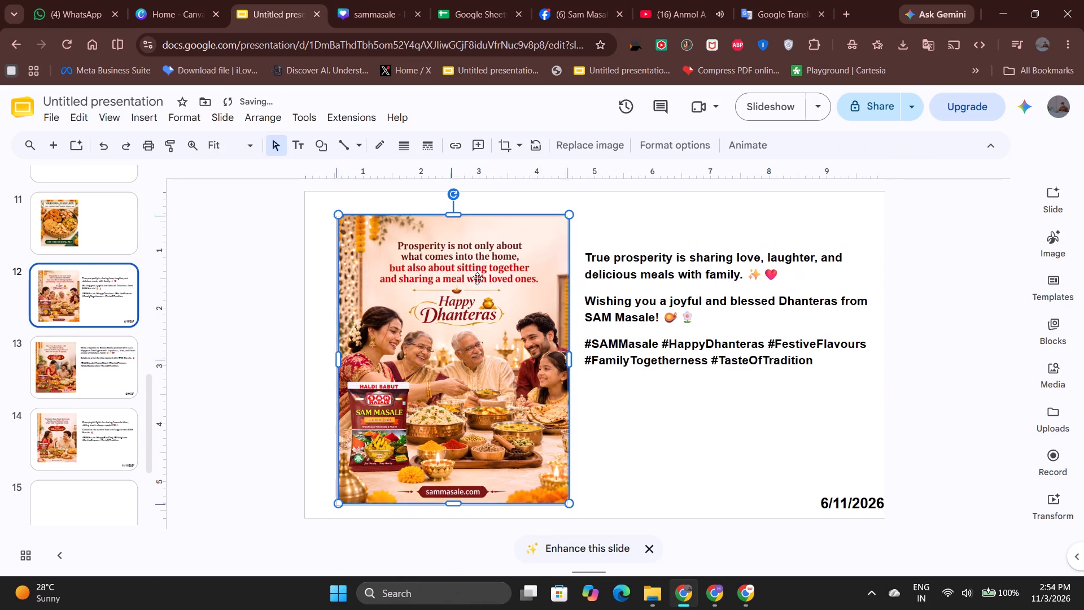
left_click_drag(477, 278, 465, 281)
left_click(611, 233)
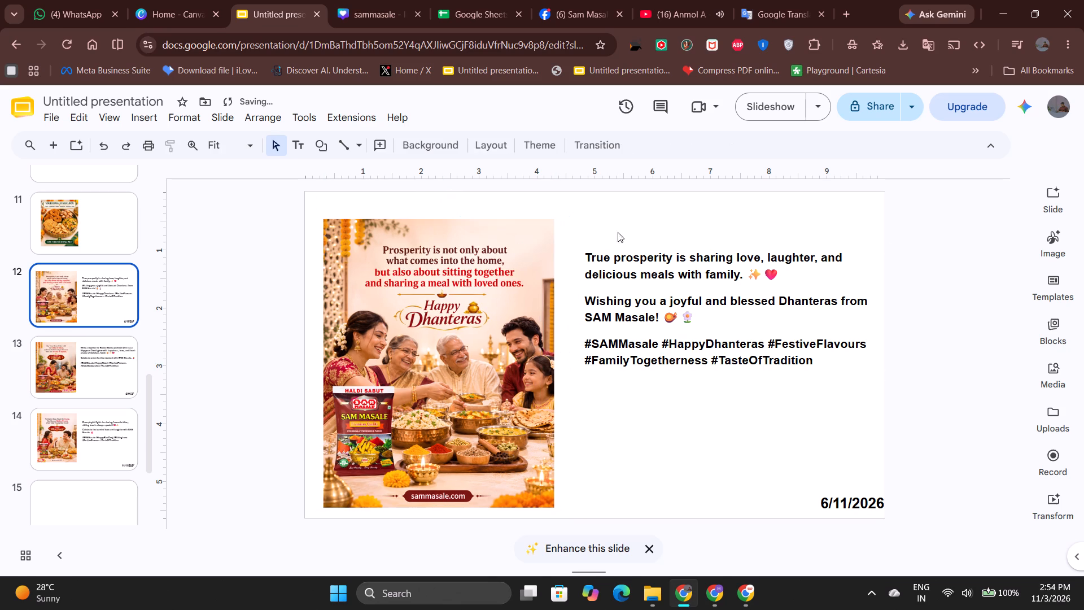
left_click(653, 251)
left_click_drag(654, 246, 644, 246)
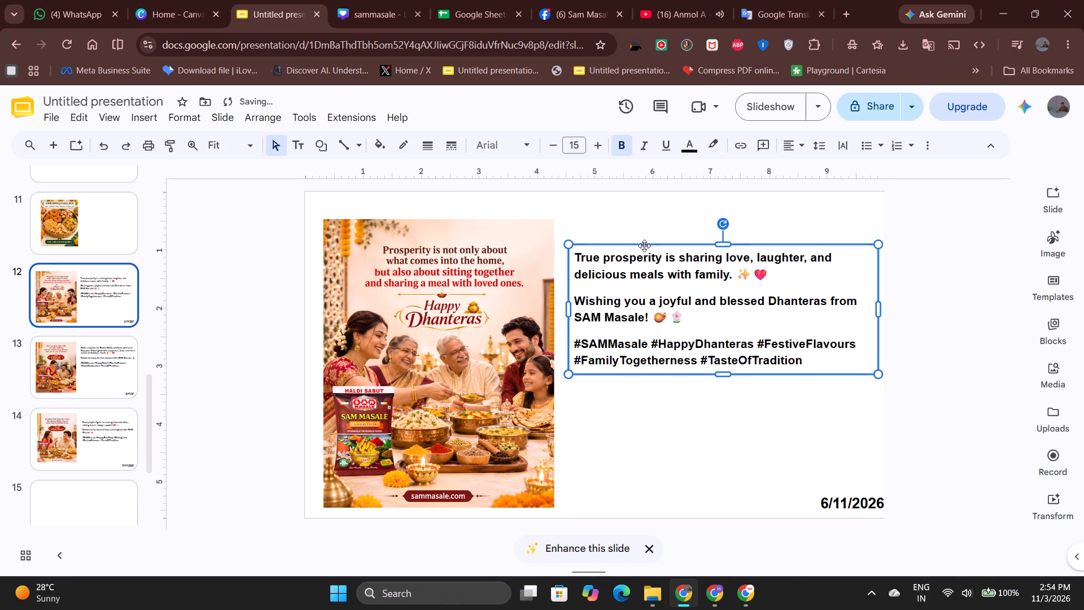
left_click(716, 211)
On slide 13, move the Diwali caption slightly leftward and narrow its text box to fit within the slide.
left_click(79, 368)
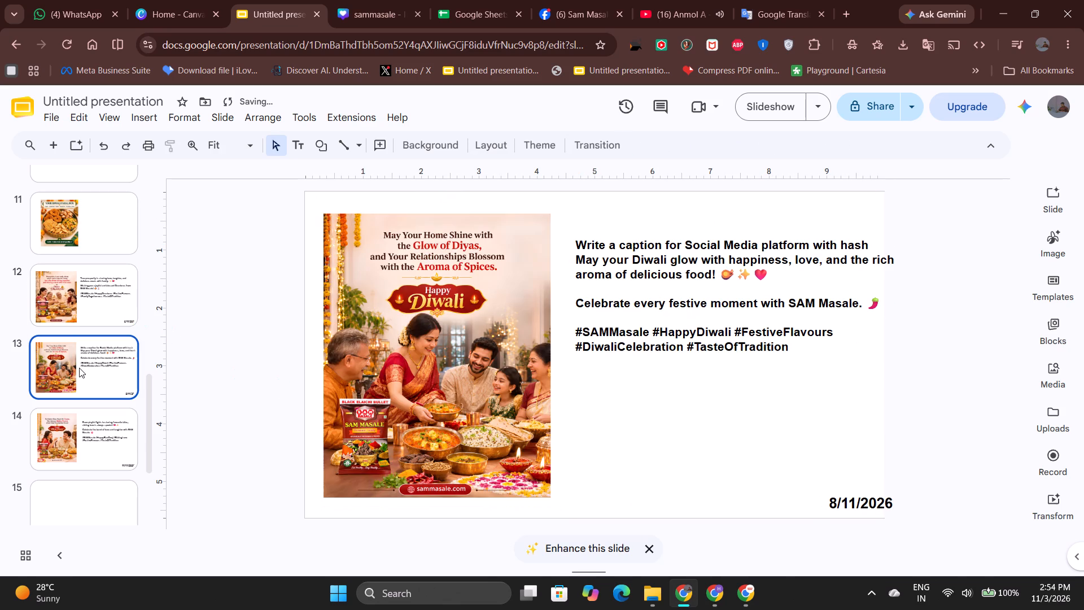
left_click_drag(672, 233, 663, 234)
left_click(440, 274)
left_click(440, 274)
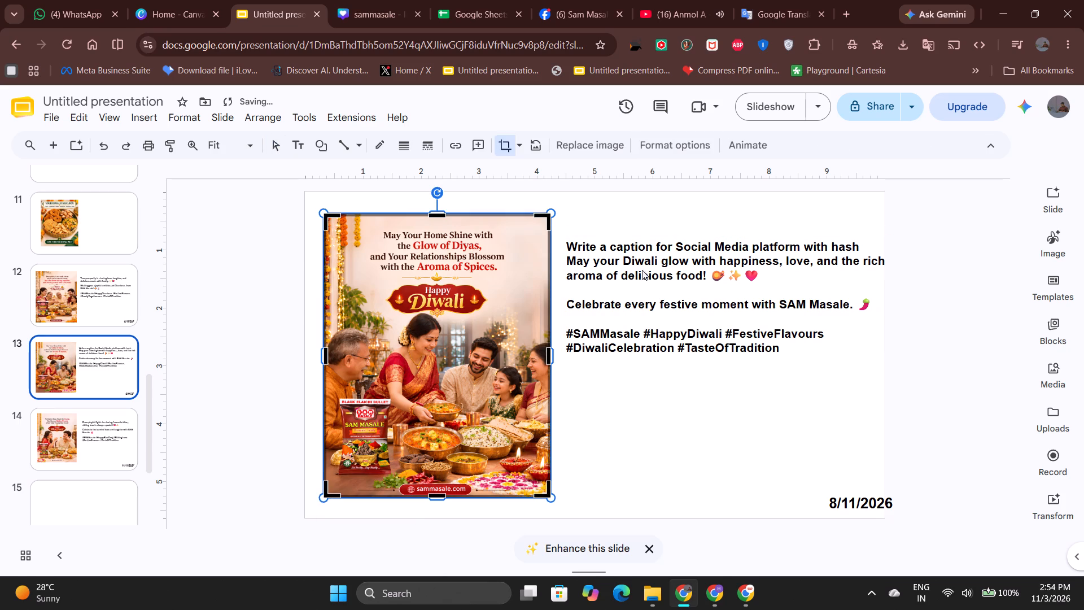
left_click(735, 219)
left_click(766, 239)
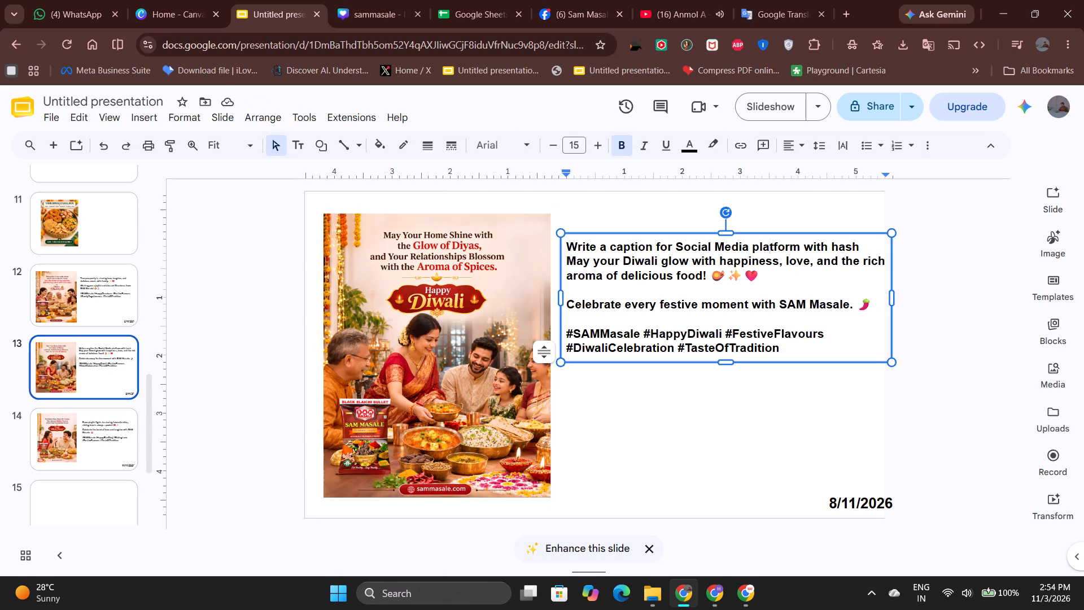
left_click_drag(891, 233, 876, 239)
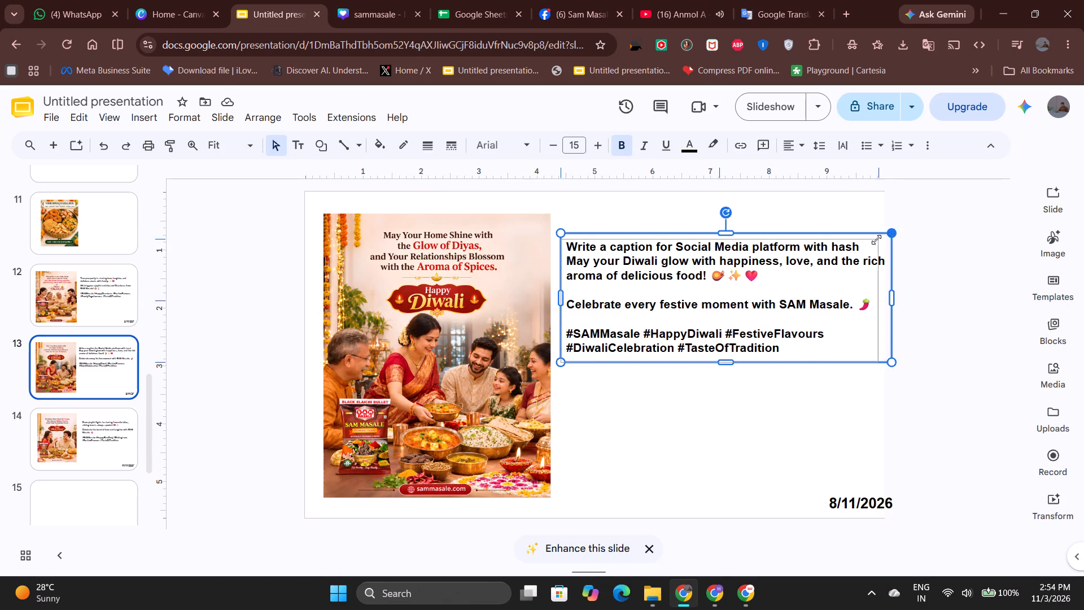
left_click_drag(876, 239, 875, 241)
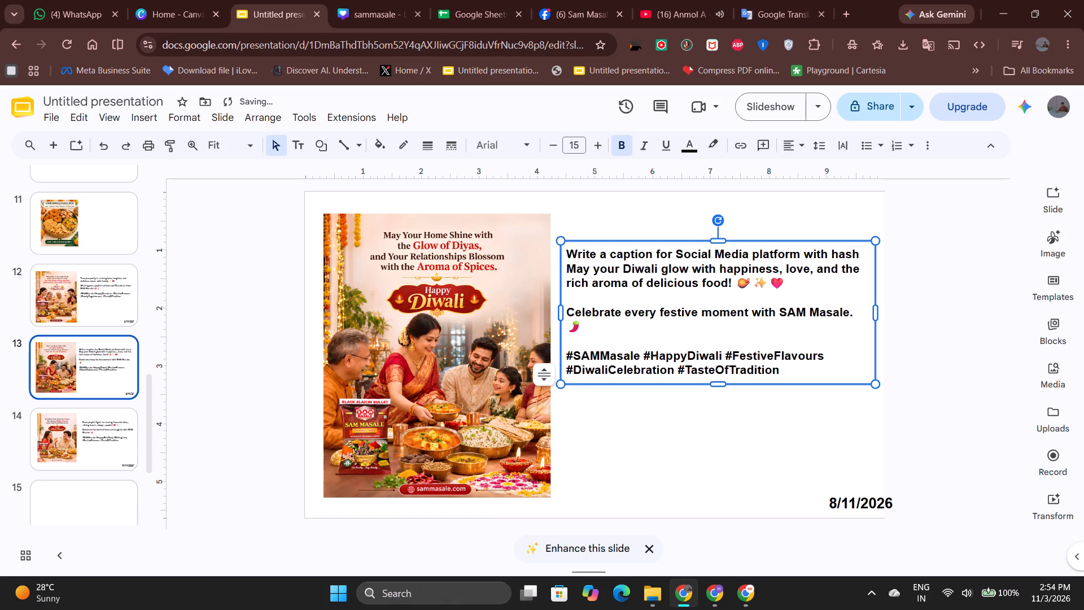
left_click(806, 201)
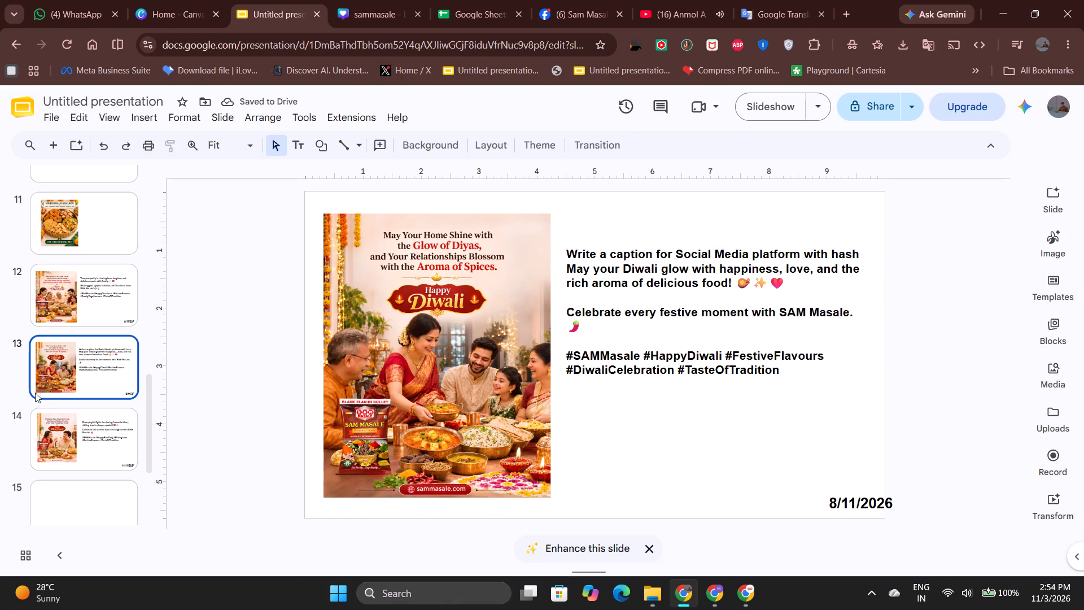
On slide 14, move the Bhai Dooj image toward the slide's left edge and enlarge it slightly.
left_click(57, 437)
left_click(457, 298)
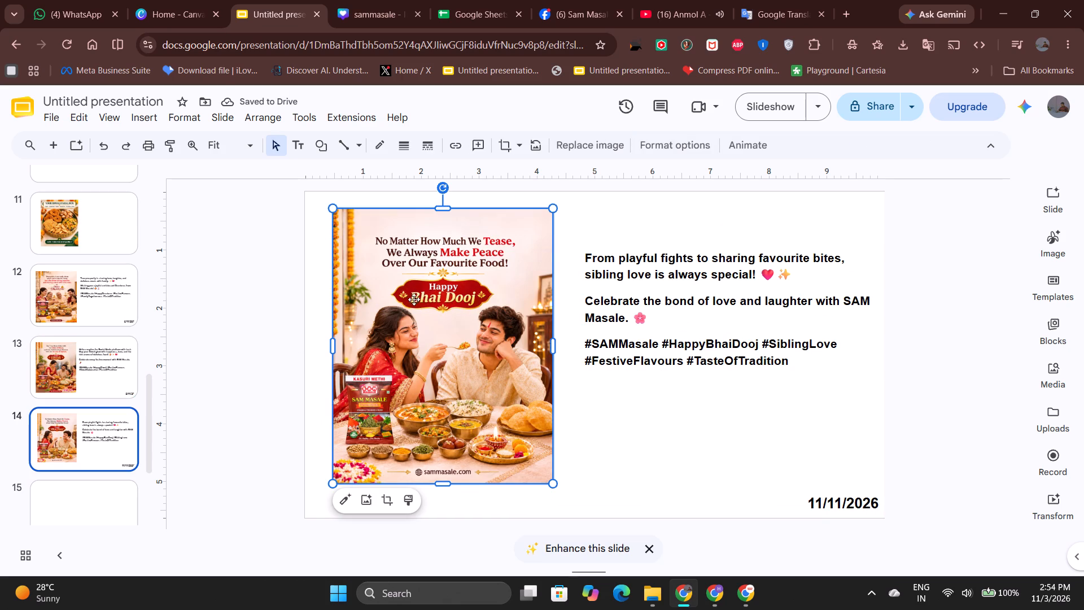
left_click_drag(419, 298, 407, 303)
left_click(406, 299)
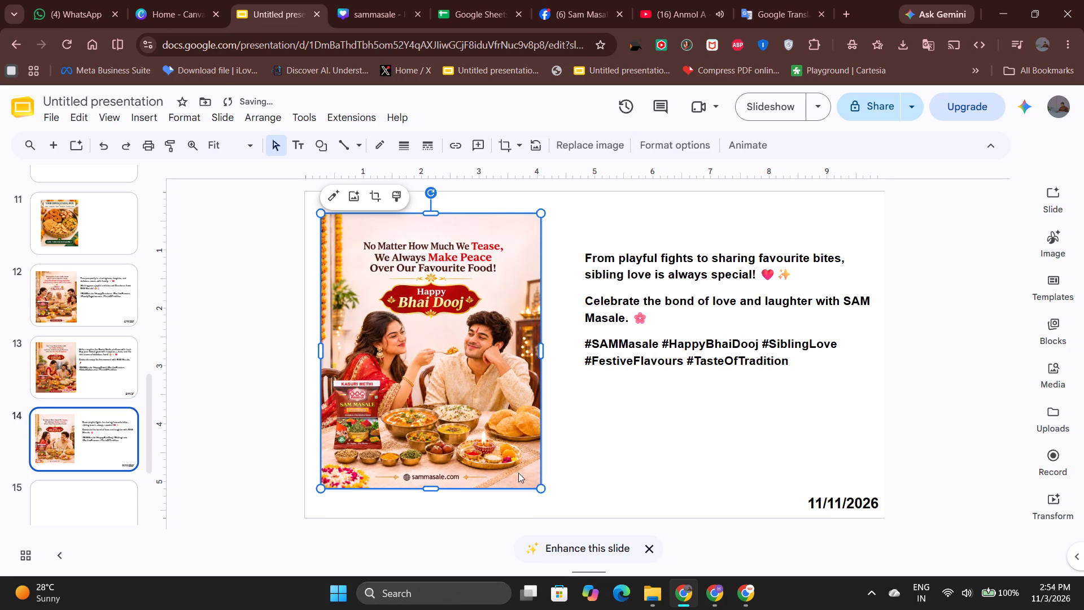
left_click_drag(541, 488, 550, 498)
left_click(594, 481)
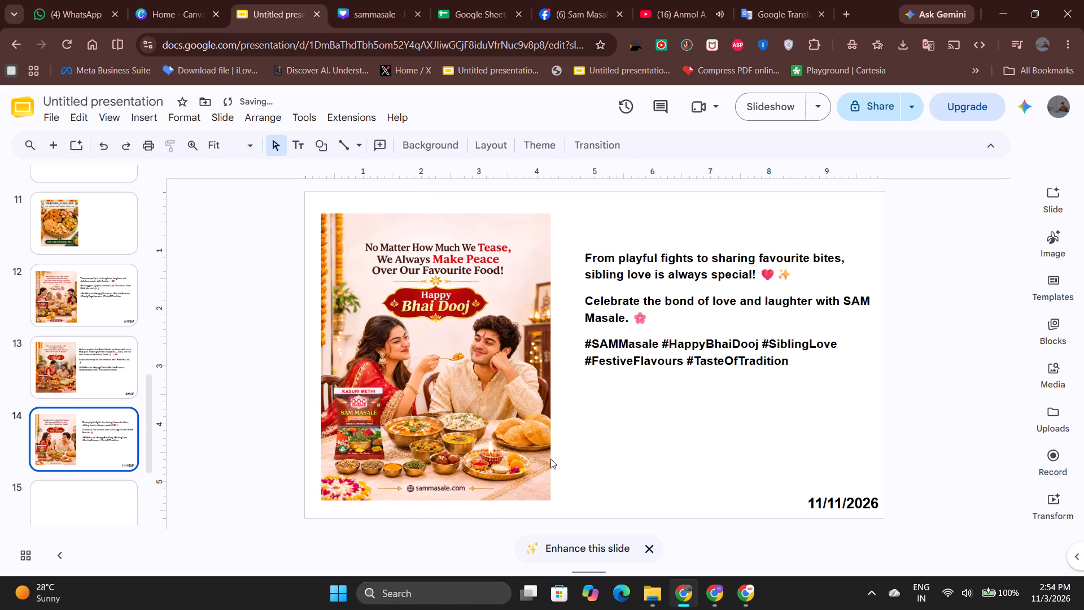
Shift the Bhai Dooj caption box leftward, closer to the enlarged image.
left_click(676, 251)
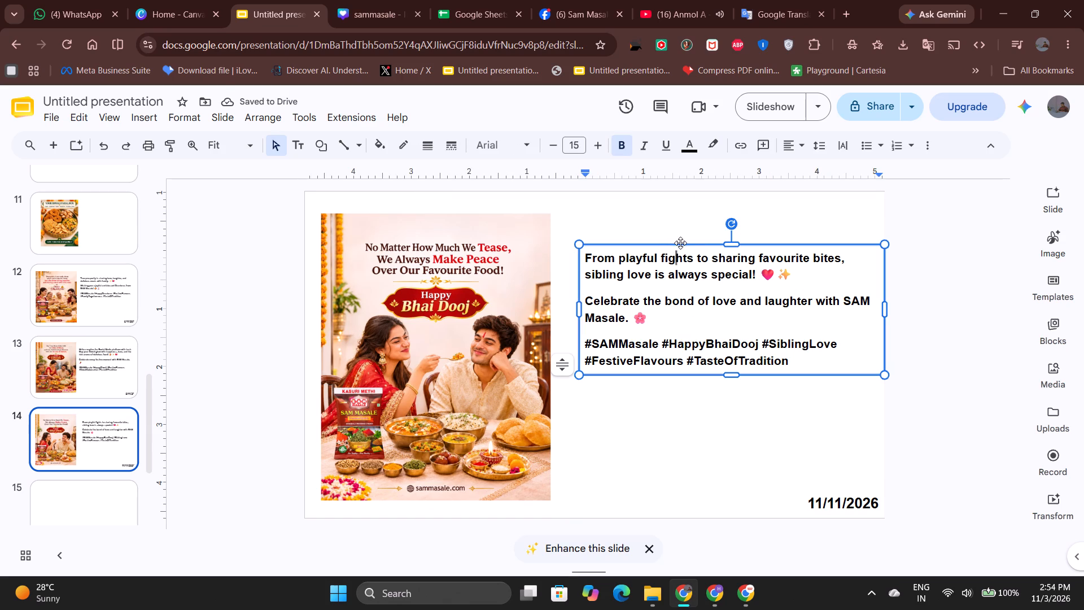
left_click_drag(680, 243, 667, 246)
left_click(631, 208)
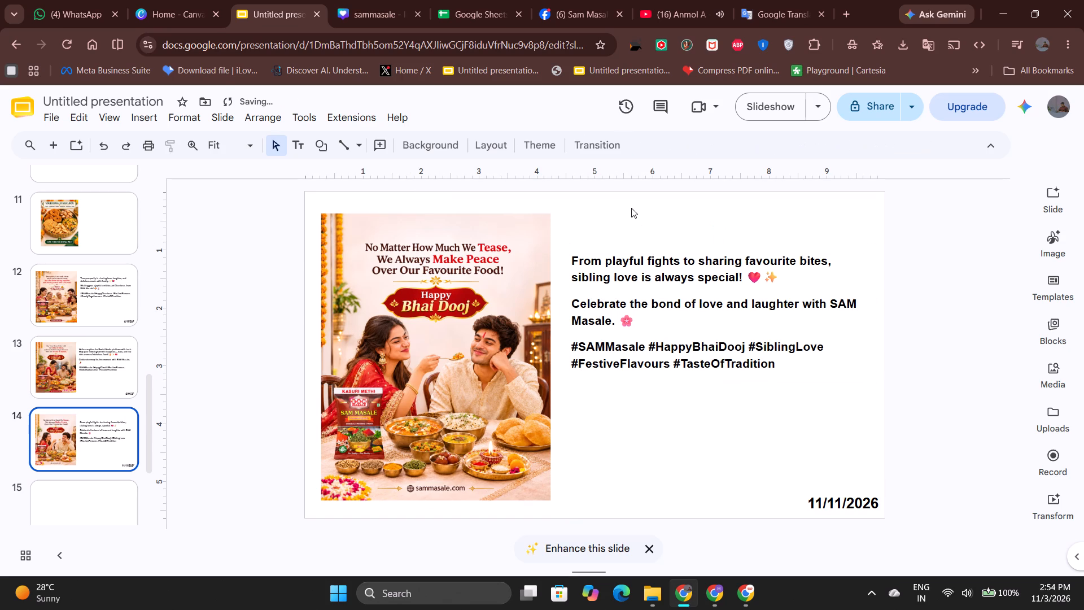
Review slides 12 to 14 and compare the placement of their images, captions and dates.
scroll(63, 282, "down", 2)
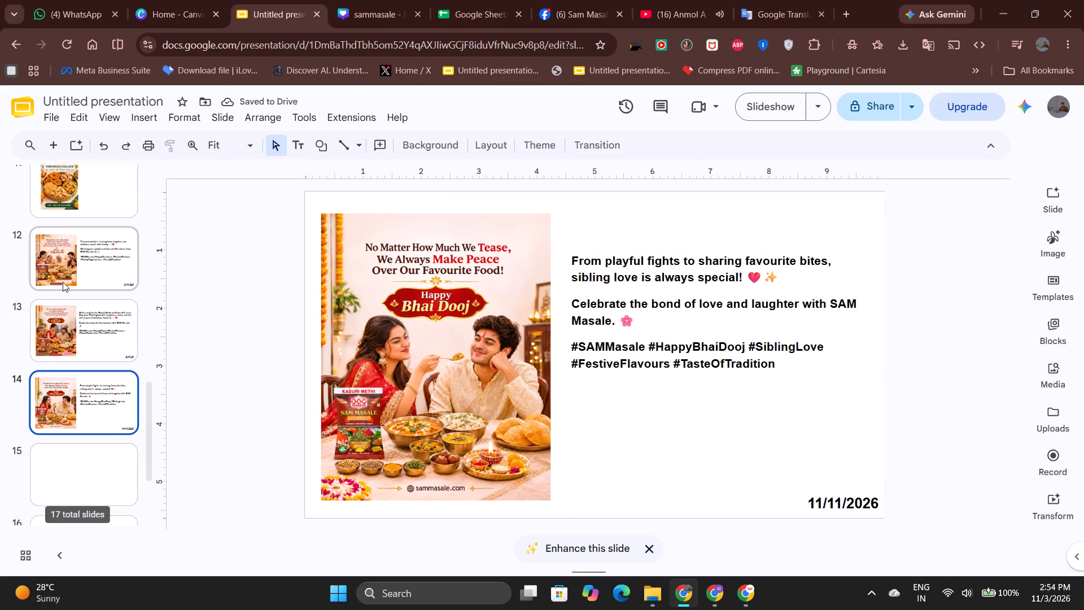
left_click(90, 384)
left_click(64, 287)
left_click(75, 239)
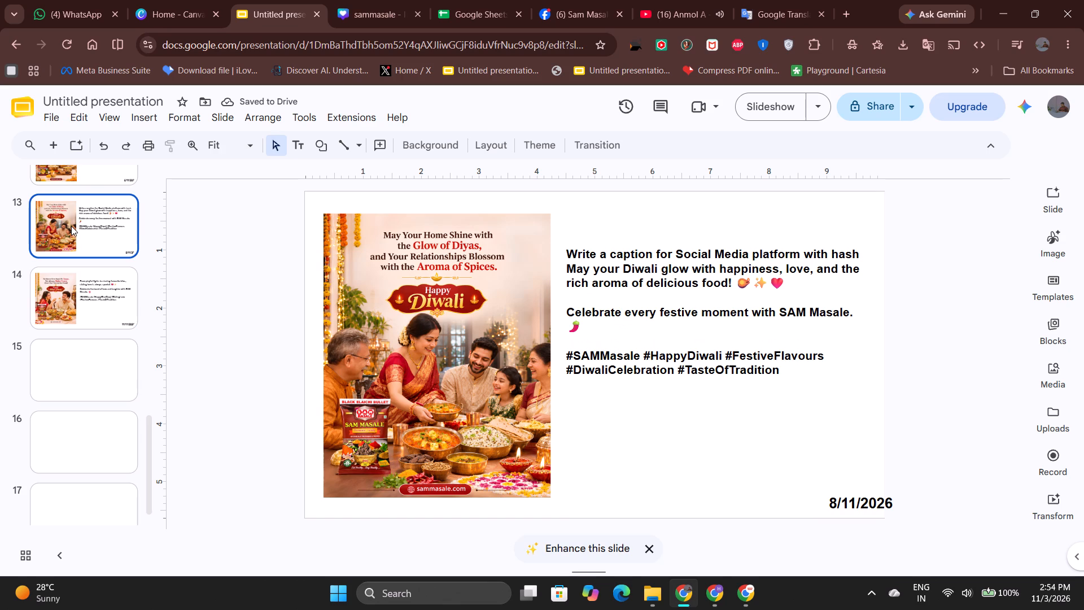
scroll(68, 216, "up", 1)
left_click(84, 230)
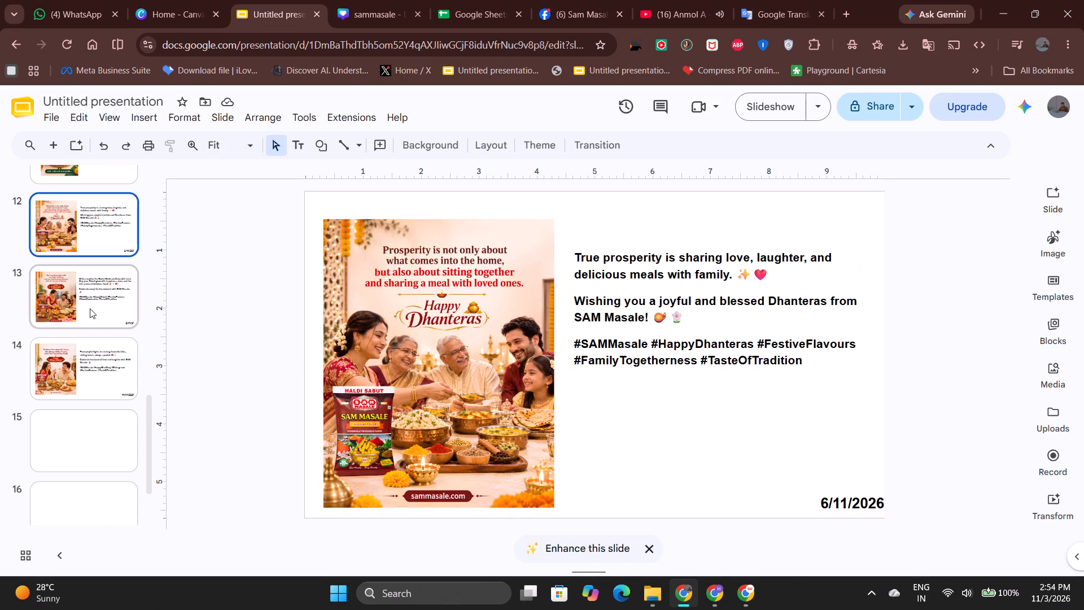
left_click(78, 297)
left_click(72, 358)
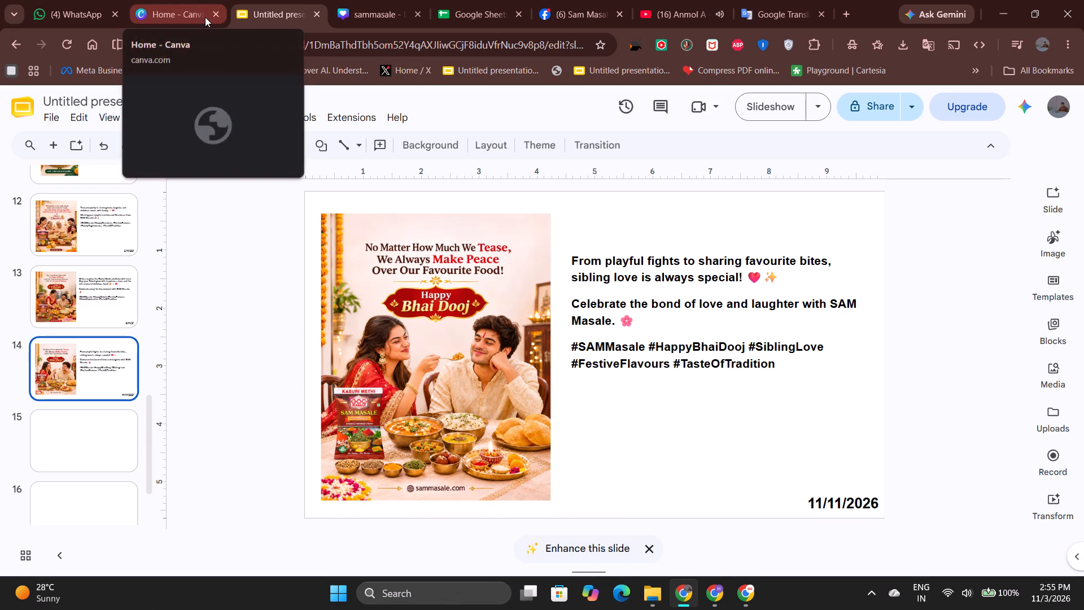
In the sammasale Canva design, download only the Dev Deepawali page as a PNG at 1.5 size.
left_click(382, 0)
scroll(584, 250, "down", 3)
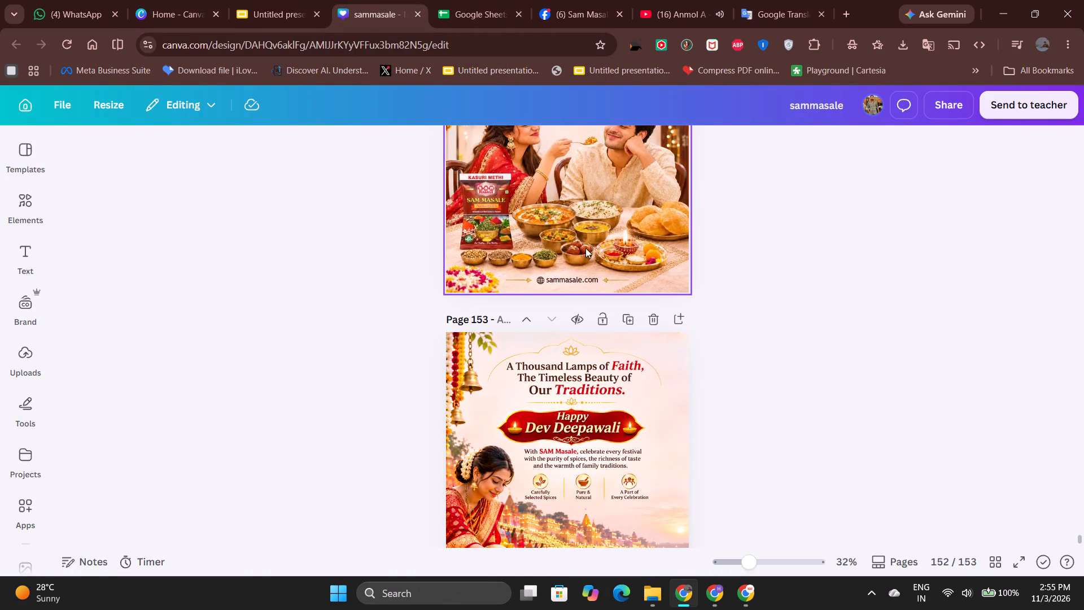
scroll(579, 273, "down", 3)
left_click(577, 256)
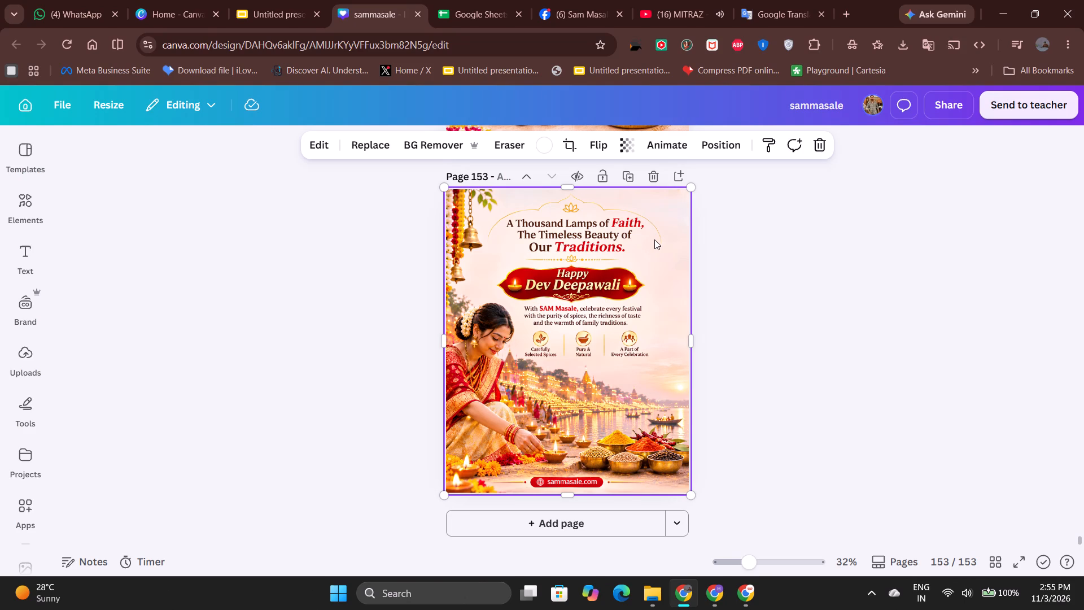
left_click(951, 106)
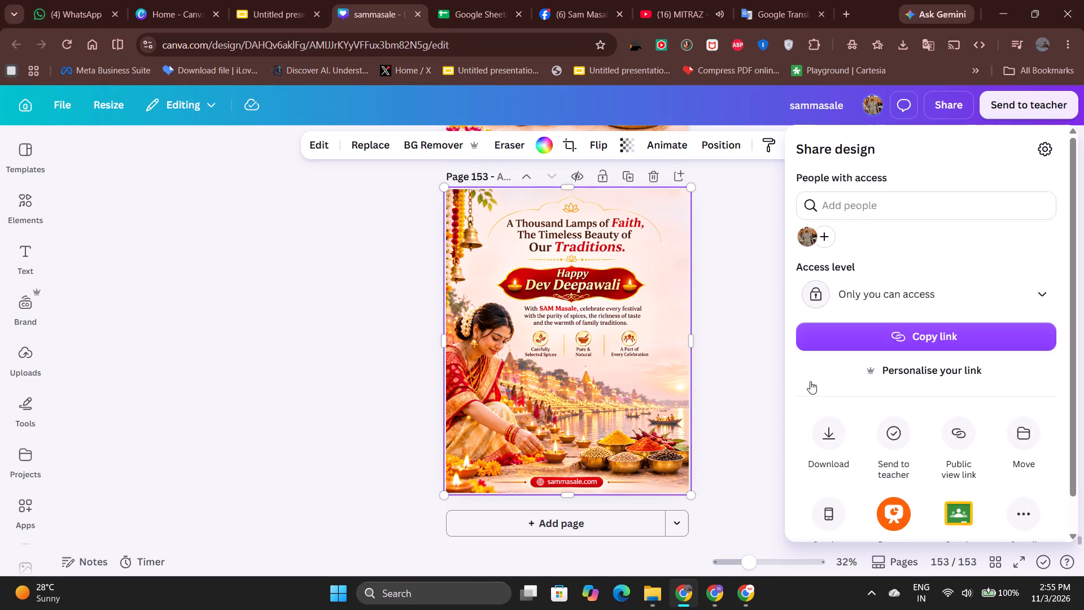
left_click(827, 430)
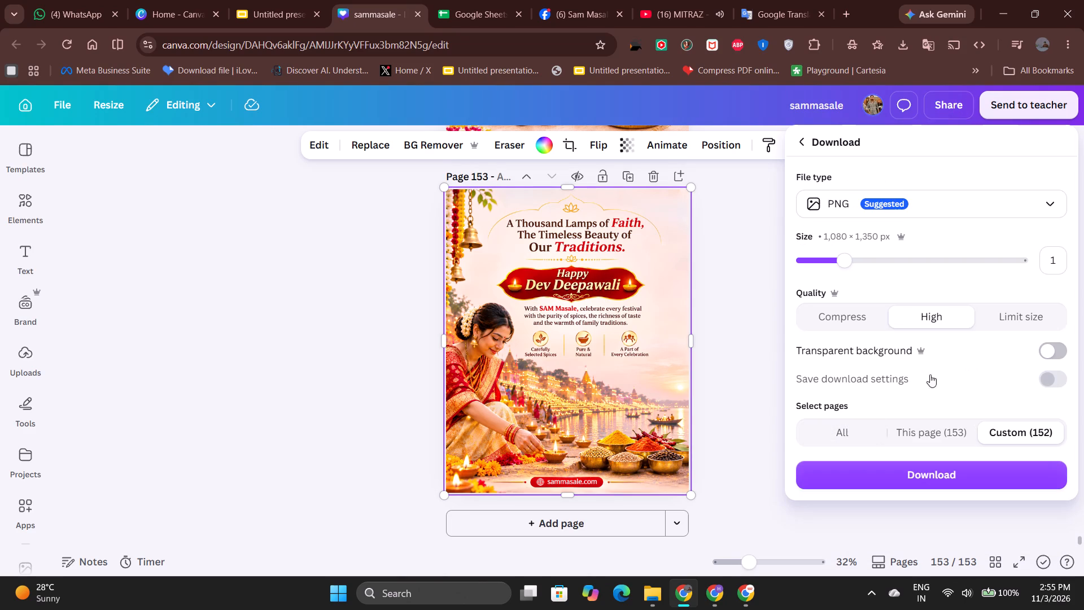
left_click(943, 432)
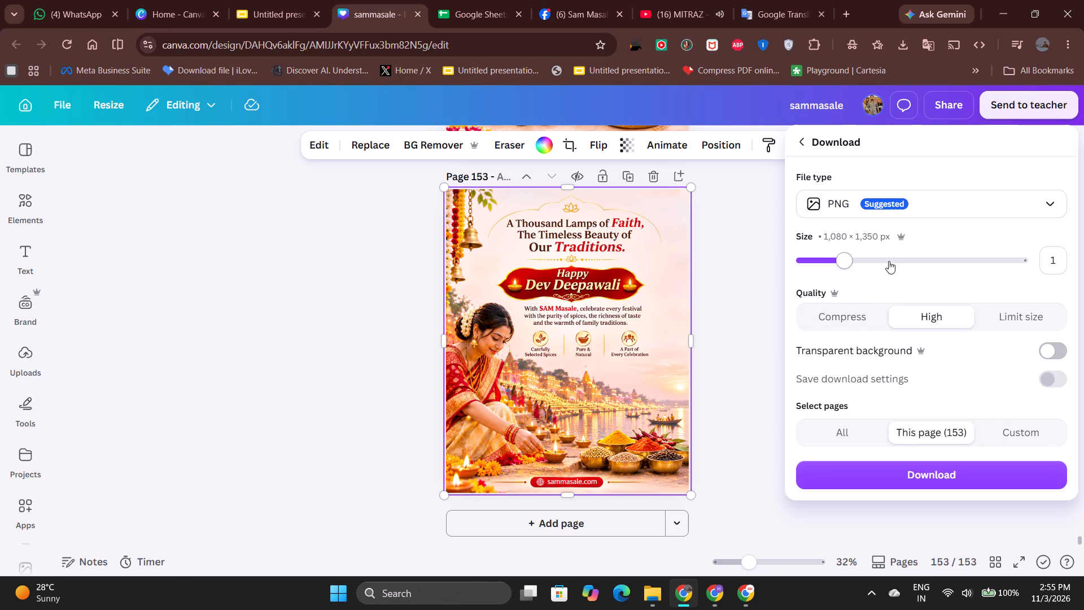
left_click(889, 261)
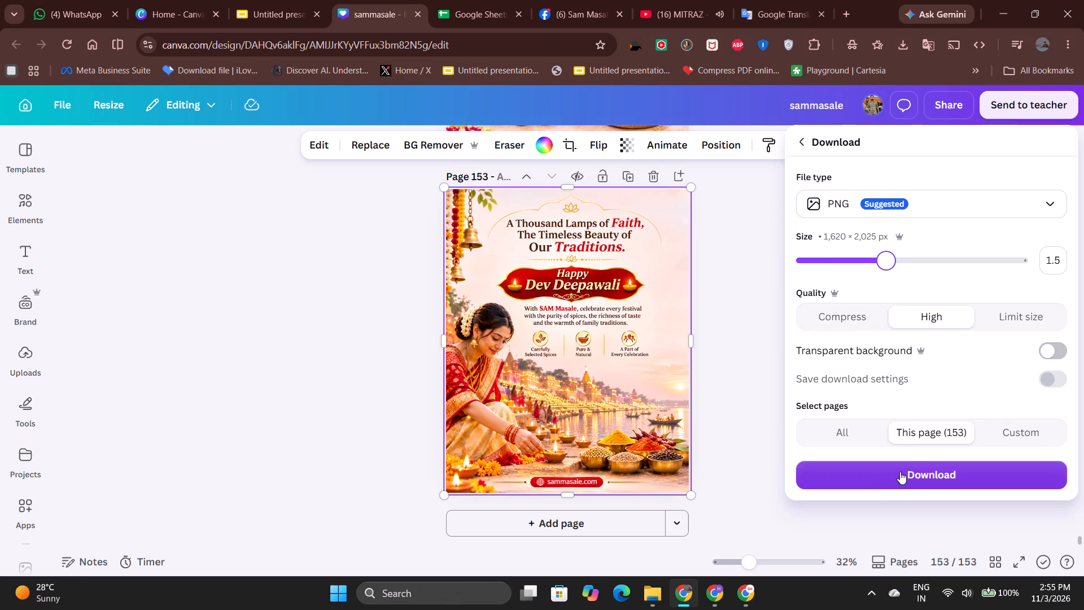
left_click(900, 472)
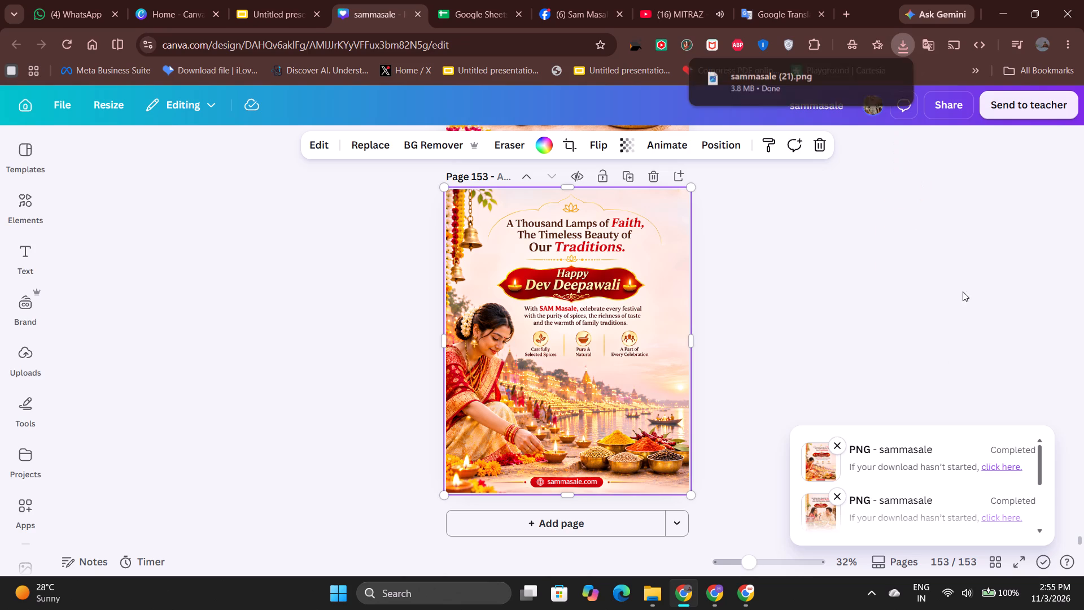
Open the downloaded Dev Deepawali image and examine its greeting and supporting text up close.
left_click(886, 77)
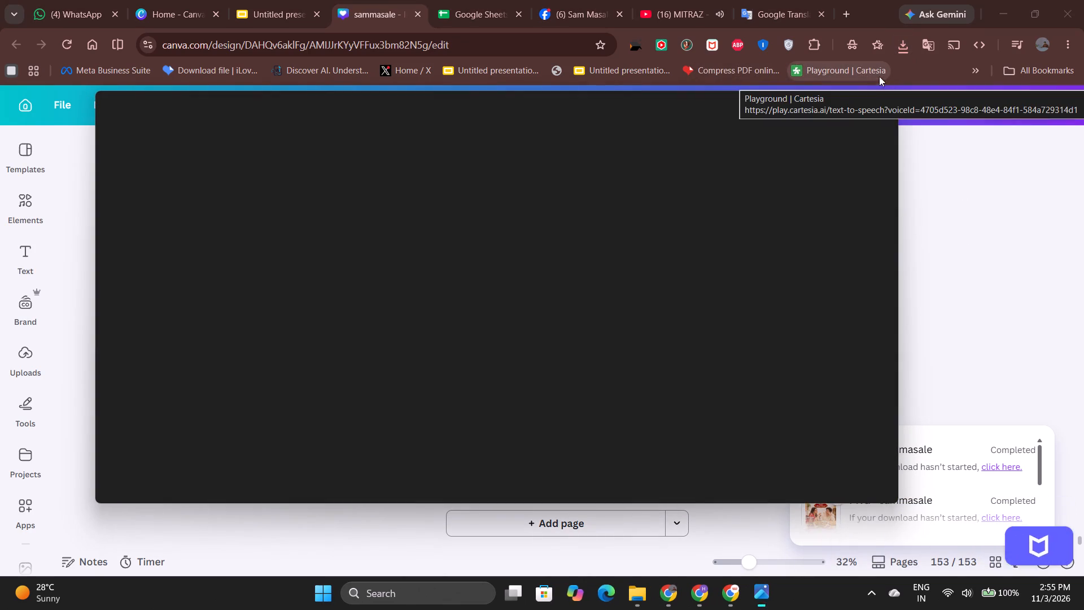
left_click(853, 108)
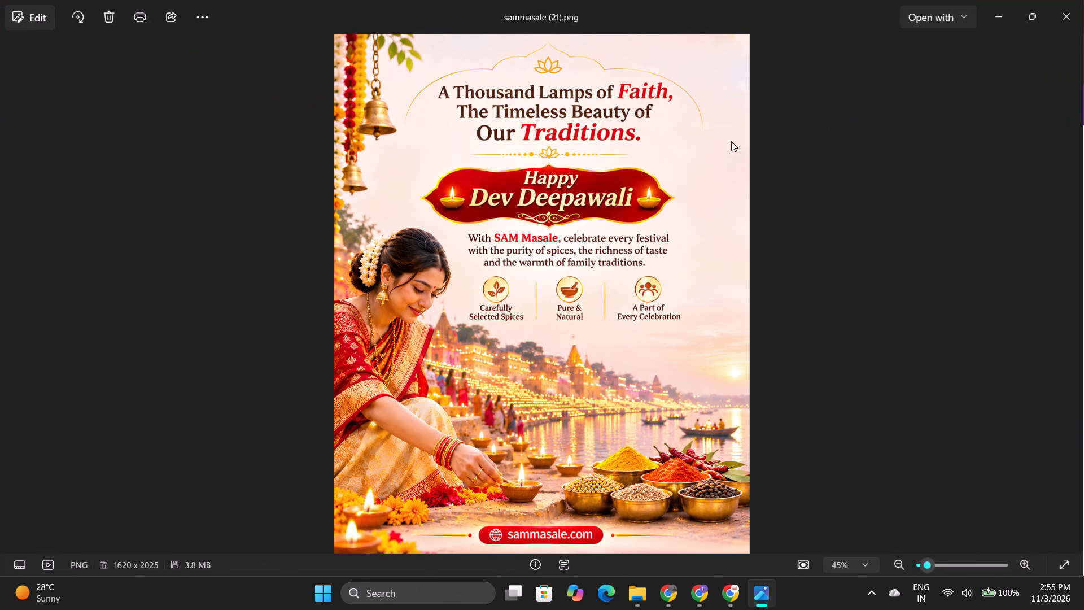
scroll(418, 339, "up", 7)
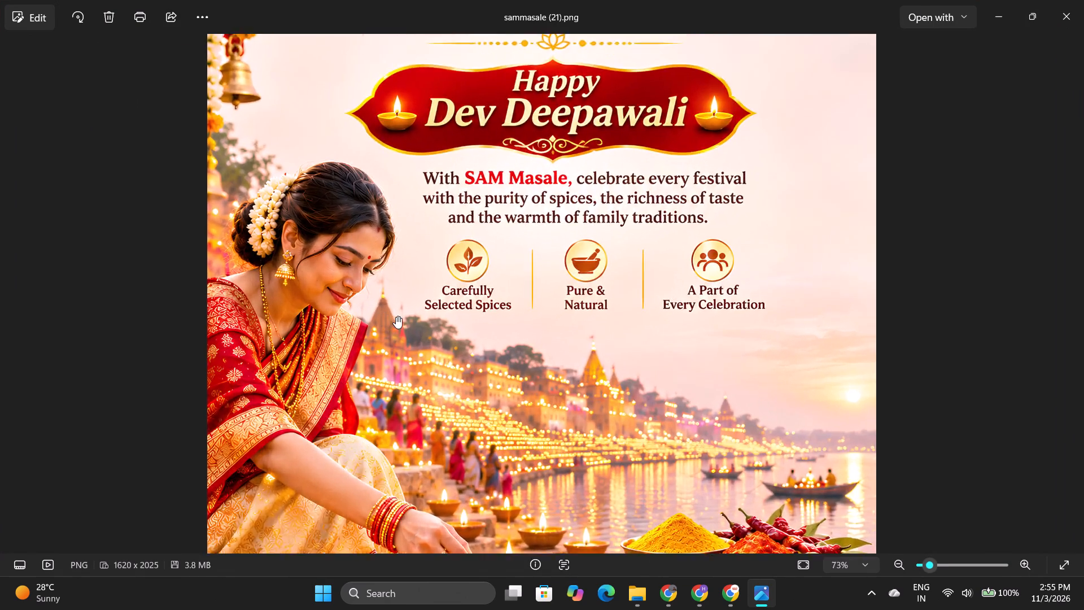
scroll(396, 316, "up", 2)
left_click_drag(462, 252, 467, 356)
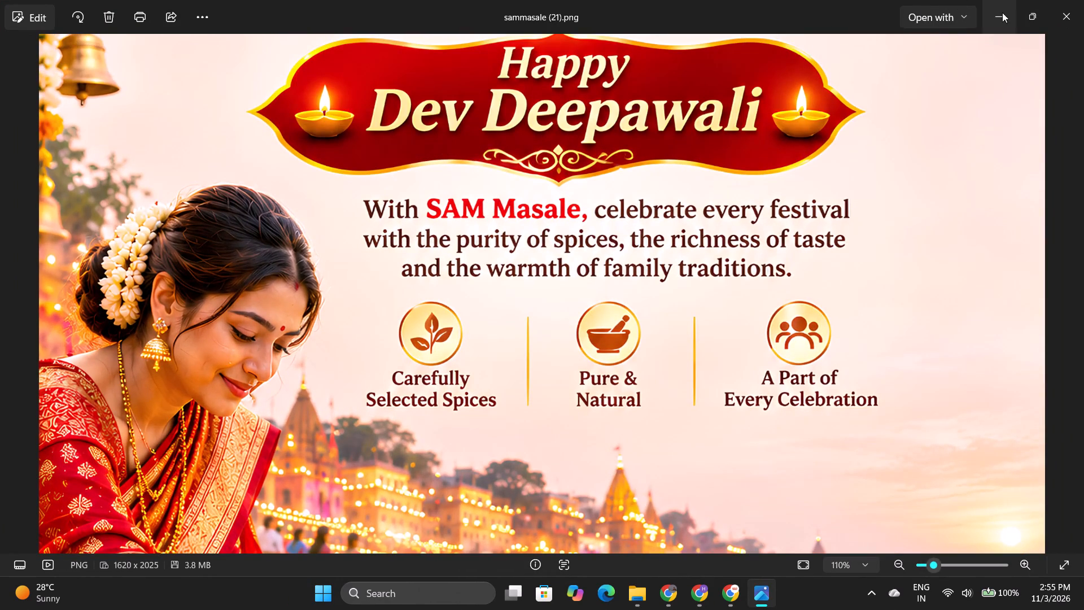
left_click(1002, 12)
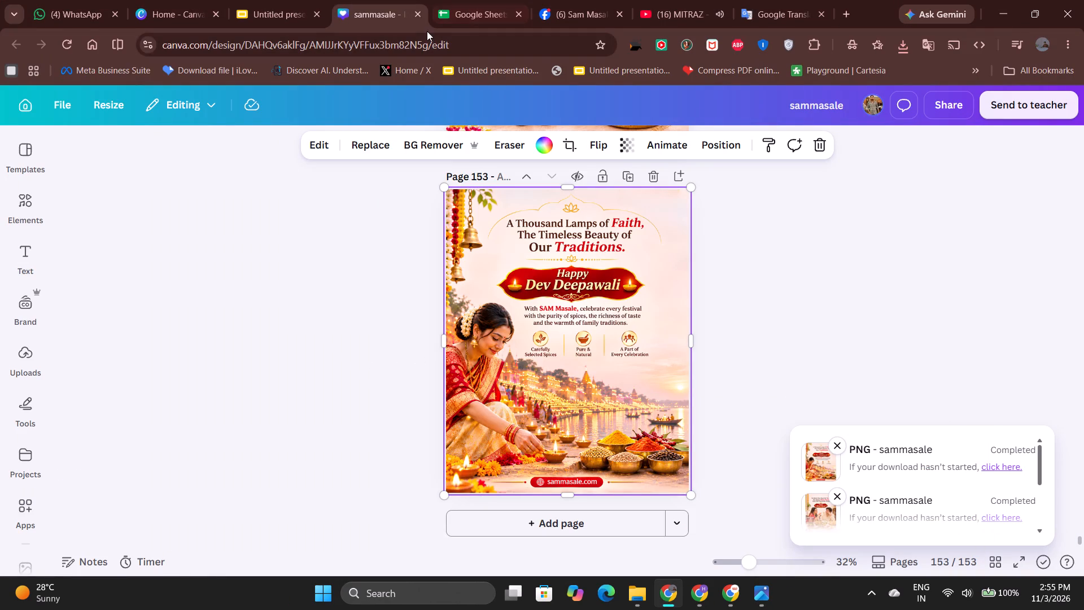
Review the preceding festival creatives in the Canva design, from Bhai Dooj back to Dhanteras.
scroll(550, 288, "up", 5)
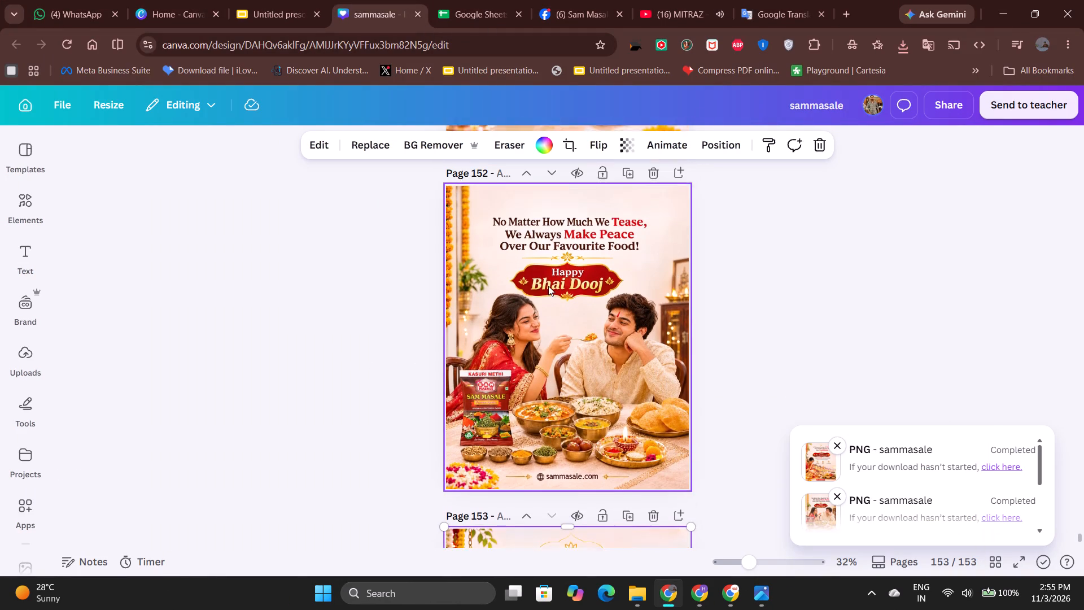
scroll(548, 285, "up", 4)
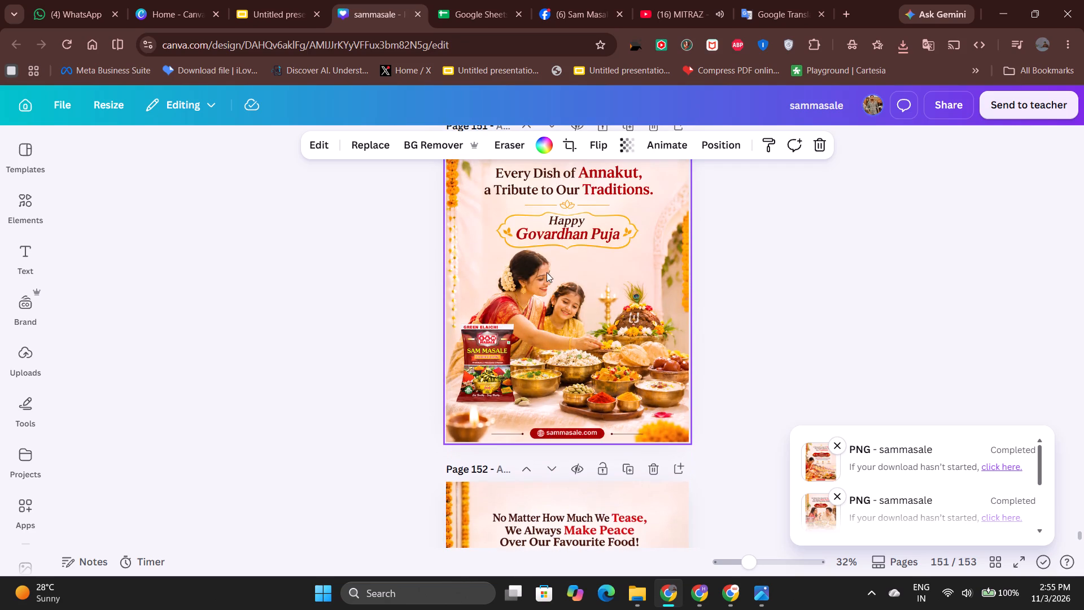
scroll(547, 272, "up", 12)
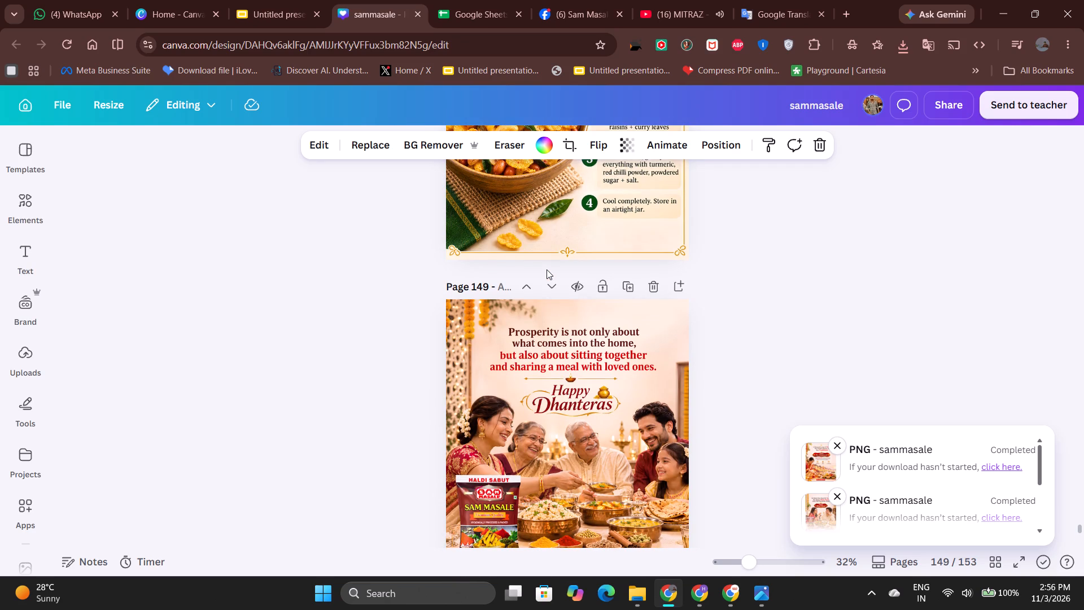
scroll(547, 269, "down", 2)
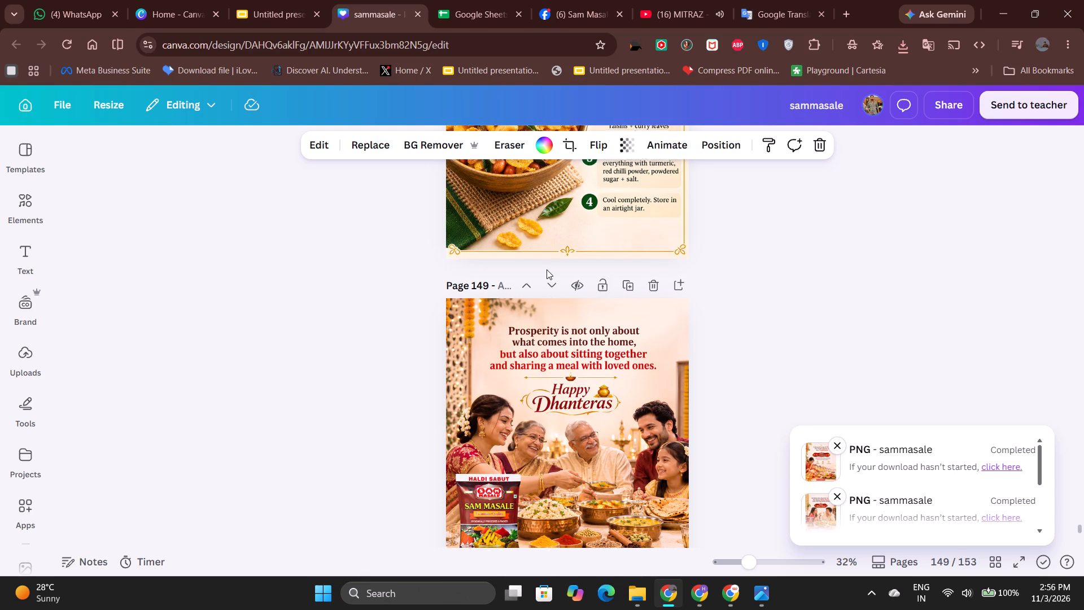
scroll(547, 269, "down", 8)
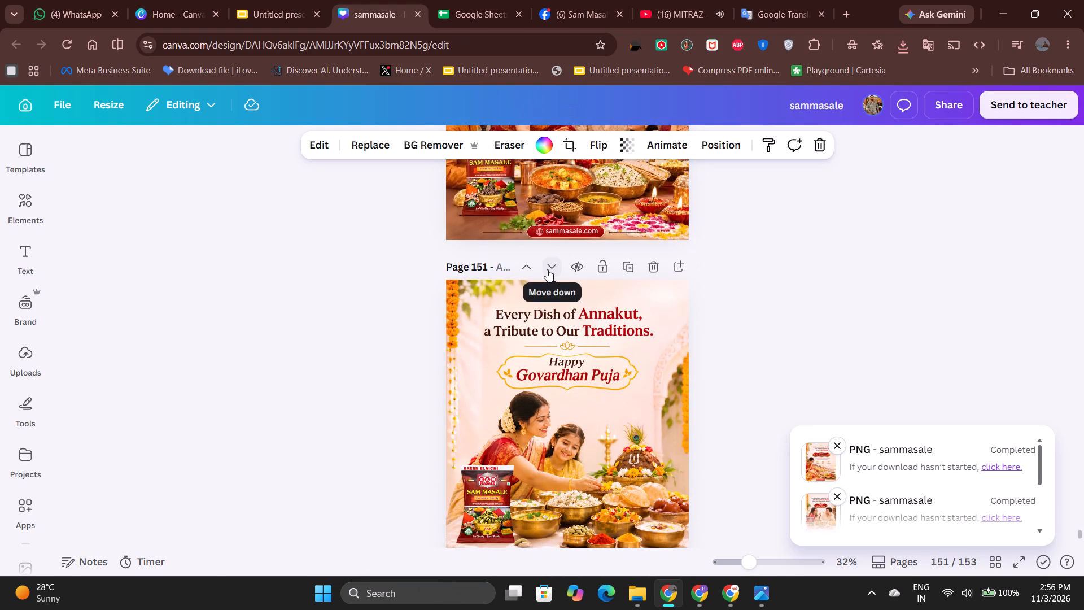
scroll(547, 269, "up", 2)
scroll(547, 269, "down", 6)
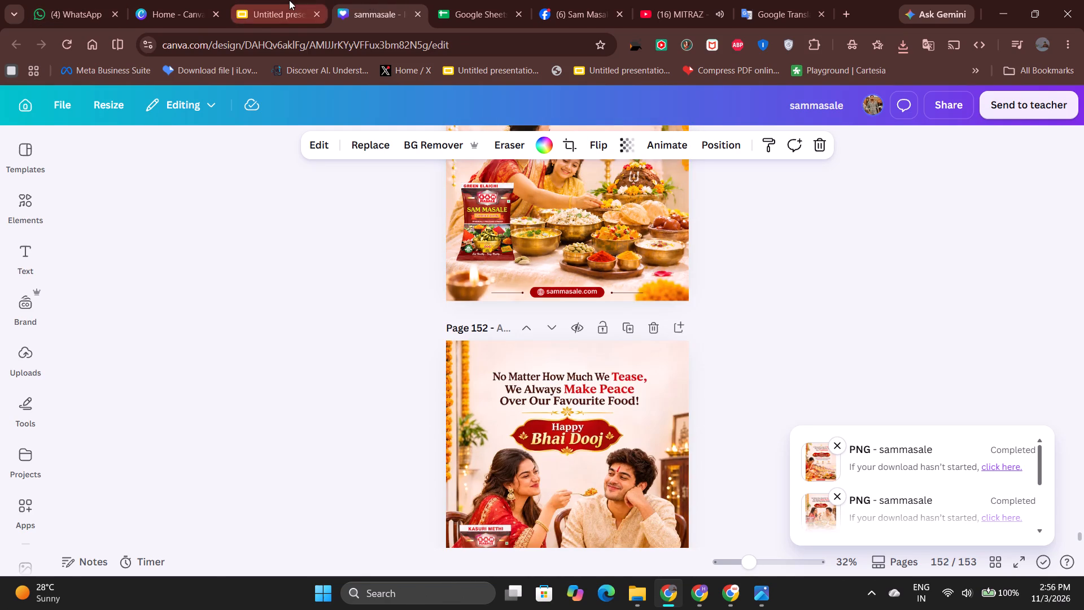
Insert the downloaded Dev Deepawali image on blank slide 15 of the presentation and place it near the slide's left edge.
left_click(289, 0)
left_click(85, 437)
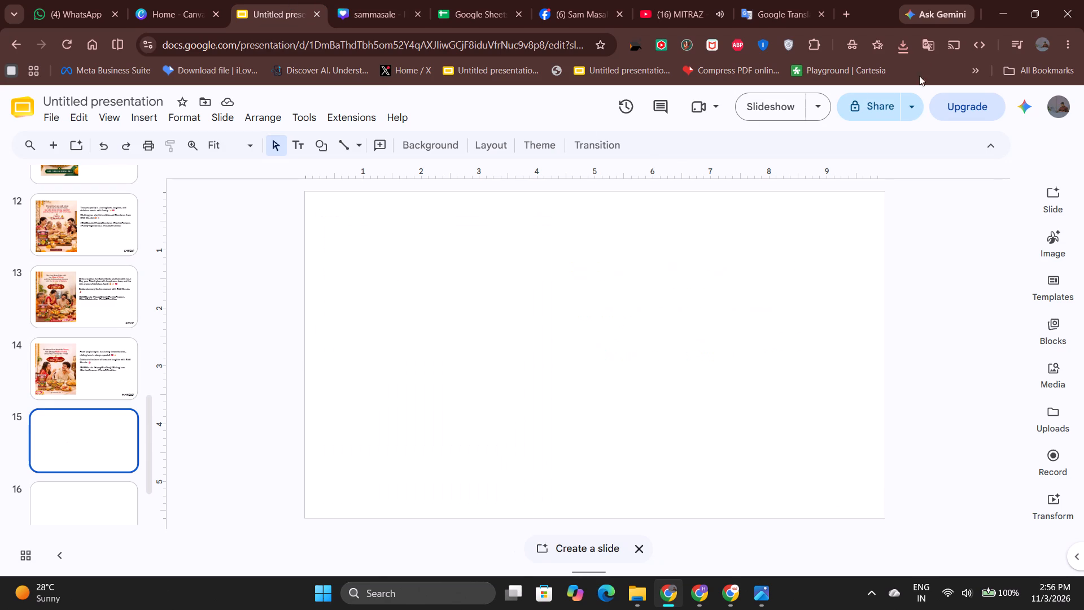
left_click(905, 36)
left_click_drag(780, 104, 478, 321)
left_click_drag(478, 321, 452, 314)
left_click_drag(373, 345, 402, 347)
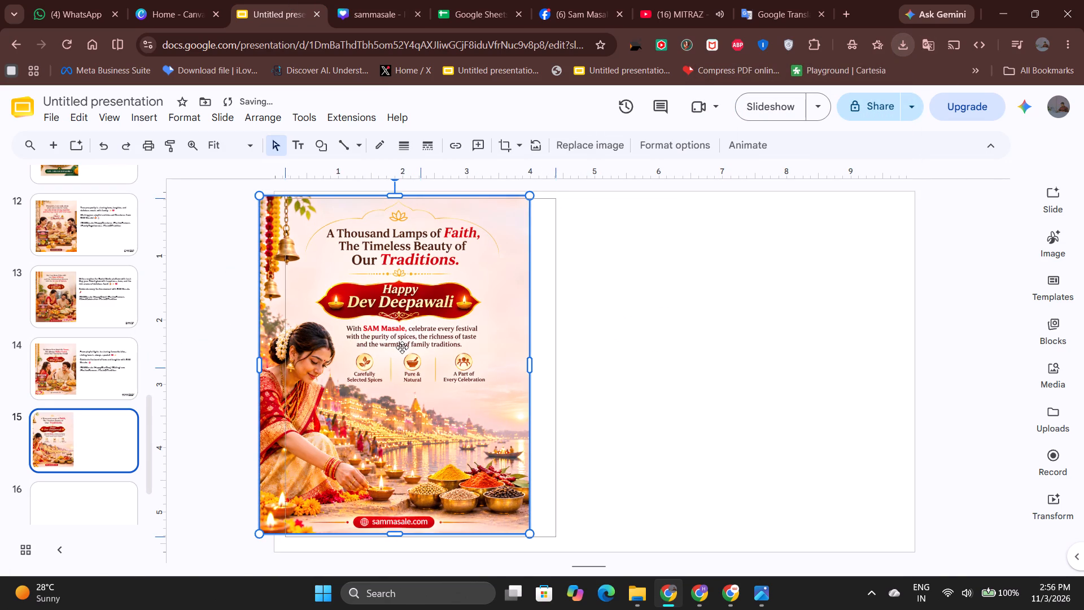
left_click_drag(402, 347, 407, 354)
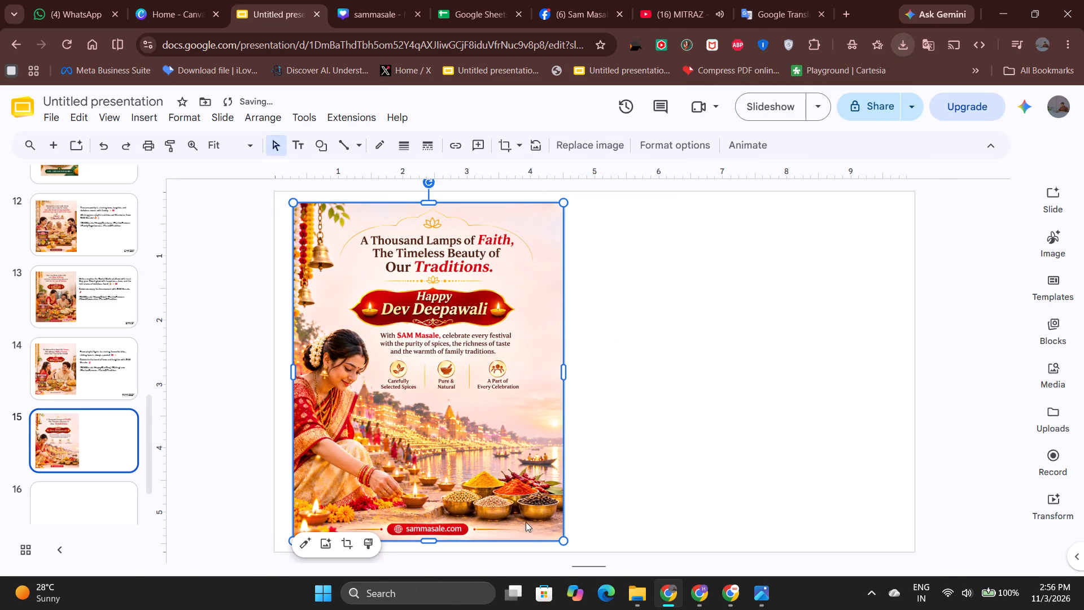
Scale the Dev Deepawali image down slightly and shift it closer to the slide's left edge.
left_click_drag(563, 540, 488, 444)
left_click_drag(422, 344, 429, 381)
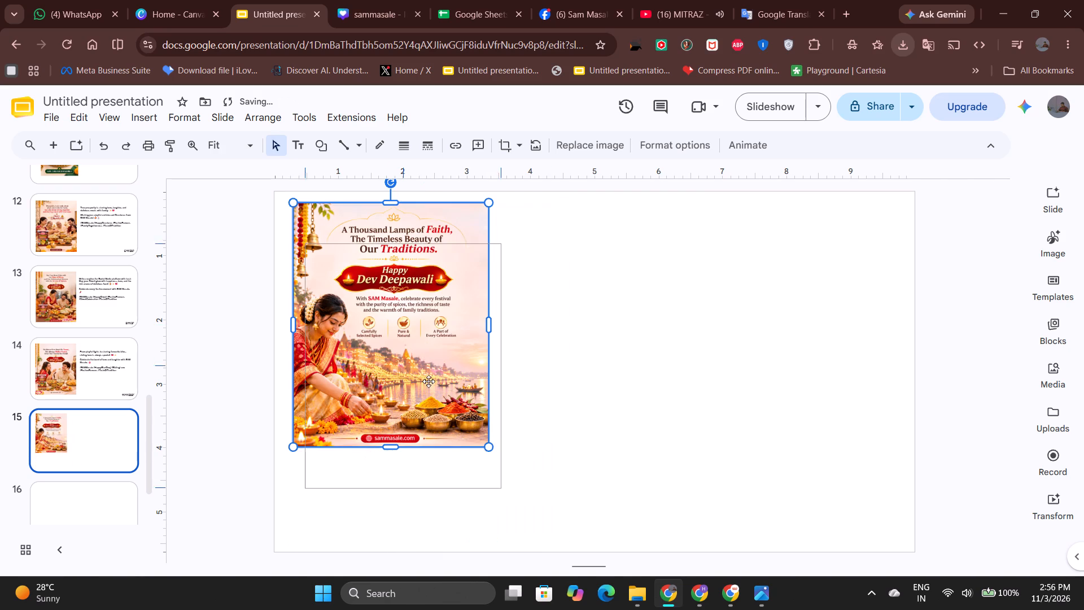
left_click_drag(429, 381, 417, 344)
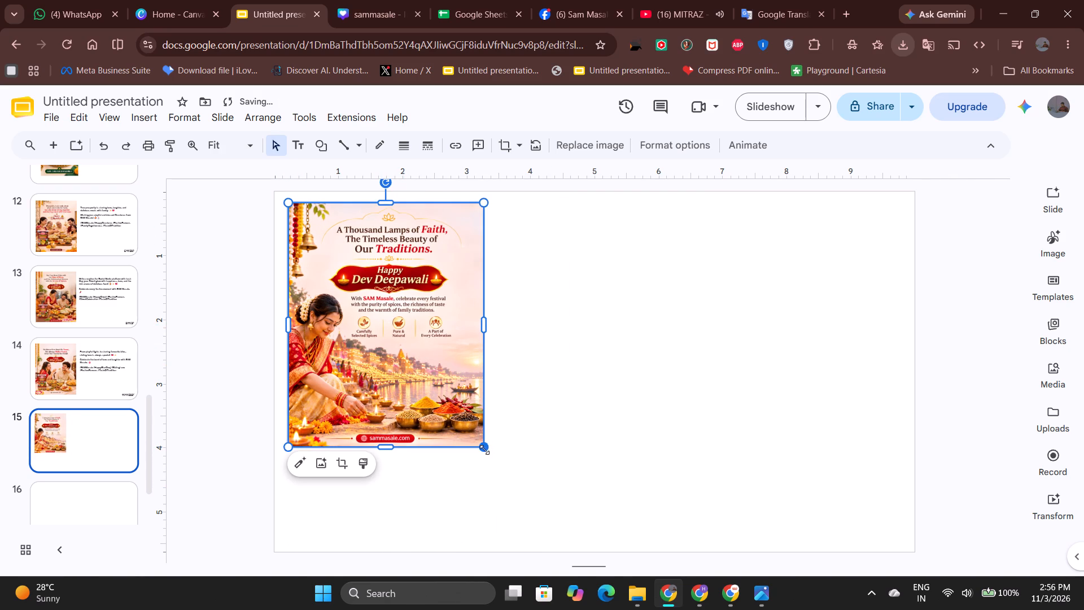
left_click_drag(483, 446, 539, 495)
left_click(622, 424)
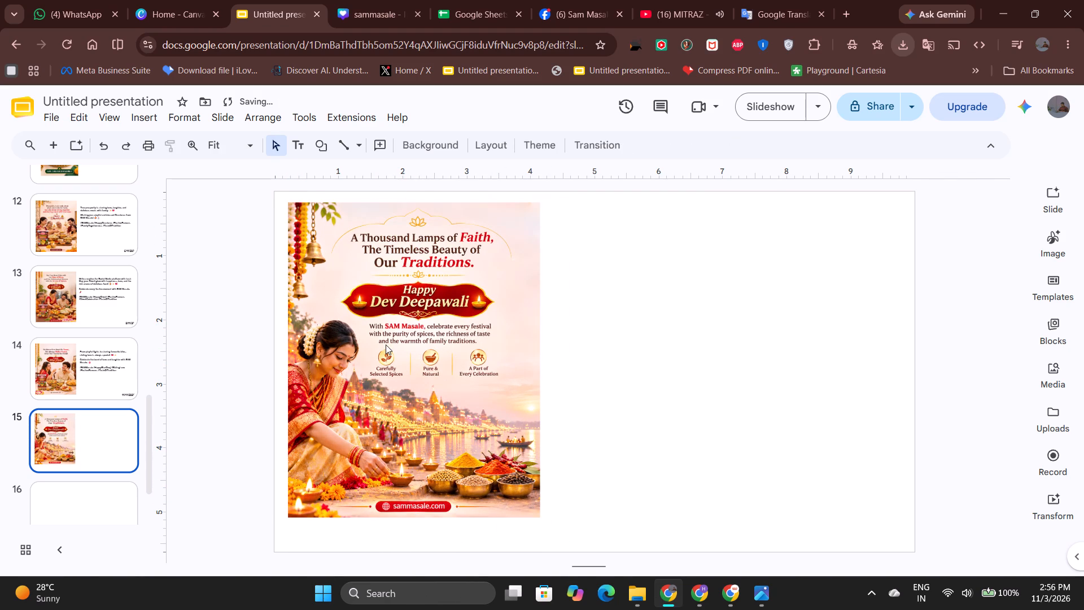
After comparing with slide 14, reduce the Dev Deepawali image further on slide 15 and nudge it down from the top edge.
left_click(43, 379)
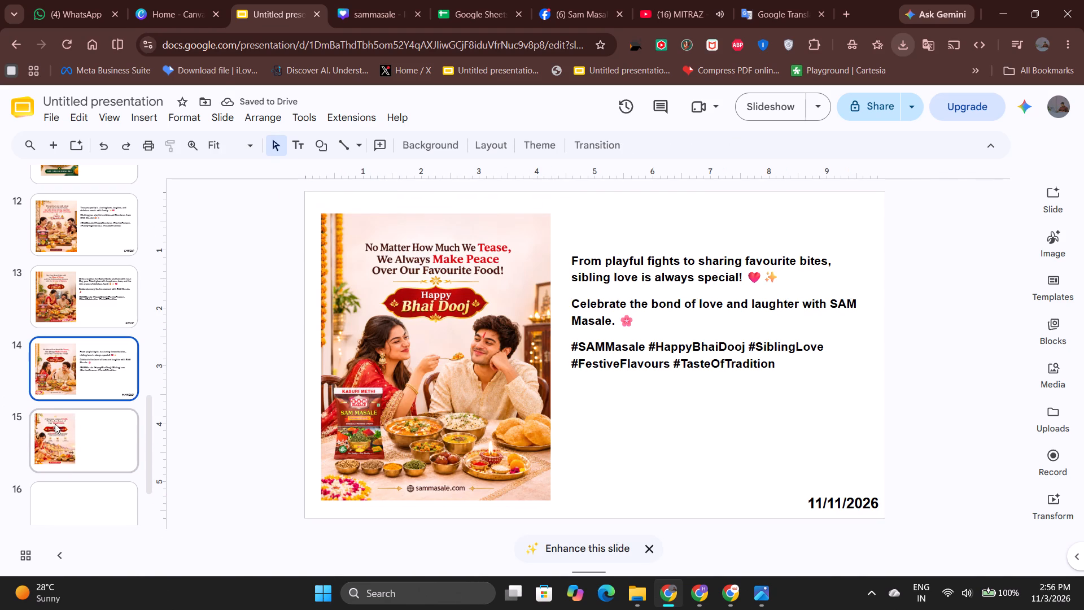
left_click(71, 459)
left_click(495, 393)
left_click_drag(539, 518, 495, 481)
left_click_drag(428, 365, 428, 369)
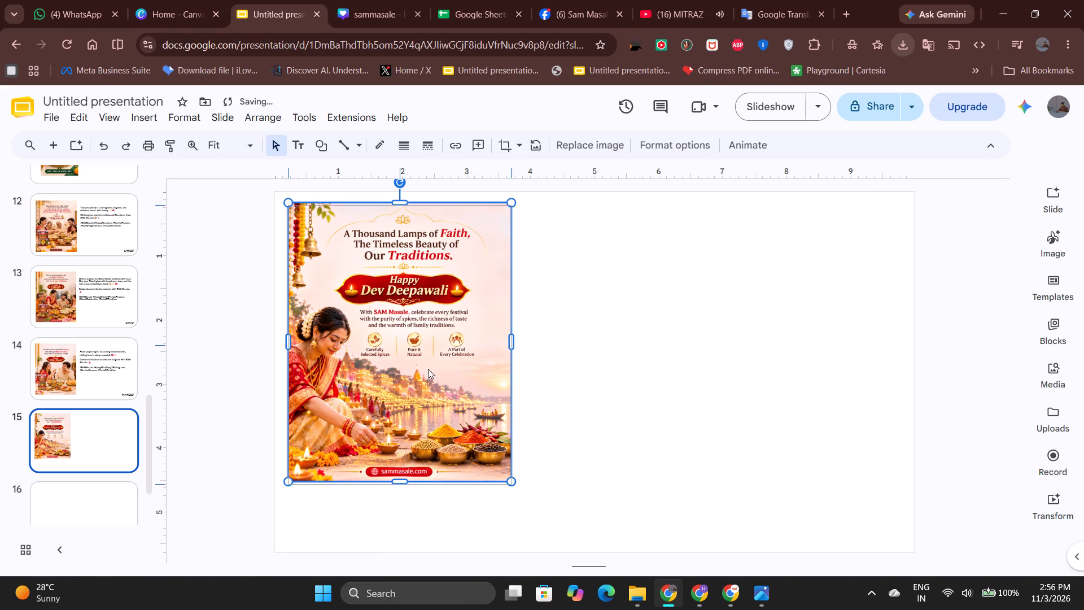
left_click_drag(428, 369, 431, 376)
left_click(576, 378)
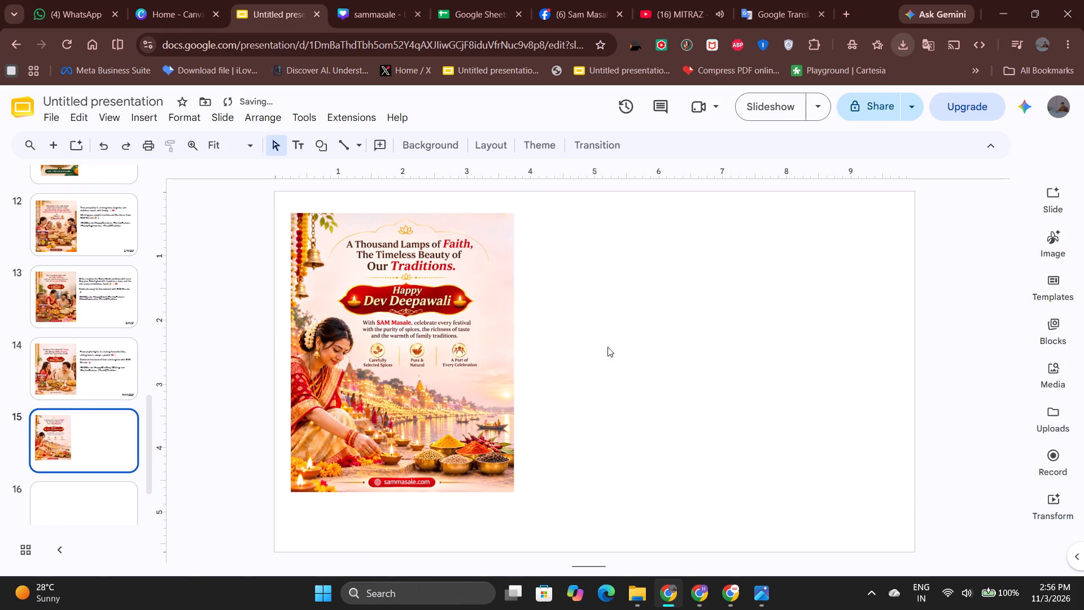
Fine-tune the Dev Deepawali image's position, leaving similar margins above and below it on slide 15.
left_click_drag(352, 289, 355, 305)
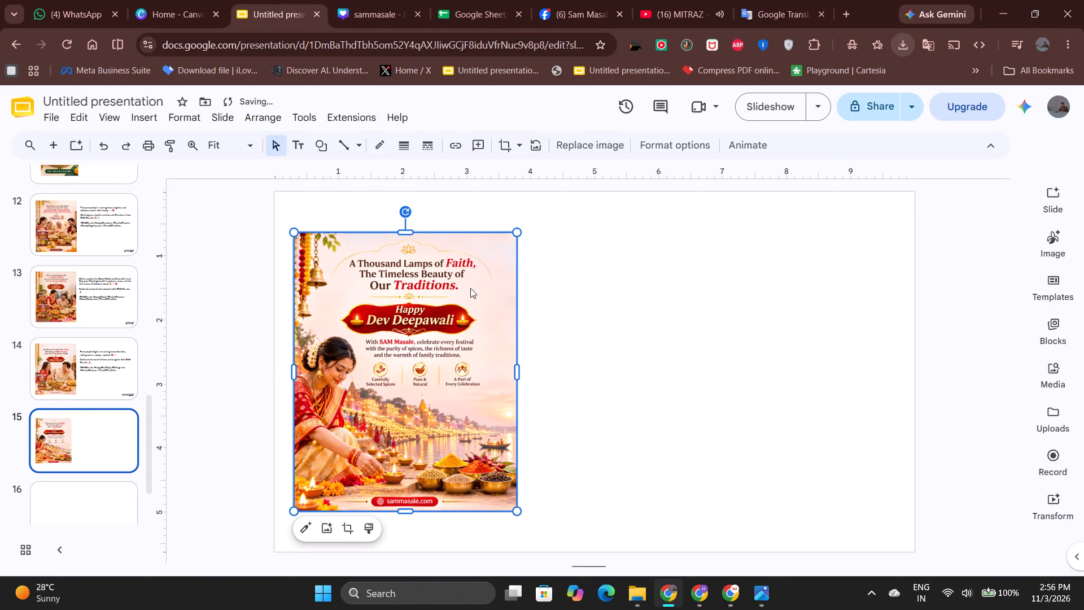
left_click_drag(401, 297, 405, 277)
left_click(689, 315)
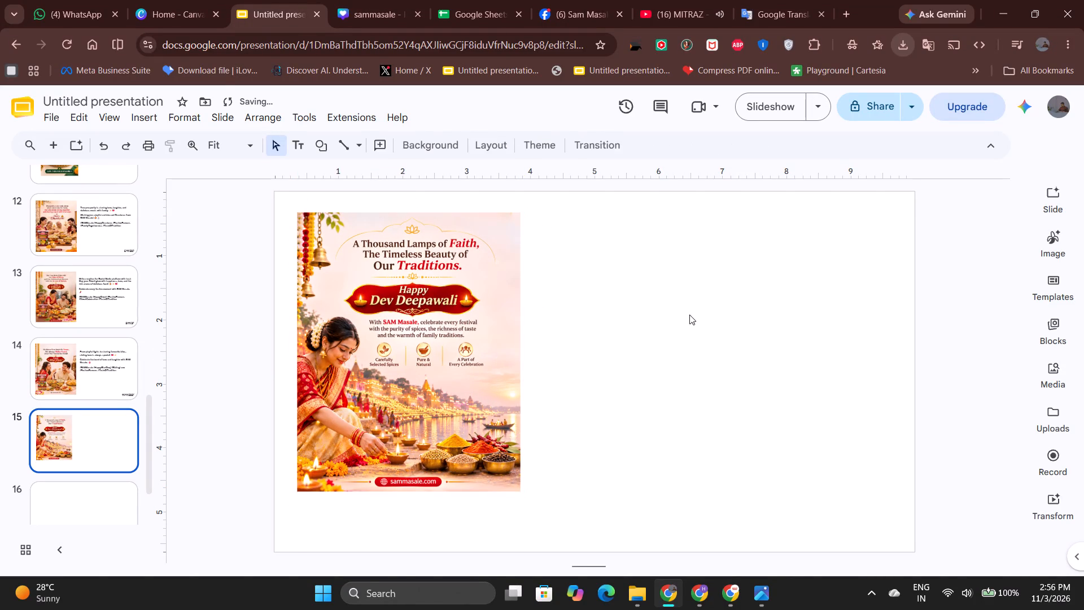
left_click_drag(400, 336, 399, 345)
left_click(566, 323)
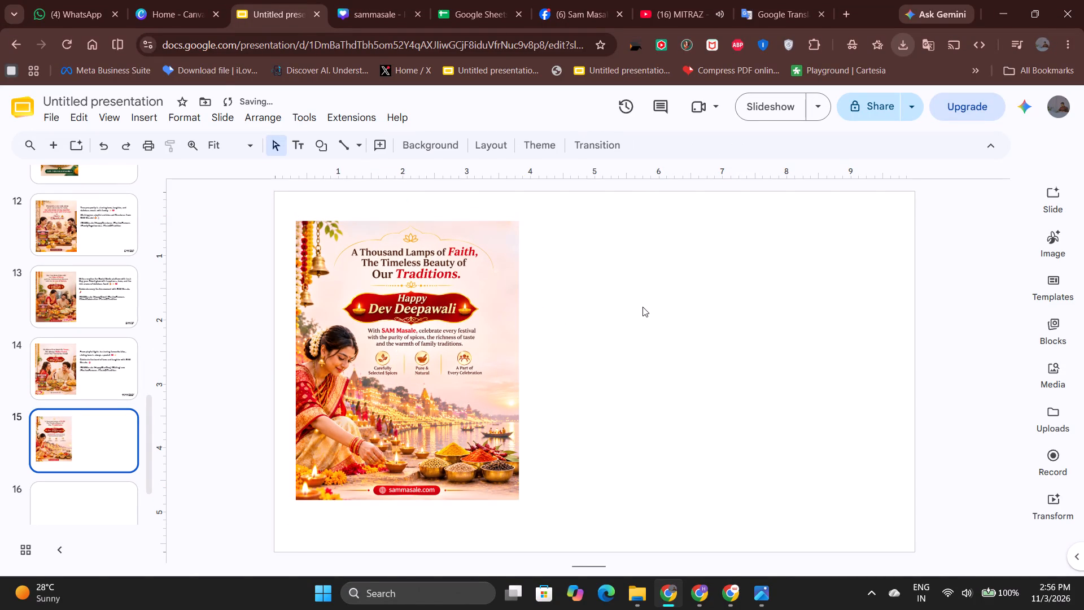
left_click(642, 307)
Add an empty caption text box beside the upper part of the Dev Deepawali image on slide 15.
left_click(296, 145)
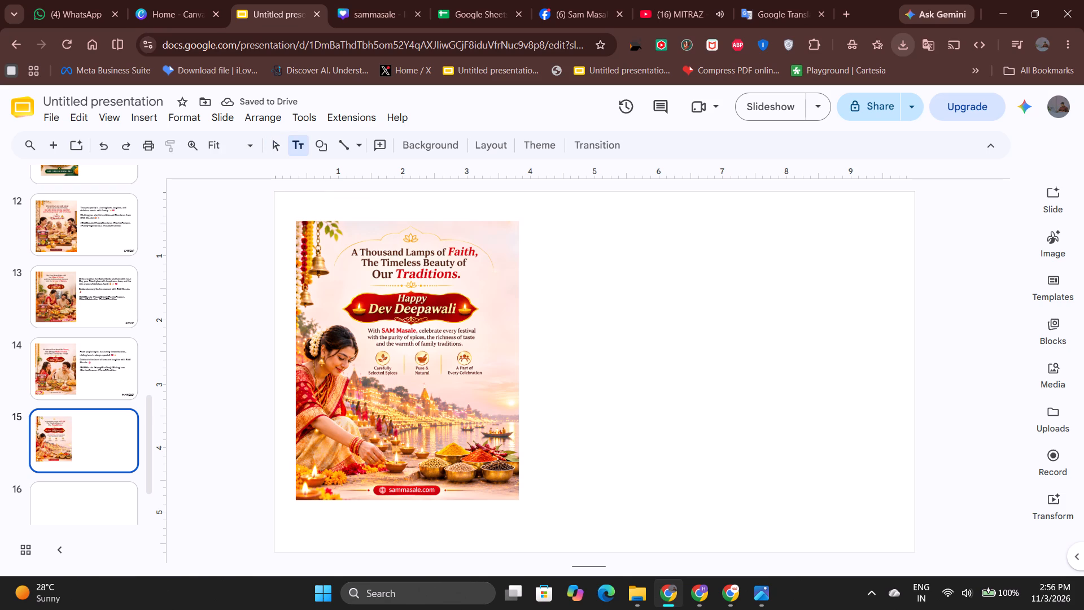
left_click(538, 230)
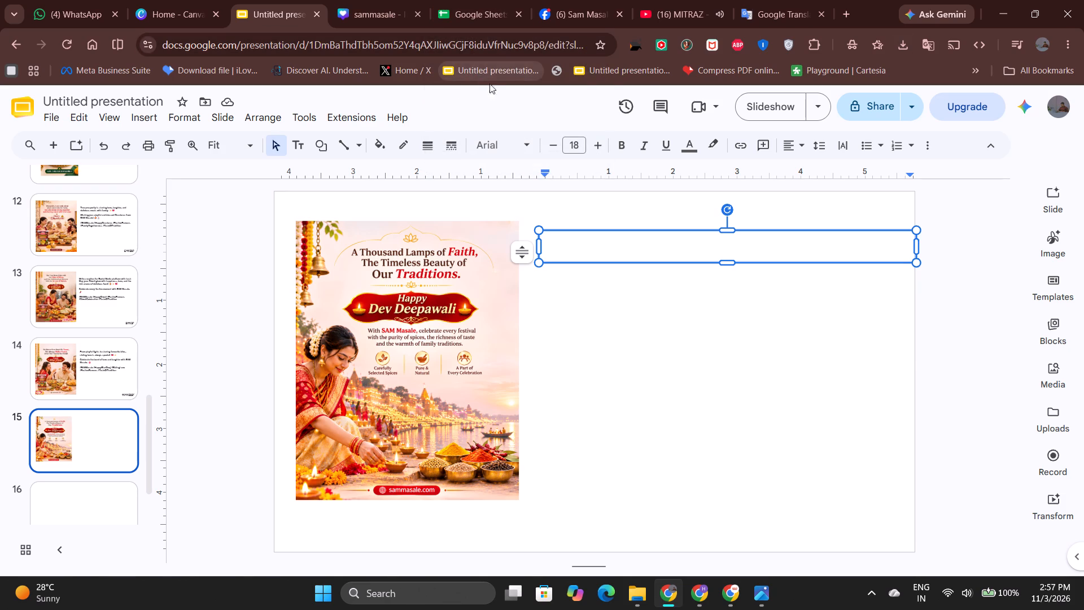
Show the downloaded Dev Deepawali image, sammasale (21), in the Downloads folder.
left_click(1019, 41)
left_click(954, 42)
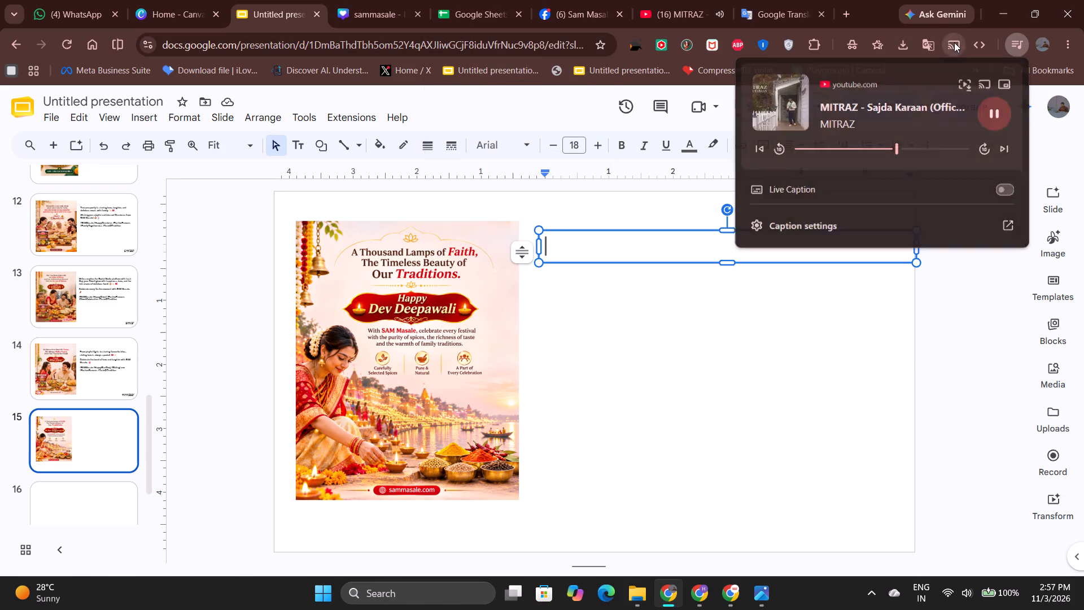
left_click(893, 41)
left_click(853, 110)
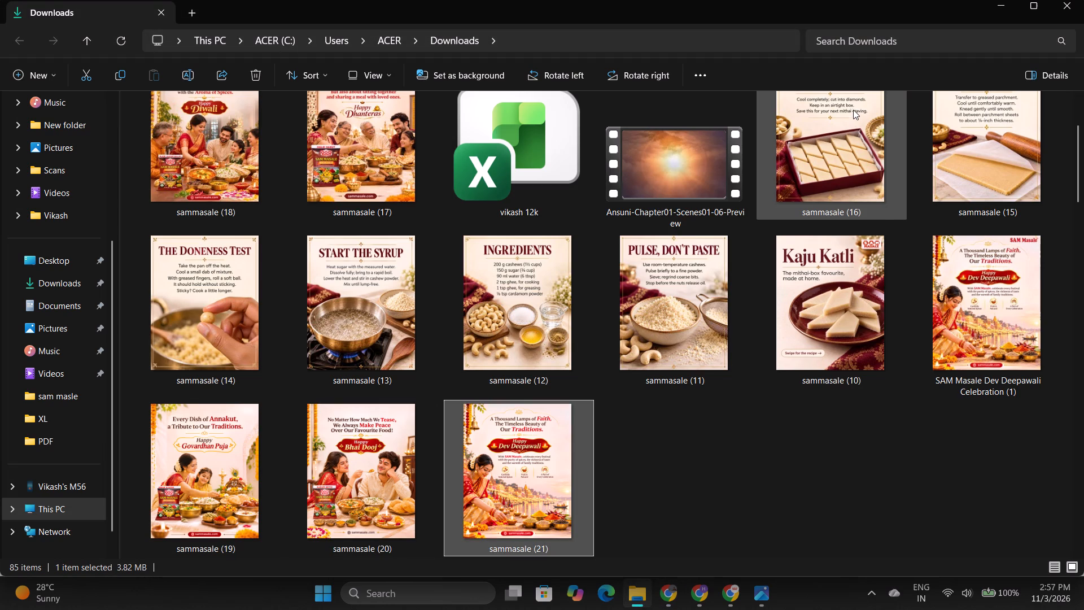
left_click(510, 521)
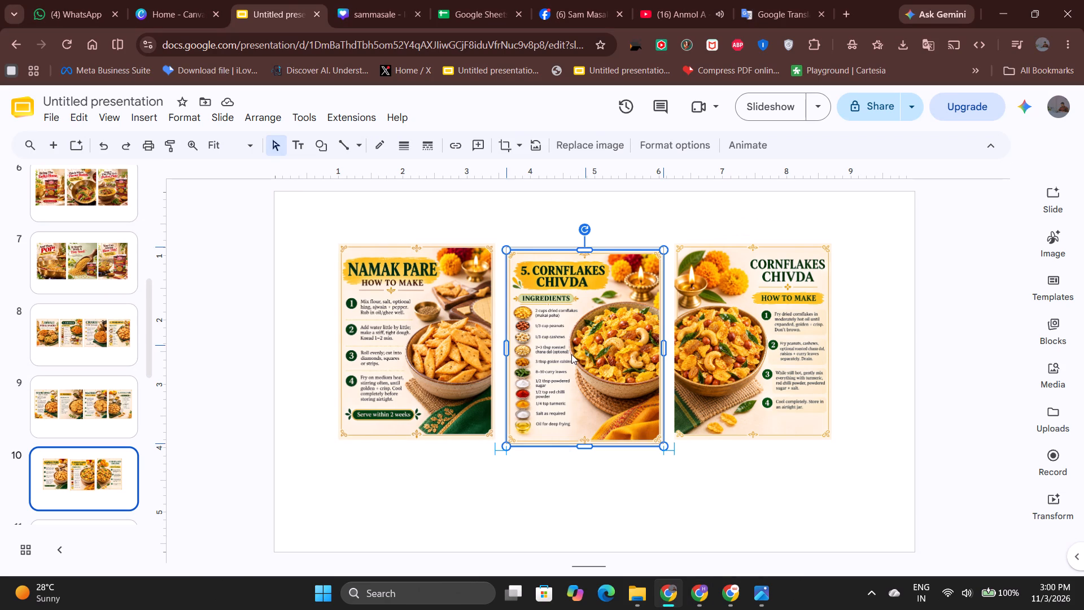
left_click(725, 385)
left_click(729, 385)
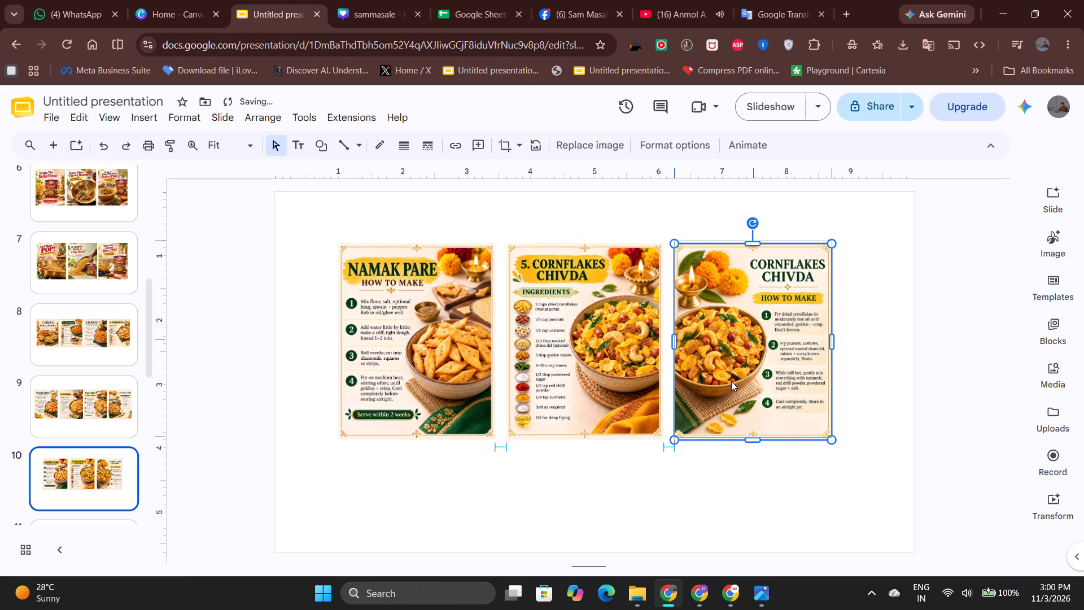
left_click(512, 478)
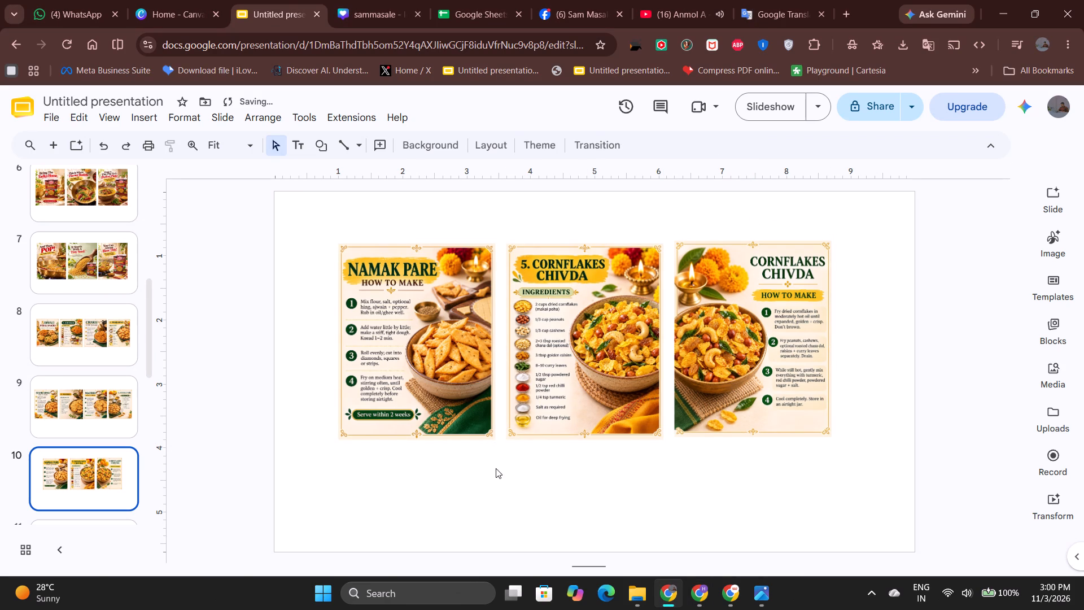
Review the Diwali faral recipe slides 8 to 10, checking the order and layout of their images.
left_click(60, 406)
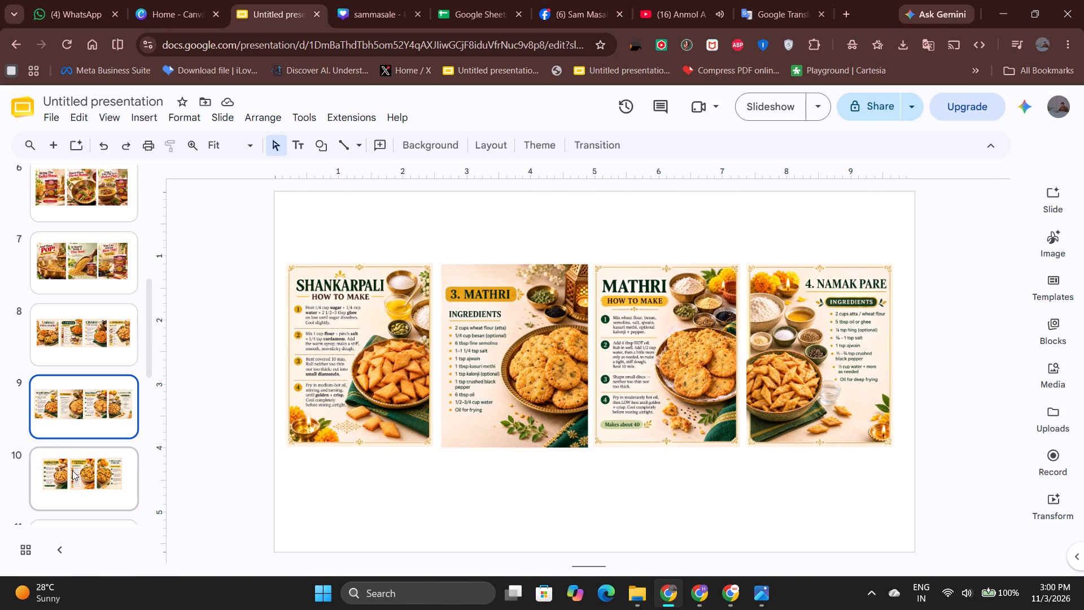
left_click(72, 470)
scroll(54, 412, "down", 2)
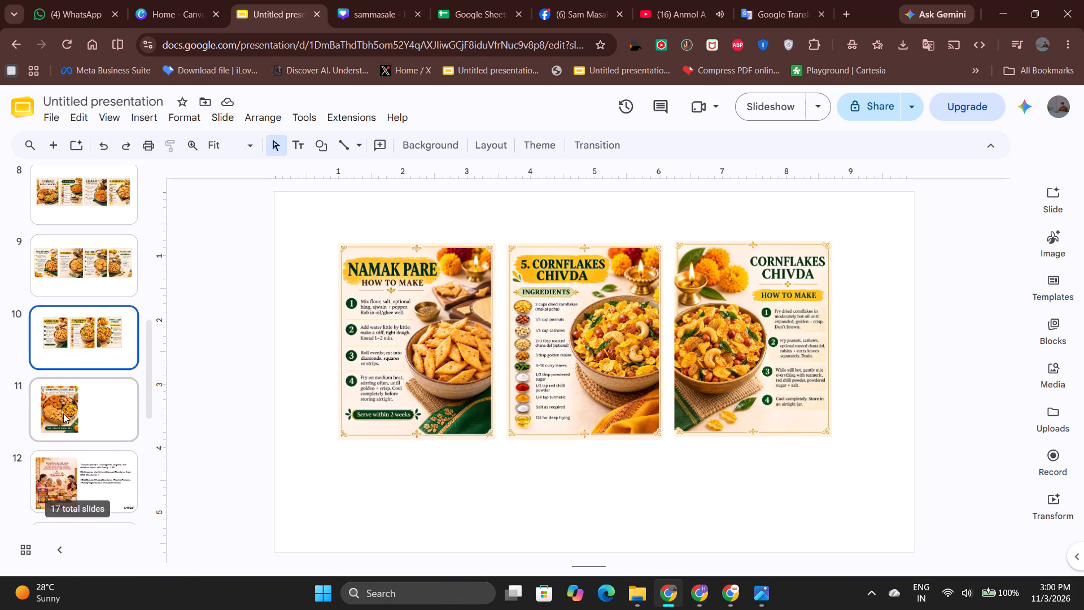
left_click(63, 413)
left_click(78, 343)
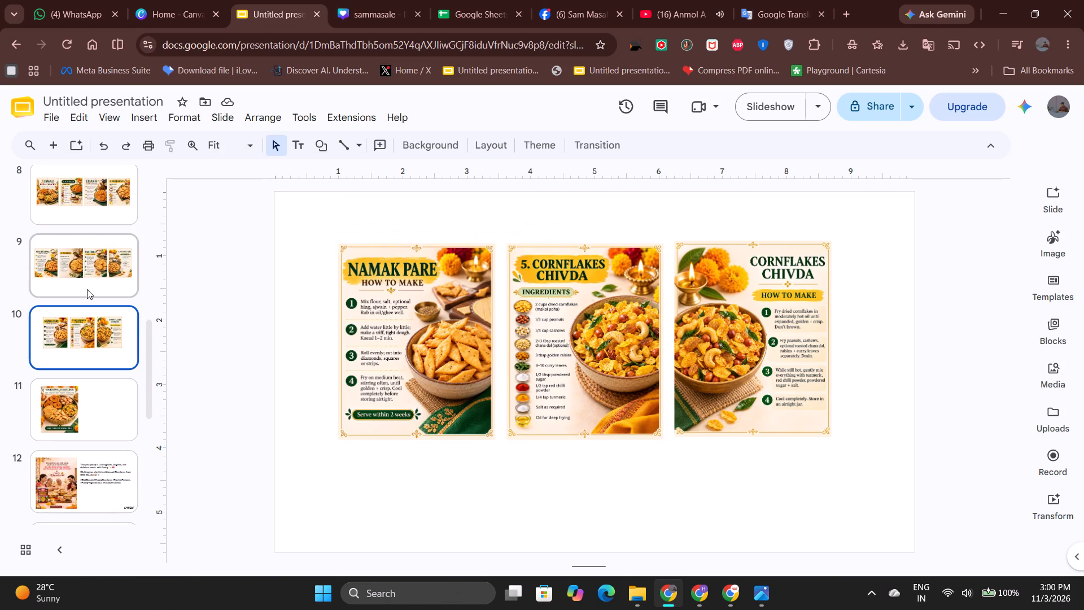
scroll(60, 350, "up", 1)
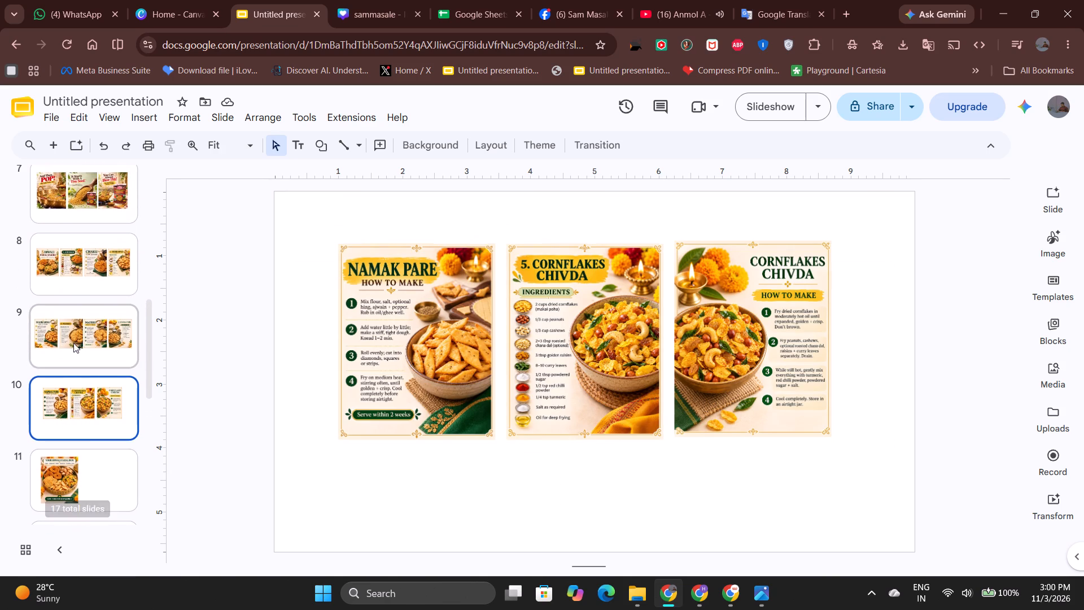
left_click(73, 343)
left_click(69, 280)
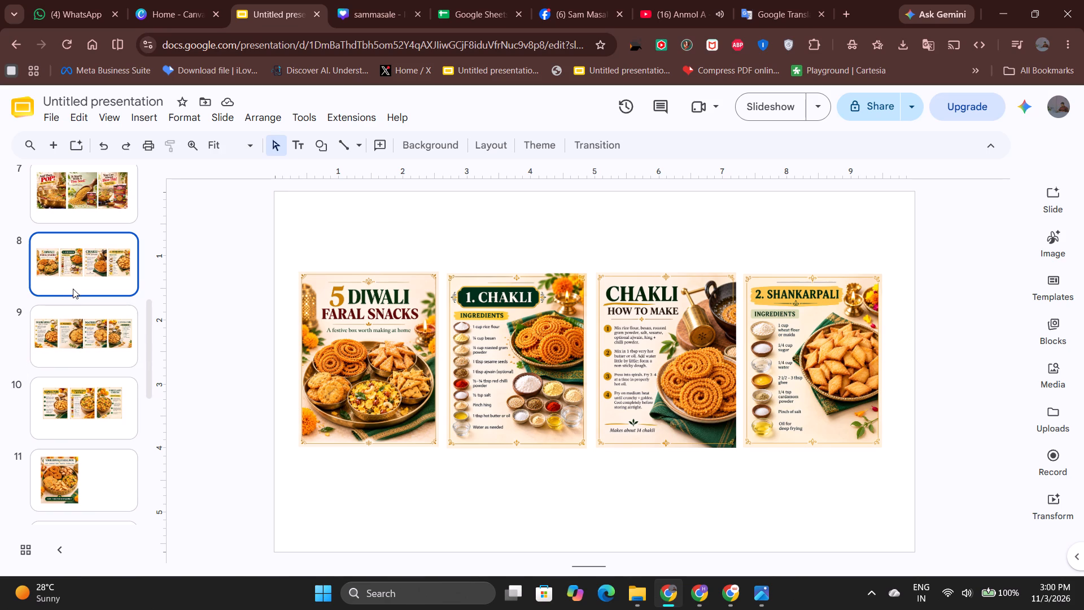
left_click(58, 326)
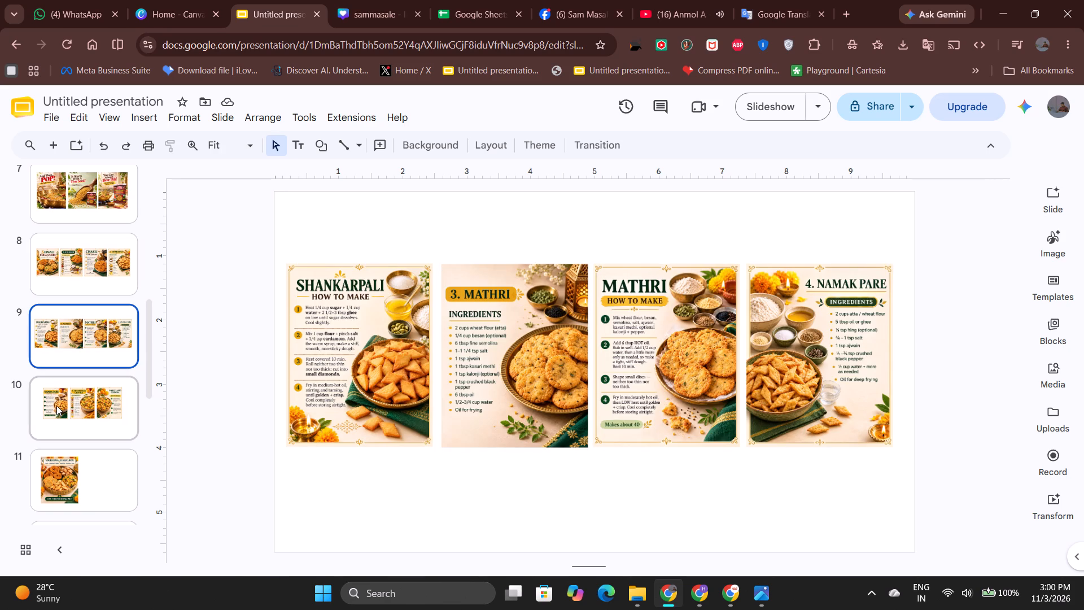
Adjust the Cornflakes Chivda how-to image on slide 10 so it lines up with the other two images.
left_click(60, 412)
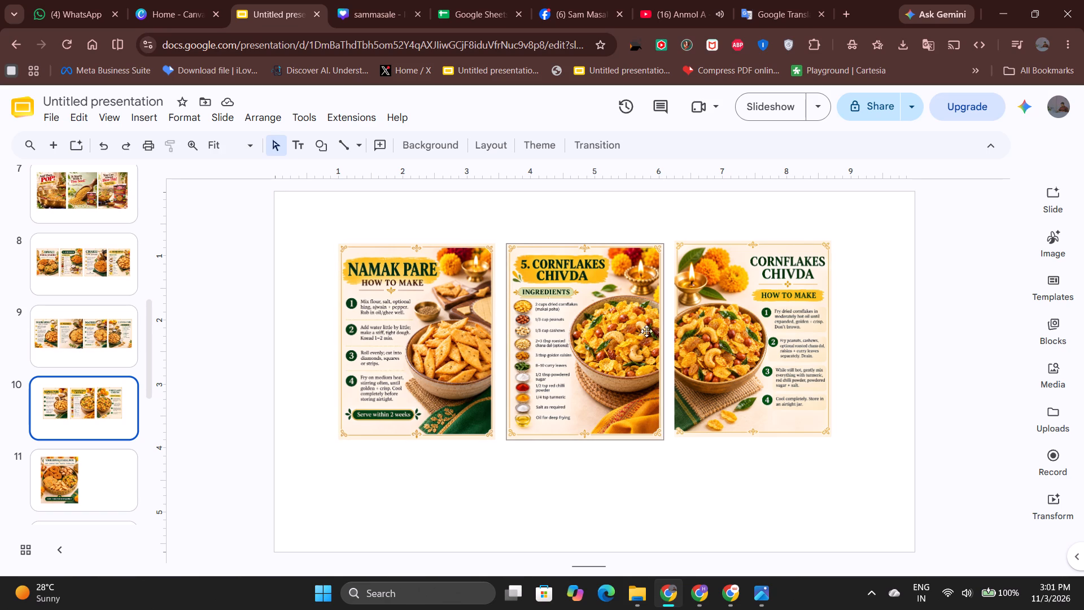
left_click(701, 332)
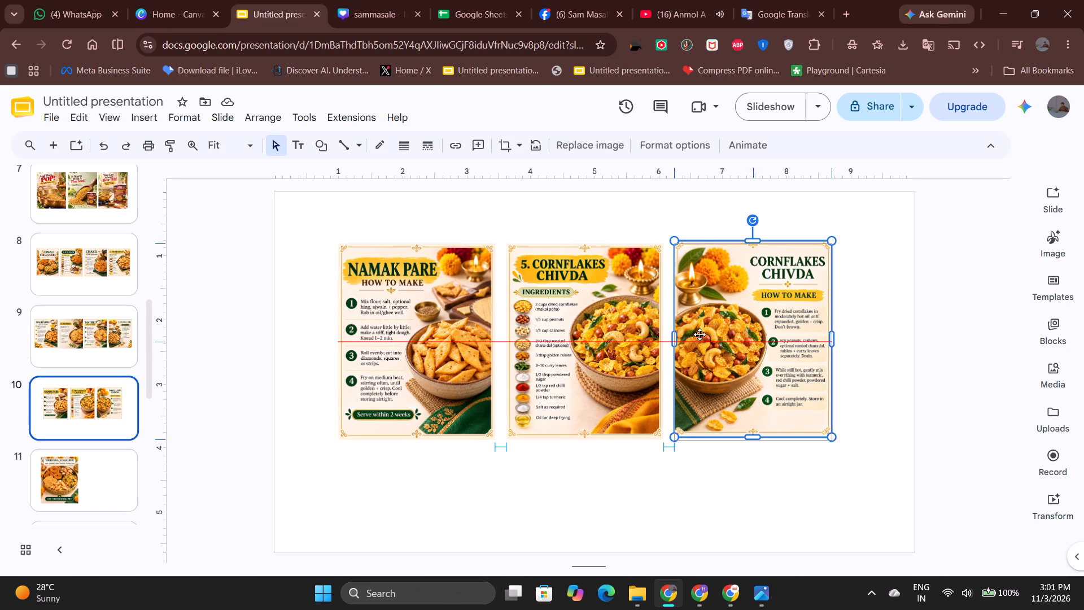
left_click(532, 484)
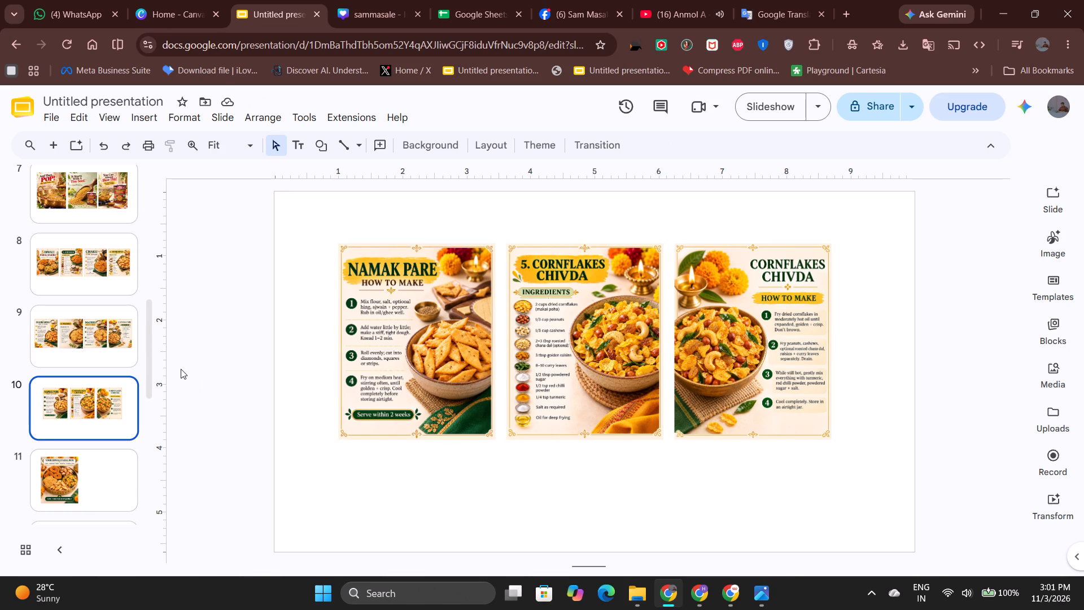
scroll(21, 400, "down", 1)
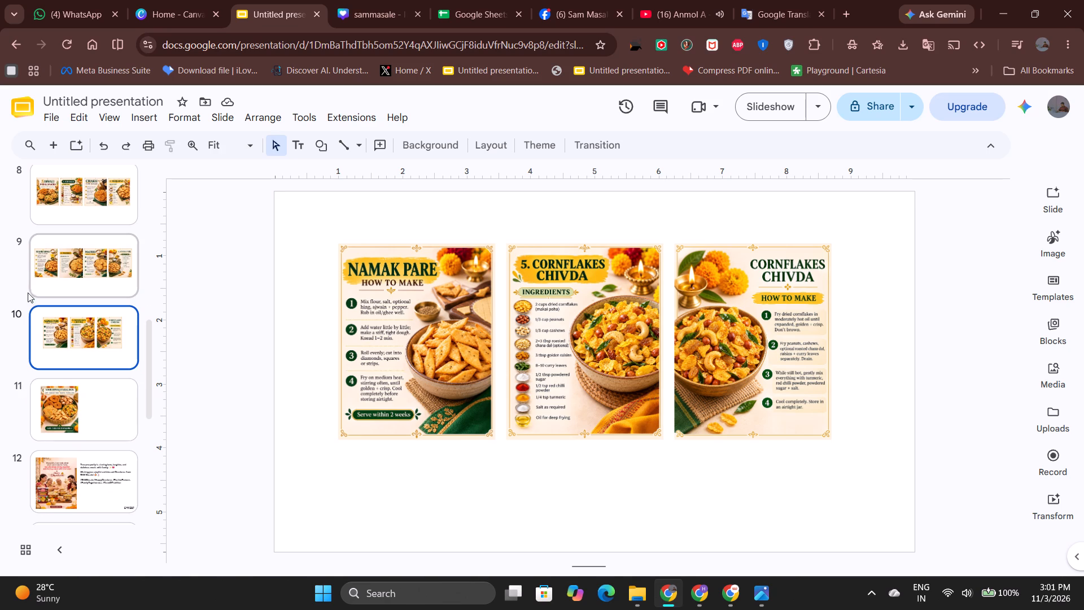
left_click(85, 417)
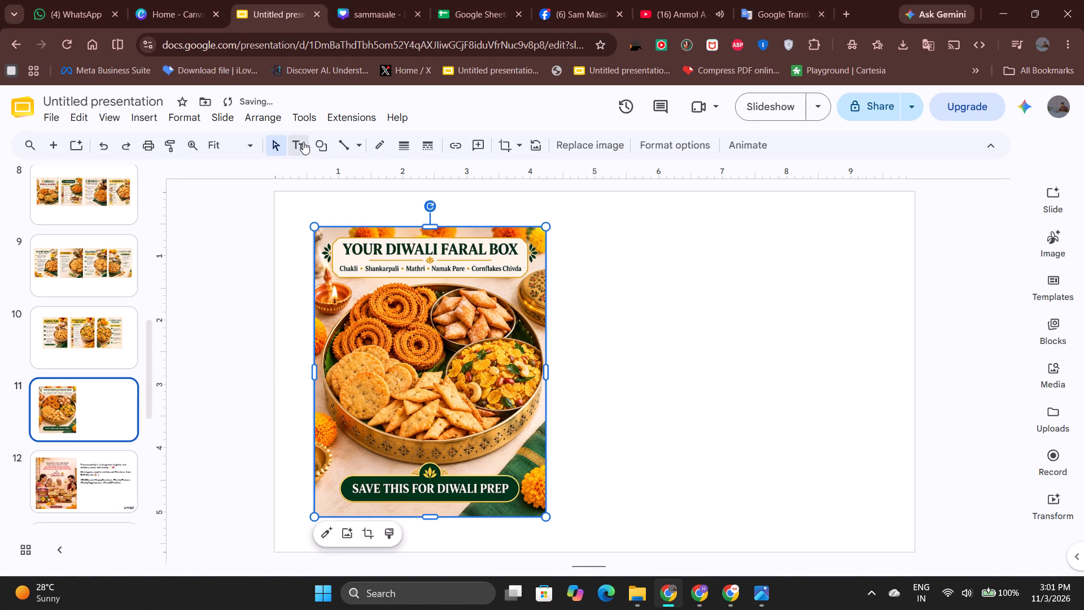
left_click(585, 236)
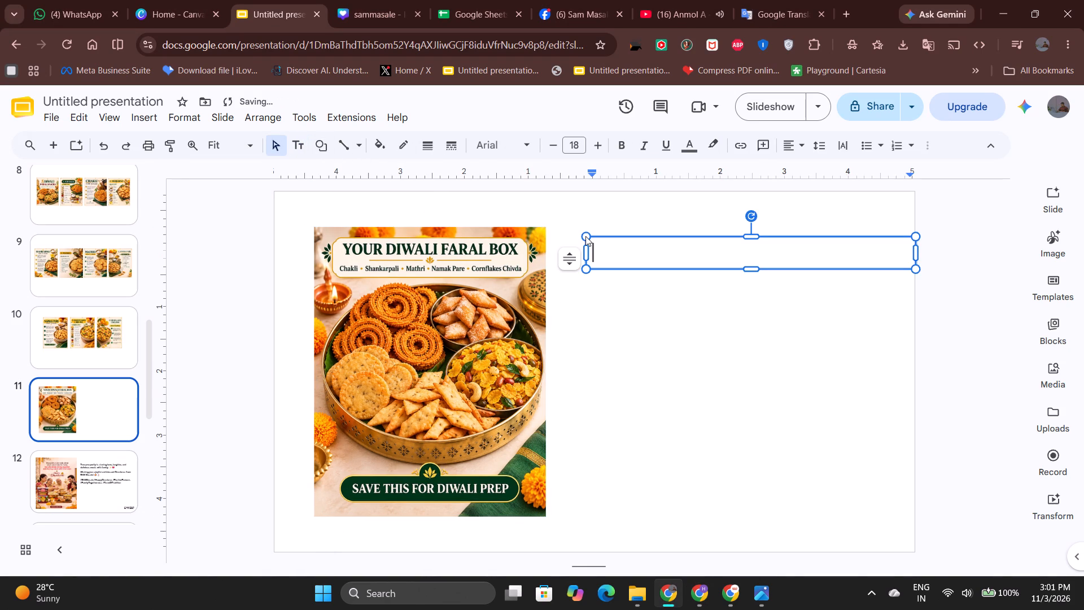
key("ctrl+v")
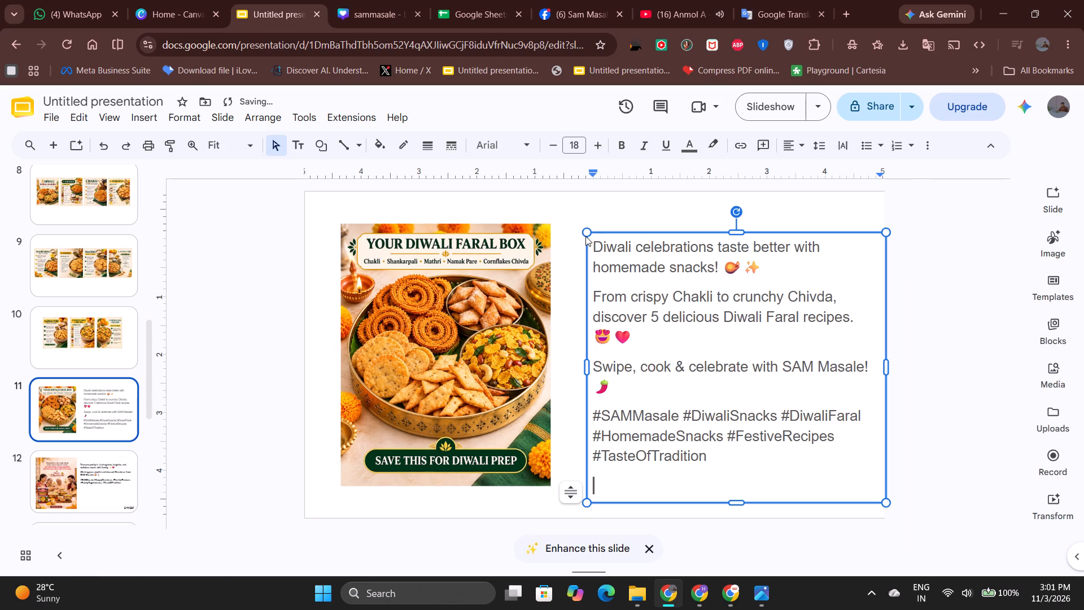
key("BackSpace")
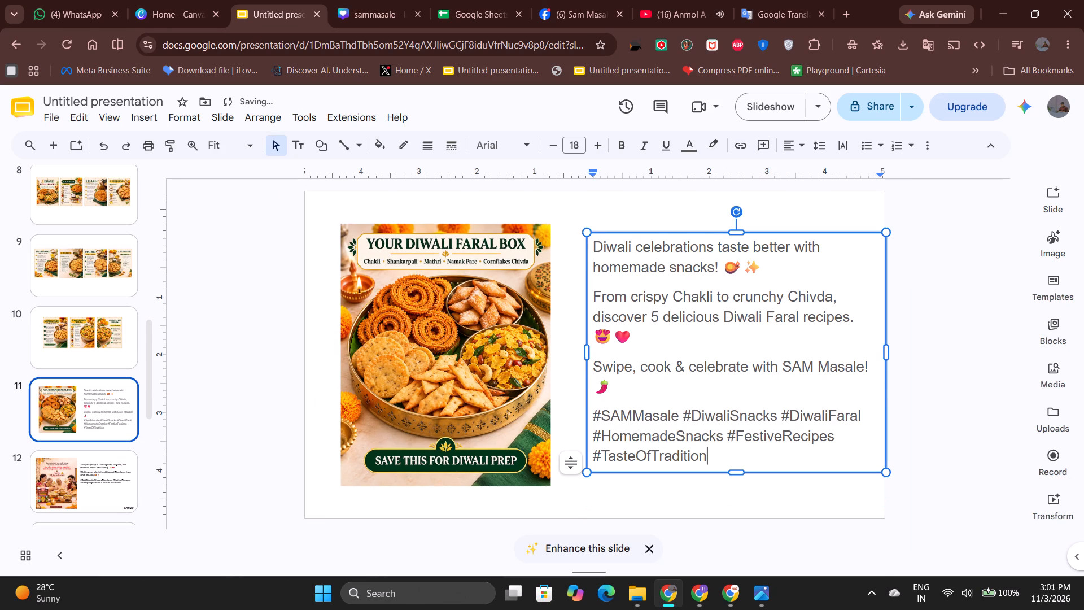
Set the whole slide 11 caption to black text at font size 15.
key("ctrl+a")
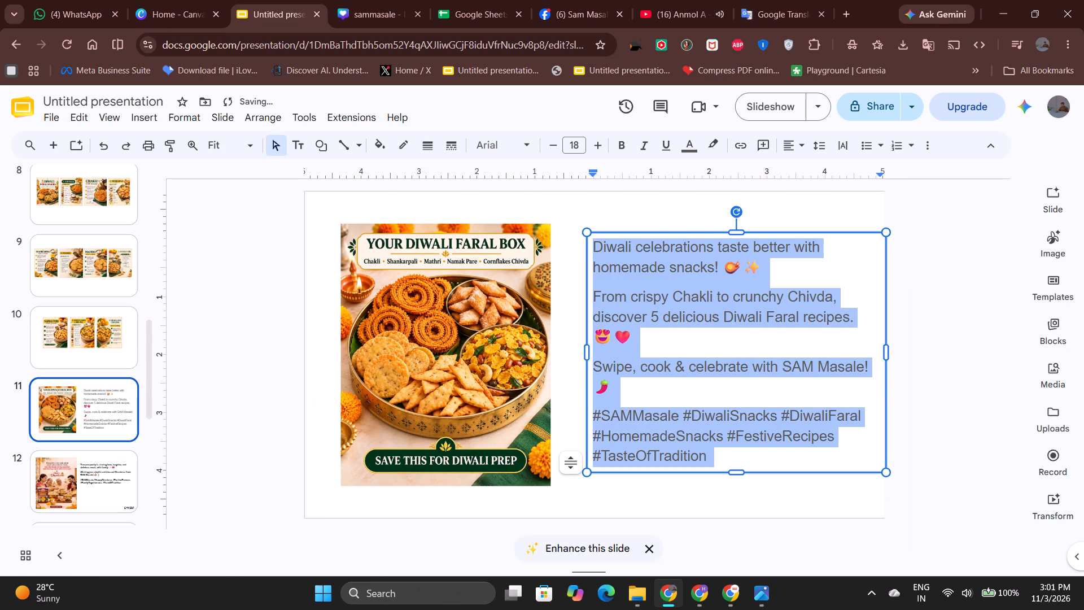
left_click(685, 151)
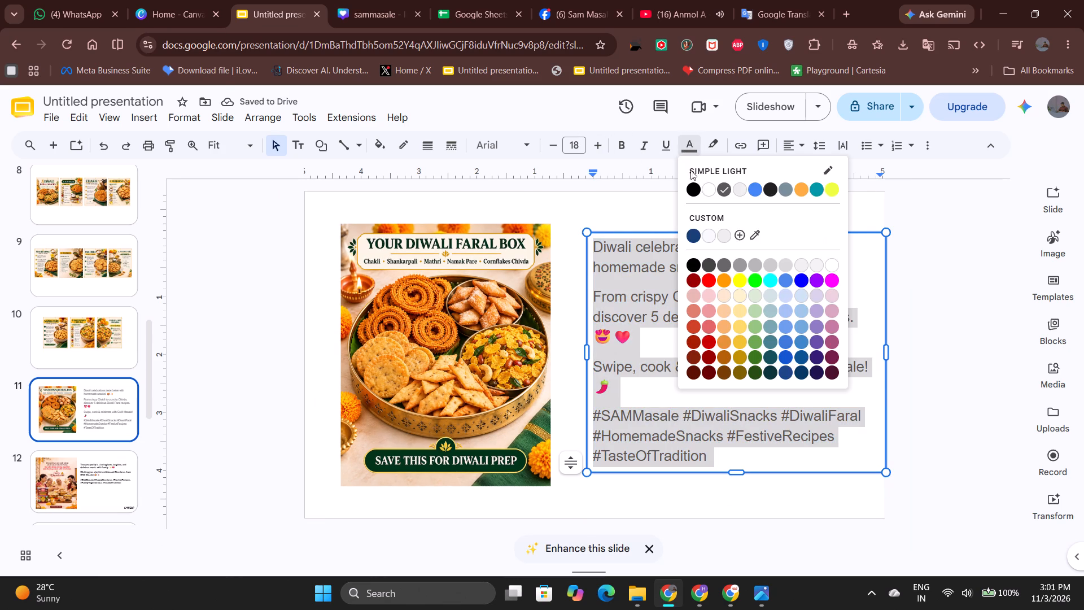
left_click(693, 183)
left_click(576, 142)
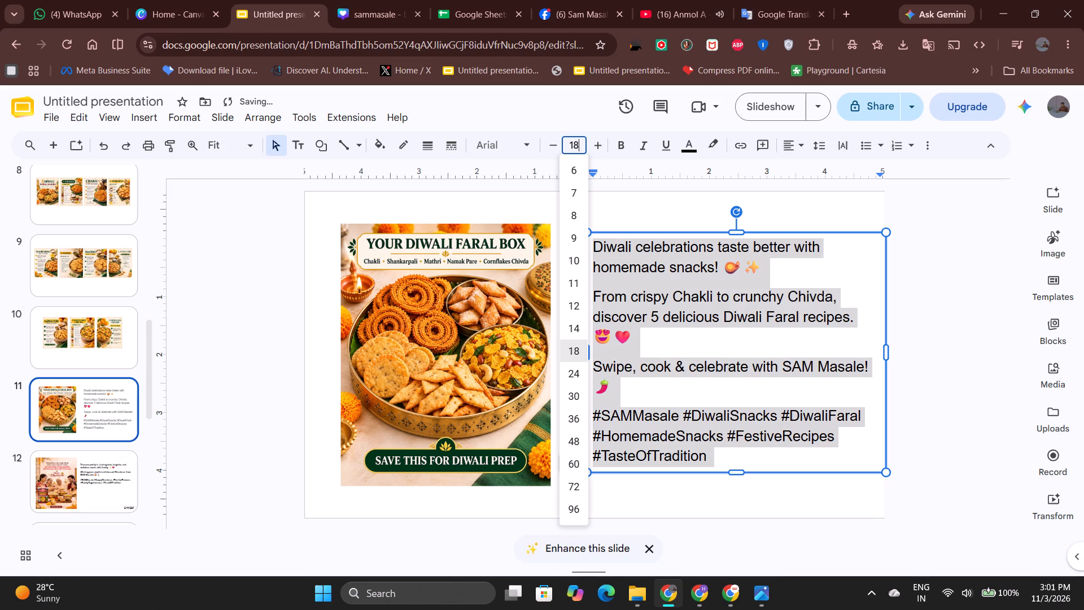
type("15")
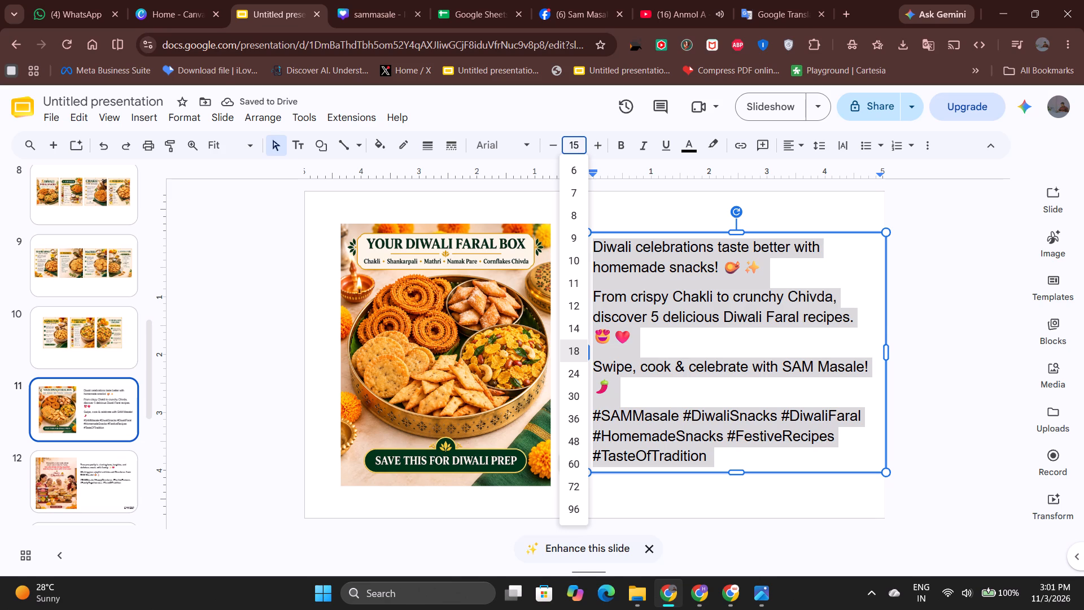
key("Return")
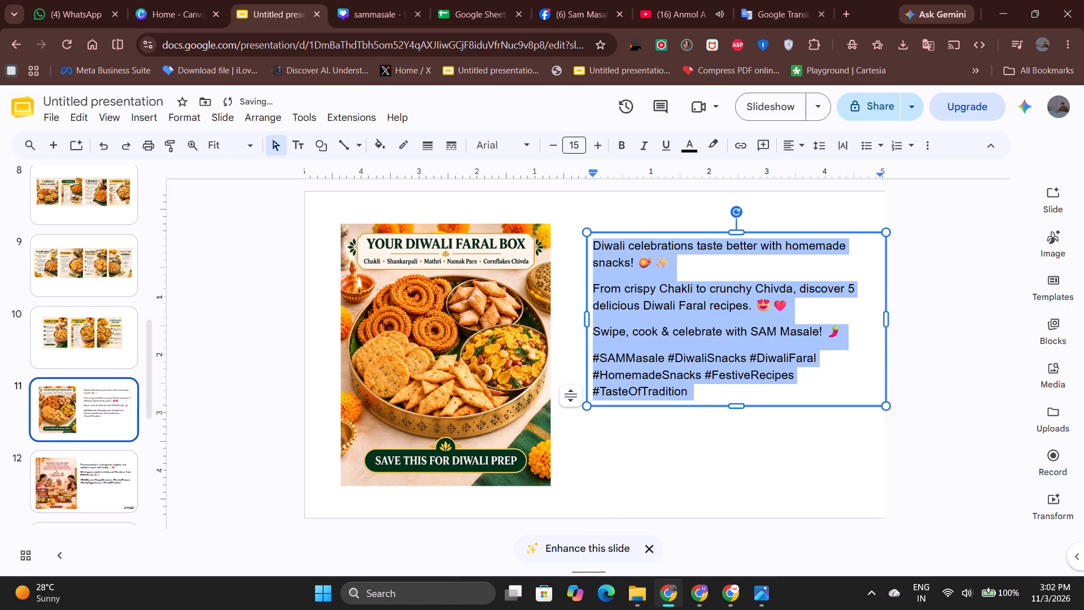
left_click(666, 216)
left_click(675, 257)
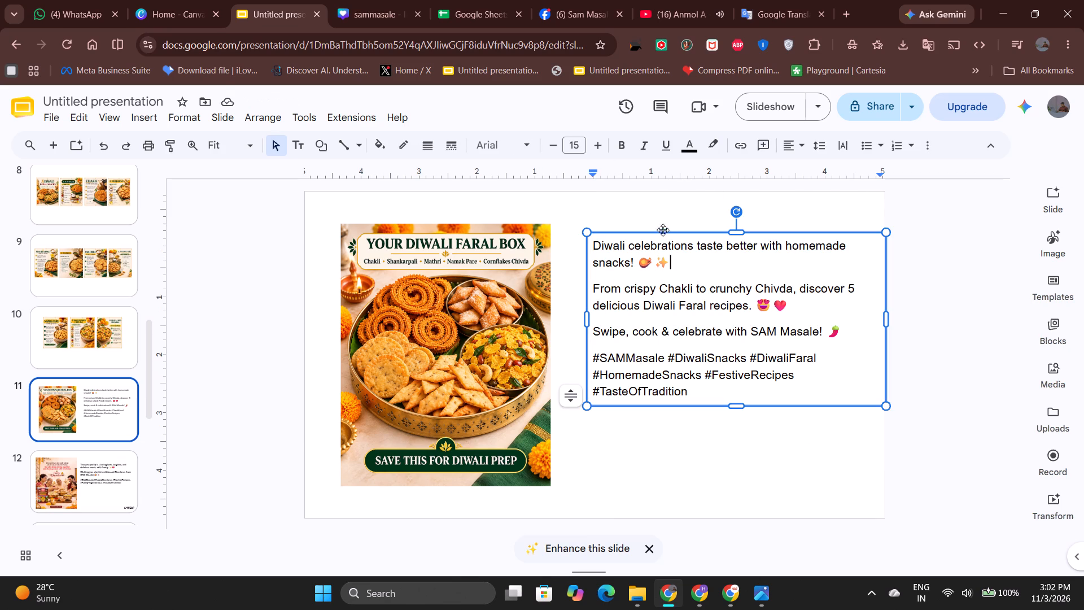
Move the Diwali Faral Box image up and left, enlarge it, and raise the caption text box beside it.
left_click_drag(661, 232, 652, 227)
left_click(426, 258)
left_click_drag(420, 273, 414, 269)
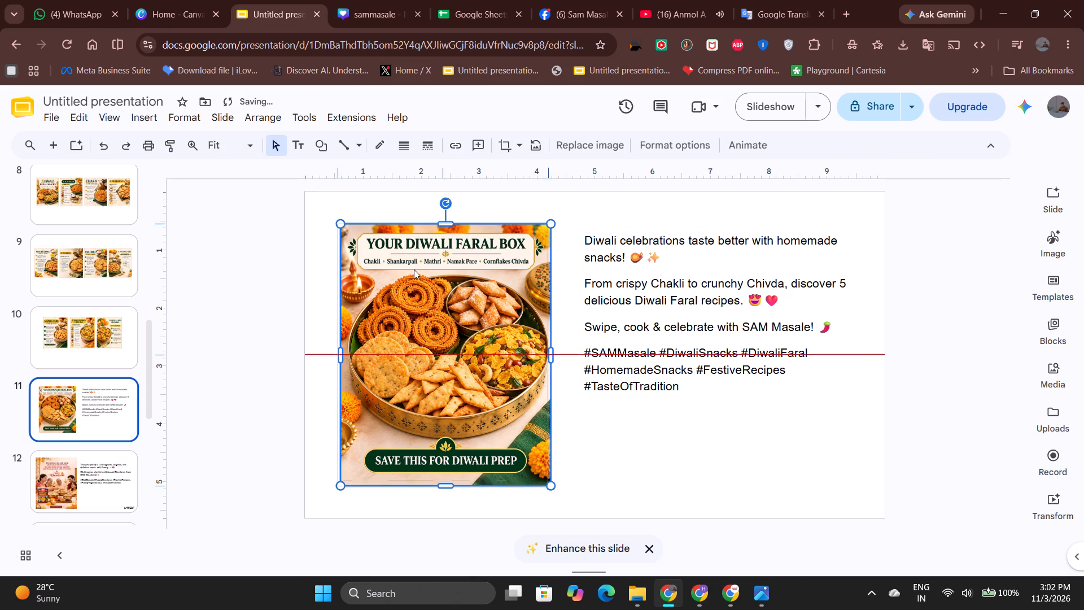
left_click_drag(414, 269, 407, 262)
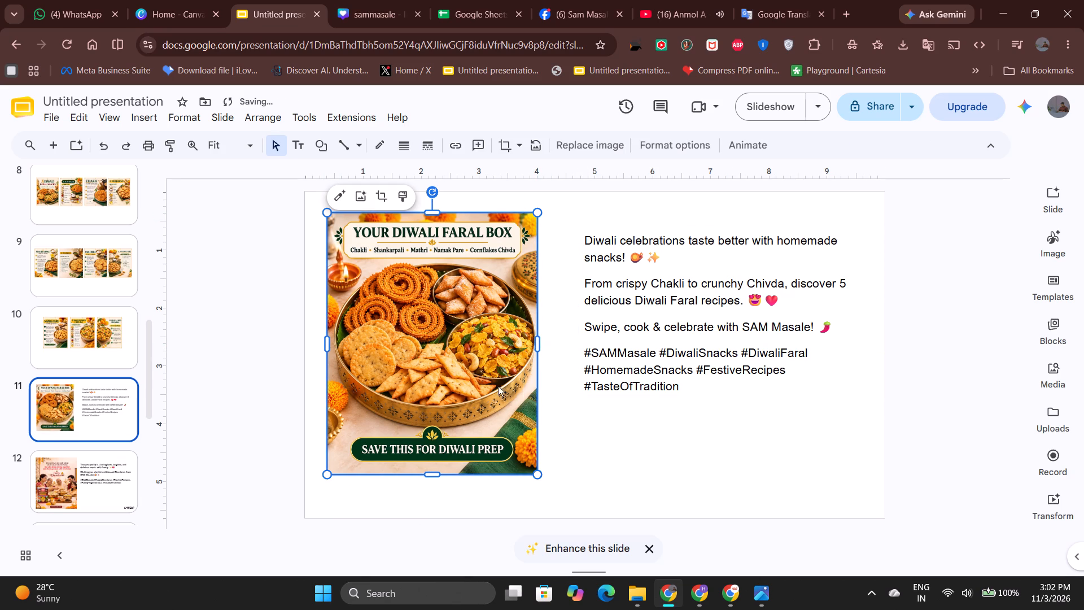
left_click_drag(537, 473, 564, 500)
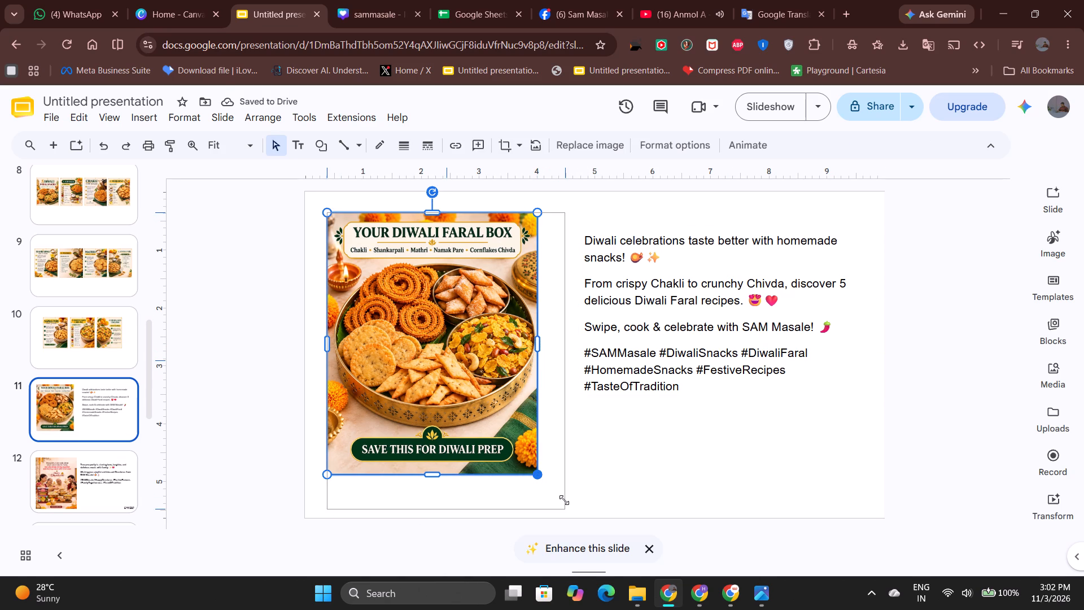
left_click_drag(564, 500, 562, 494)
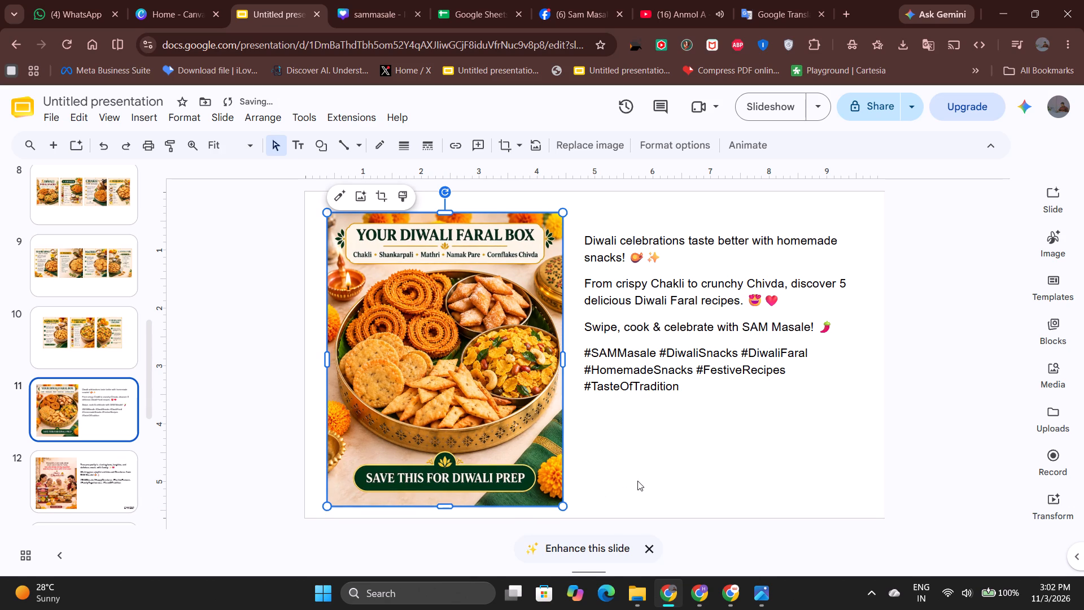
left_click(638, 480)
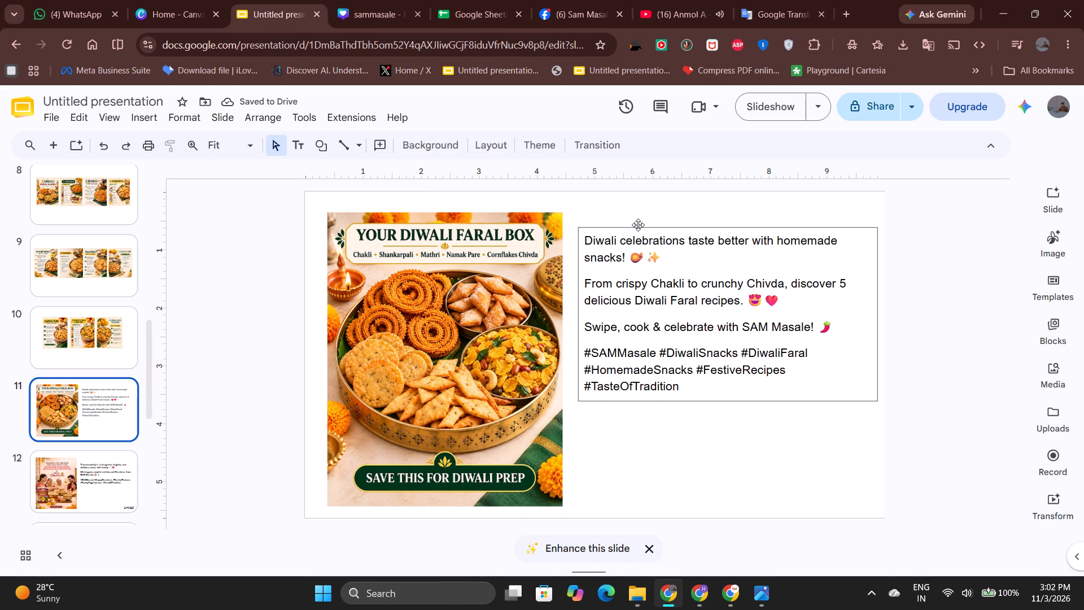
left_click_drag(638, 228, 639, 221)
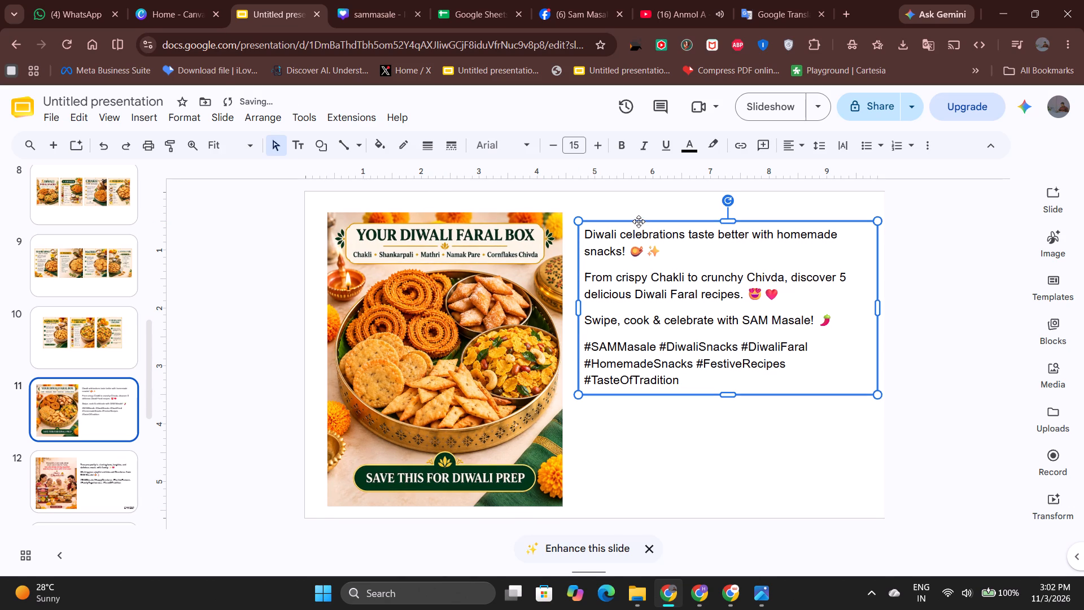
left_click(642, 434)
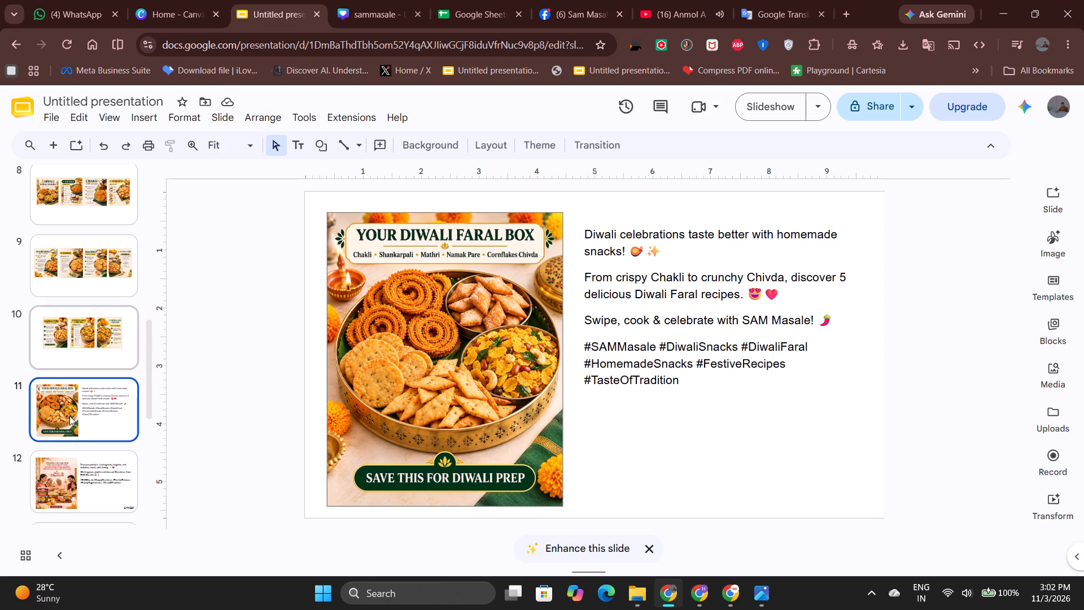
Copy the 6/11/2026 date text box from slide 12 and paste it into the bottom-right corner of slide 11.
scroll(93, 442, "down", 1)
left_click(104, 396)
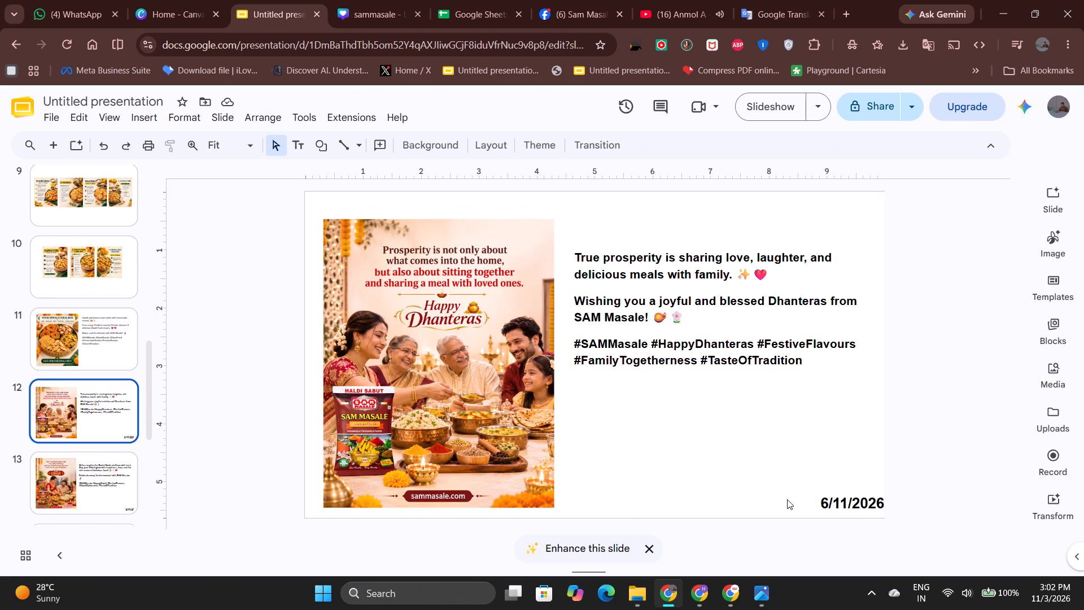
left_click(831, 490)
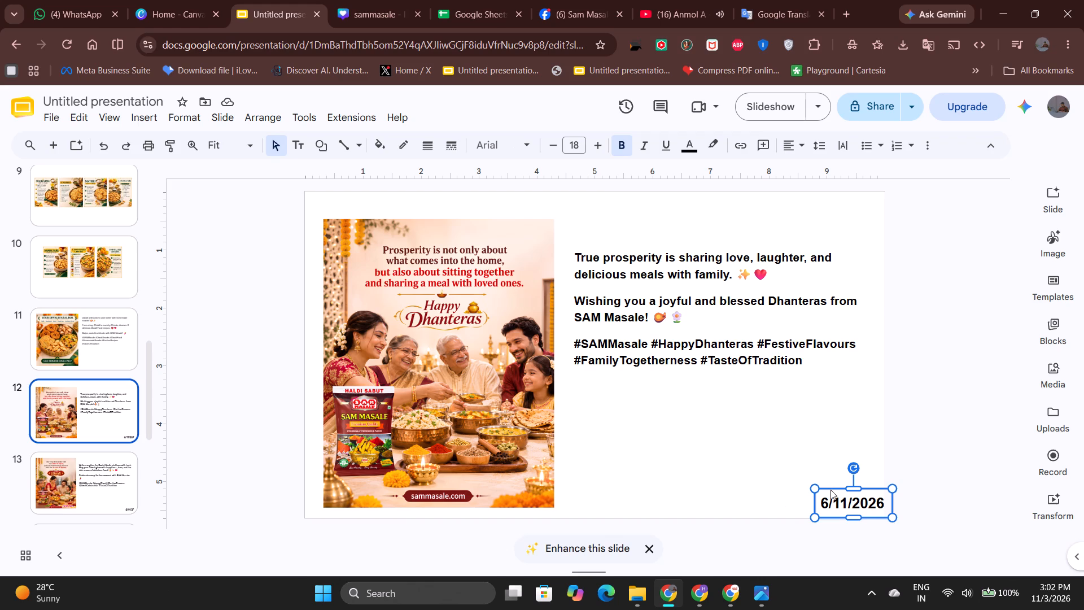
key("ctrl+c")
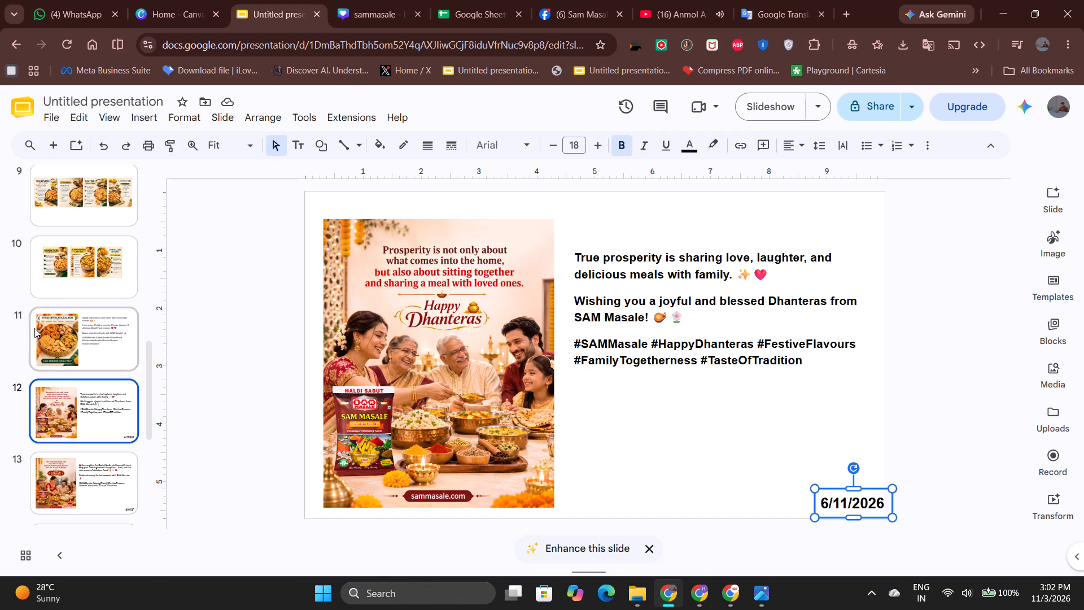
left_click(76, 273)
left_click(102, 356)
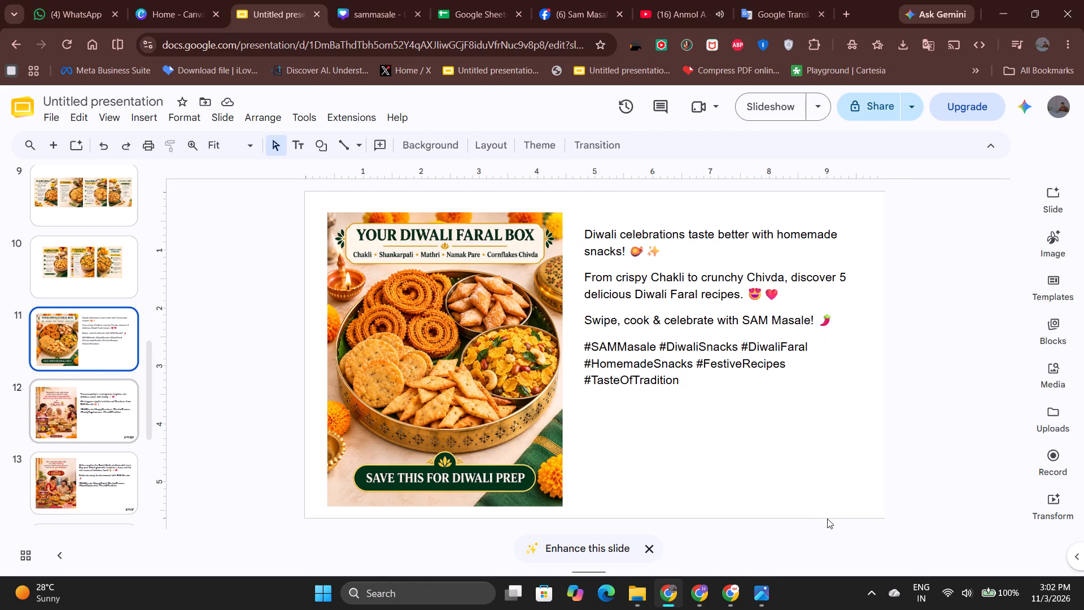
left_click(847, 507)
key("ctrl+v")
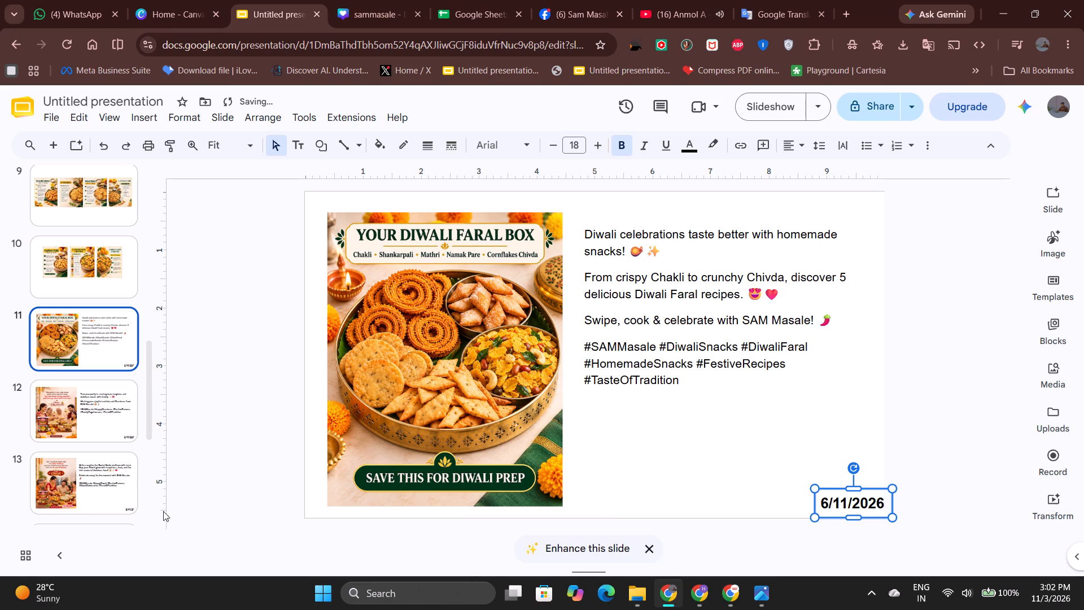
Review the slides across the deck, checking their images, captions and posting dates.
left_click(94, 420)
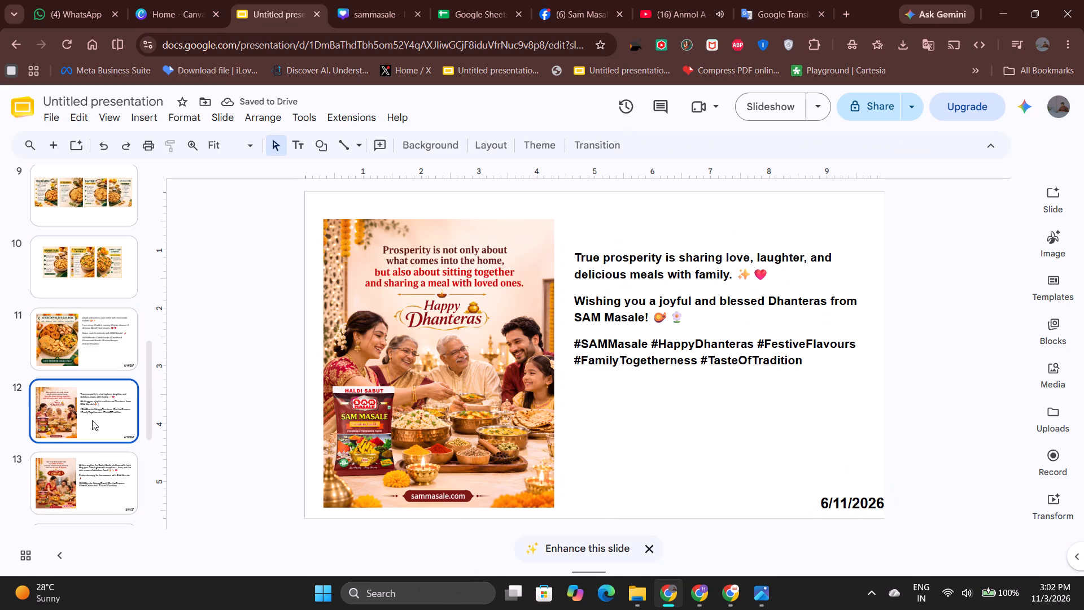
left_click(84, 345)
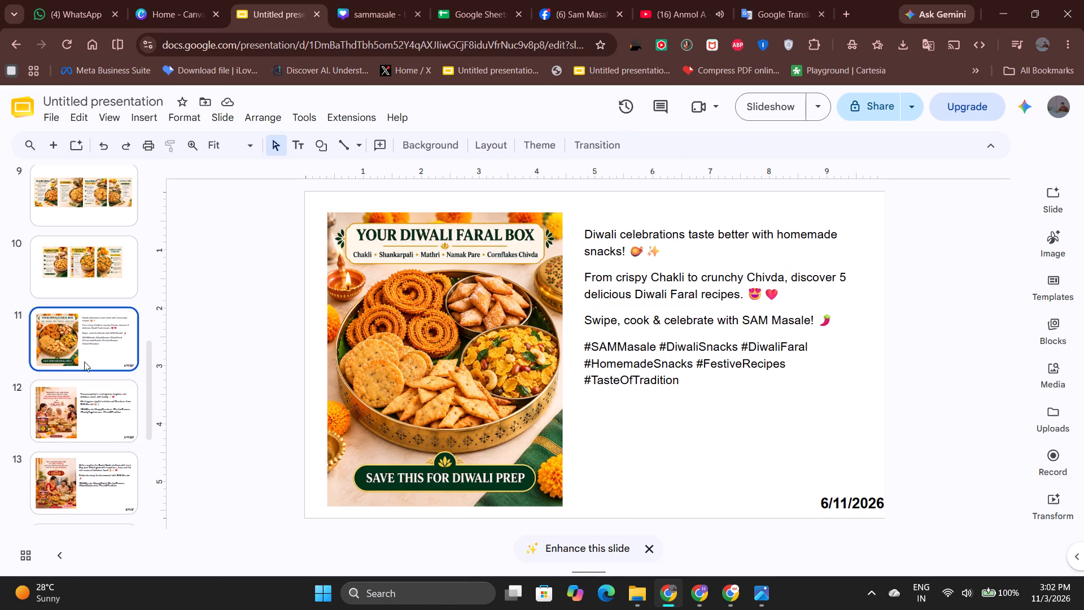
left_click(86, 404)
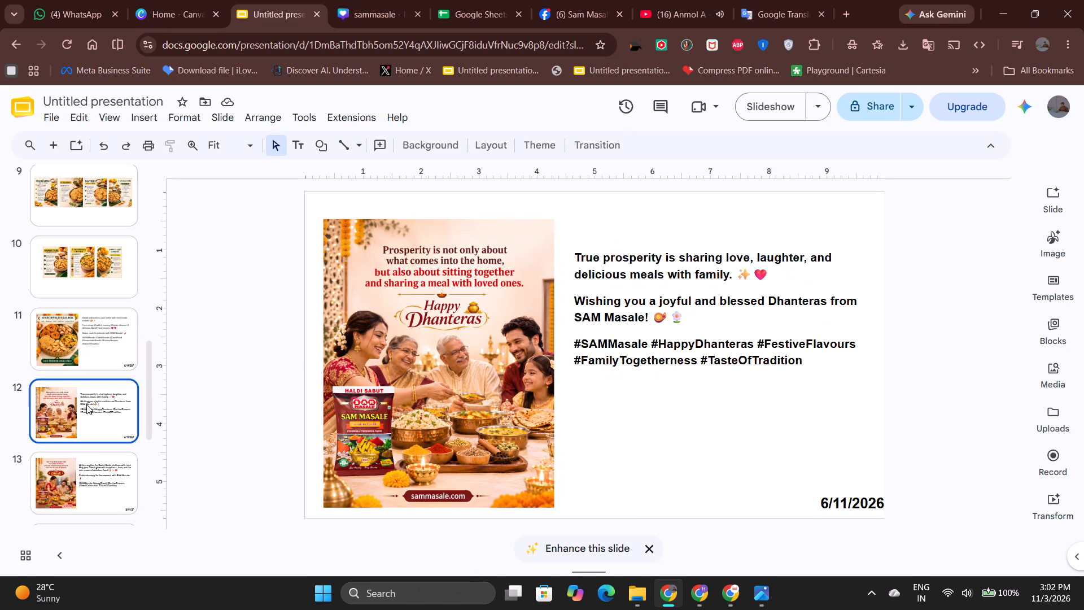
left_click(78, 493)
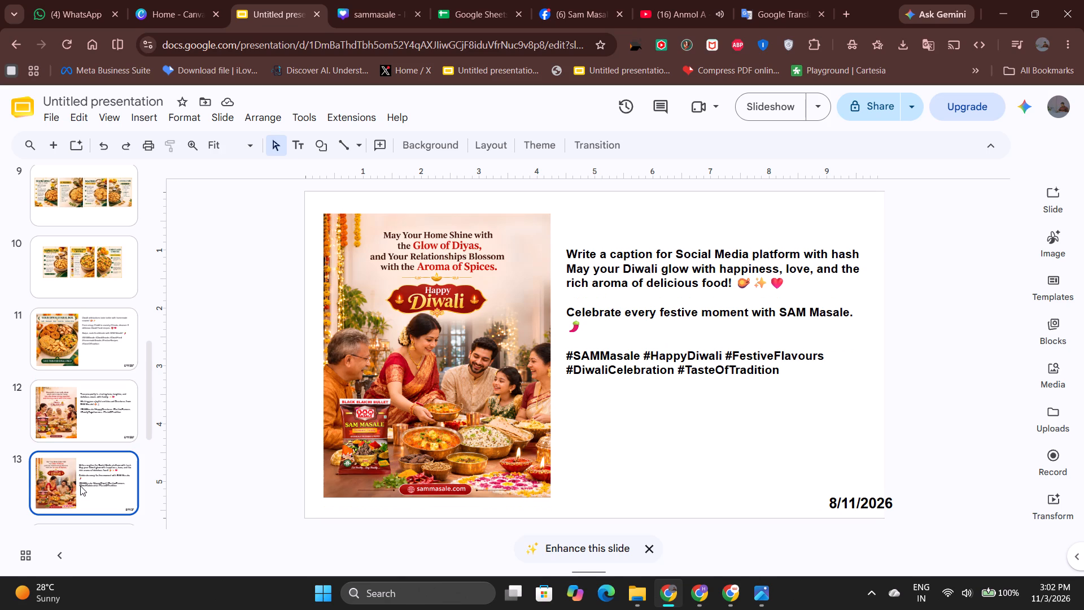
left_click(64, 345)
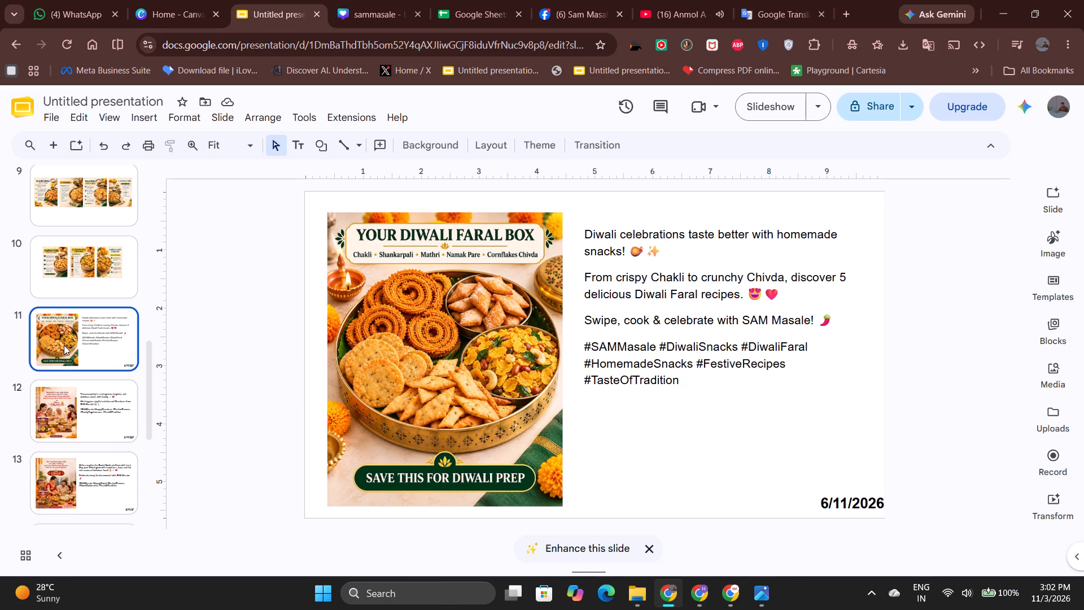
scroll(84, 272, "up", 2)
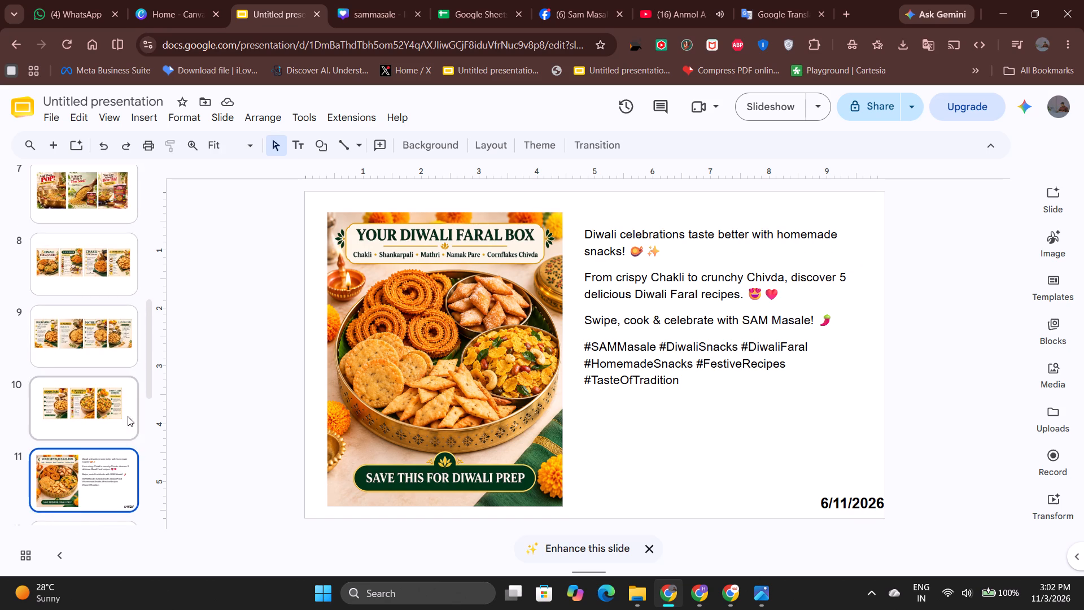
scroll(134, 342, "up", 8)
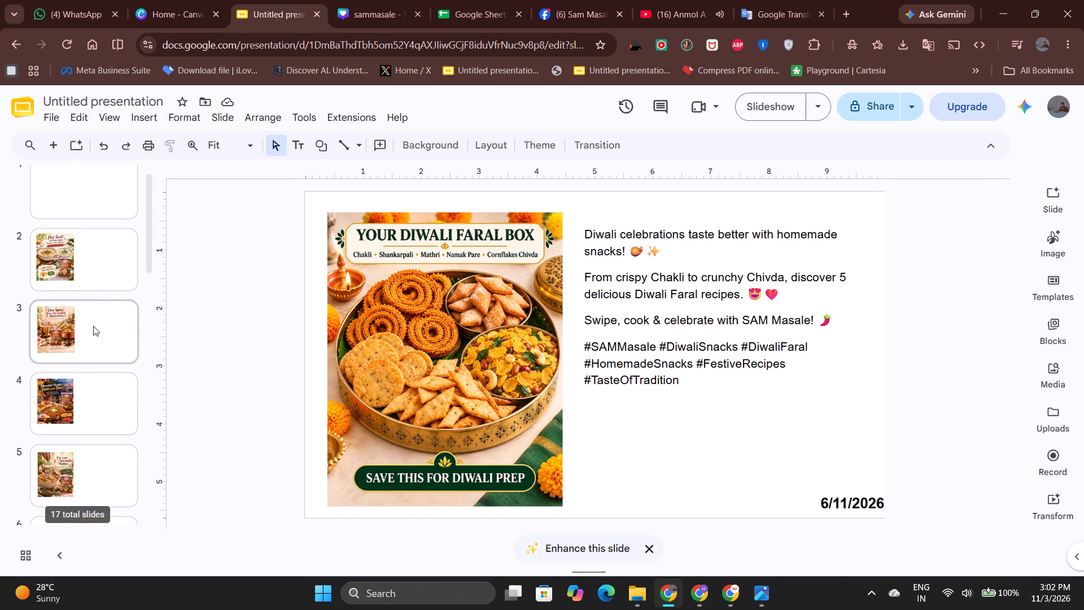
scroll(93, 326, "up", 5)
left_click(85, 283)
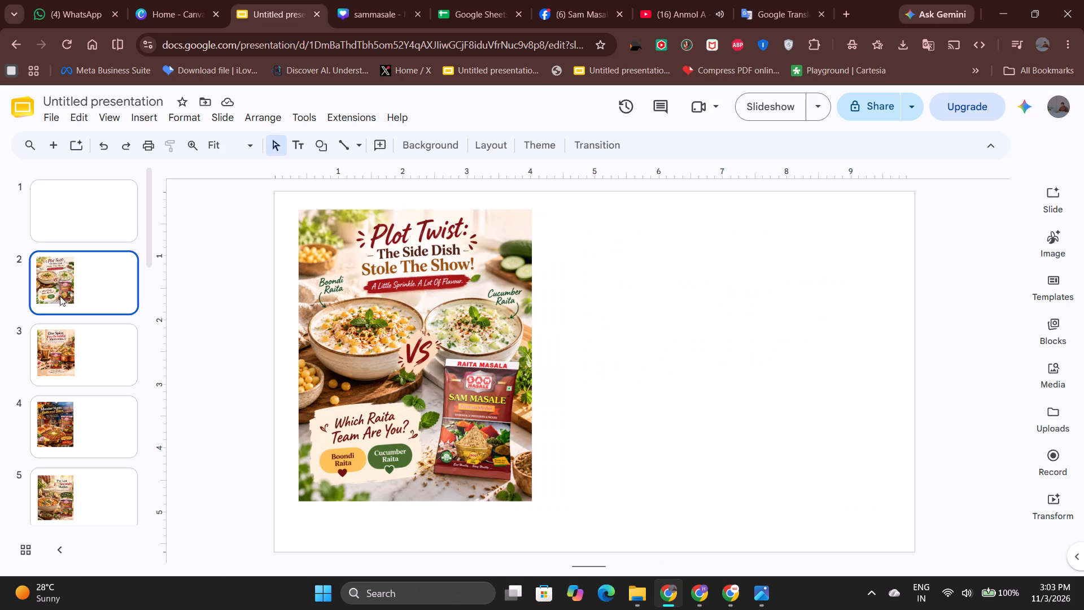
scroll(68, 296, "up", 1)
scroll(69, 296, "down", 1)
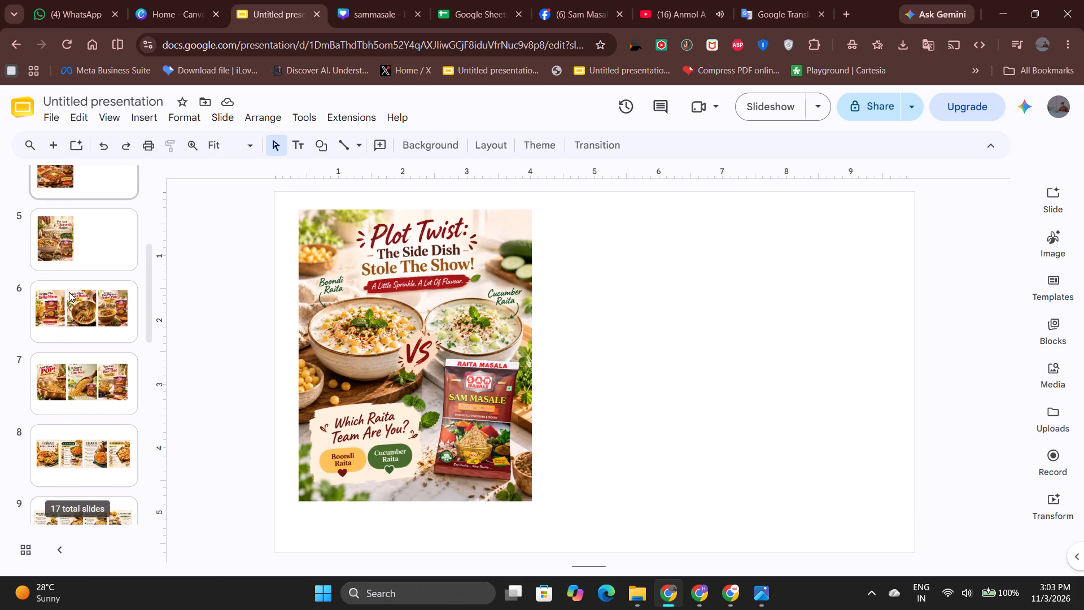
scroll(69, 292, "down", 1)
left_click(81, 316)
scroll(78, 347, "down", 6)
scroll(89, 296, "down", 6)
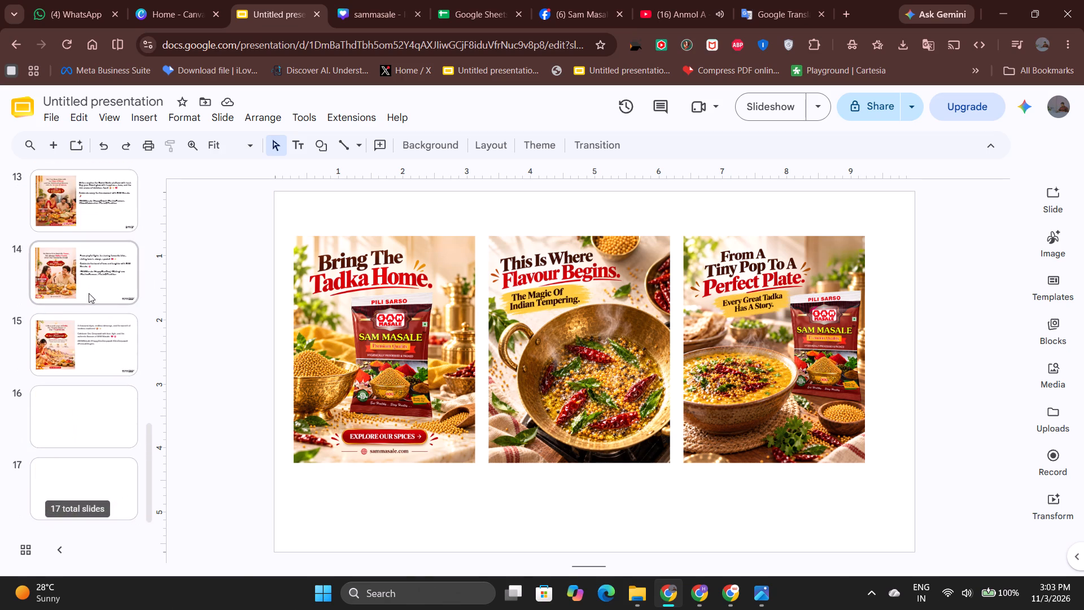
scroll(89, 293, "up", 12)
scroll(89, 291, "down", 12)
Insert the Kaju Katli image, sammasale (10), from Downloads on blank slide 16, shrink it and place it at the slide's left side.
scroll(89, 291, "down", 1)
left_click(94, 398)
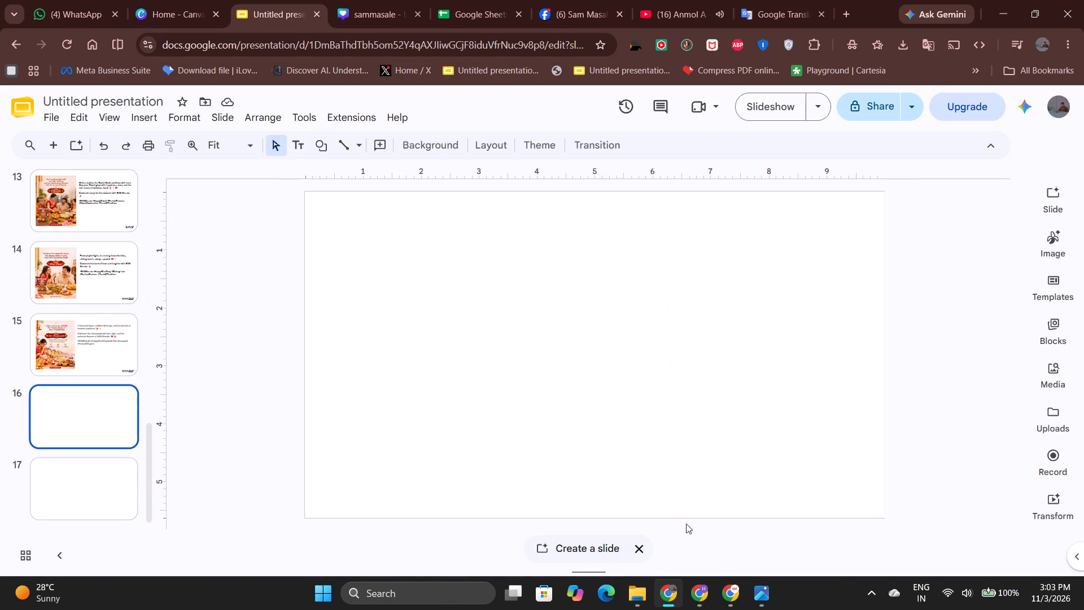
left_click(632, 600)
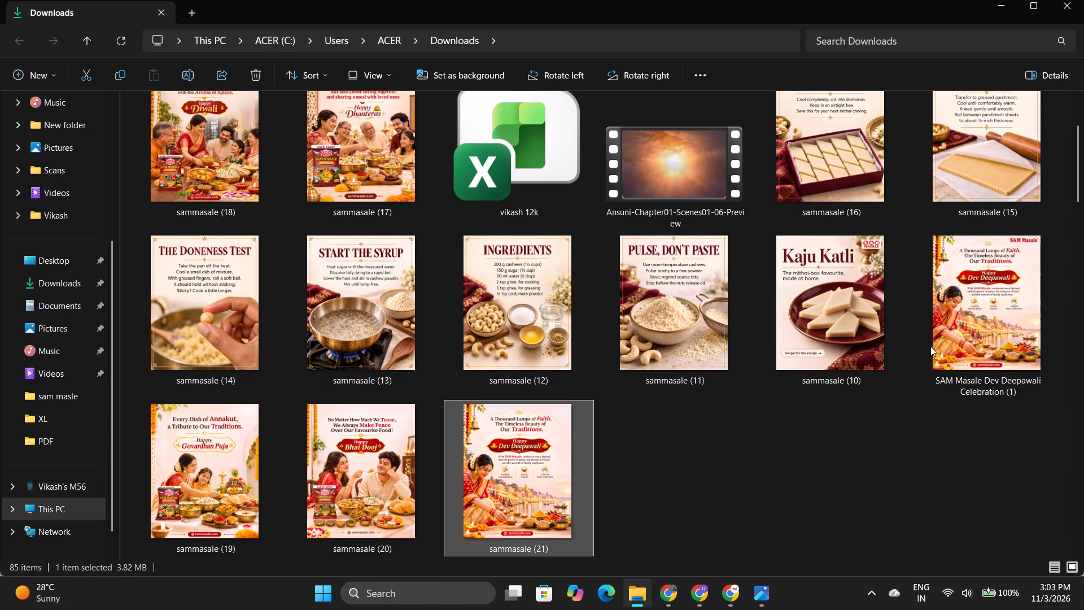
left_click(842, 321)
key("ctrl+c")
key("alt+Tab")
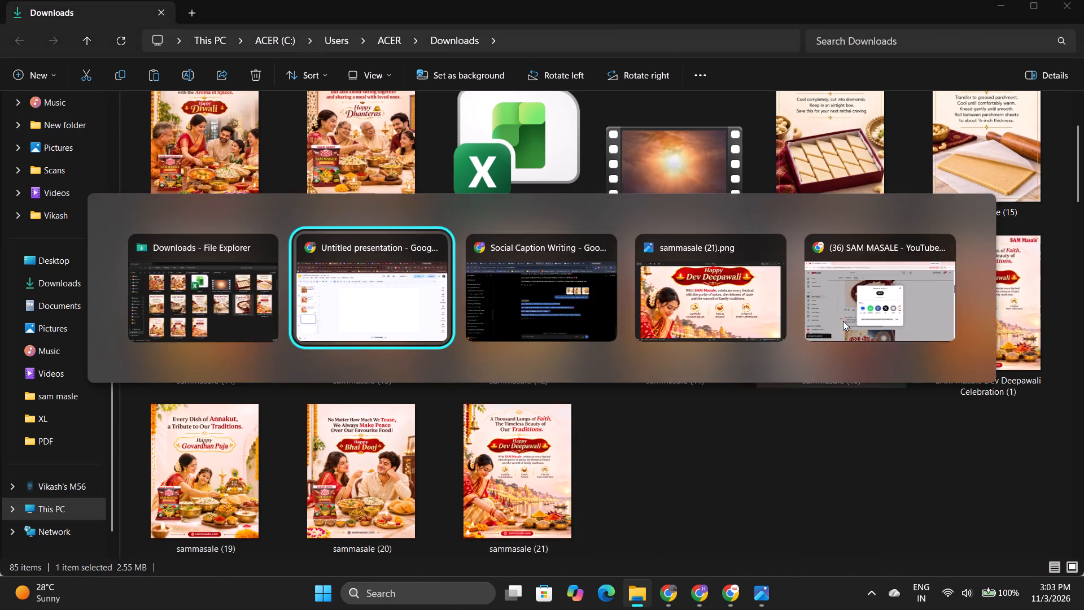
key("ctrl+v")
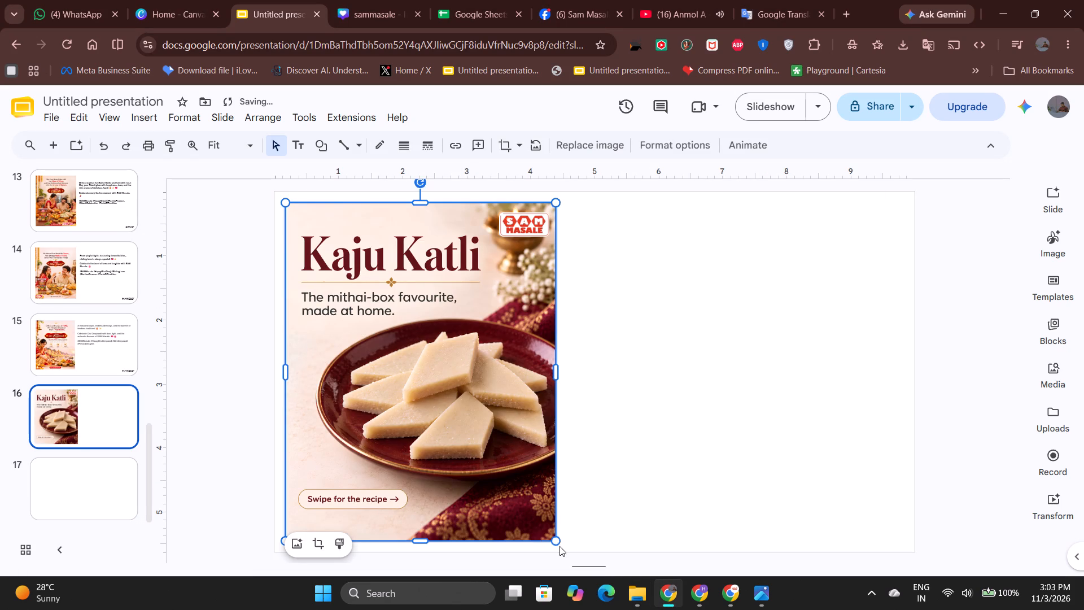
left_click_drag(556, 540, 433, 404)
left_click_drag(379, 336, 386, 373)
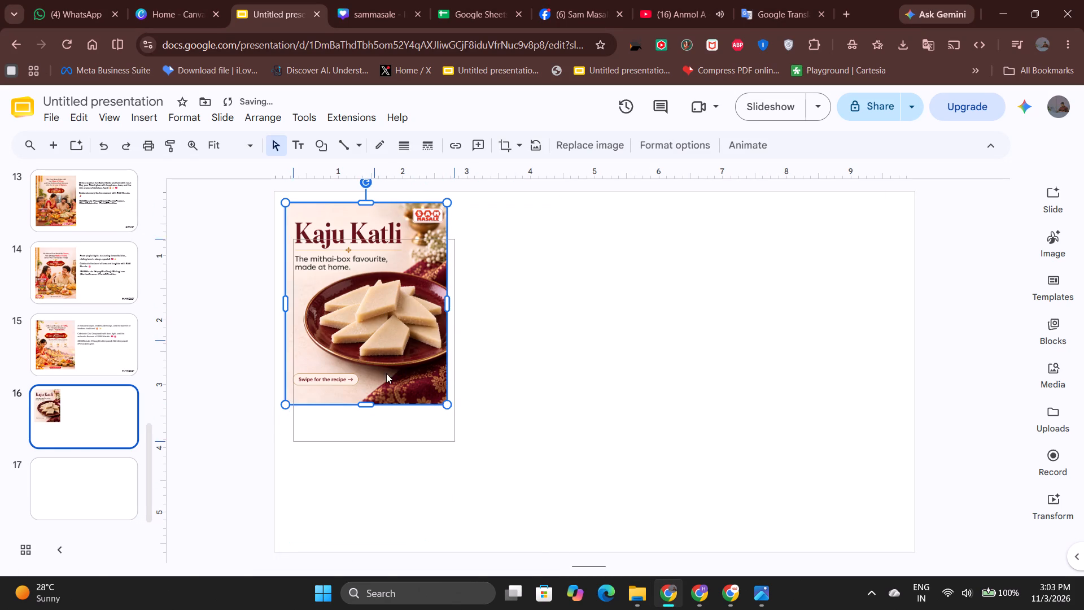
left_click_drag(386, 373, 379, 368)
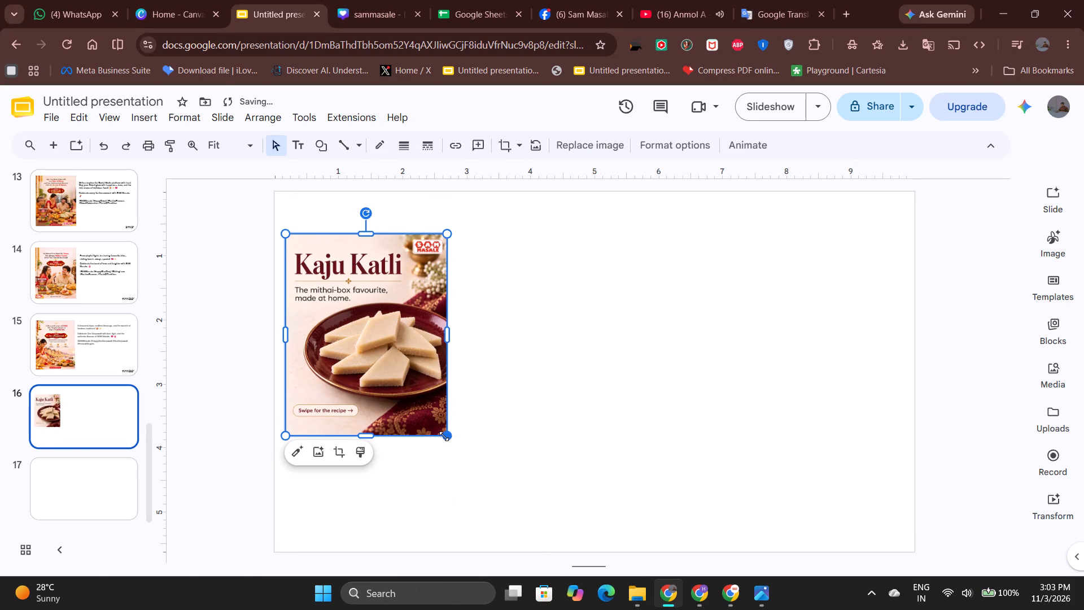
left_click_drag(444, 436, 458, 457)
left_click(517, 461)
Add the Pulse, Don't Paste image, sammasale (11), to slide 16, top-aligned beside the Kaju Katli image and scaled to the same size.
key("alt+Tab")
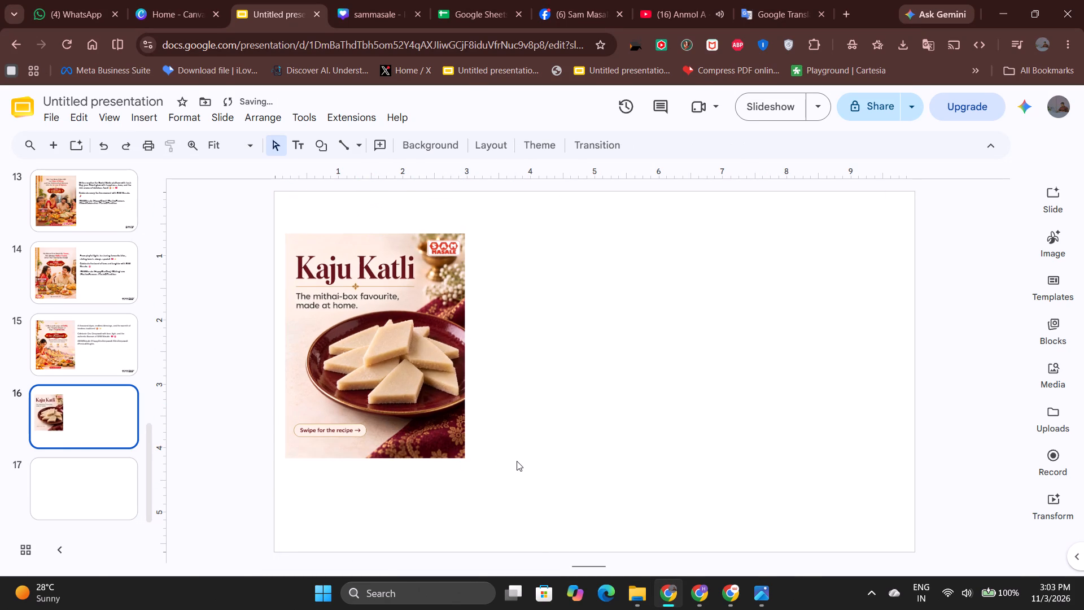
left_click(679, 349)
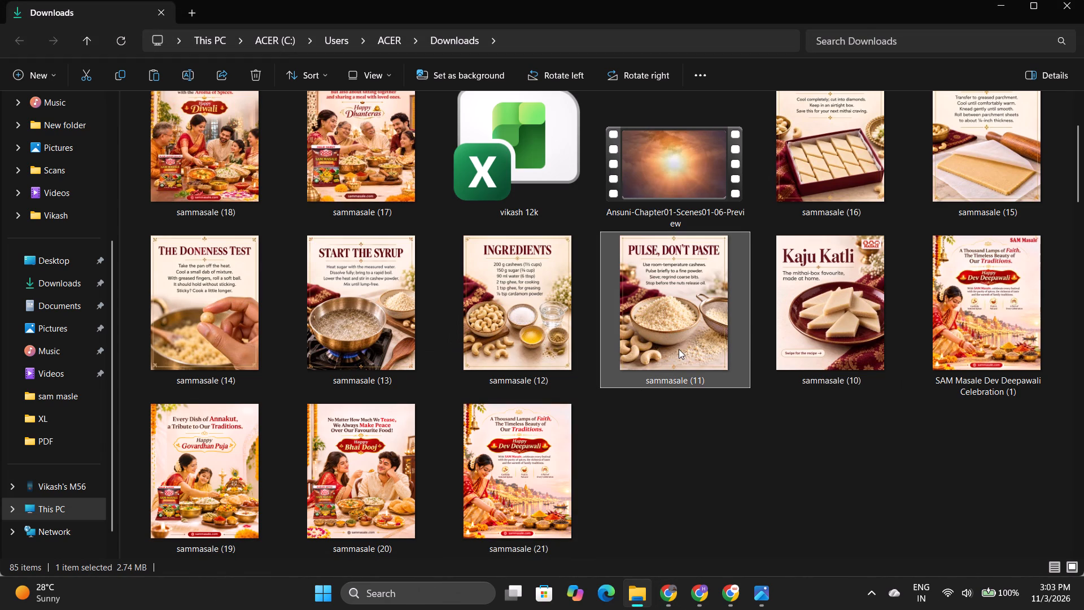
key("ctrl+c")
key("alt+Tab")
key("ctrl+v")
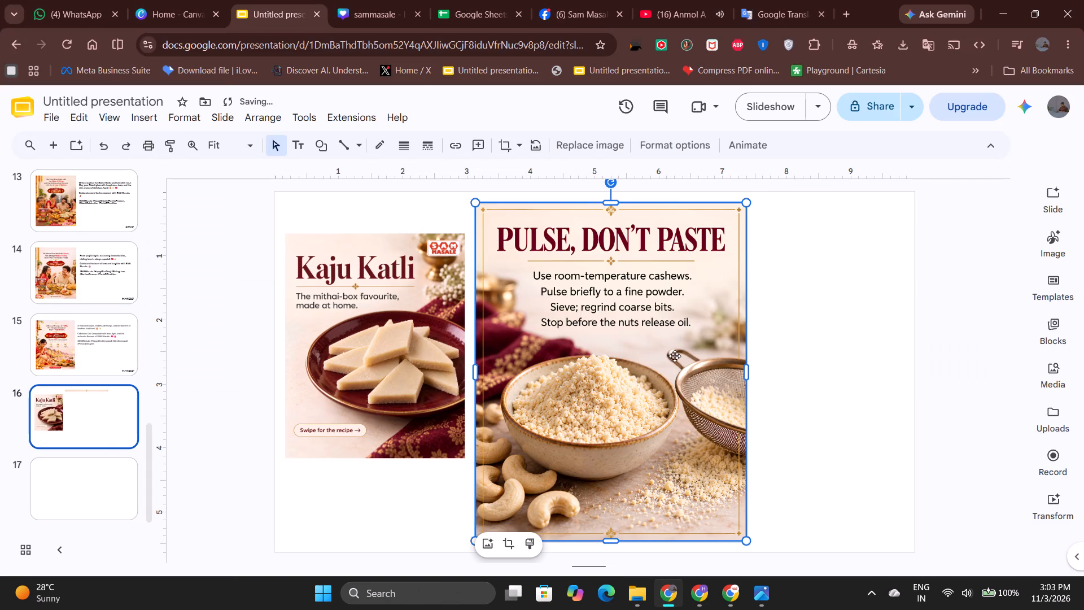
left_click_drag(595, 324, 588, 355)
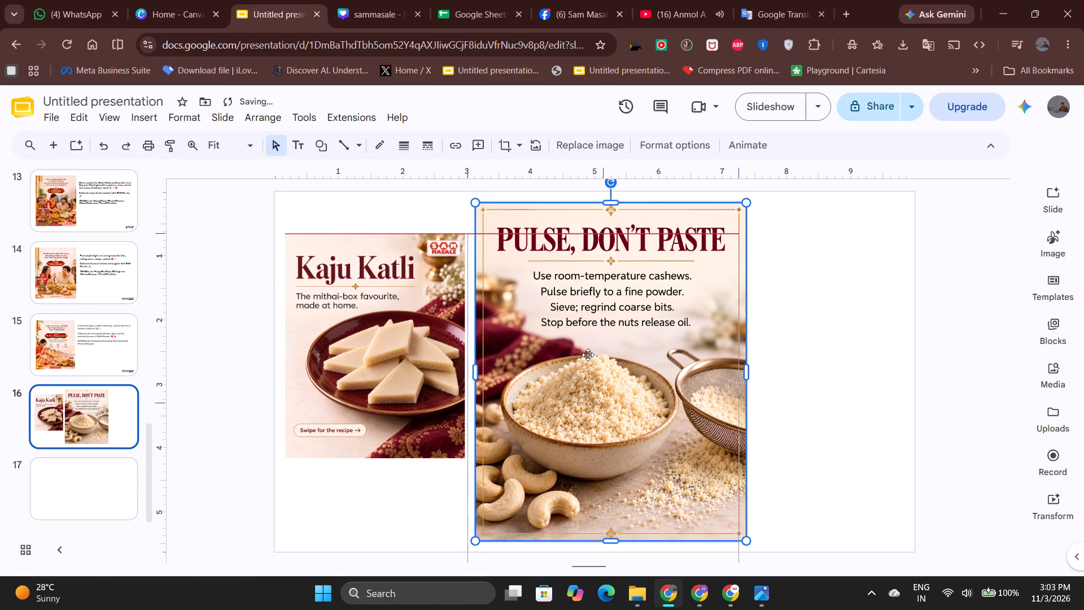
left_click_drag(588, 355, 592, 355)
scroll(788, 413, "down", 1)
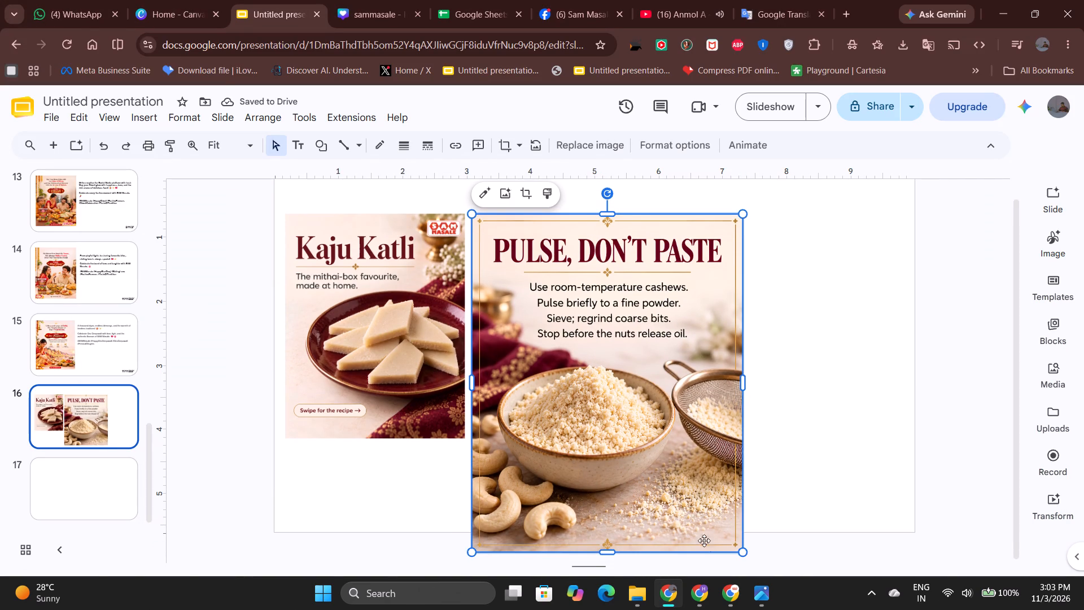
left_click_drag(742, 548, 651, 408)
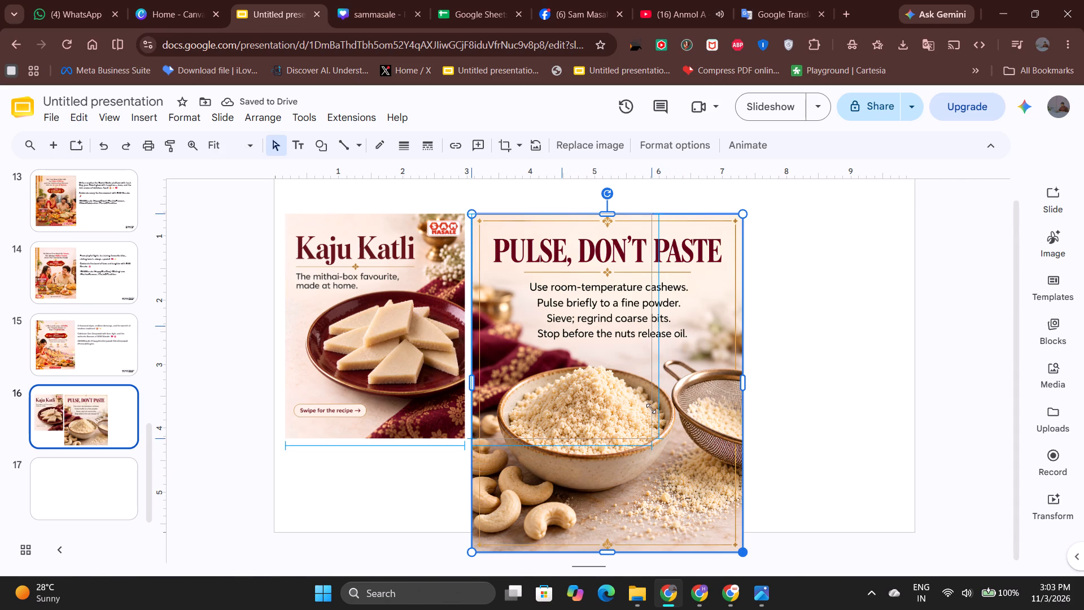
left_click_drag(651, 408, 650, 408)
left_click(853, 362)
Add the Ingredients image, sammasale (12), to slide 16, aligned beside the Pulse, Don't Paste image and scaled to match.
key("alt+Tab")
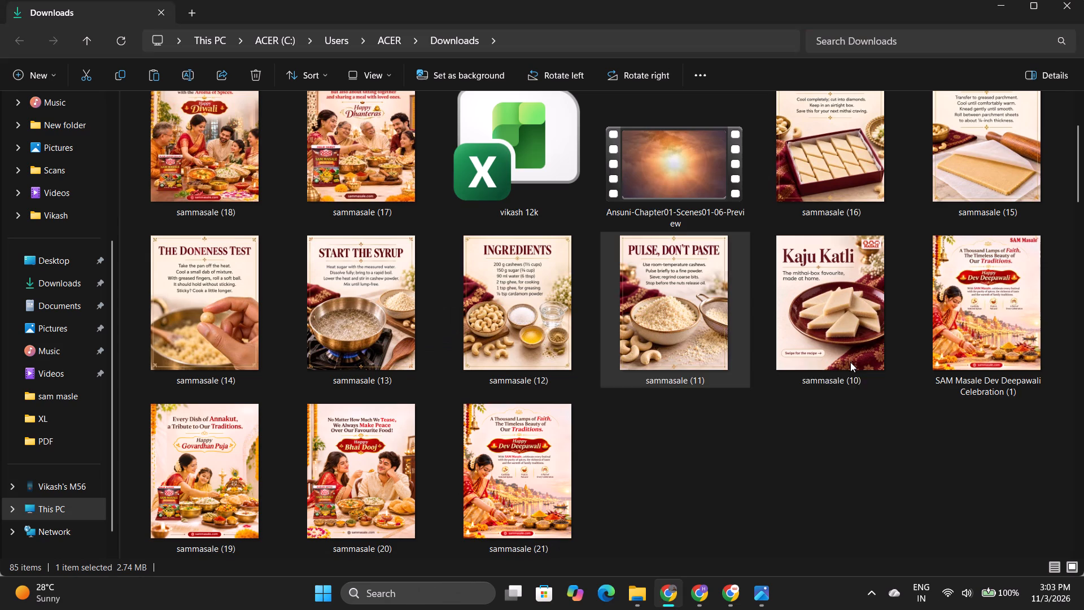
left_click(527, 329)
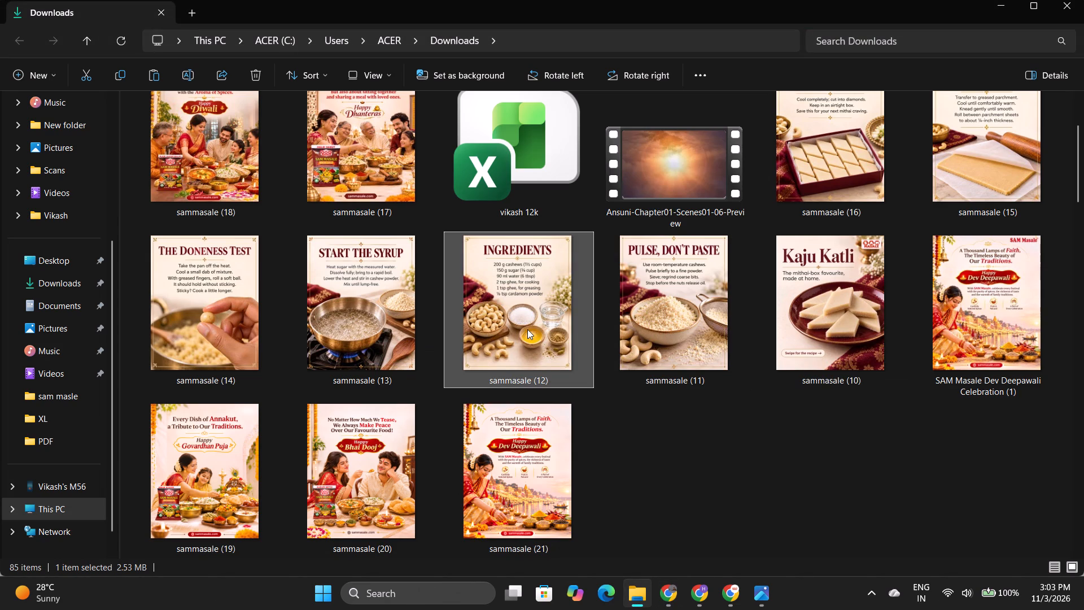
key("ctrl+c")
key("alt+Tab")
key("ctrl+v")
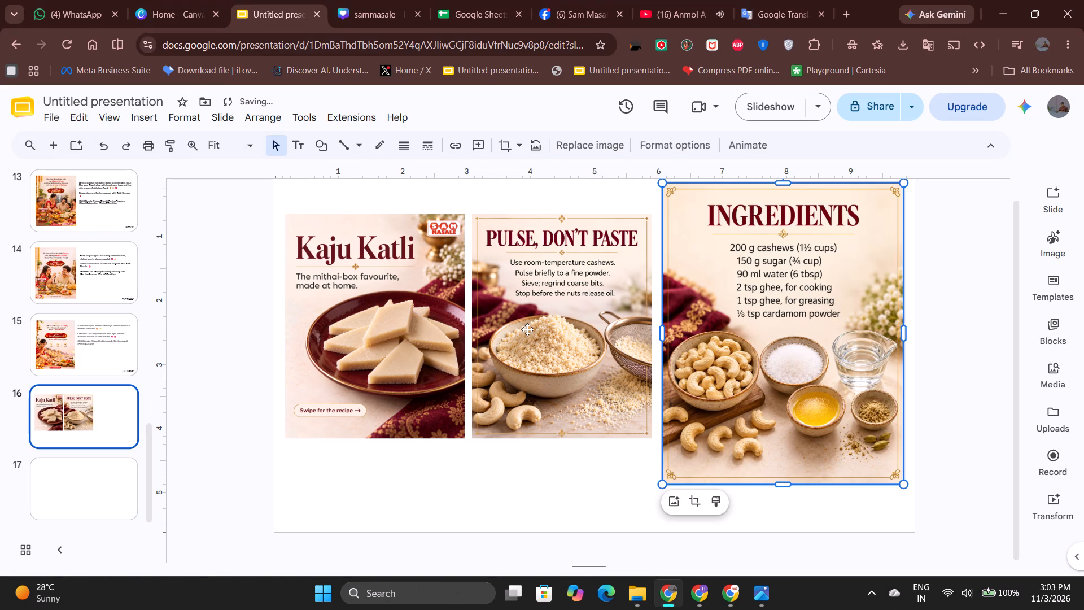
left_click_drag(790, 304, 789, 338)
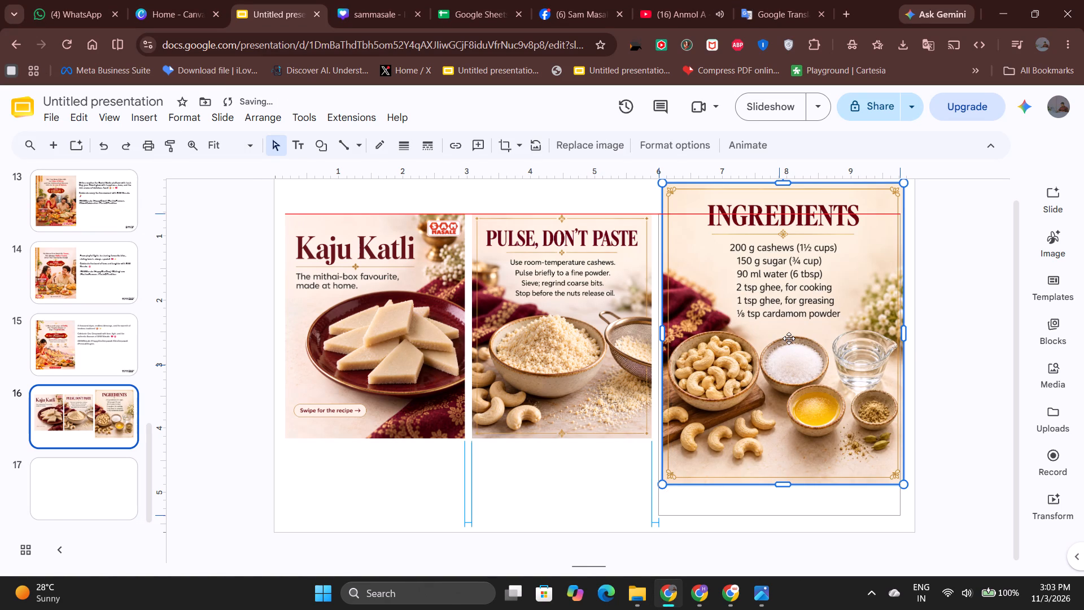
left_click_drag(789, 338, 787, 336)
left_click_drag(899, 513, 885, 492)
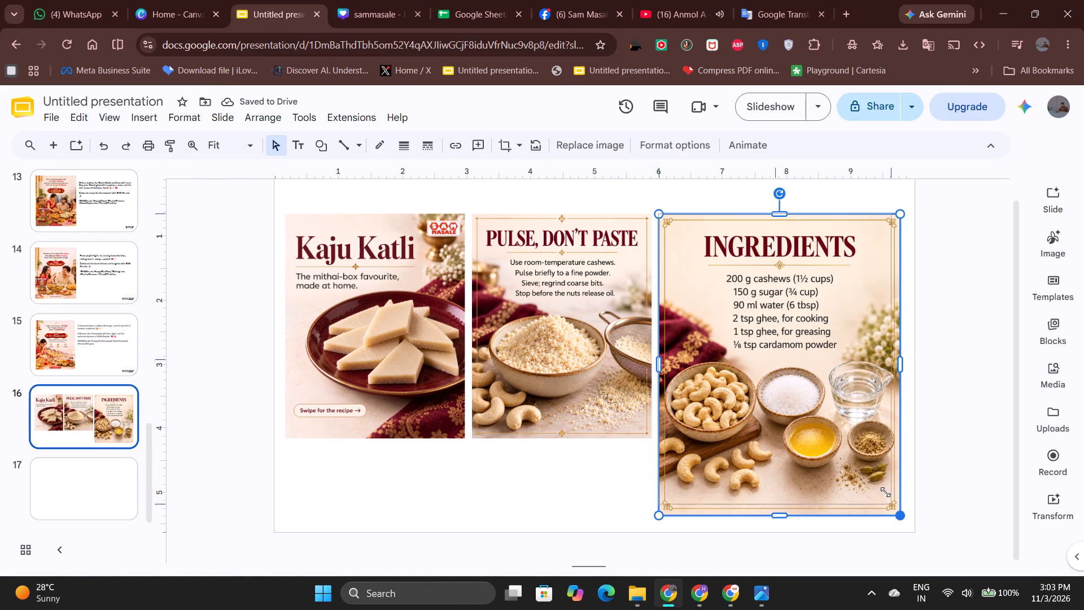
left_click_drag(885, 492, 838, 420)
left_click(879, 387)
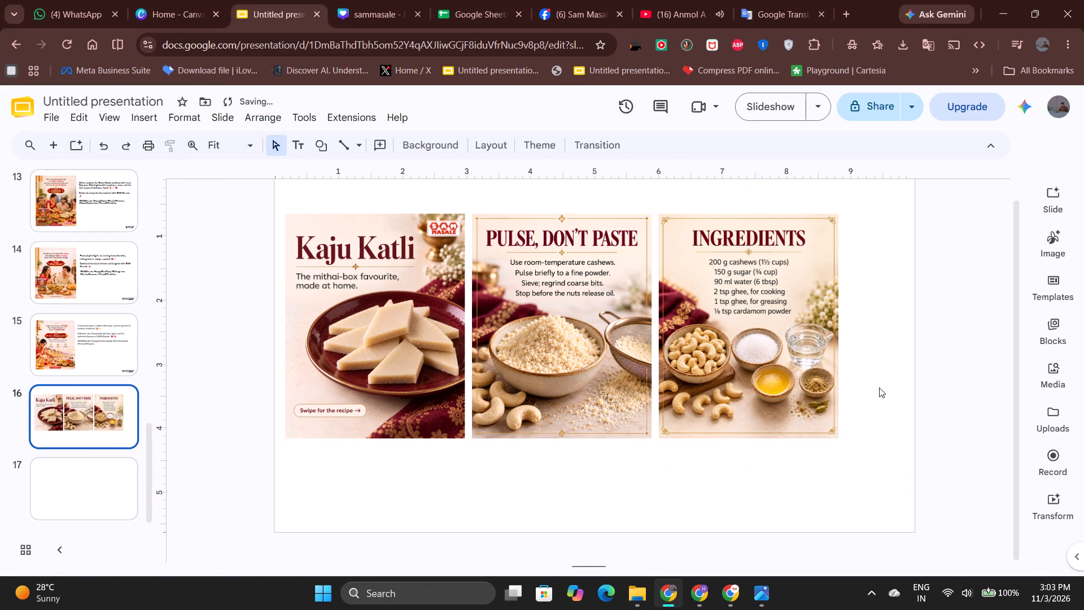
Move the Kaju Katli, Pulse, Don't Paste and Ingredients images slightly lower on slide 16, keeping them aligned in a row.
left_click_drag(758, 309, 768, 318)
left_click(614, 312)
left_click_drag(583, 318, 583, 323)
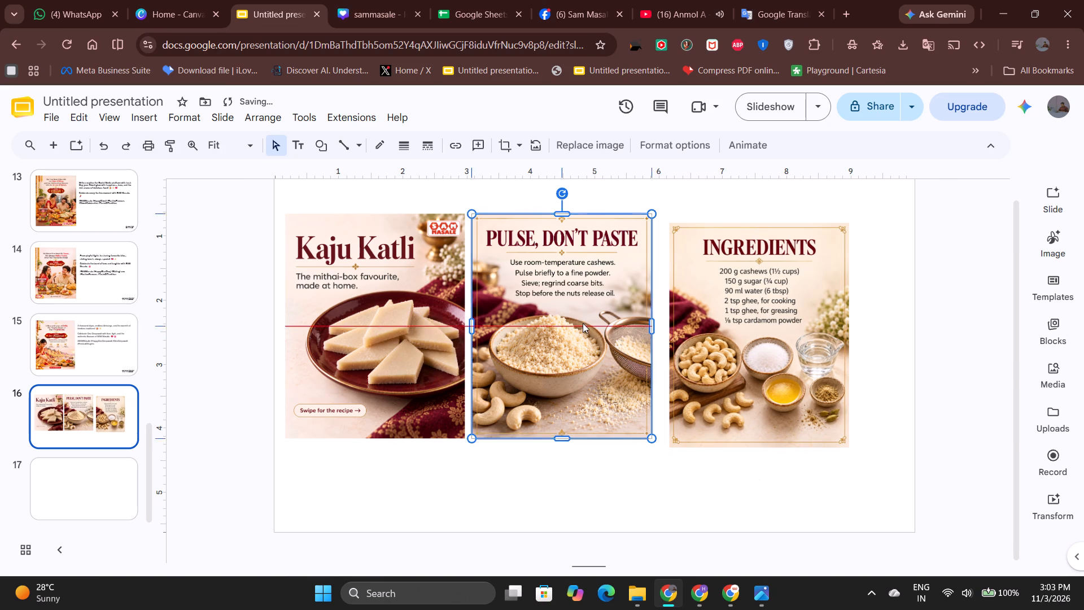
left_click_drag(583, 323, 585, 326)
left_click(391, 335)
left_click_drag(378, 333, 381, 345)
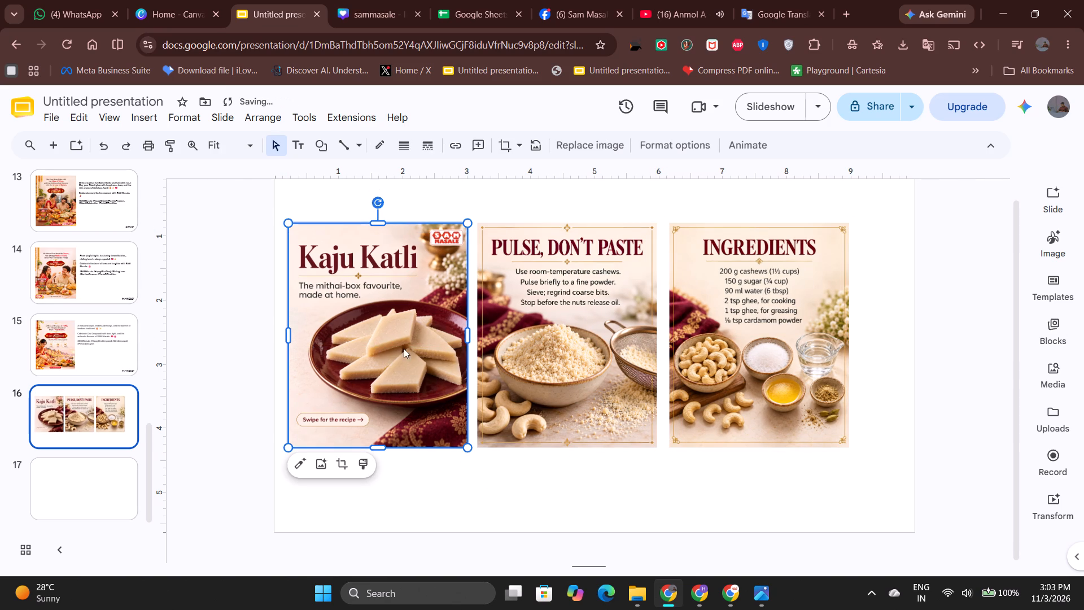
left_click(787, 339)
left_click(784, 335)
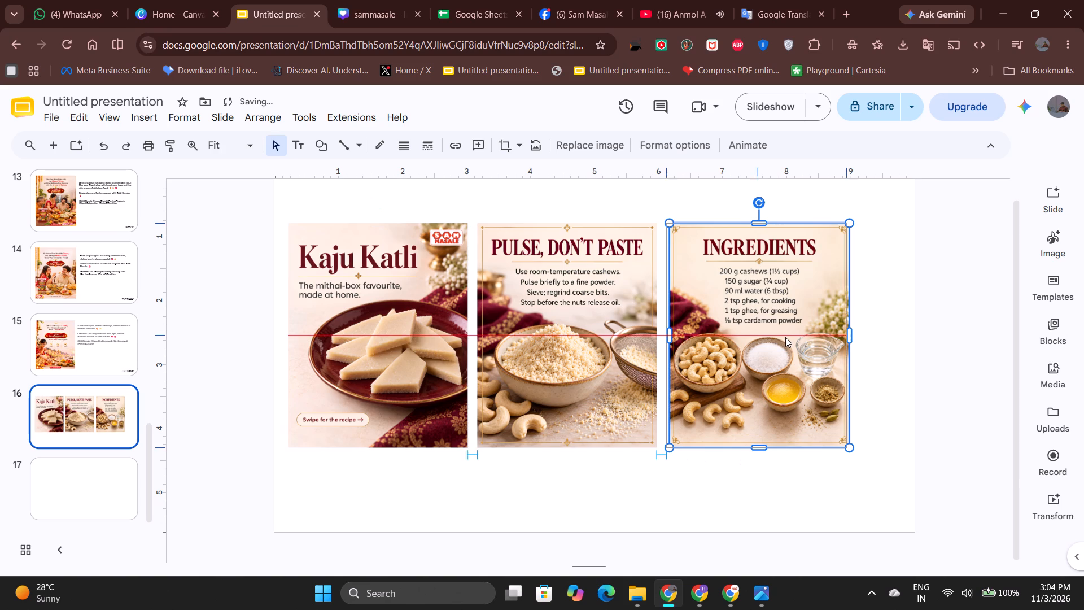
left_click(640, 329)
left_click(579, 328)
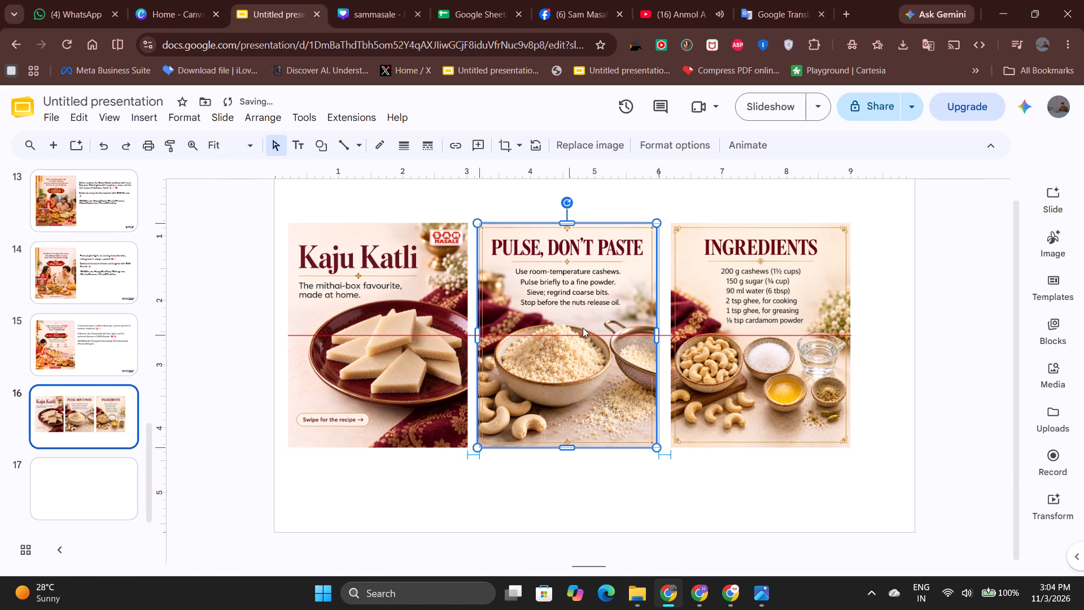
left_click(602, 500)
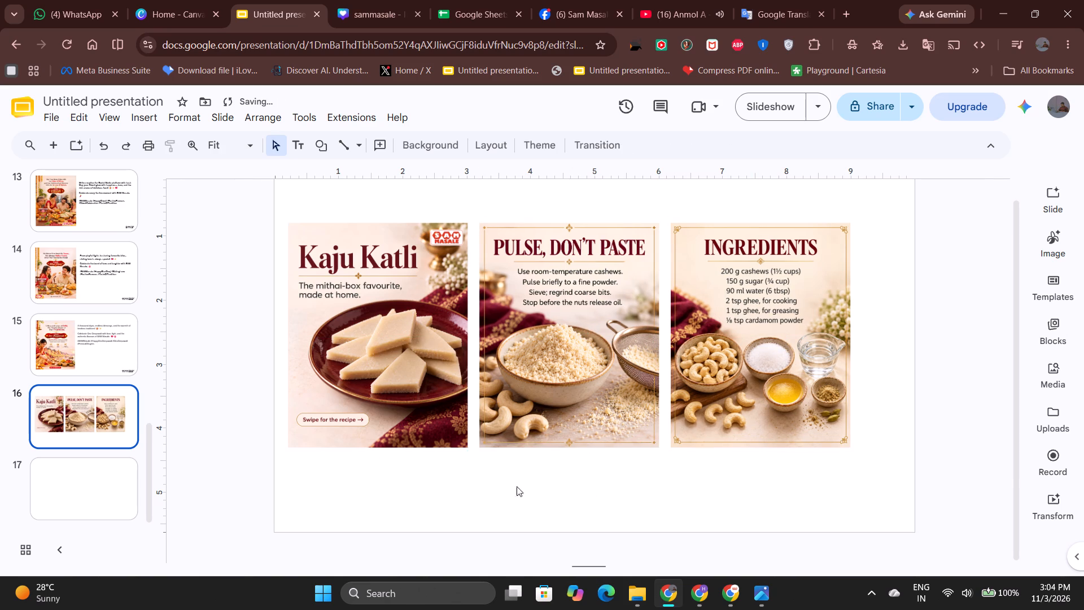
Raise the three images on slide 16 slightly and spread them across the slide with wider, equal gaps, keeping them aligned.
left_click(396, 377)
key("Up")
key("Up")
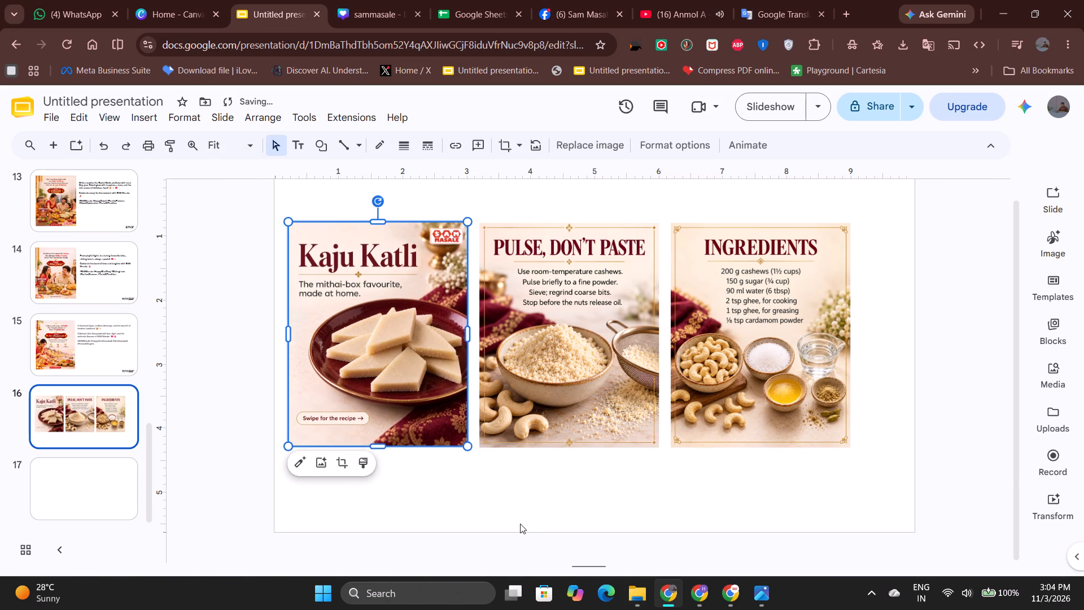
left_click(526, 520)
left_click(743, 323)
left_click_drag(743, 323, 763, 325)
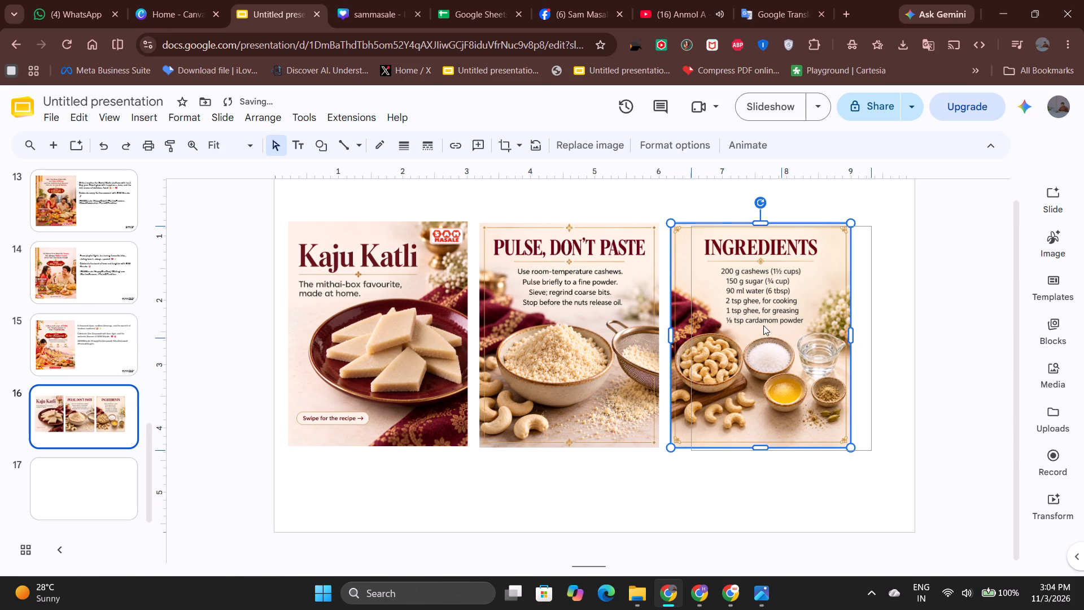
left_click_drag(763, 325, 764, 320)
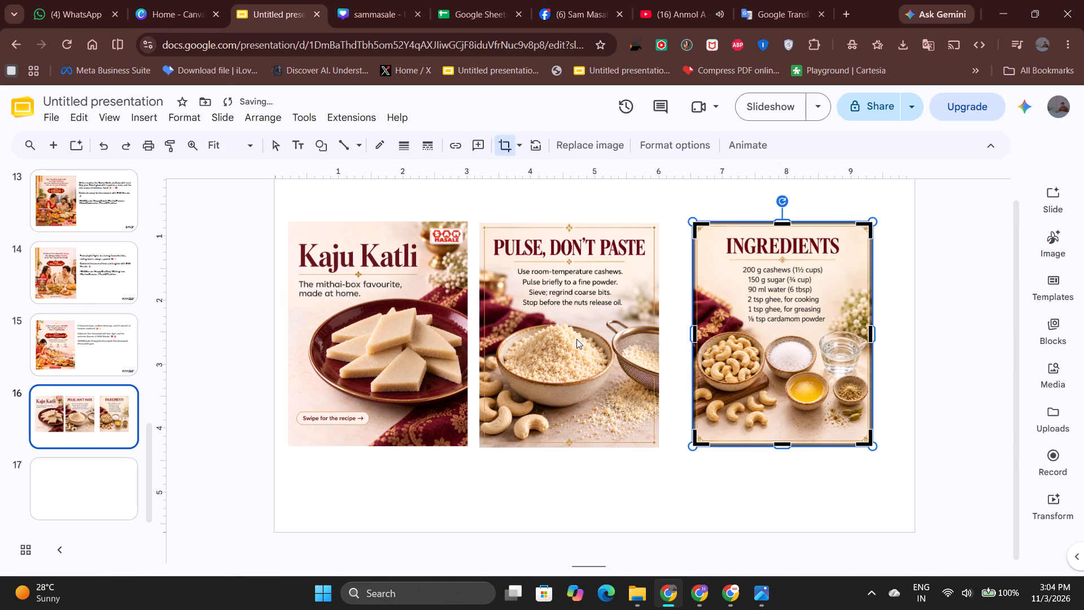
left_click(570, 339)
left_click(570, 339)
left_click_drag(560, 335, 567, 333)
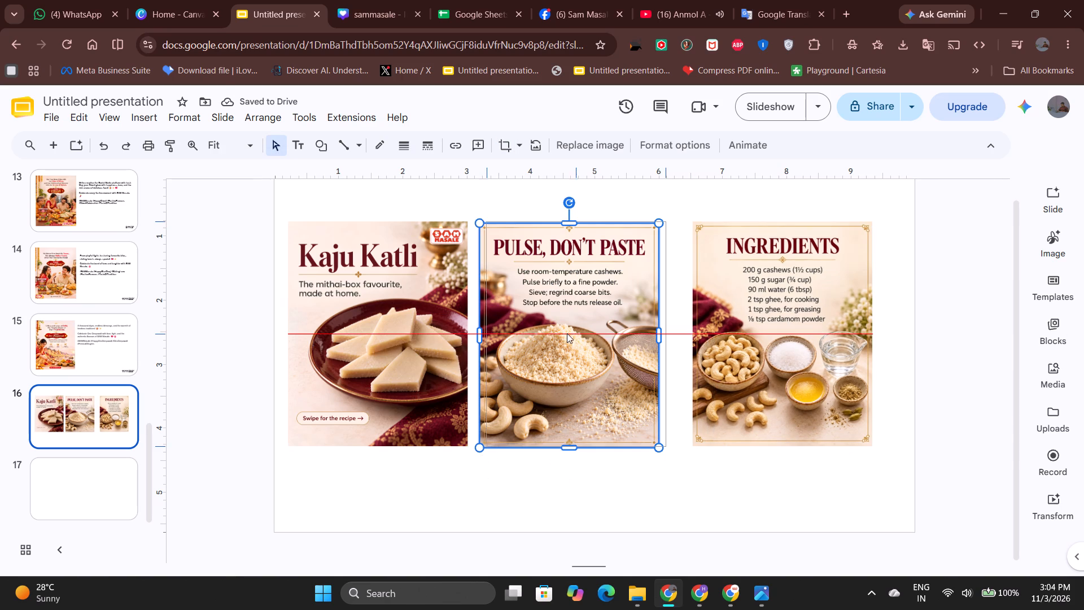
left_click_drag(567, 333, 572, 331)
left_click(658, 501)
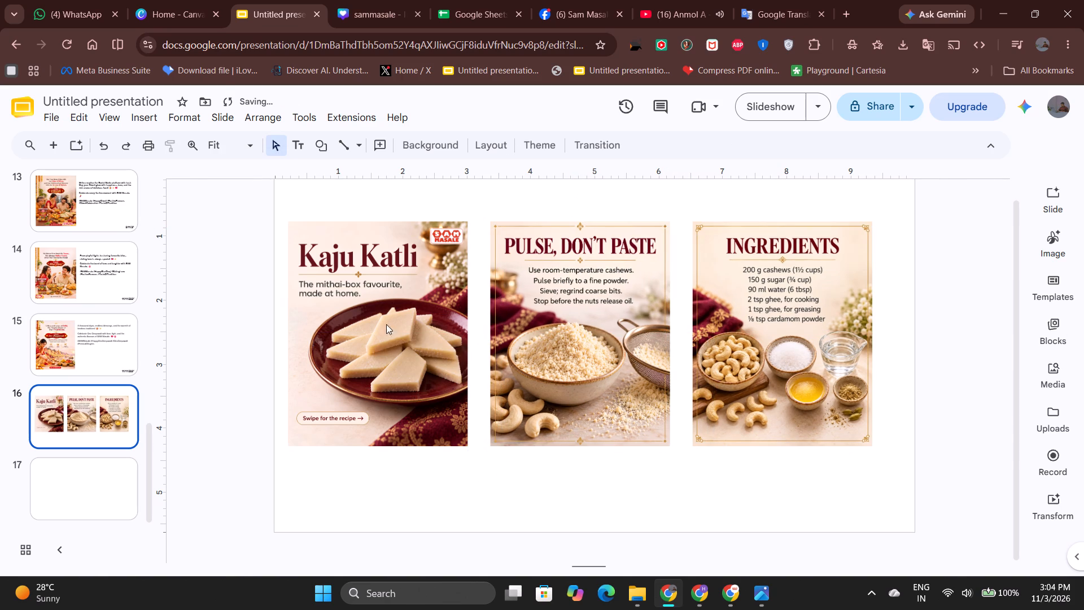
Nudge the Ingredients image slightly to the right on slide 16 to fine-tune the row's placement.
left_click(392, 338)
left_click(392, 342)
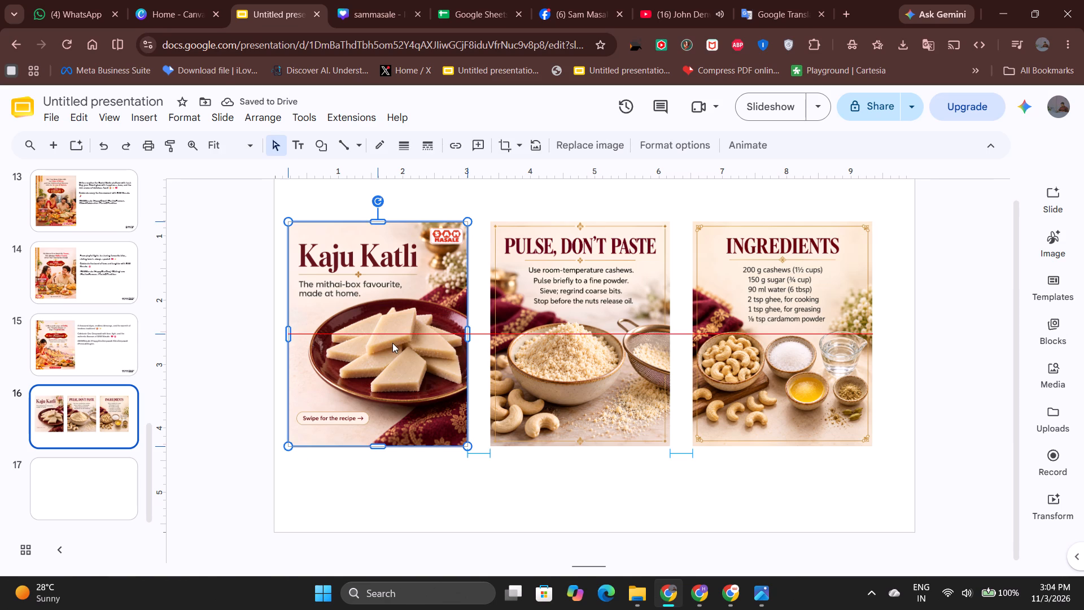
left_click(622, 496)
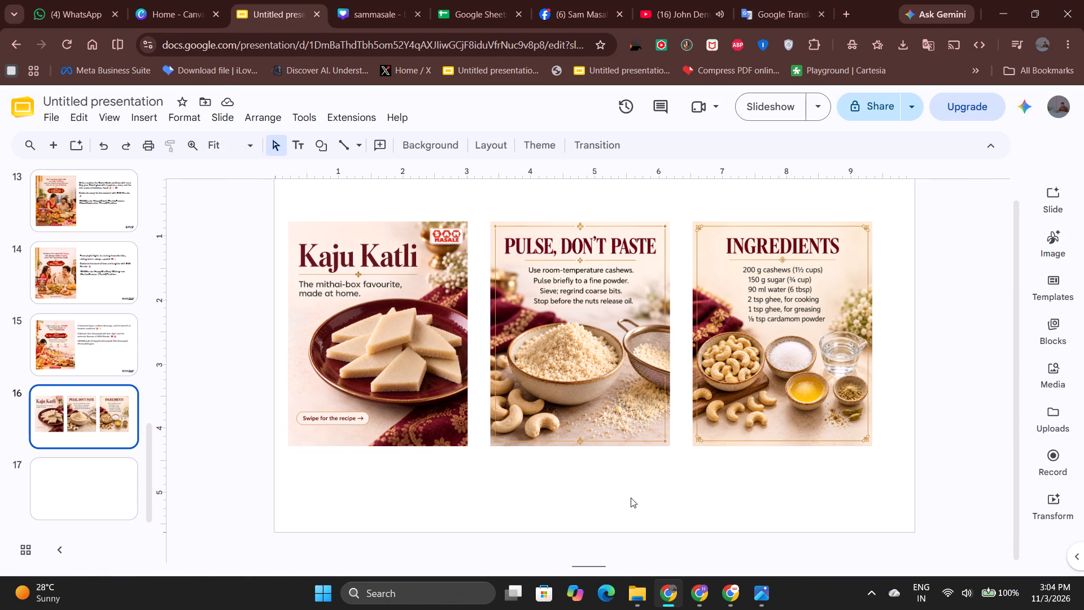
left_click(805, 369)
key("Right")
key("Right")
key("Right")
key("Right")
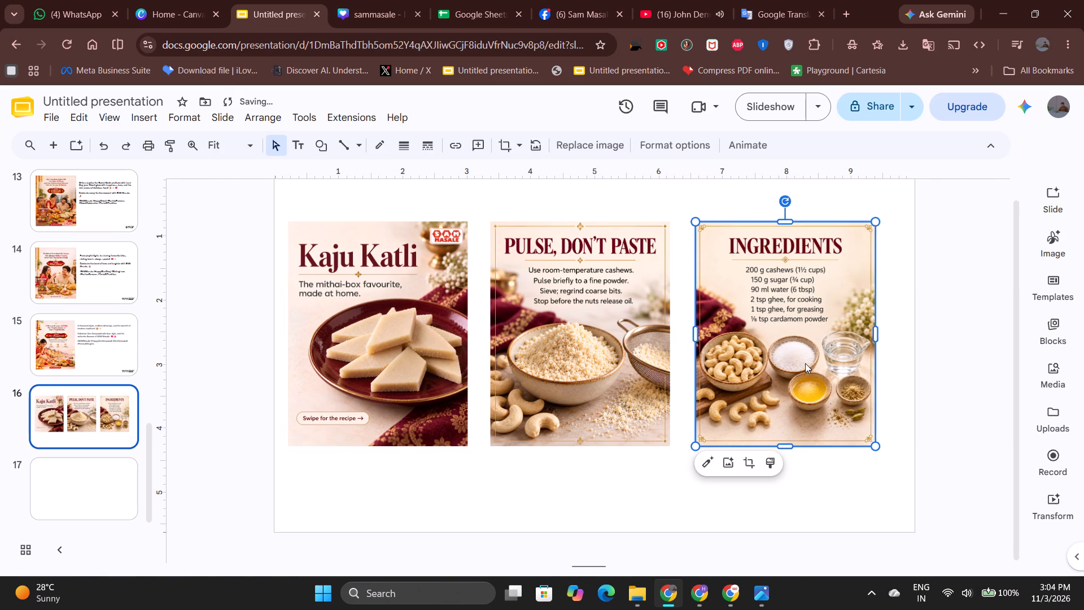
Nudge the Ingredients image slightly further right on slide 16, widening its gap from the Pulse, Don't Paste image.
key("Right")
key("Right")
key("Right")
key("Right")
key("Right")
key("Right")
key("Right")
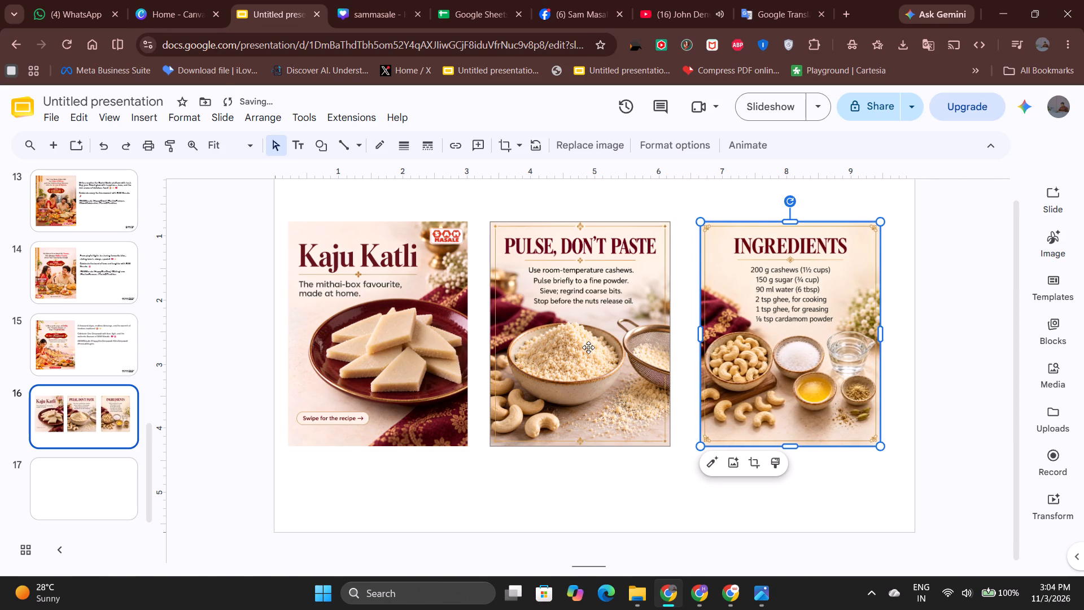
key("Right")
key("Right")
Nudge the Pulse, Don't Paste image slightly right on slide 16, between the Kaju Katli and Ingredients images.
left_click(619, 369)
key("Right")
key("Right")
key("Right")
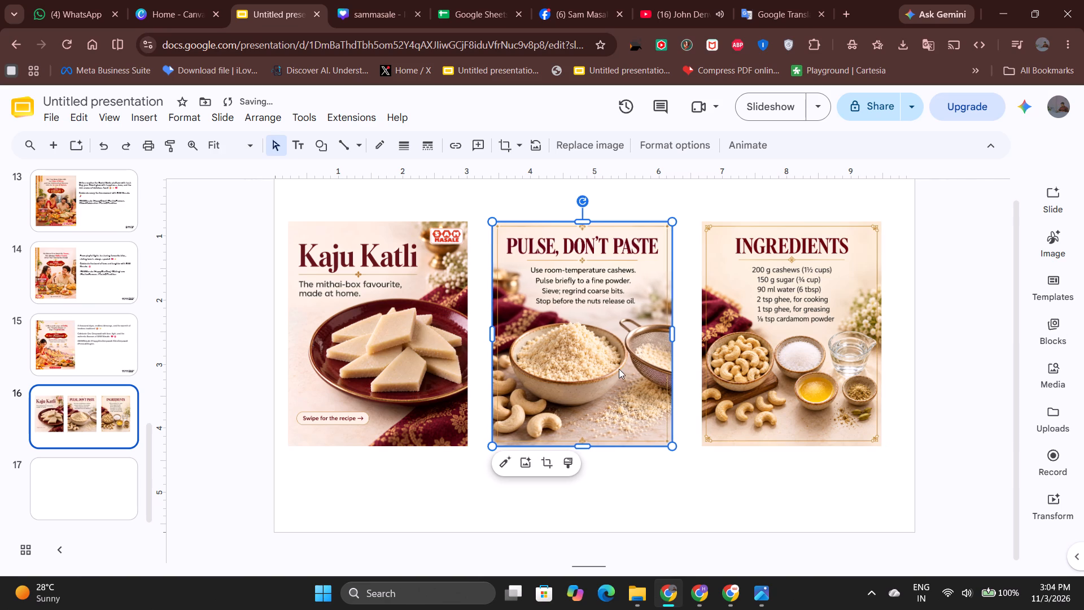
key("Right")
key("Right")
key("Right")
key("Right")
key("Right")
key("Right")
key("Right")
key("Right")
key("Right")
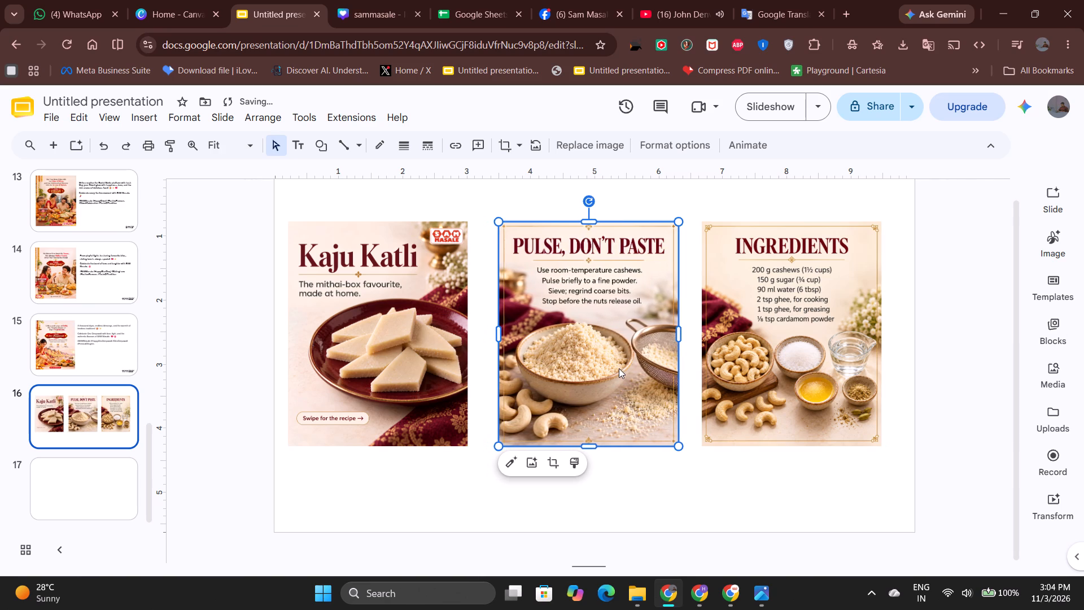
Nudge the Kaju Katli image slightly right and a touch higher on slide 16 to even out the row's spacing.
left_click(379, 345)
key("Right")
key("Right")
key("Right")
key("Right")
key("Right")
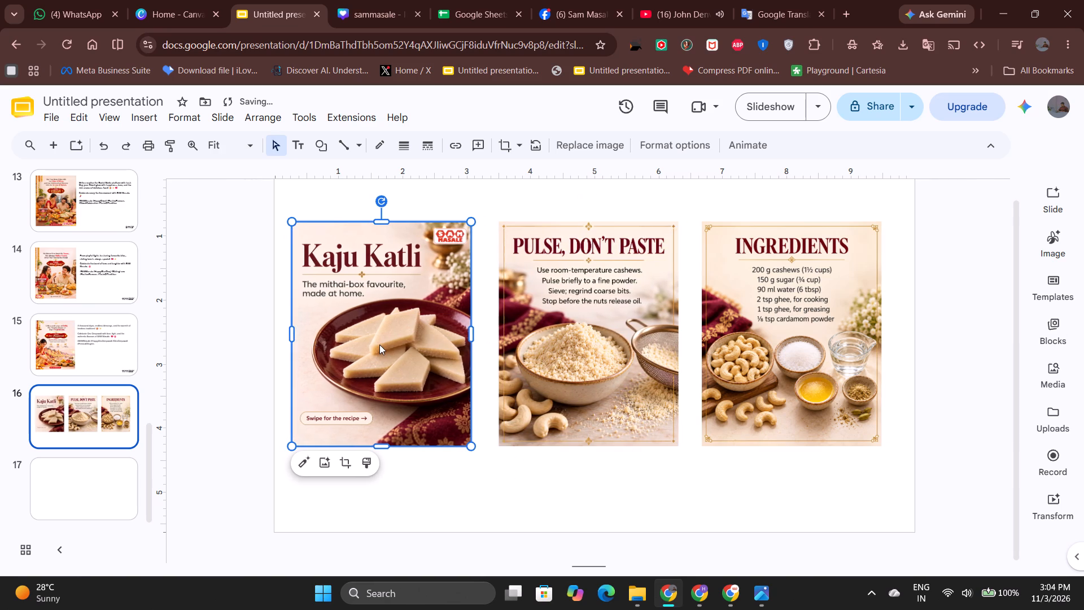
key("Right")
key("Right")
key("Right")
key("Right")
key("Right")
key("Up")
key("Right")
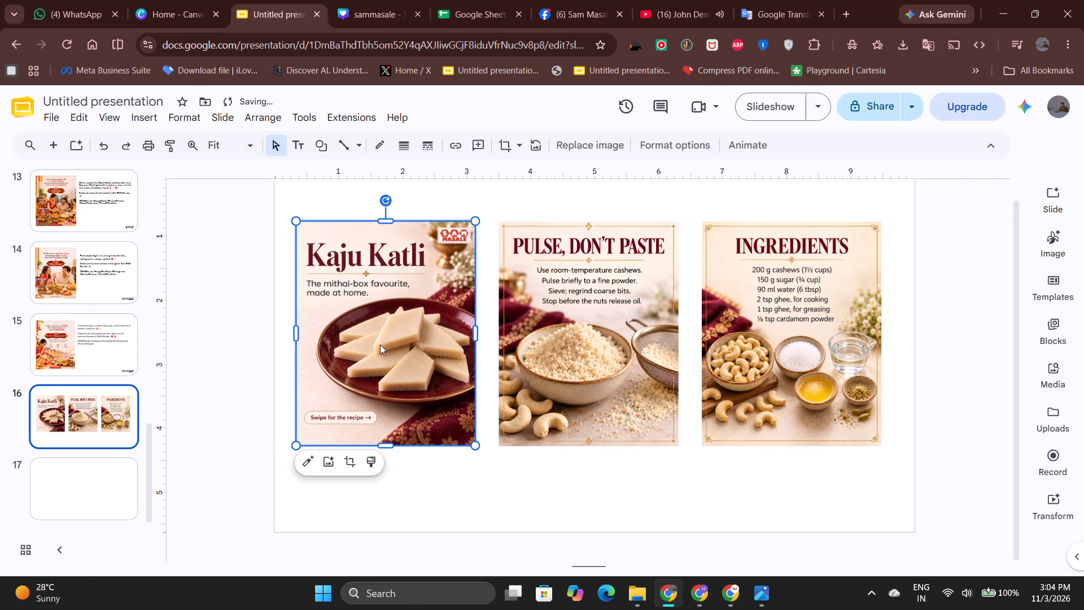
key("Right")
key("Left")
key("Left")
left_click(534, 508)
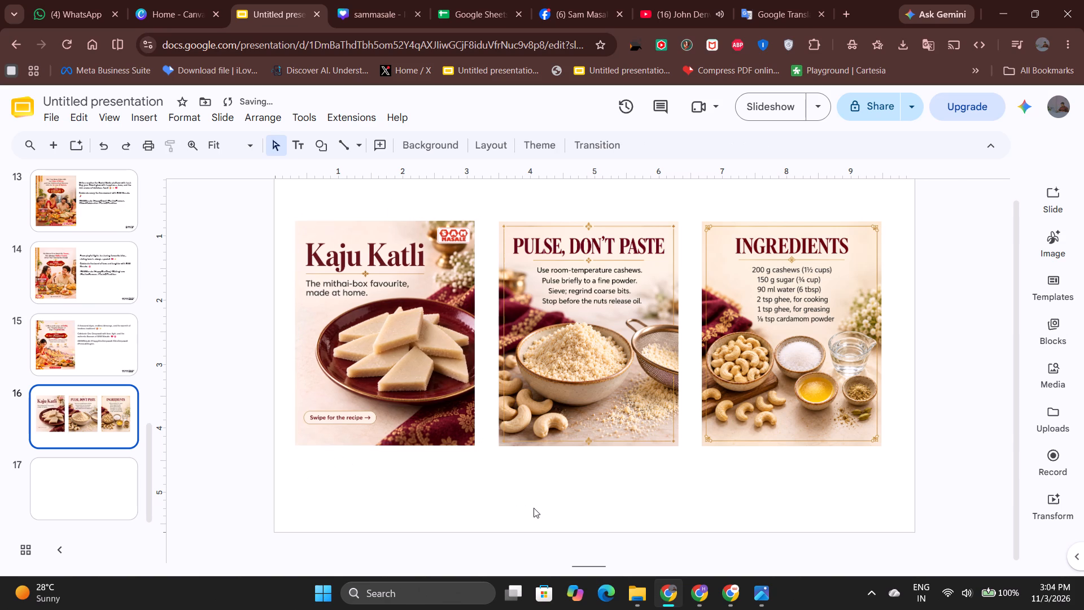
Fine-tune the gaps on slide 16 by moving Pulse, Don't Paste one nudge right and Ingredients one nudge left.
left_click(610, 382)
key("Right")
left_click(715, 483)
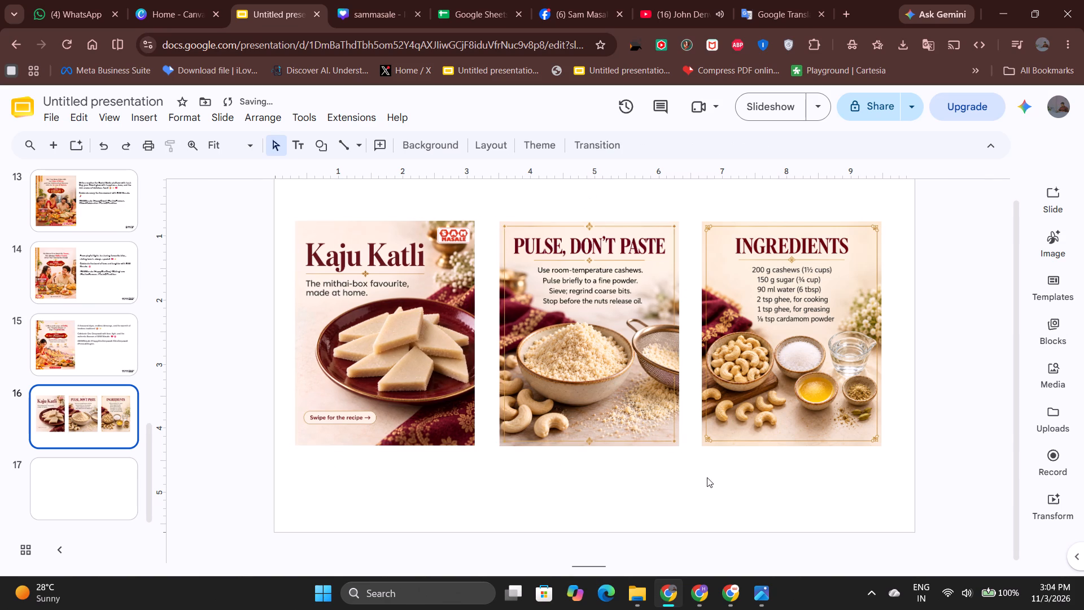
left_click(765, 420)
key("Left")
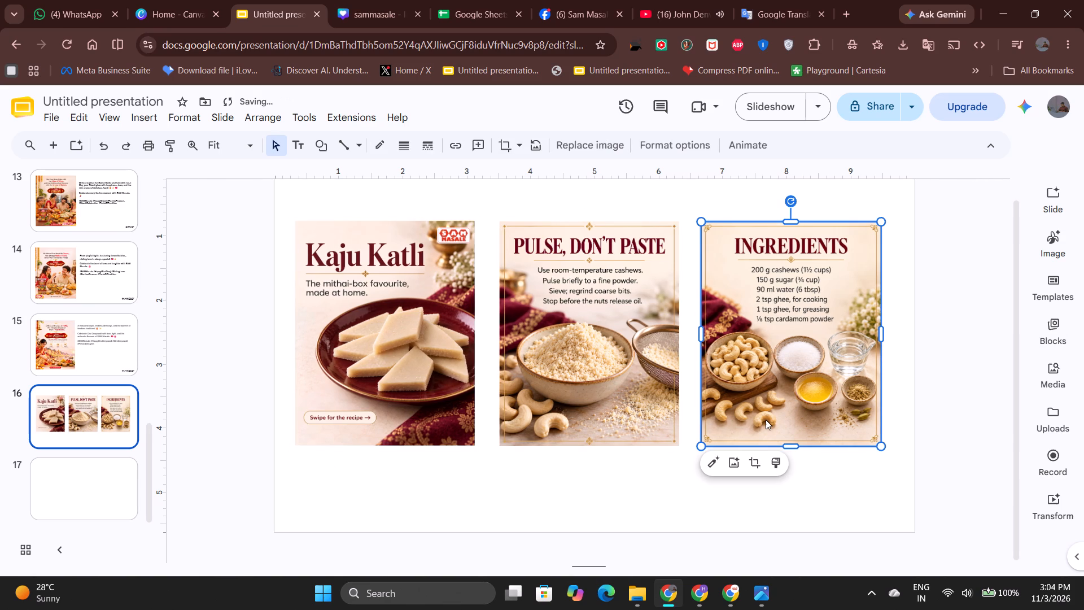
left_click(816, 515)
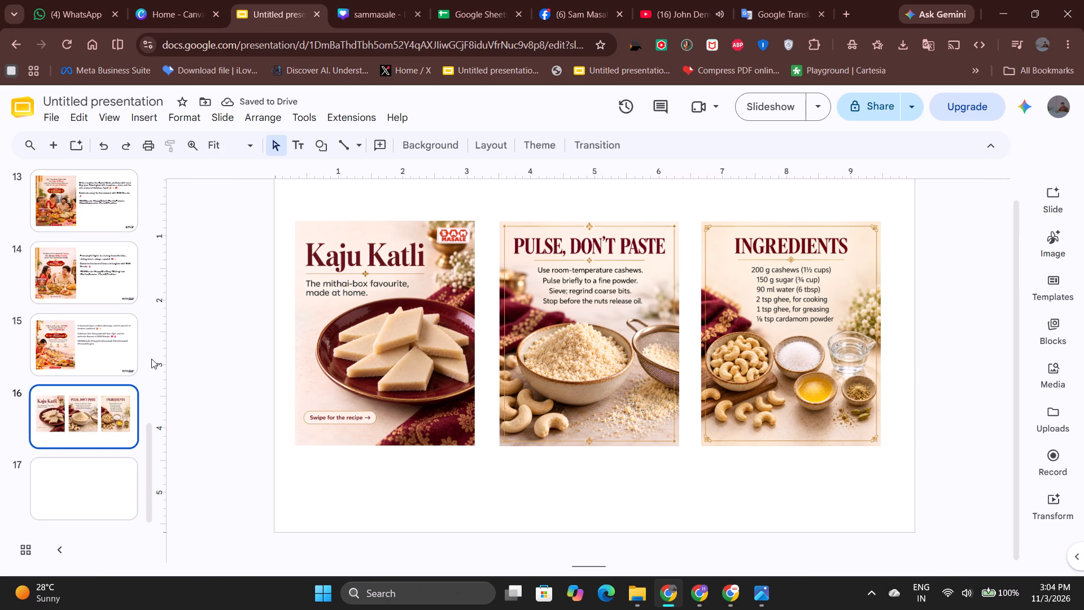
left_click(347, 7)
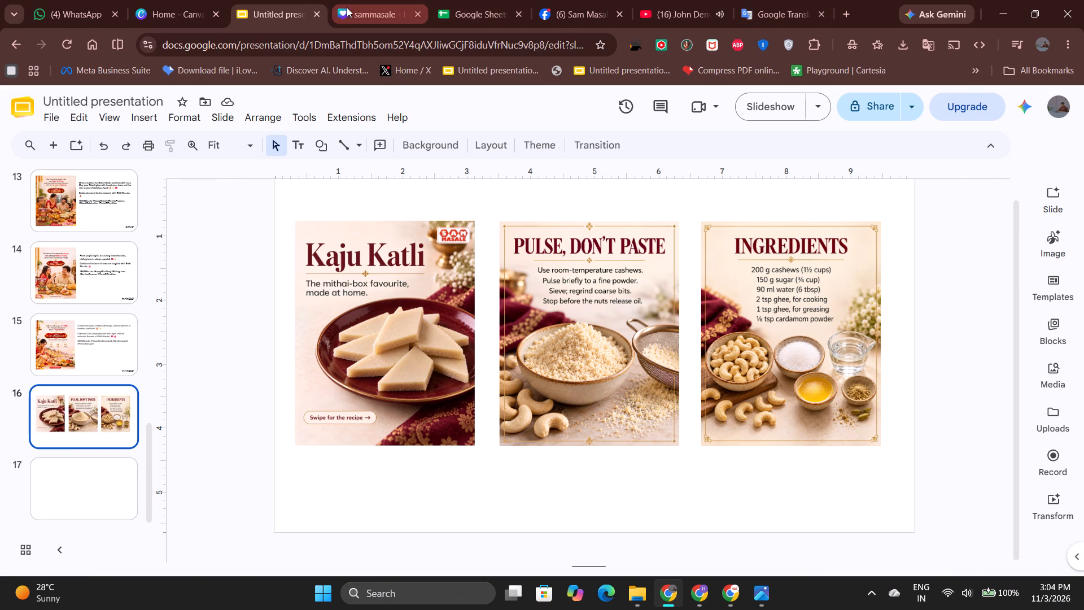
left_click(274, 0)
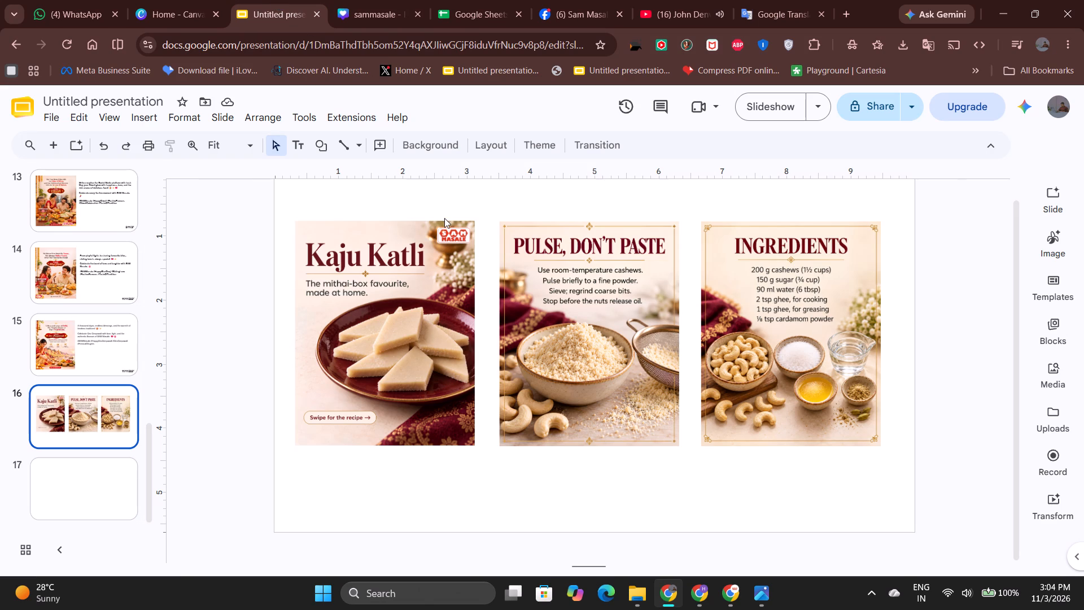
Copy the Start the Syrup image, sammasale (13), from the Downloads folder and return to the presentation.
key("alt+Tab")
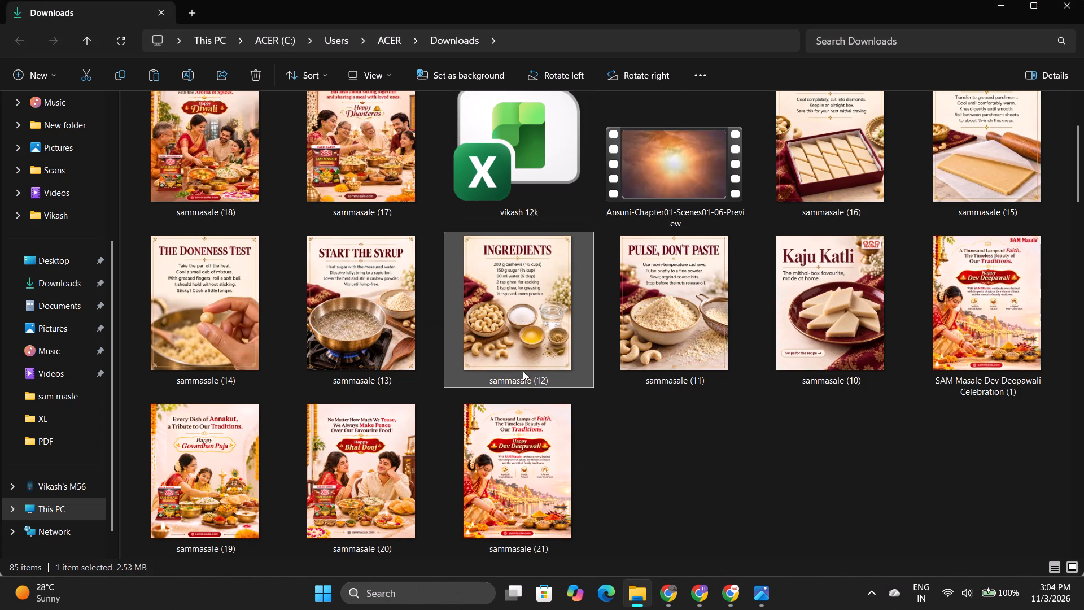
key("alt+Tab")
key("alt+Tab")
left_click(382, 341)
key("ctrl+c")
key("alt+Tab")
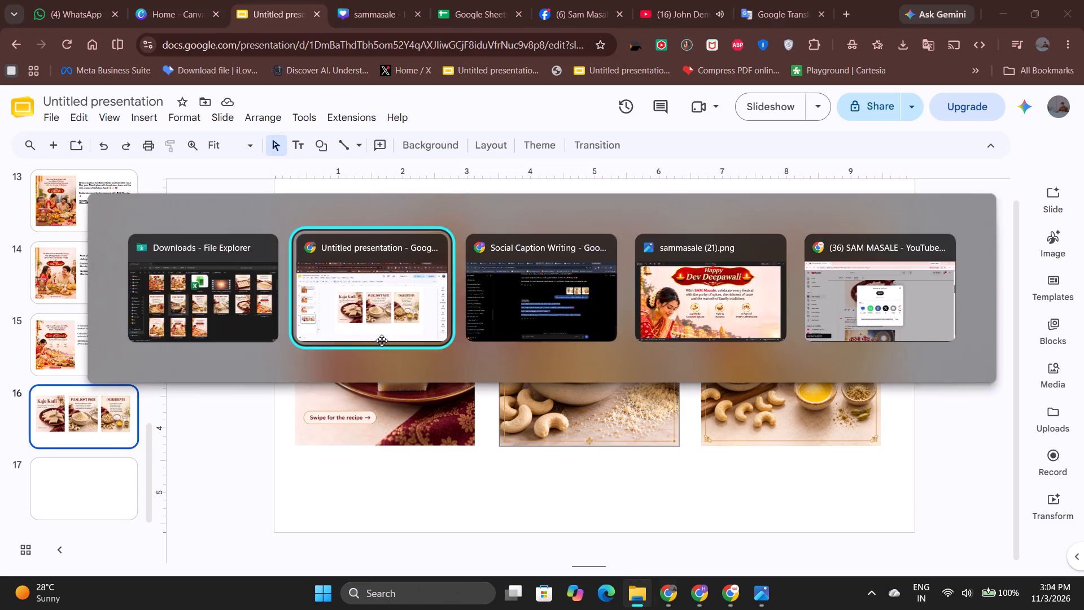
Duplicate blank slide 17 five times to add more empty slides at the end of the deck.
scroll(382, 341, "up", 1)
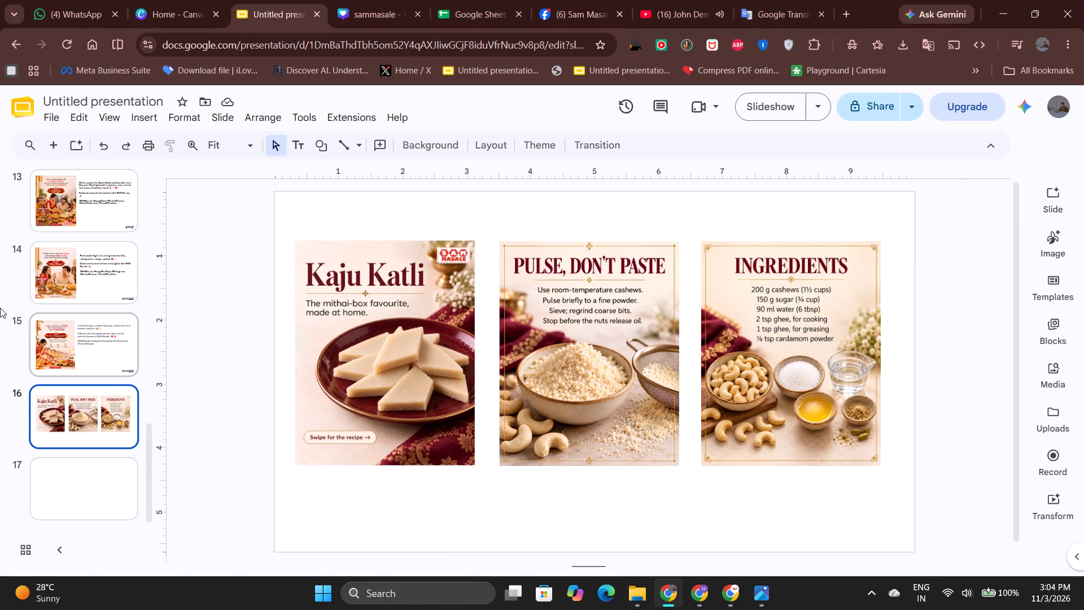
scroll(26, 318, "down", 2)
left_click(125, 489)
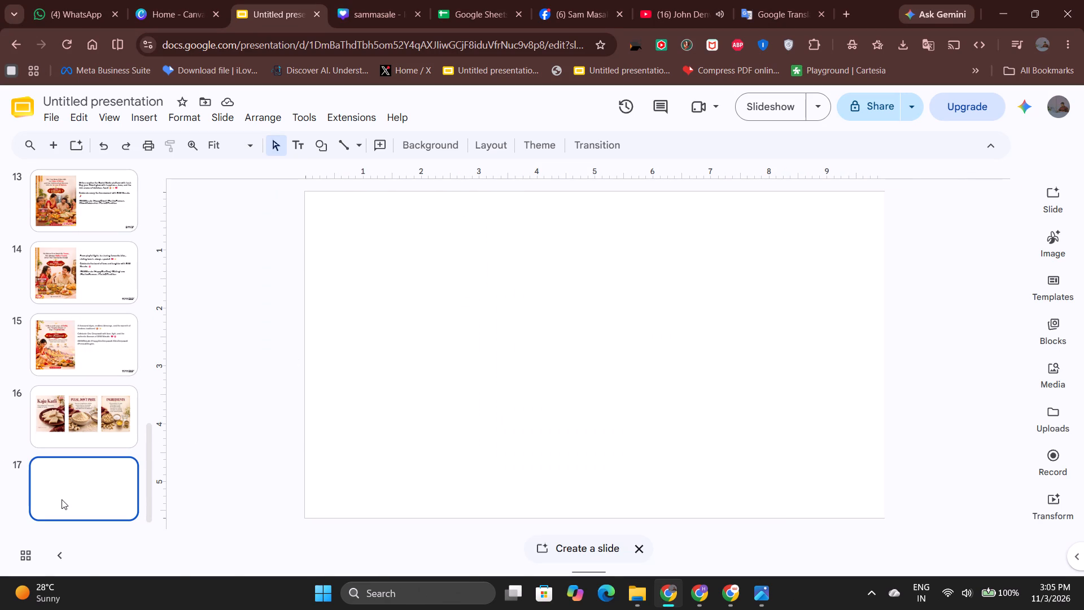
key("ctrl+d")
key("ctrl+d")
key("ctrl+d")
key("ctrl+d")
key("ctrl+d")
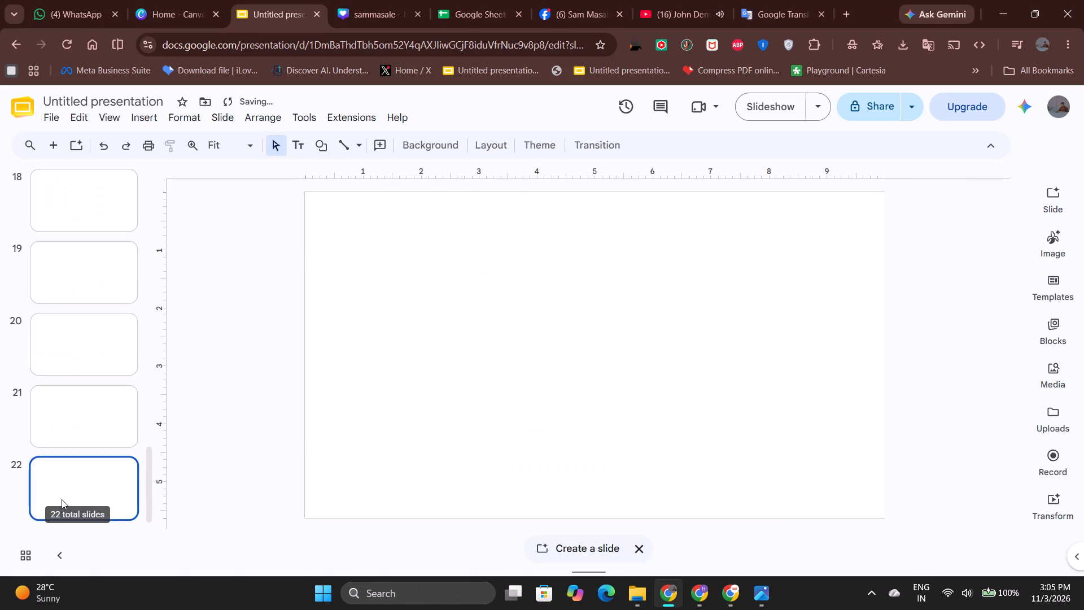
Paste the Start the Syrup image, sammasale (13), on slide 17, shrink it and place it at the slide's left side.
scroll(108, 486, "up", 4)
left_click(77, 411)
left_click(406, 328)
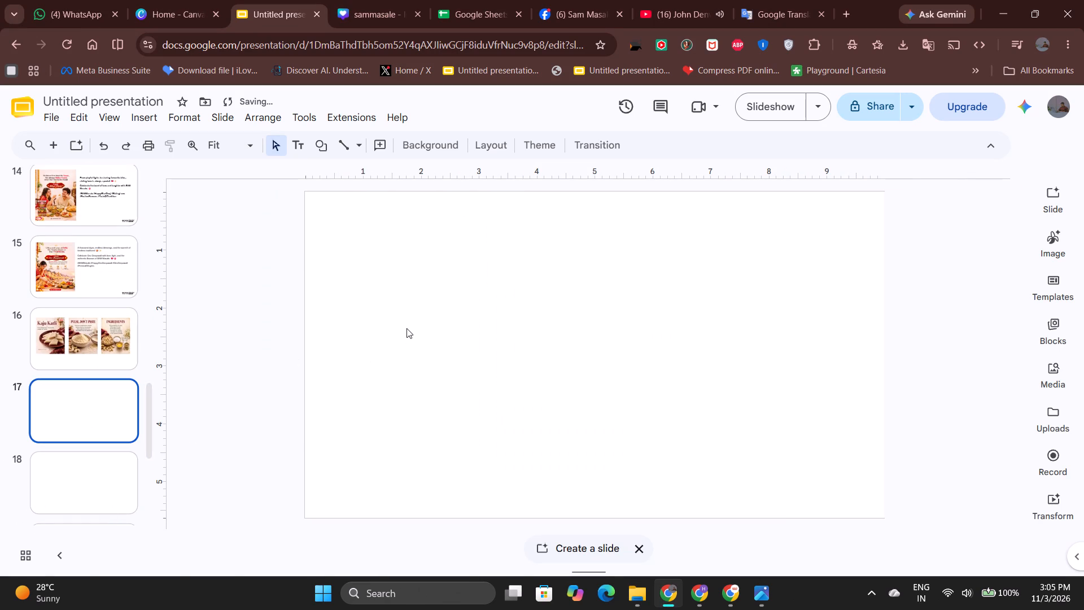
key("ctrl+v")
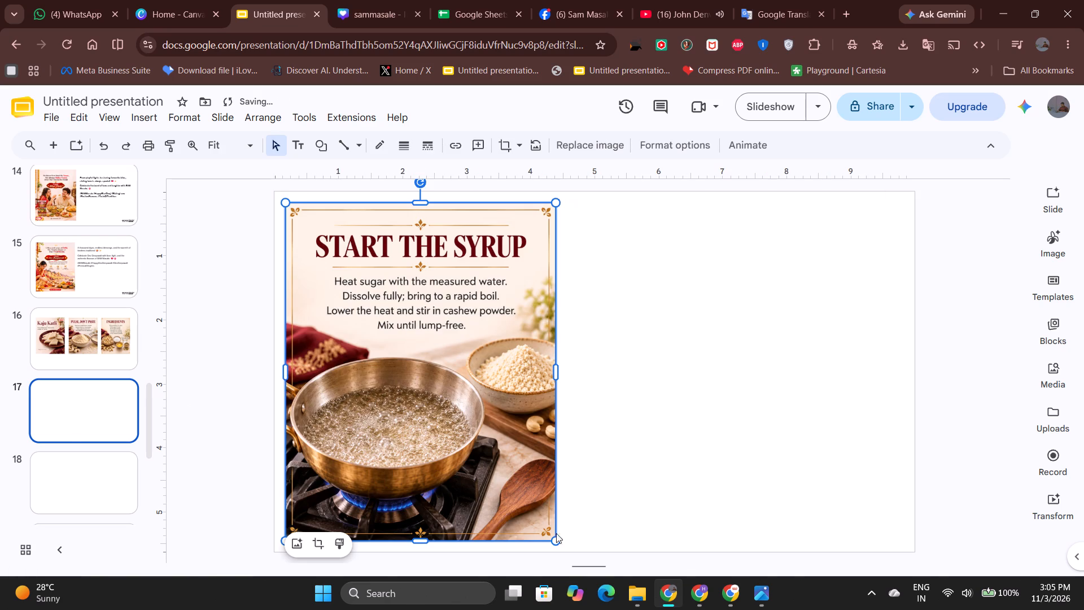
left_click_drag(551, 539, 475, 441)
left_click_drag(405, 343, 411, 368)
left_click(573, 362)
Add the Doneness Test image, sammasale (14), from Downloads to slide 17, scaled to match and top-aligned beside the Start the Syrup image.
key("alt+x")
key("alt+Tab")
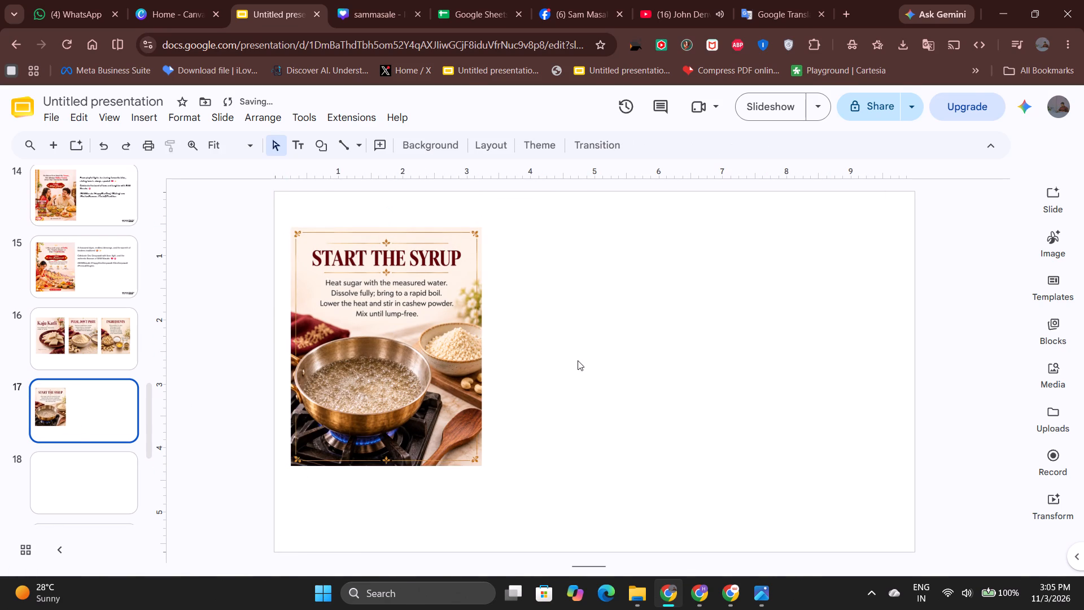
left_click(191, 329)
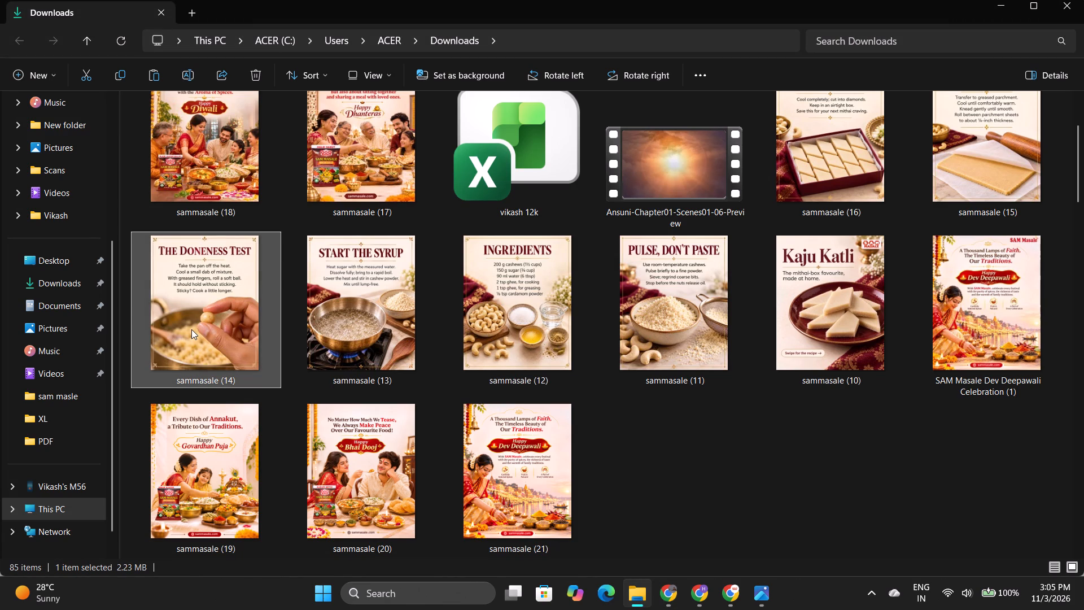
key("ctrl+c")
key("alt+Tab")
key("ctrl+v")
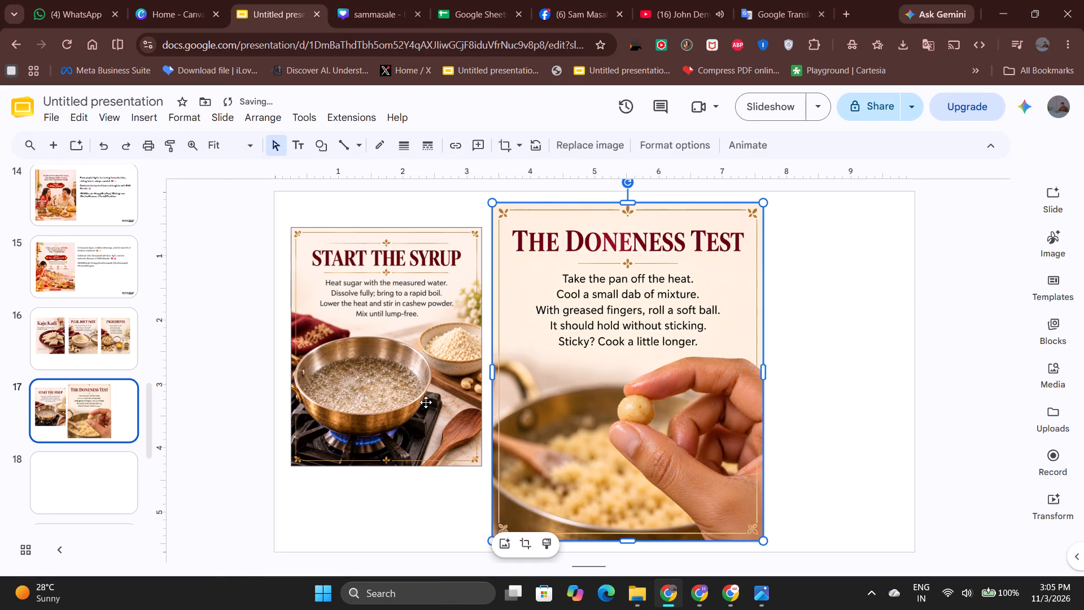
left_click(103, 341)
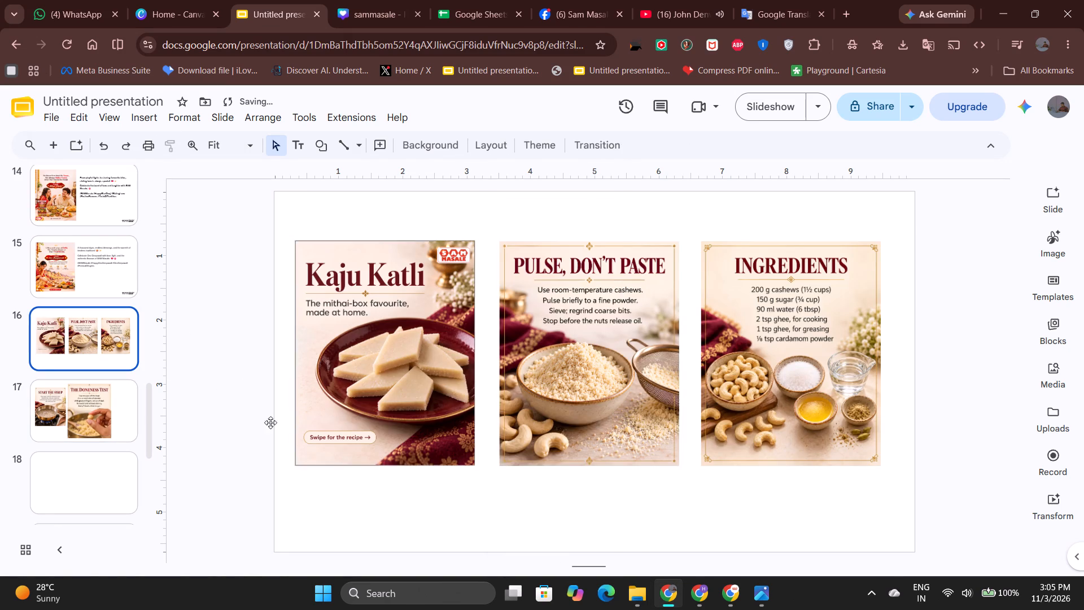
left_click(72, 411)
left_click(642, 443)
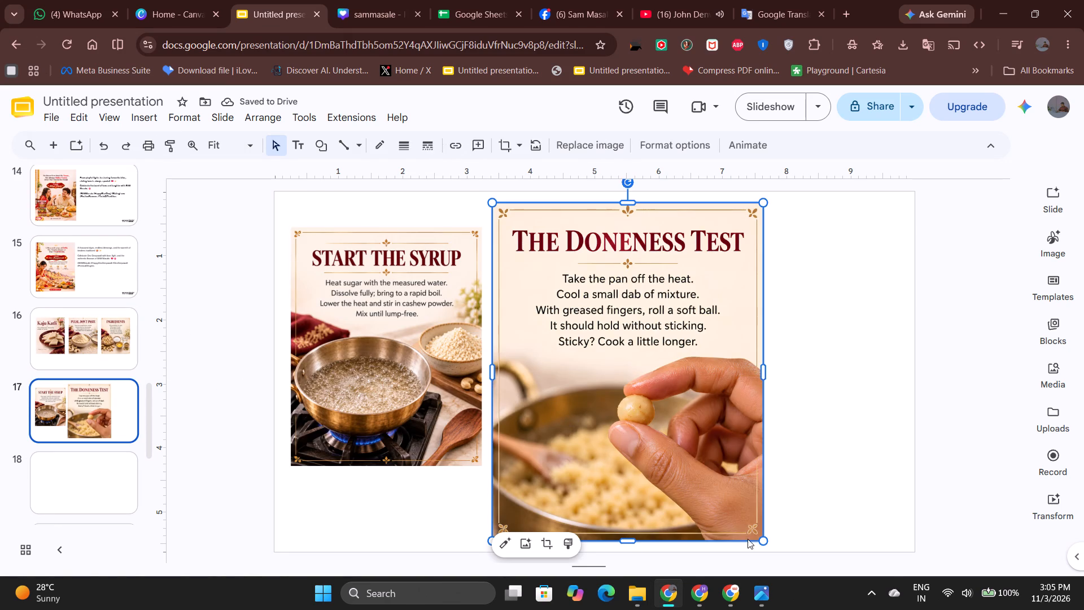
left_click_drag(762, 539, 640, 432)
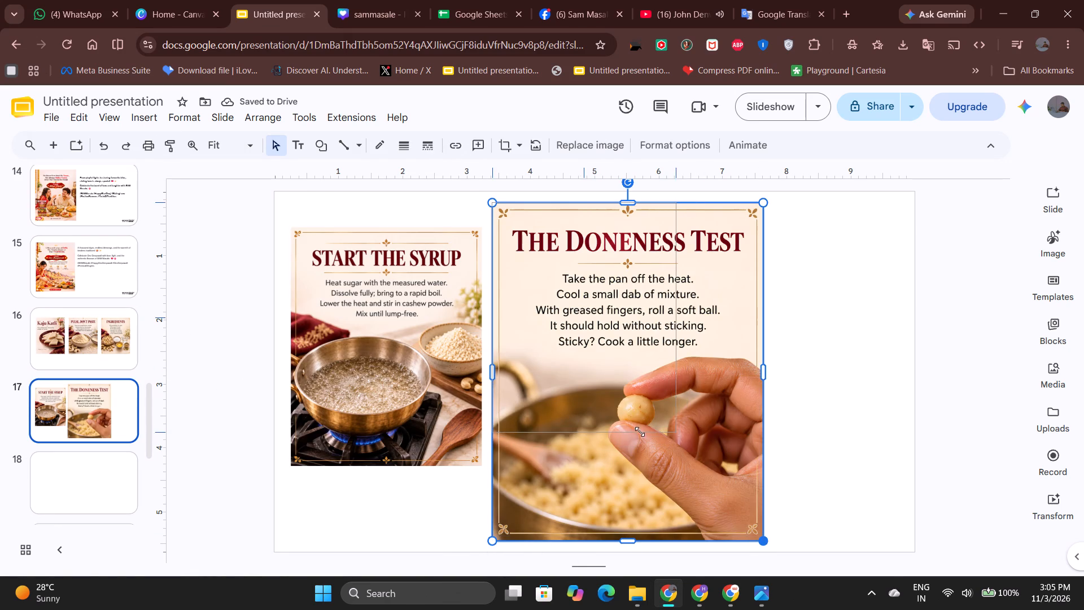
left_click_drag(640, 432, 647, 442)
left_click_drag(590, 363, 588, 381)
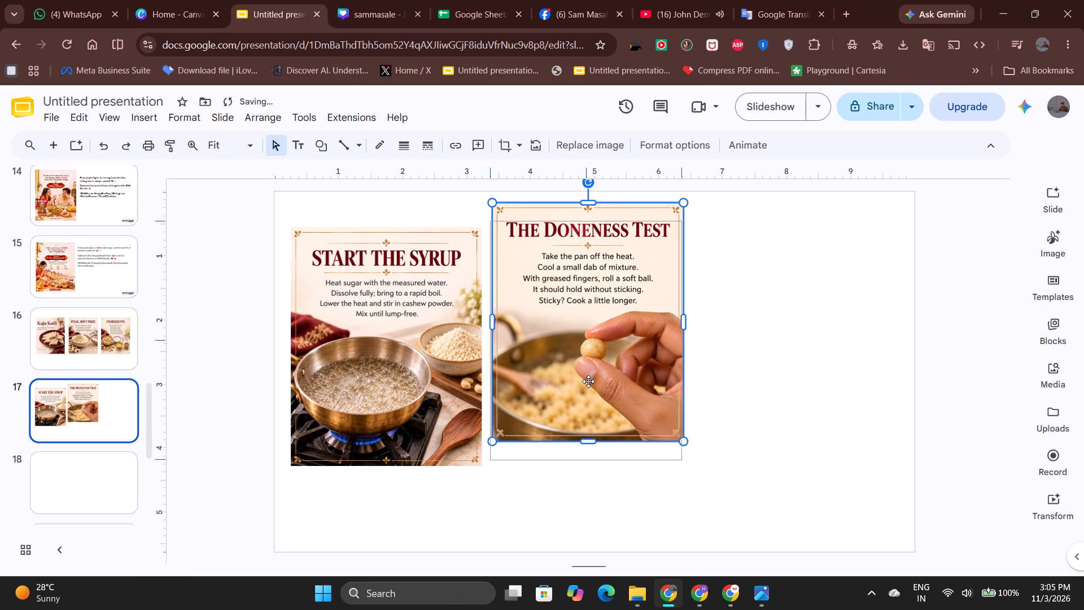
left_click_drag(588, 381, 584, 387)
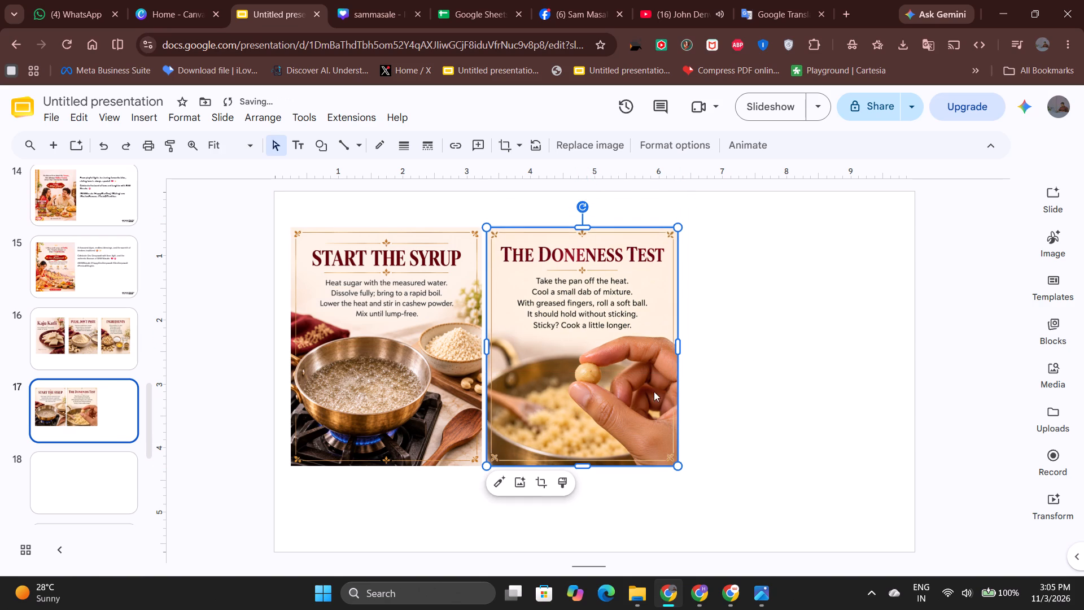
left_click(754, 382)
Add the Knead & Roll image, sammasale (15), to slide 17, scaled and top-aligned beside the Doneness Test image, and compare with slide 16.
key("alt+Tab")
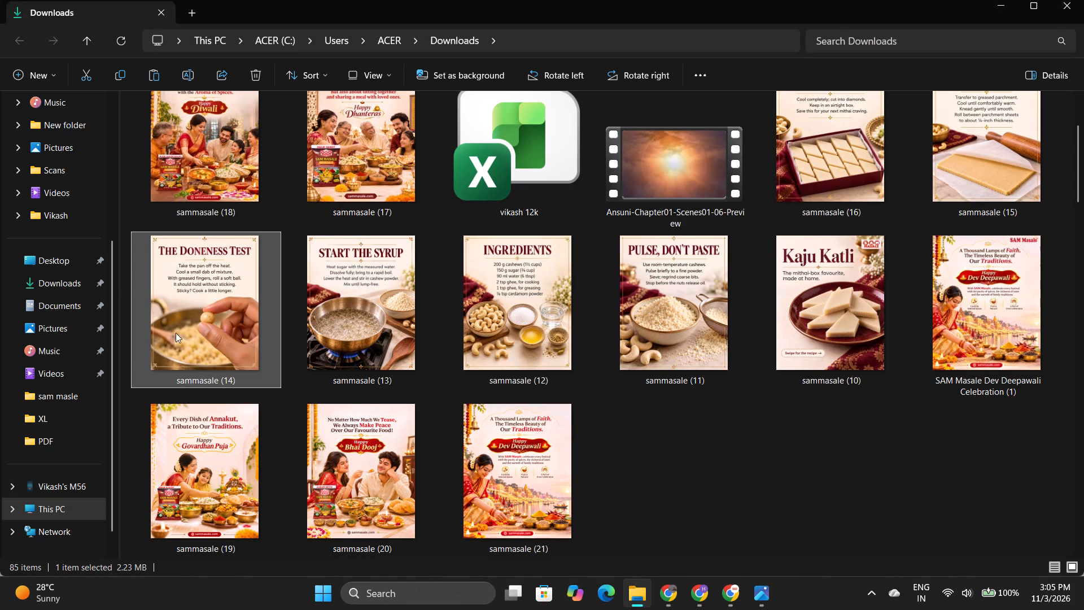
left_click(960, 146)
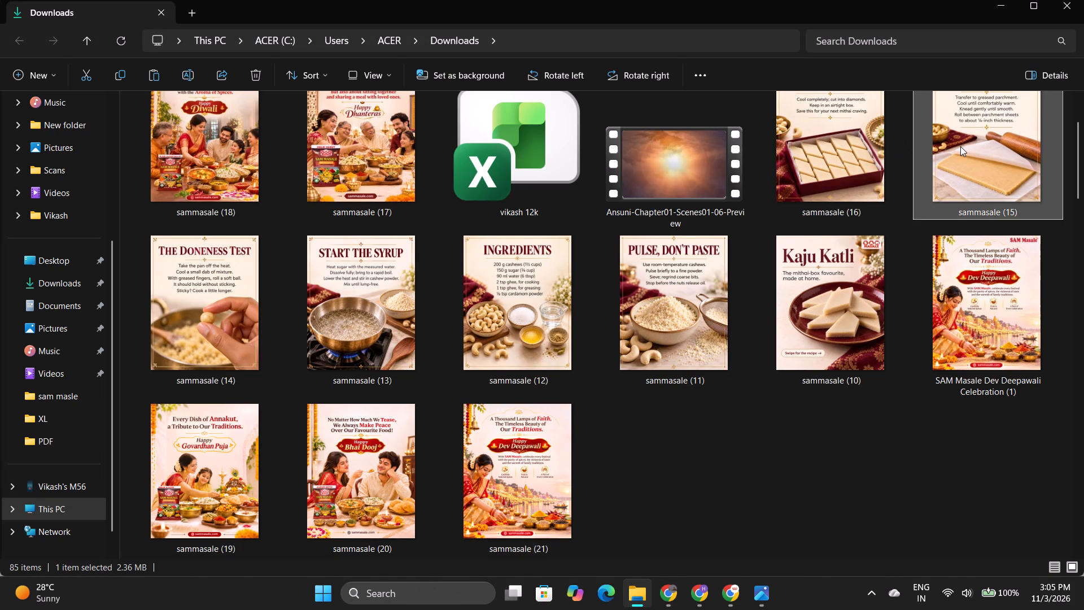
key("ctrl+c")
key("alt+Tab")
key("ctrl+v")
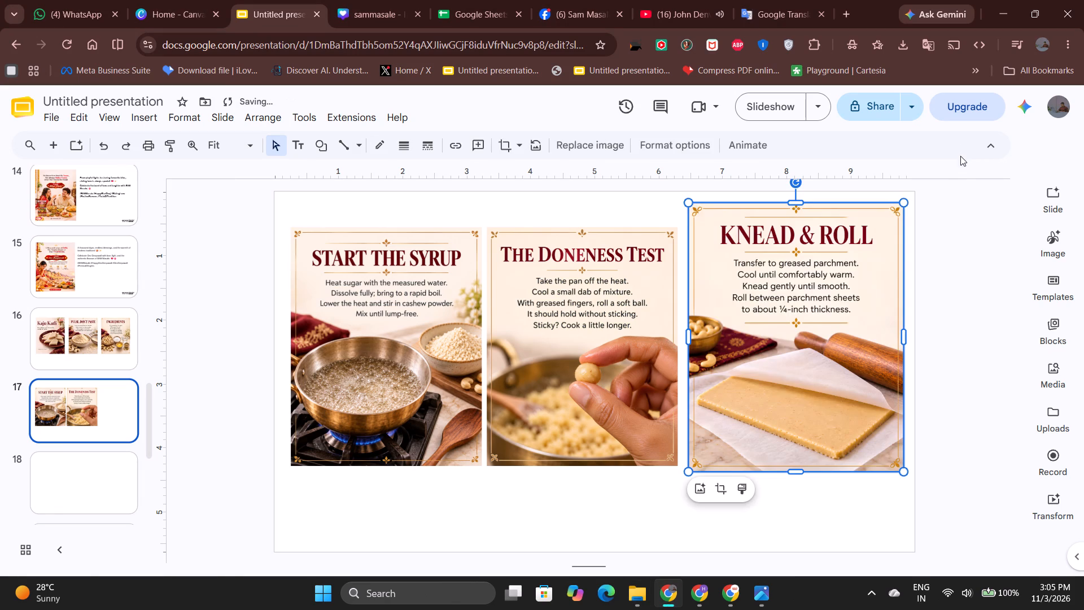
left_click_drag(810, 297, 811, 322)
left_click_drag(901, 496, 857, 451)
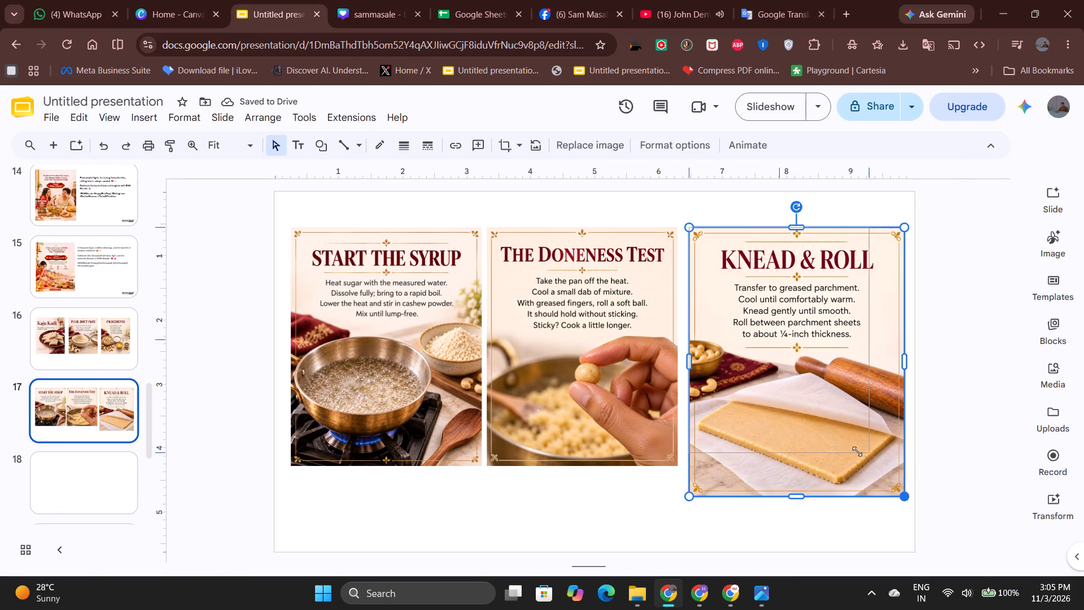
left_click_drag(857, 451, 862, 464)
left_click(570, 519)
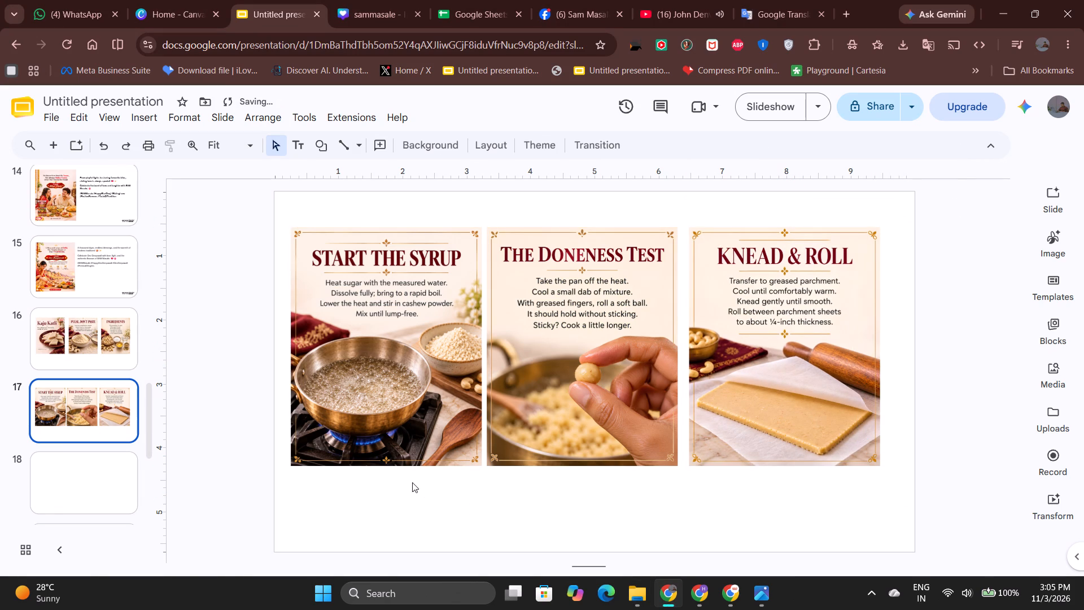
left_click(62, 328)
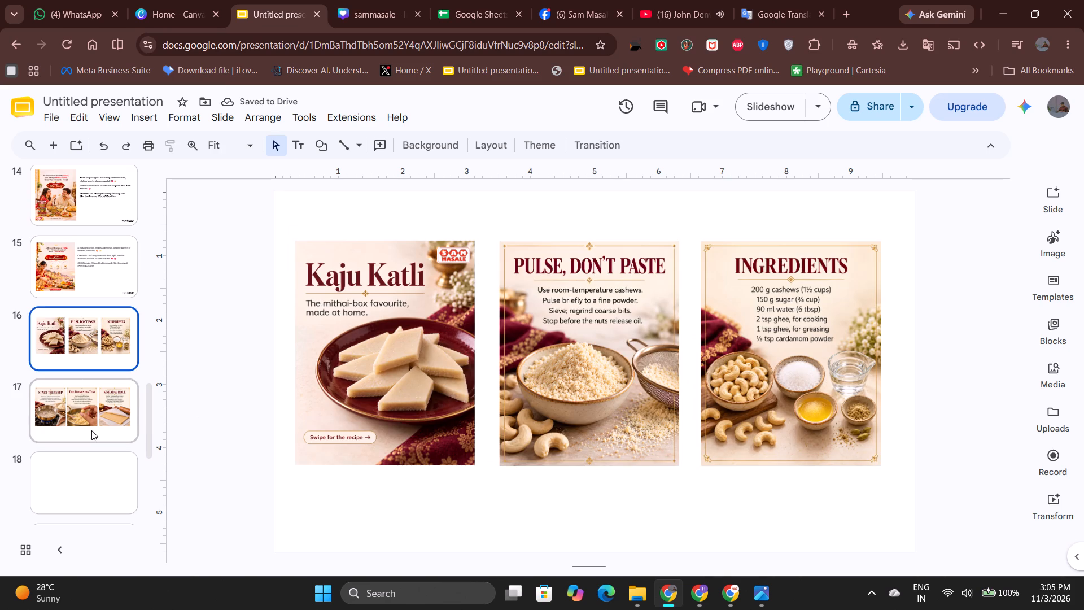
left_click(89, 417)
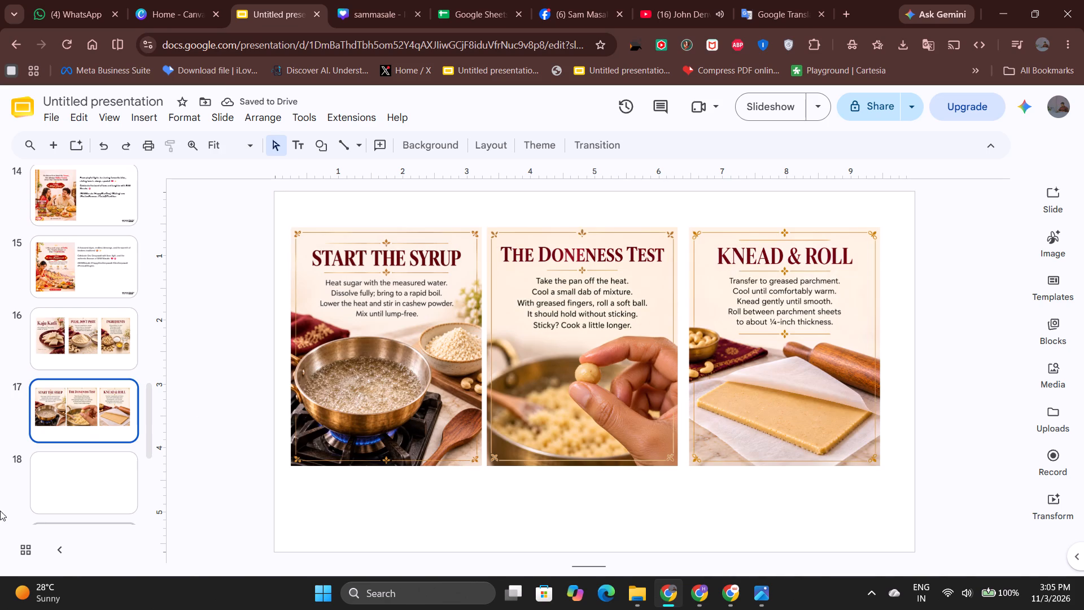
Add the Cut. Share. Save. image, sammasale (16), from Downloads to slide 18, shrunk to about 3 inches wide near the slide's left edge.
left_click(68, 495)
key("alt+Tab")
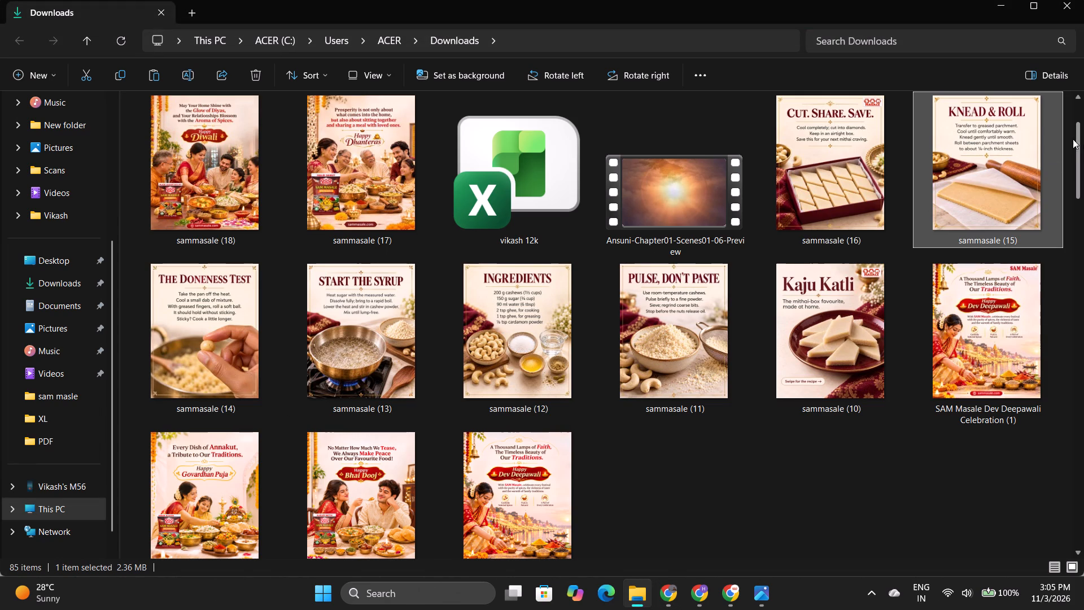
left_click(845, 163)
key("ctrl+c")
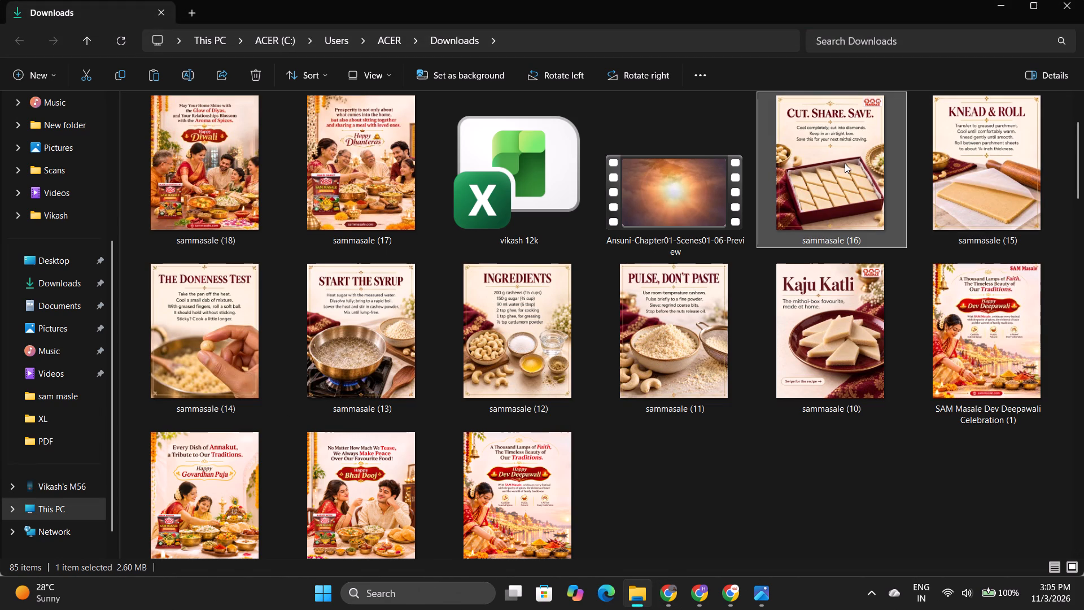
key("alt+Tab")
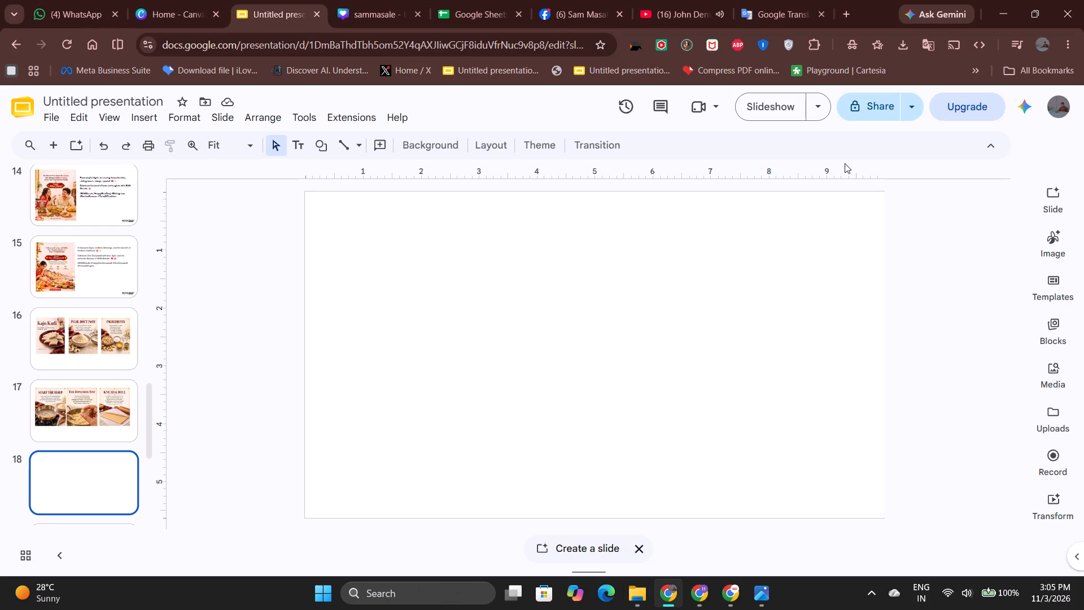
key("ctrl+v")
key("alt+Tab")
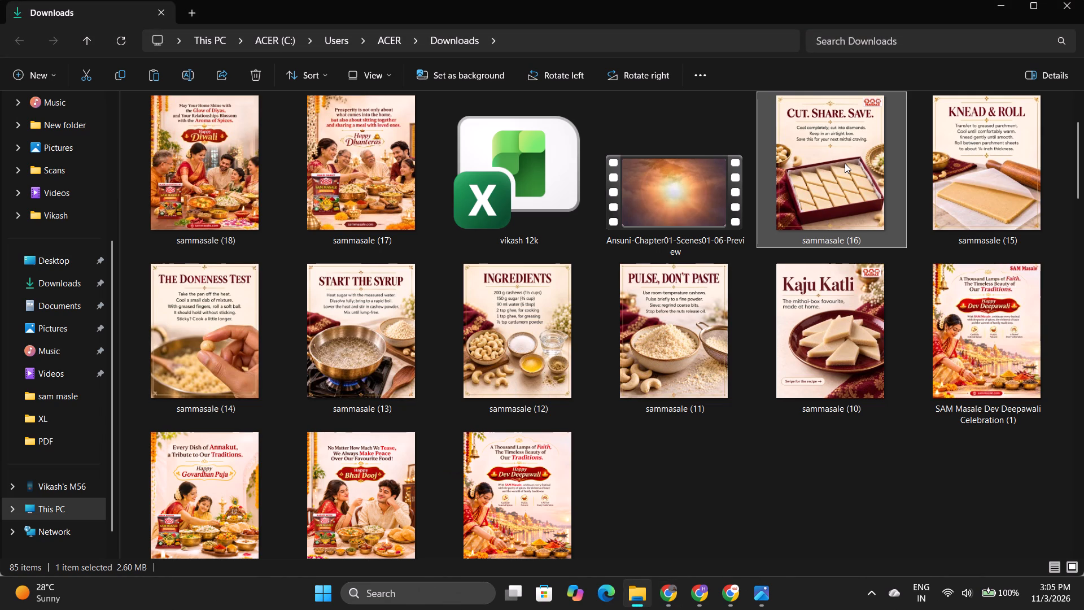
key("alt+Tab")
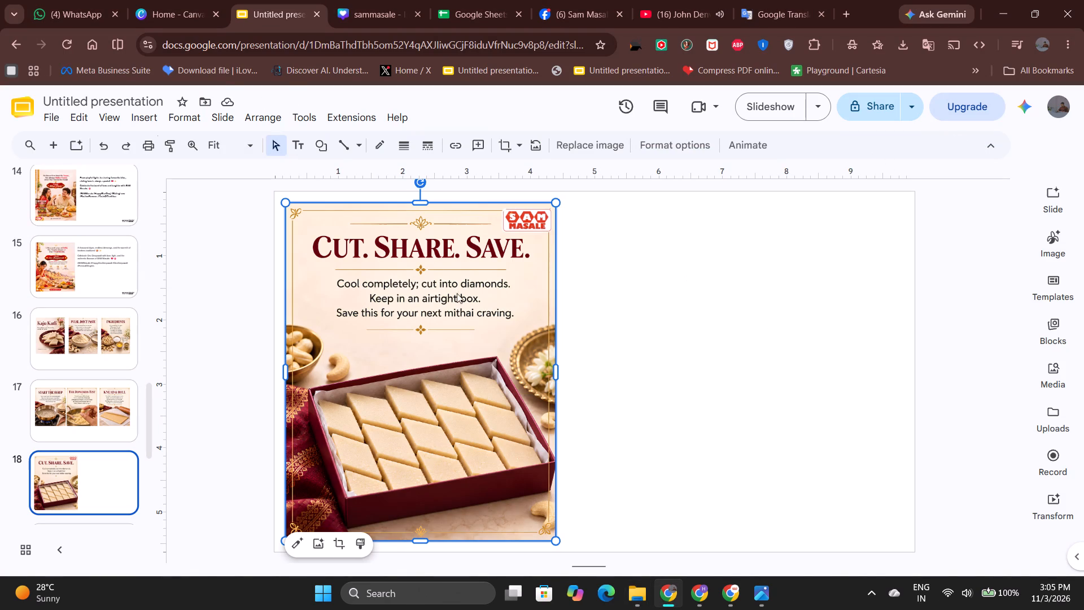
left_click(401, 443)
left_click_drag(552, 541, 448, 440)
left_click_drag(421, 343, 430, 369)
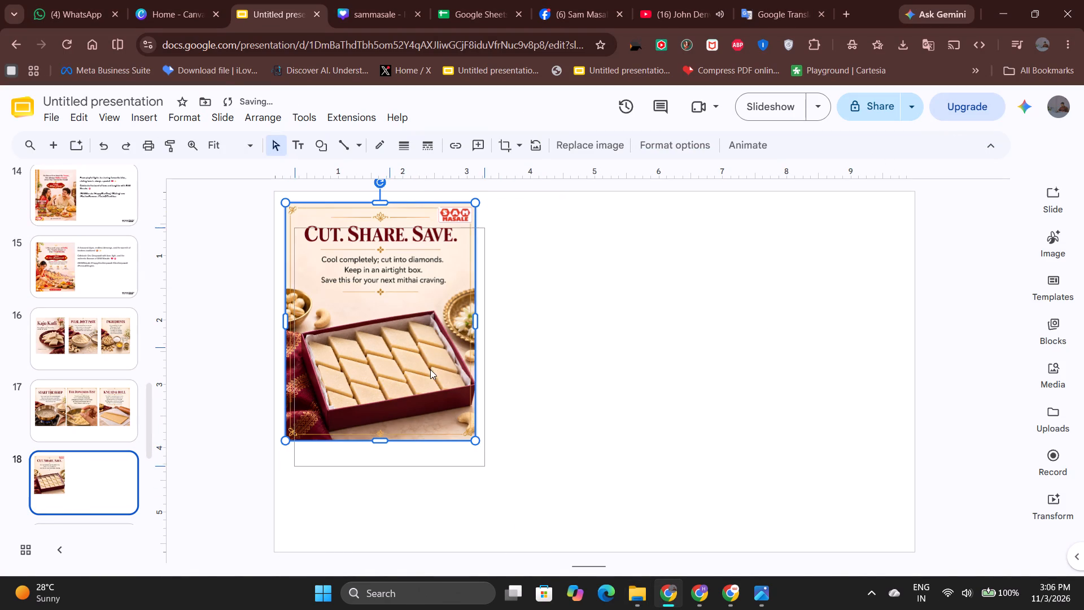
left_click_drag(430, 369, 425, 356)
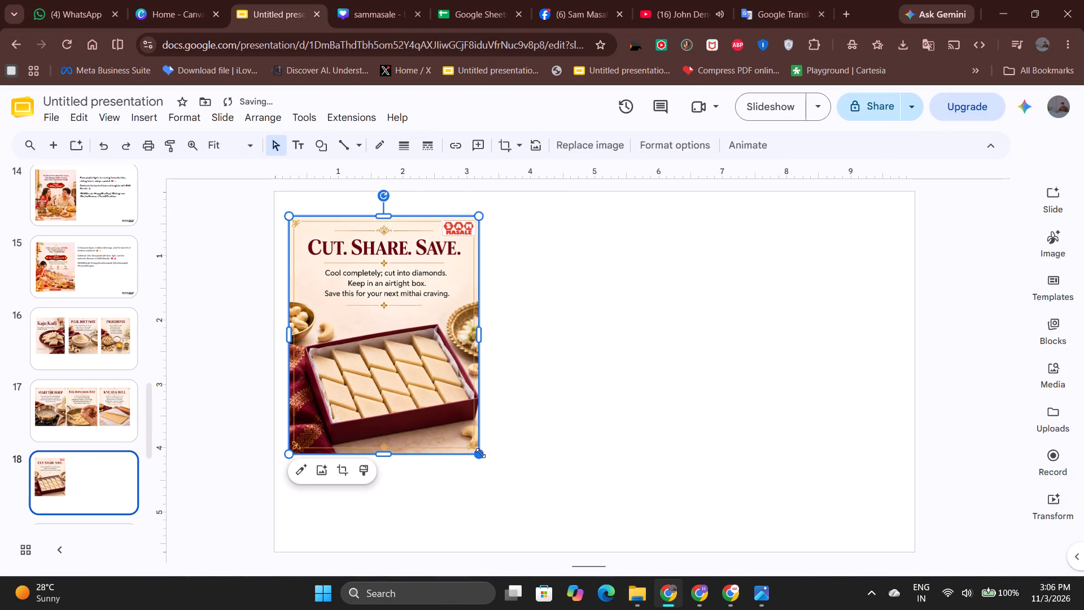
Enlarge the Cut. Share. Save. image on slide 18 to about 3.5 inches wide and shift it slightly down and inward.
left_click_drag(479, 454, 512, 490)
left_click(589, 470)
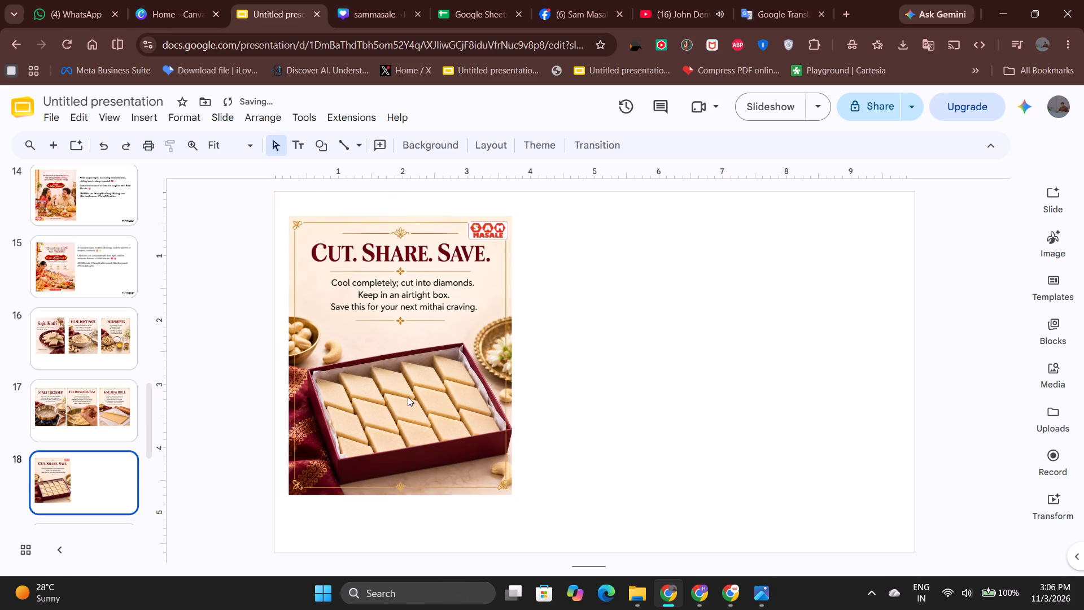
left_click(408, 396)
left_click_drag(511, 494, 514, 500)
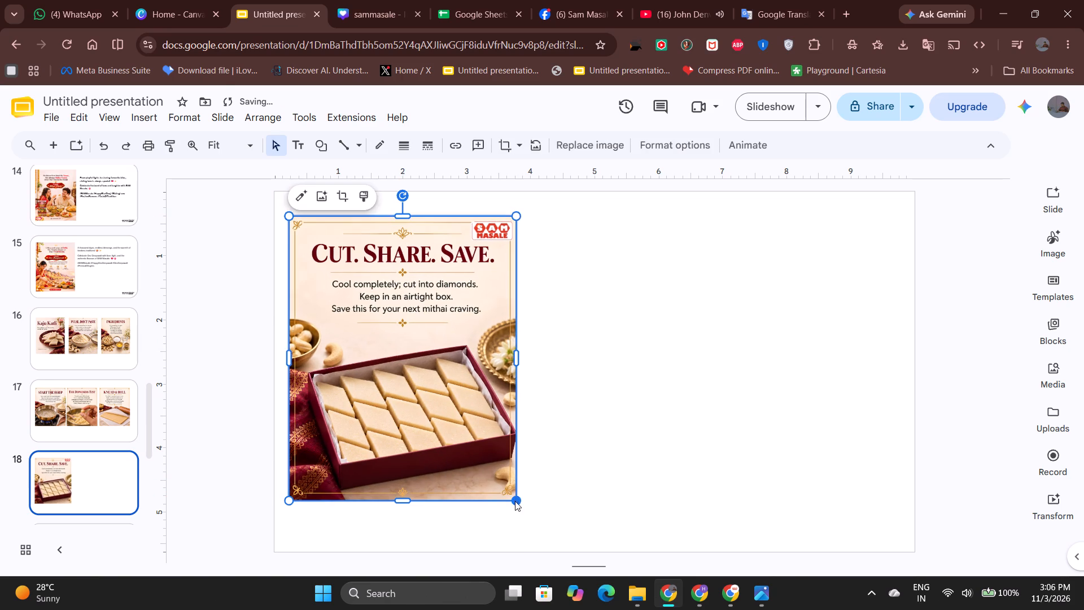
left_click(634, 469)
left_click(711, 326)
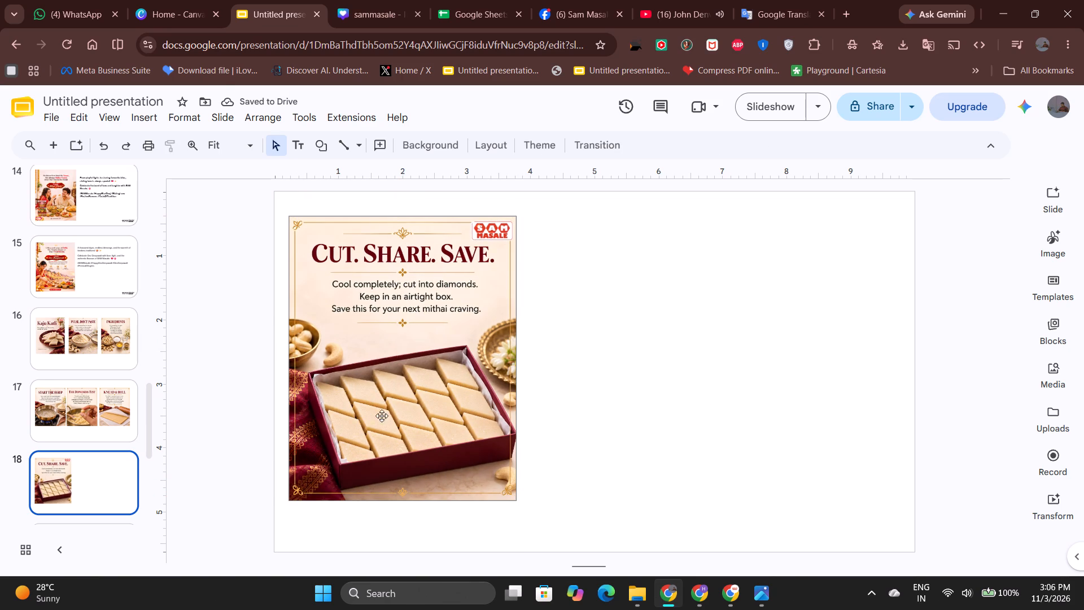
left_click(352, 411)
left_click_drag(371, 394, 375, 400)
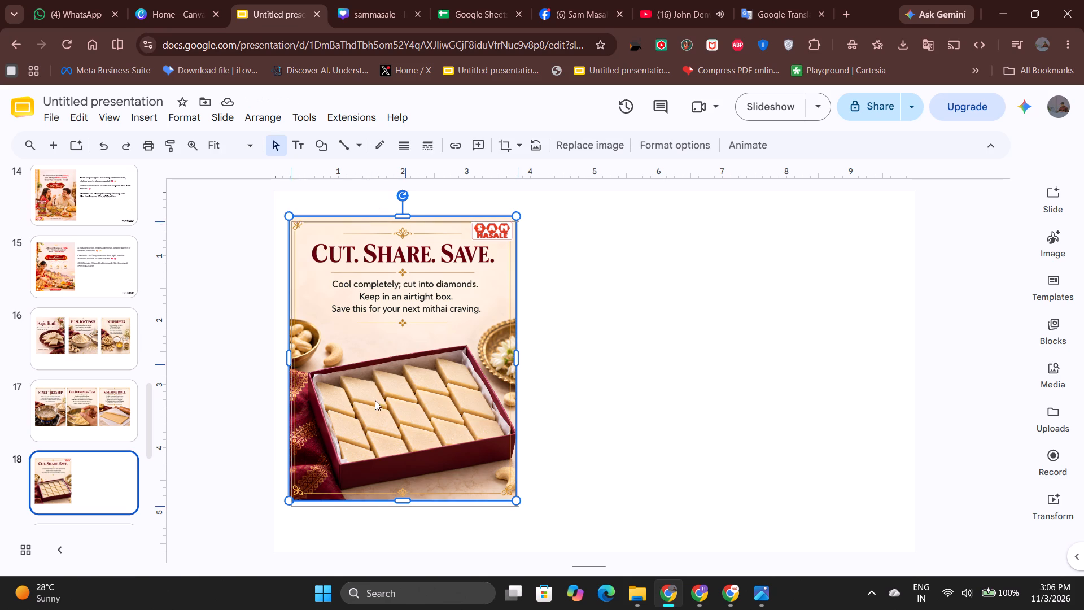
left_click_drag(375, 400, 376, 403)
left_click(611, 330)
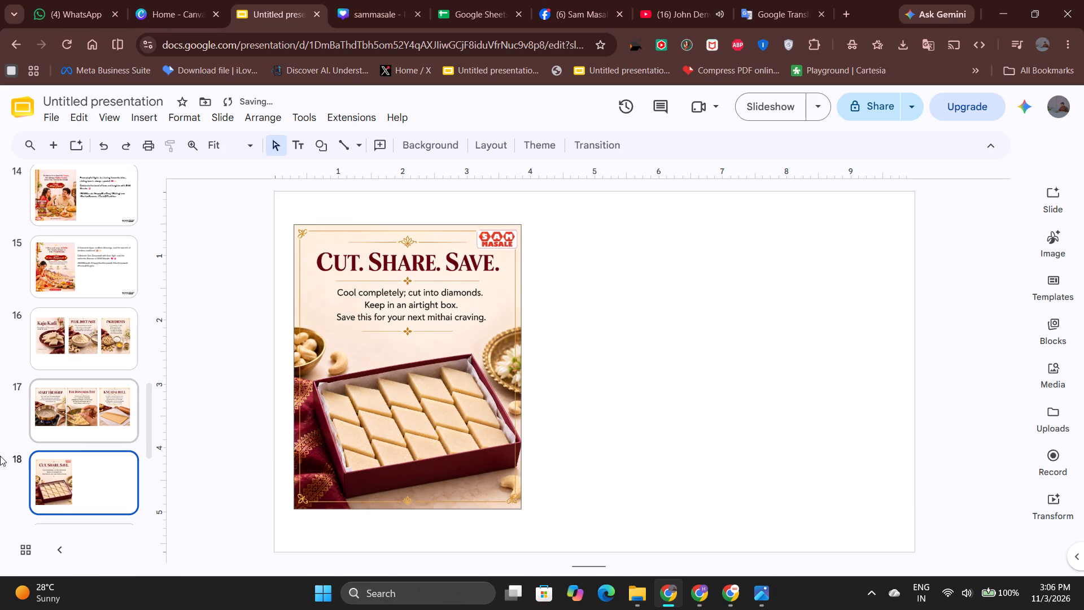
Reduce the Cut. Share. Save. image to about 3.3 inches wide and move it slightly down and away from the slide's left edge.
left_click(71, 416)
left_click(93, 506)
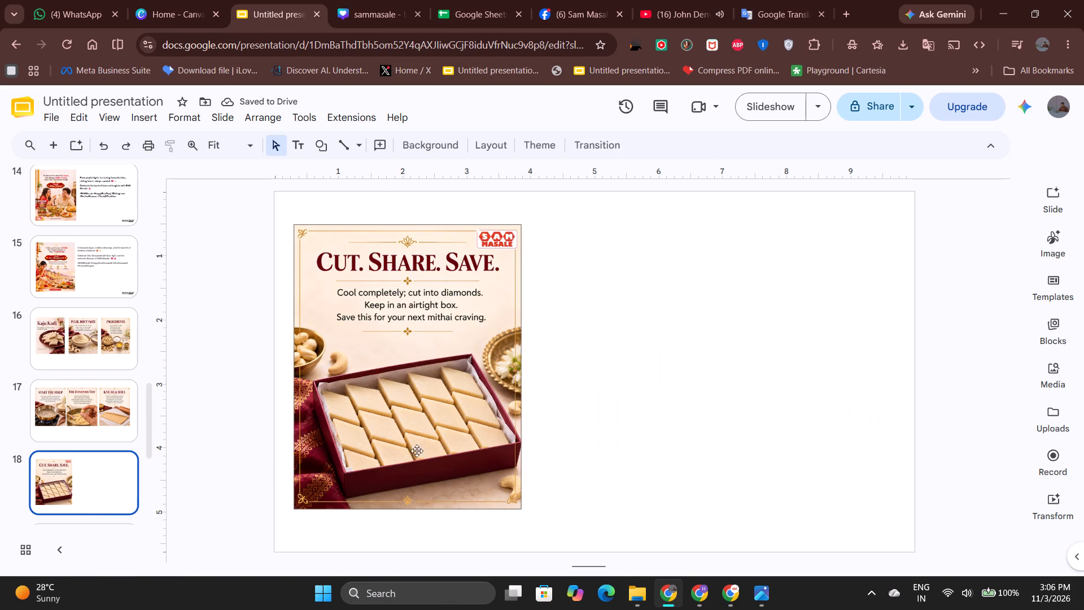
left_click(447, 477)
left_click_drag(521, 508, 489, 487)
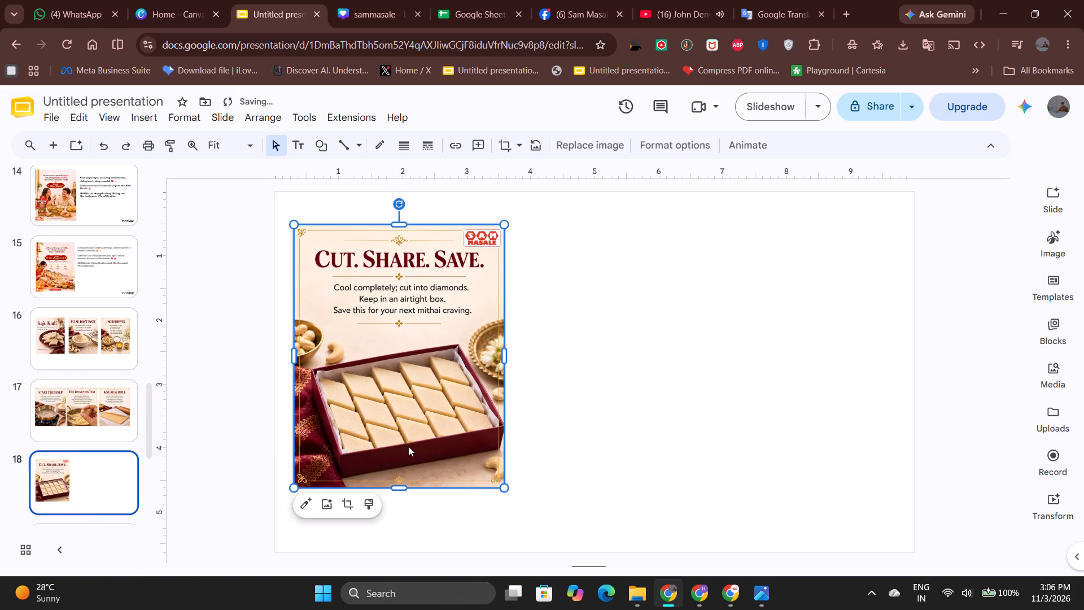
left_click_drag(392, 404, 399, 412)
left_click(510, 359)
left_click(799, 305)
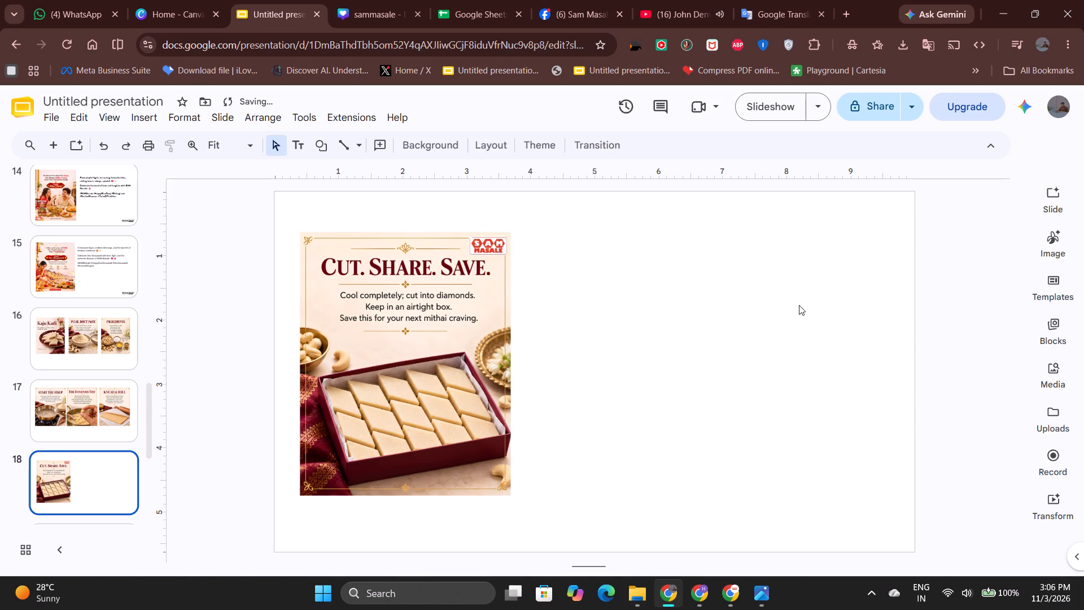
Nudge the Cut. Share. Save. image up slightly on slide 18 and compare its placement with the images on slides 16 and 17.
left_click(417, 338)
key("Up")
key("Up")
key("Up")
key("Up")
key("Up")
key("Up")
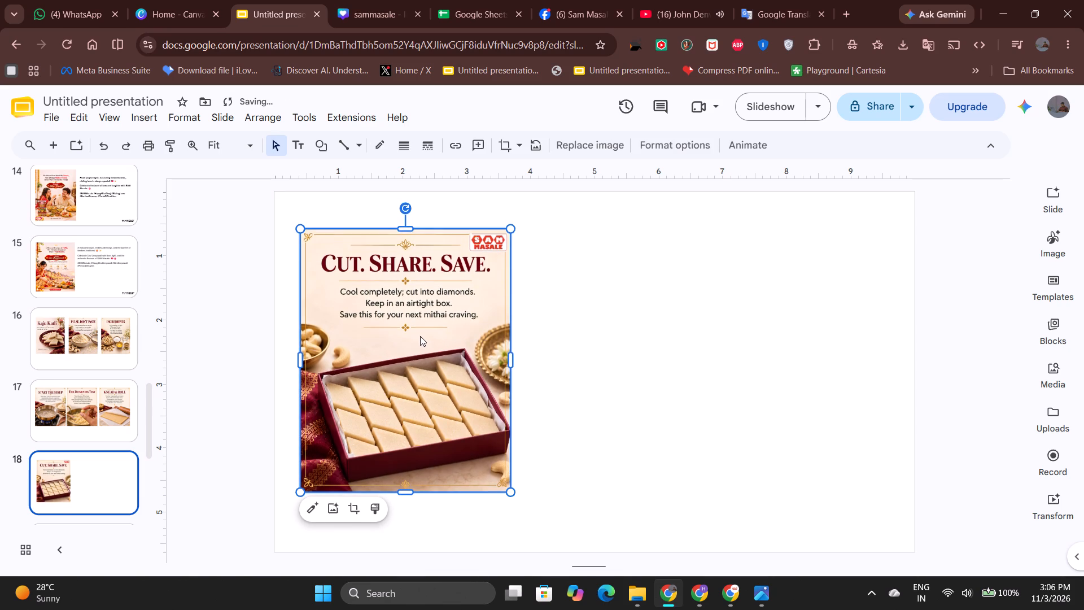
key("Up")
left_click(597, 321)
left_click(58, 344)
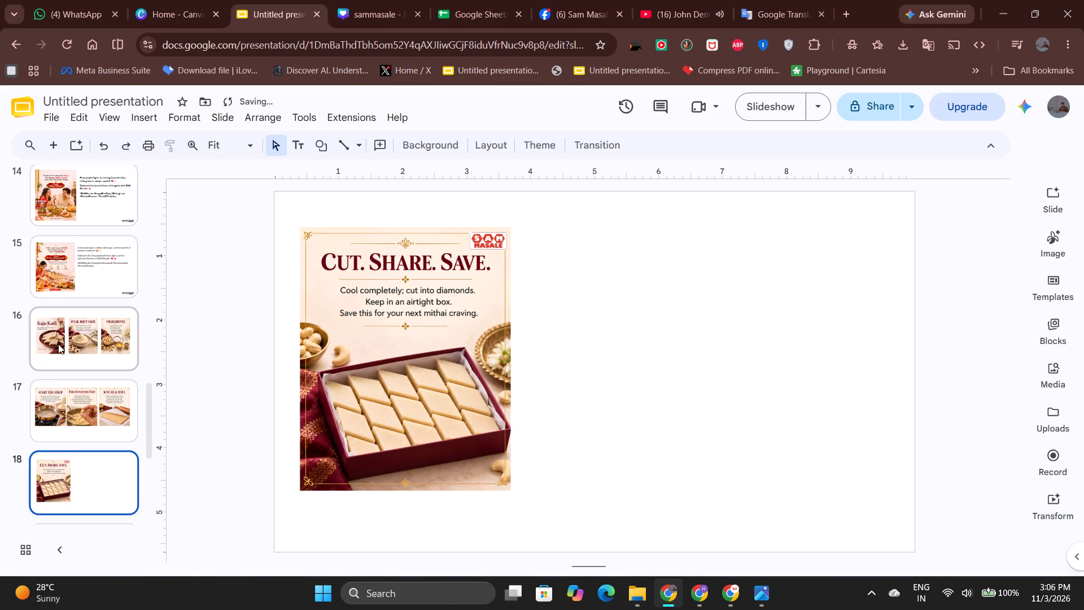
left_click(62, 418)
left_click(57, 496)
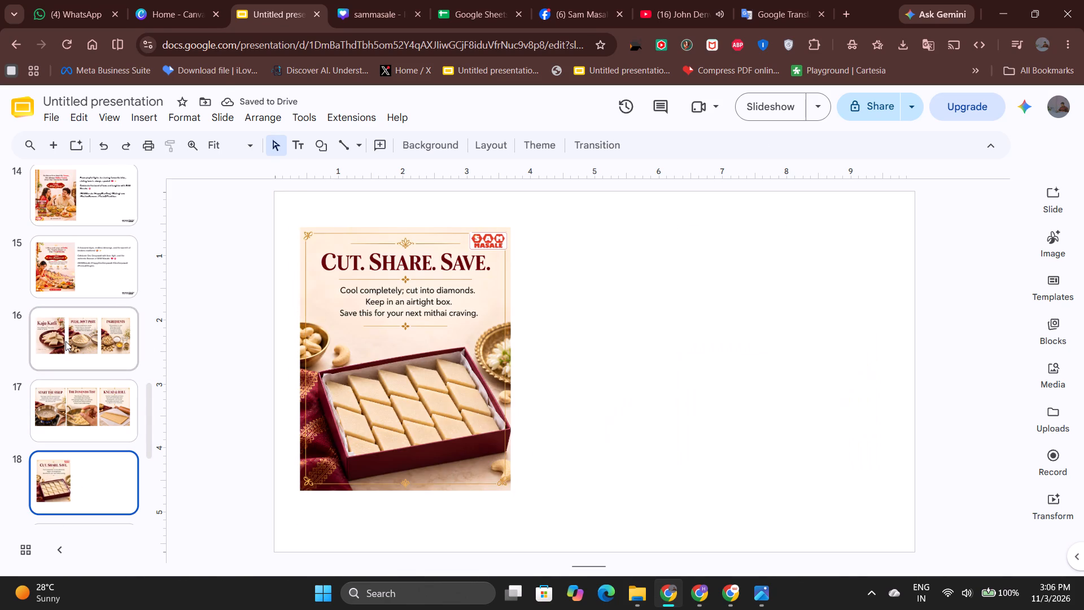
left_click(65, 341)
left_click(223, 334)
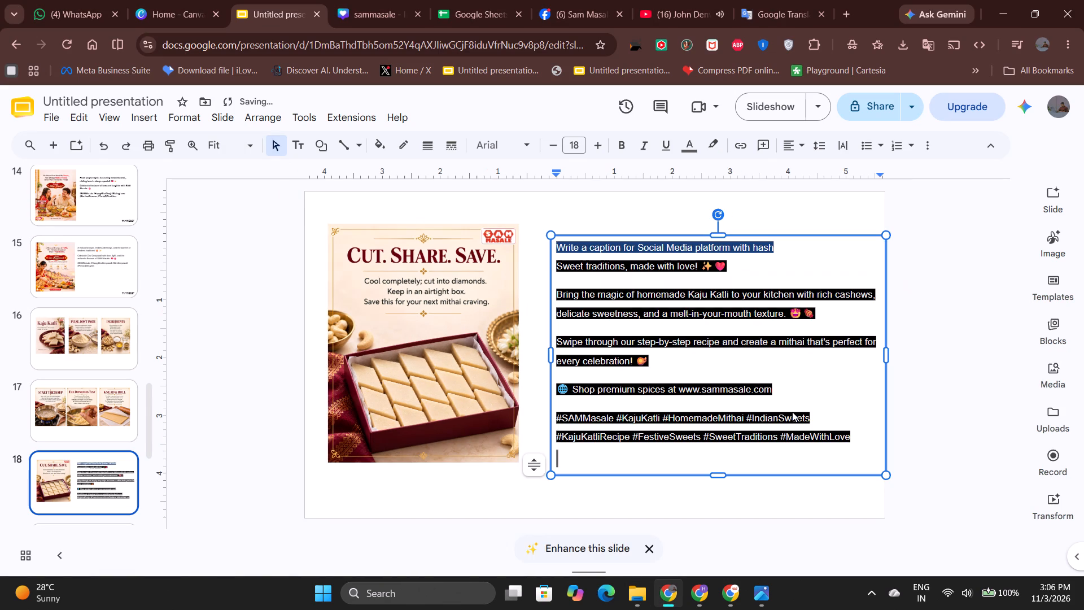
key("ctrl+z")
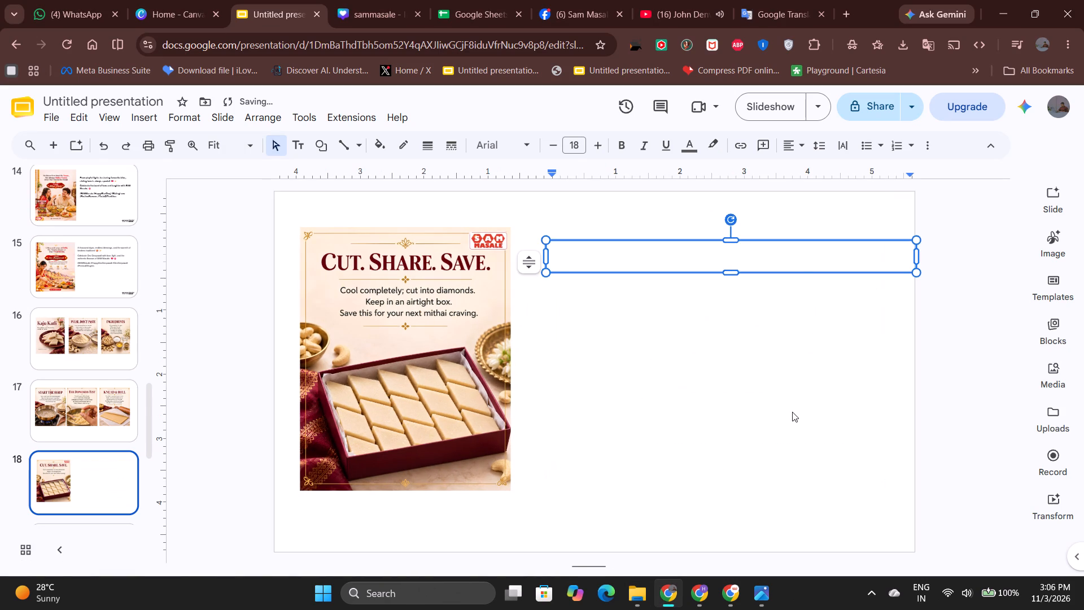
key("ctrl+shift+v")
Set all of slide 18's caption text to size 15 and colour it black.
key("ctrl+a")
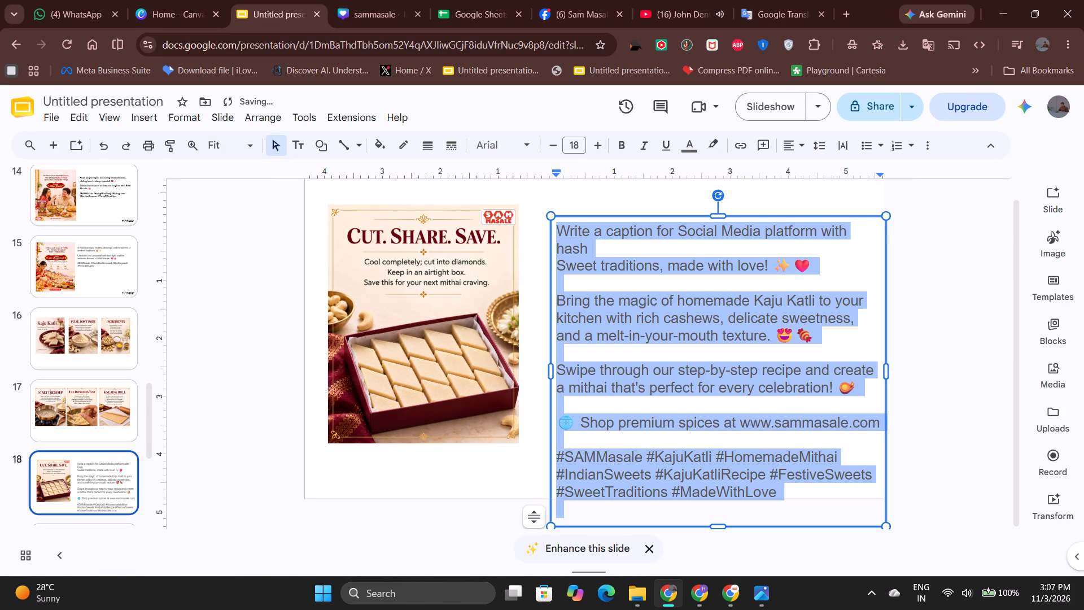
left_click(572, 145)
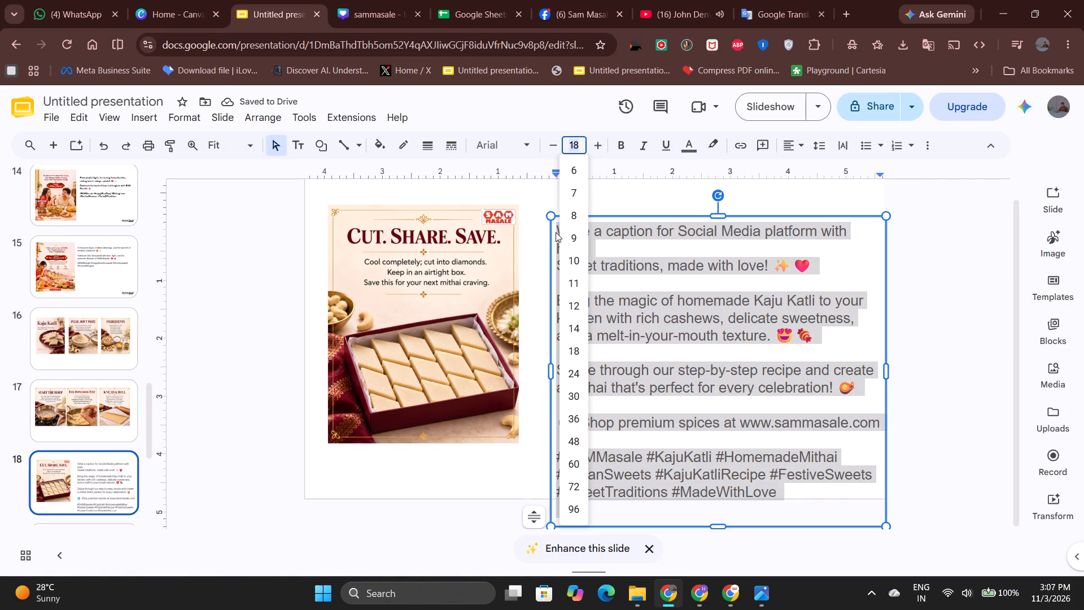
key("1")
key("5")
key("Return")
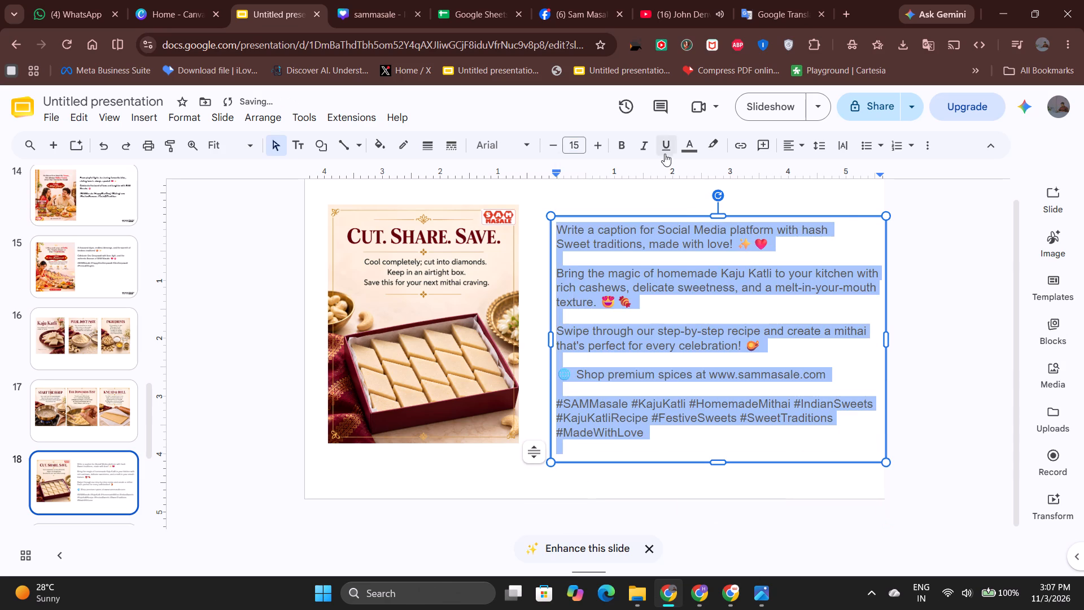
left_click(697, 147)
left_click(693, 189)
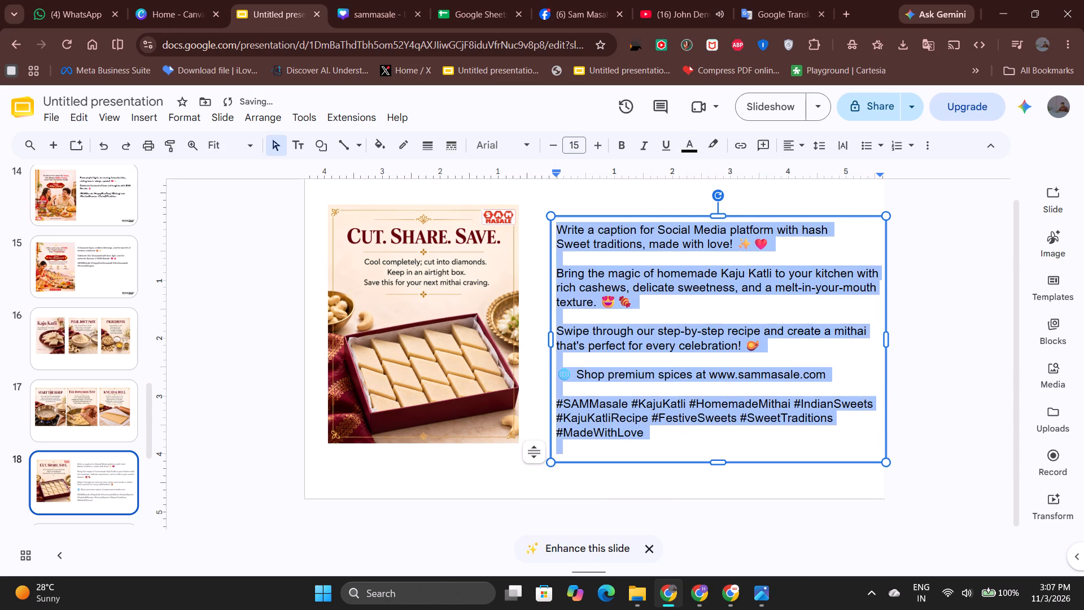
left_click(637, 300)
left_click_drag(559, 373, 561, 373)
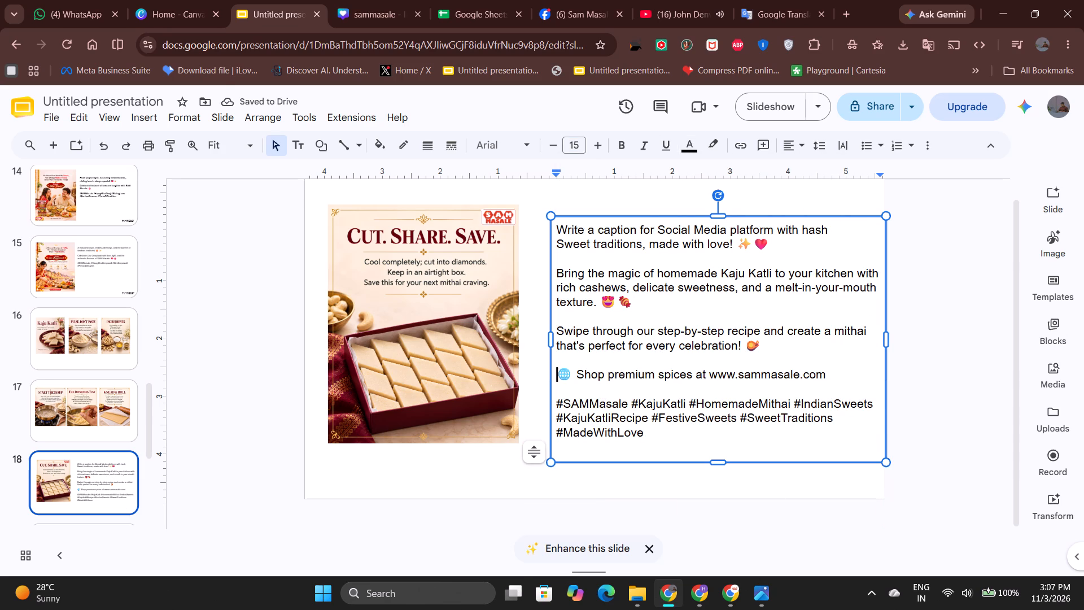
left_click_drag(561, 373, 845, 369)
key("BackSpace")
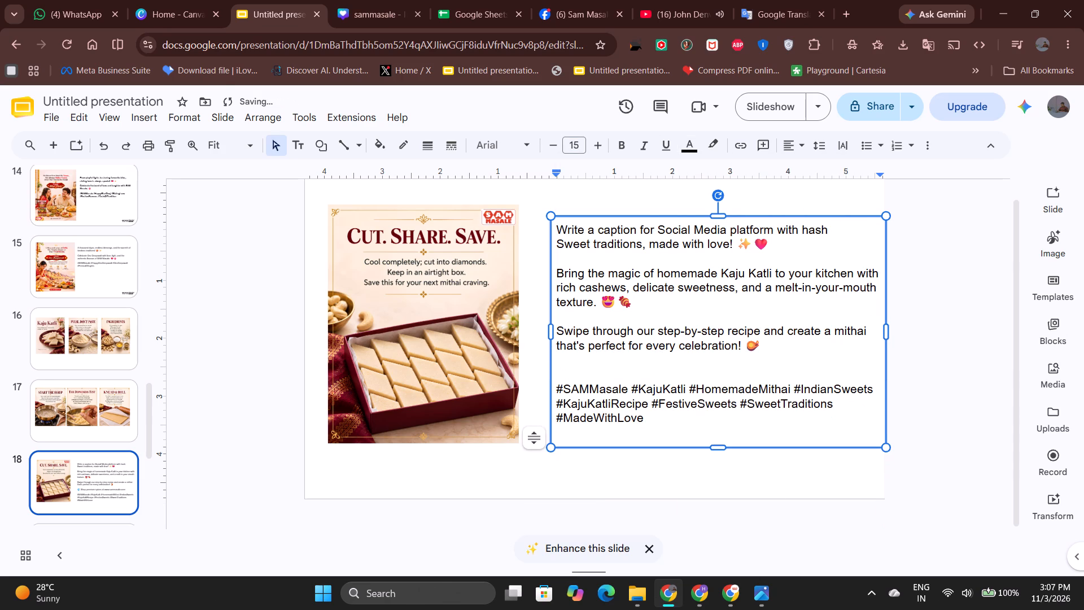
key("BackSpace")
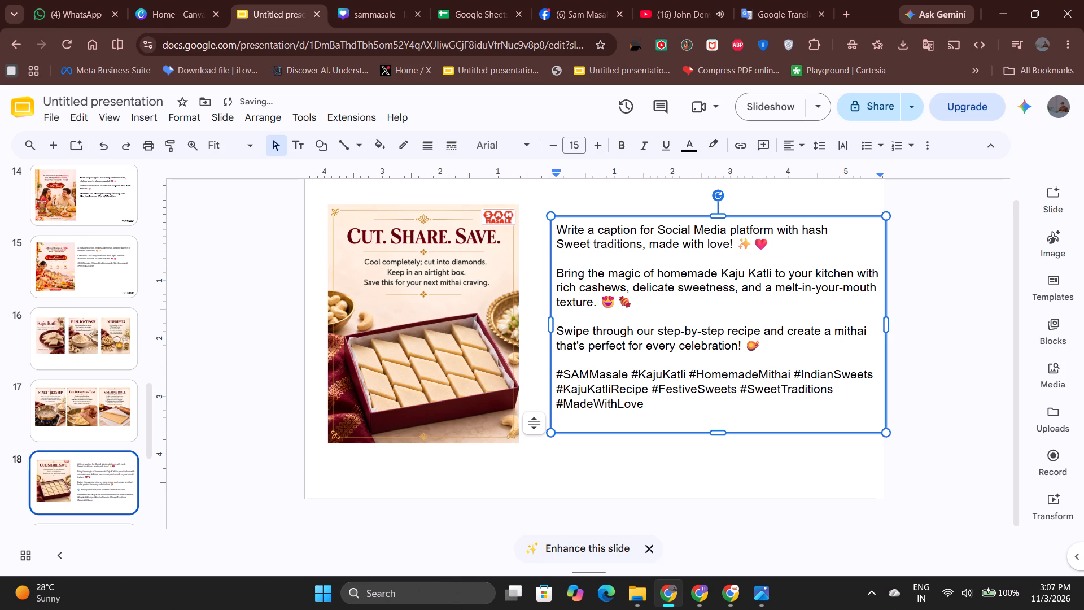
left_click_drag(670, 403, 741, 387)
key("BackSpace")
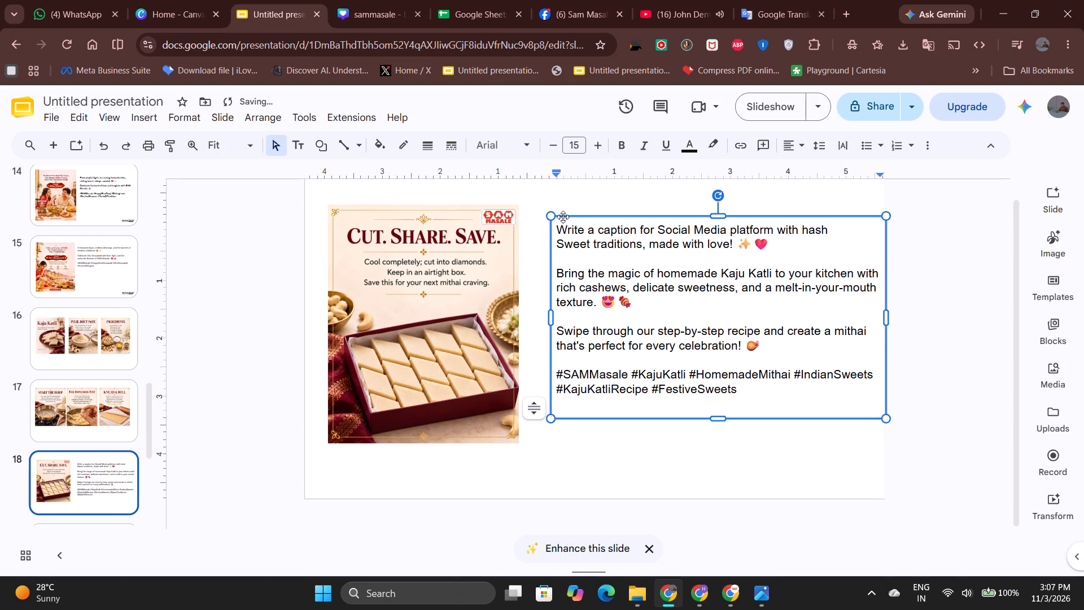
Enlarge the Cut. Share. Save. image on slide 18 and adjust the caption text box to sit just beside it.
left_click_drag(637, 217, 629, 217)
left_click(462, 276)
left_click_drag(400, 283, 398, 278)
left_click_drag(517, 439, 540, 456)
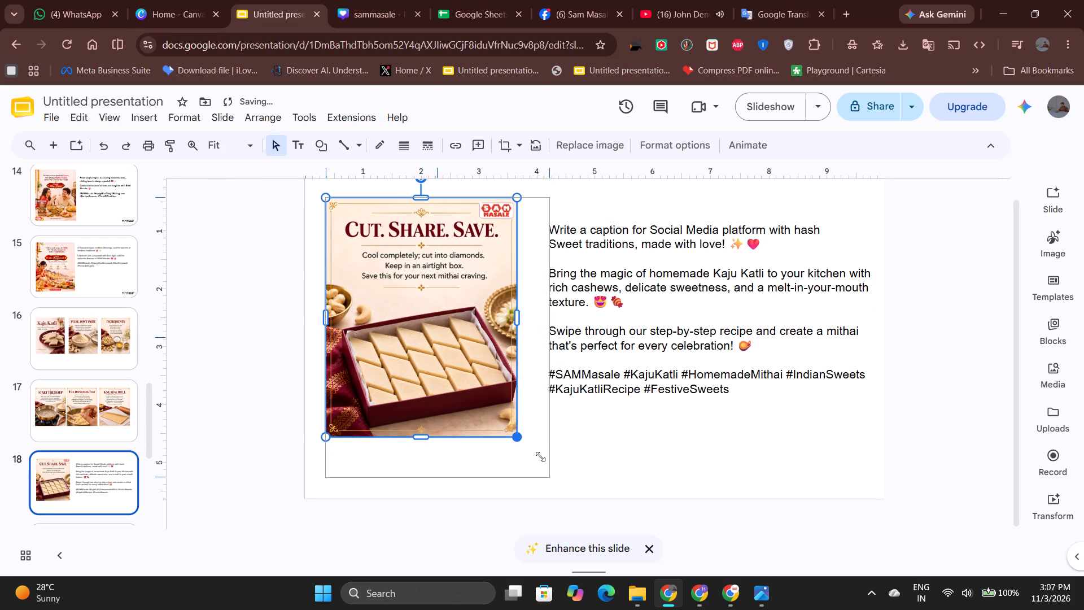
left_click_drag(540, 456, 541, 458)
left_click(686, 446)
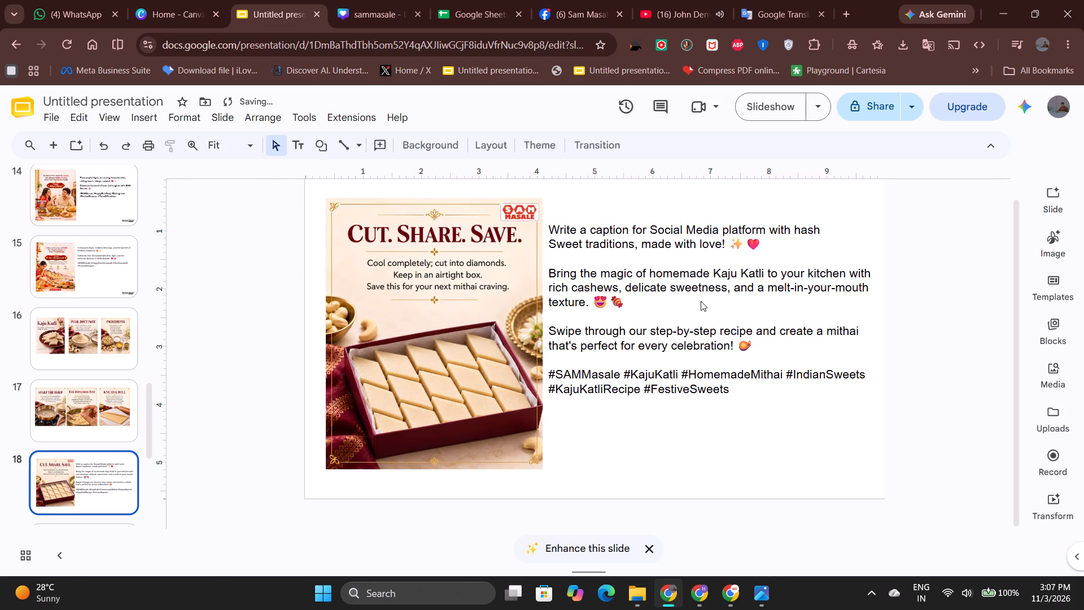
left_click(700, 232)
left_click_drag(689, 217, 703, 218)
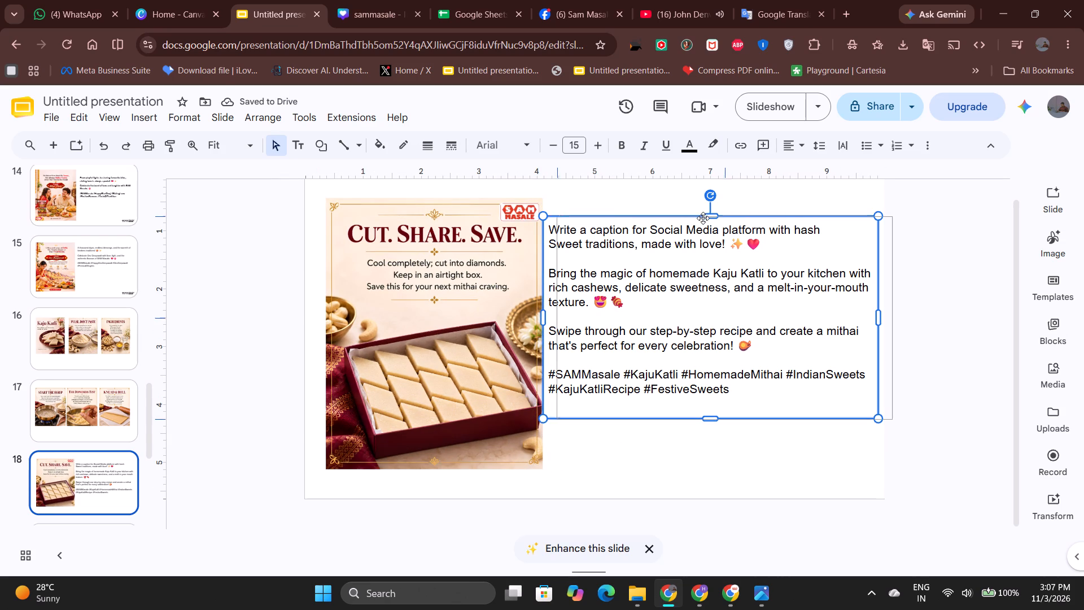
Shift slide 18's caption text box slightly away from the Cut. Share. Save. image to leave a small gap.
left_click_drag(703, 218, 696, 219)
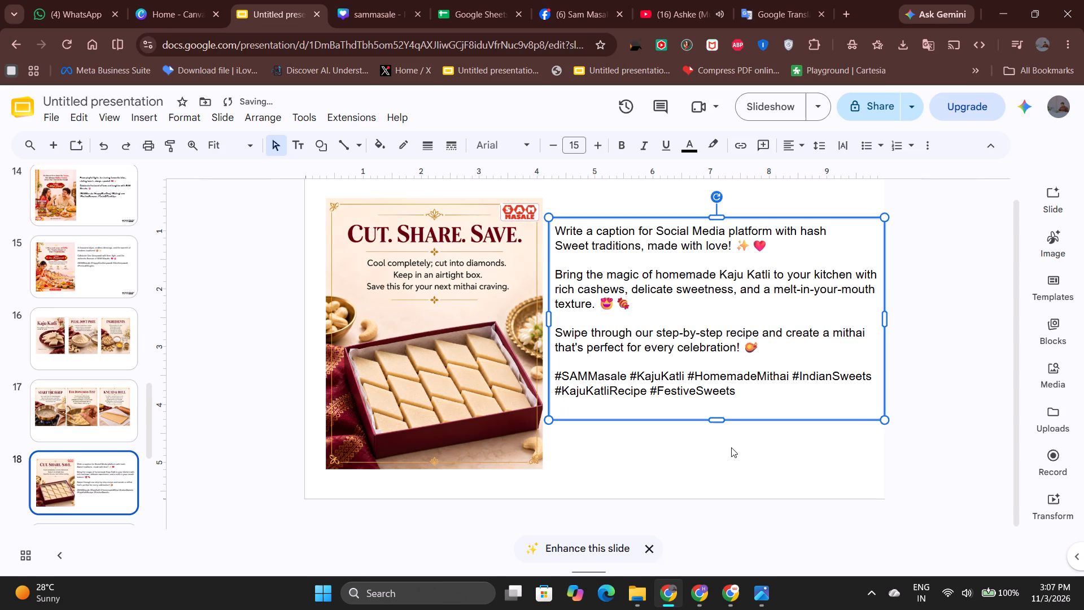
left_click(731, 465)
Review the Kaju Katli carousel image layouts on slides 17 and 16.
left_click(62, 425)
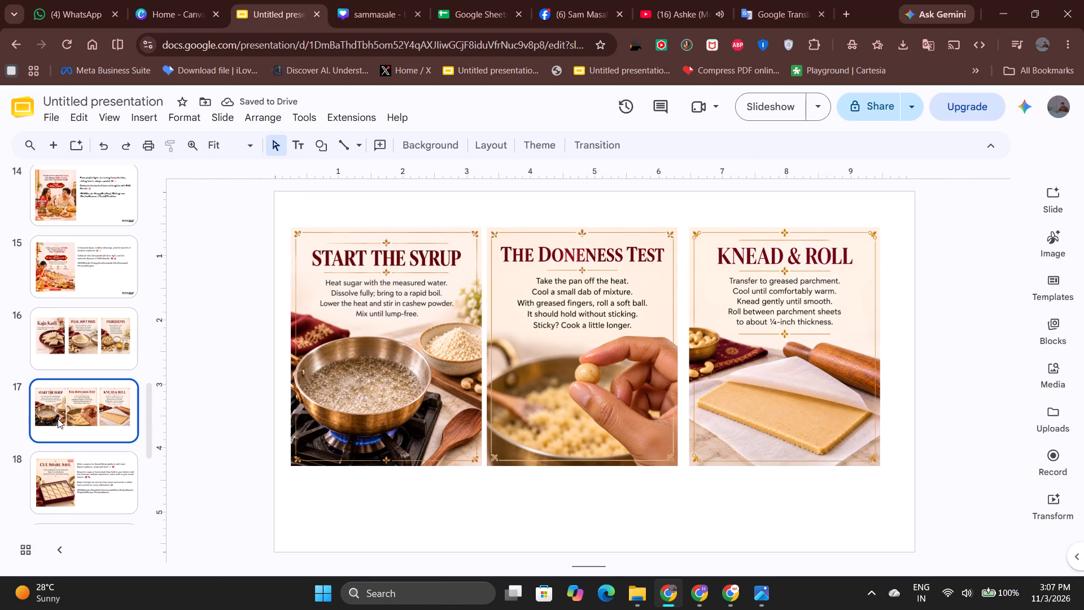
left_click(49, 332)
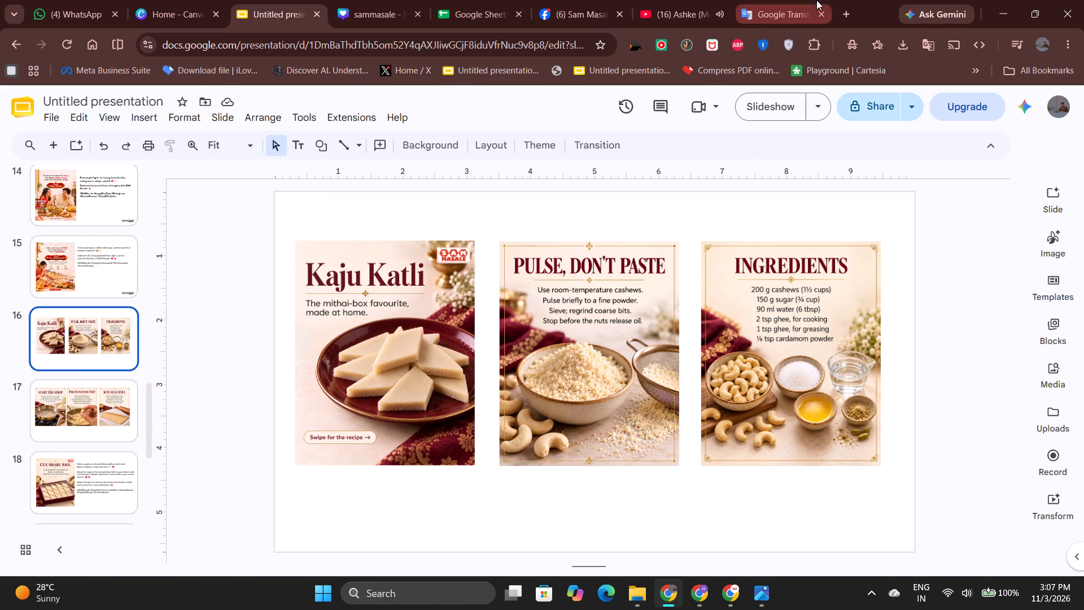
Open Instagram in a new browser tab and go to the sam.masale profile from the recent searches.
left_click(848, 12)
left_click(490, 45)
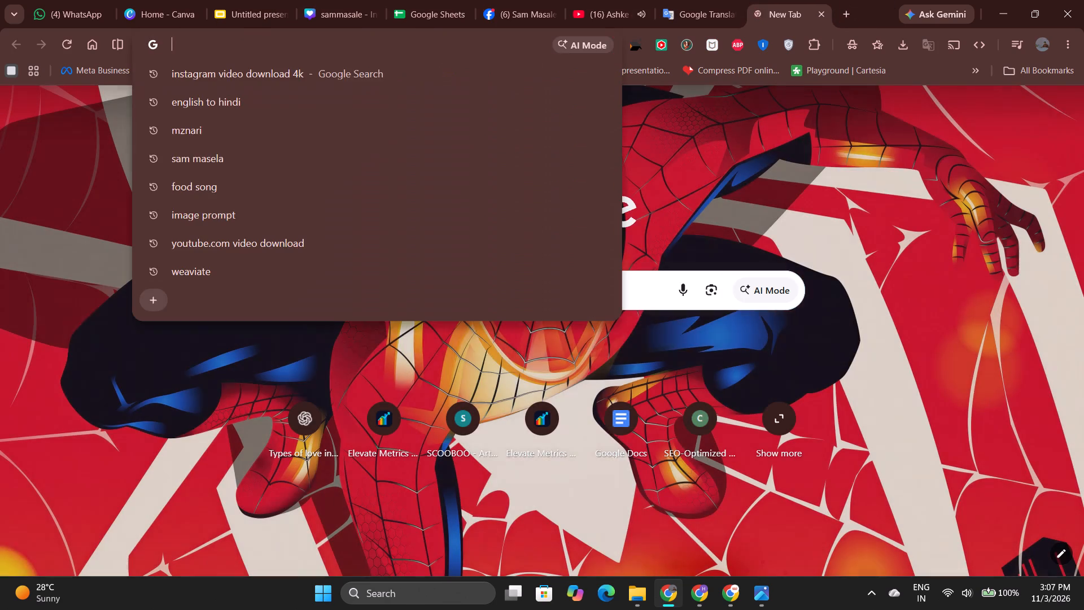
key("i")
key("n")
key("Return")
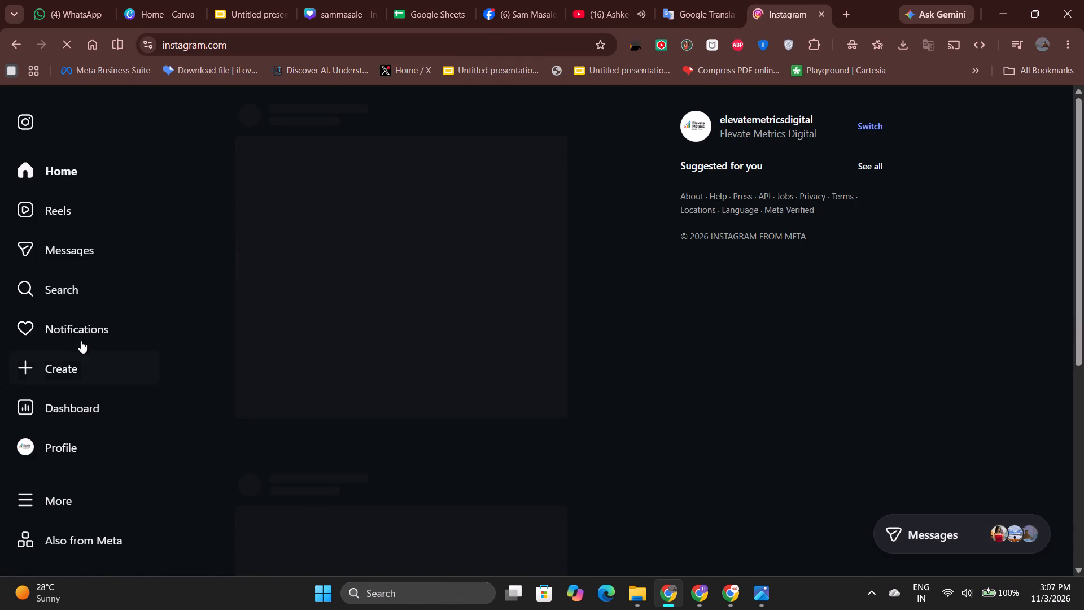
left_click(47, 280)
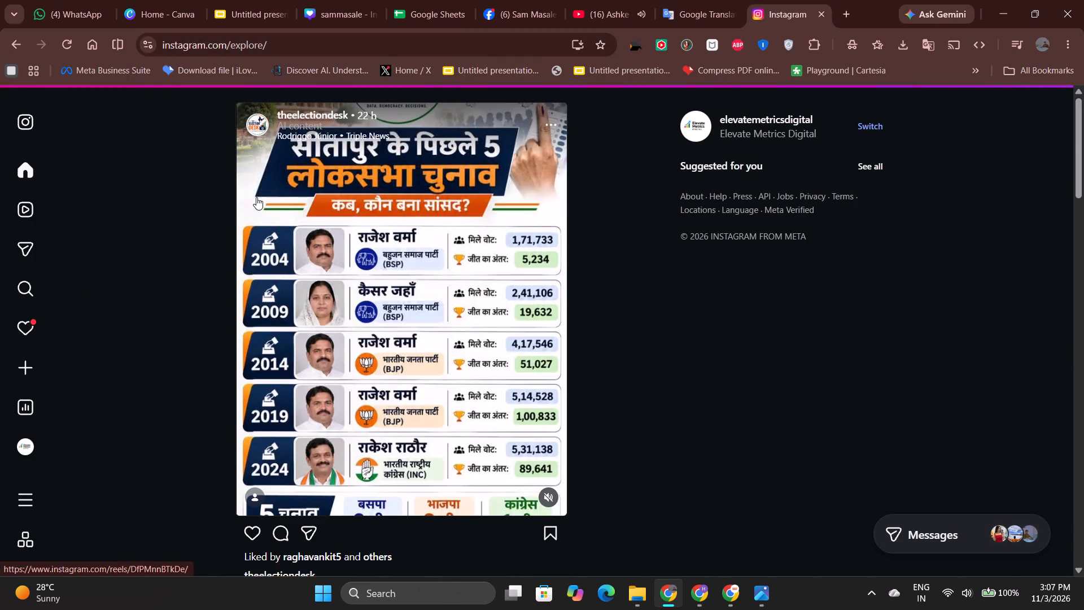
left_click(410, 119)
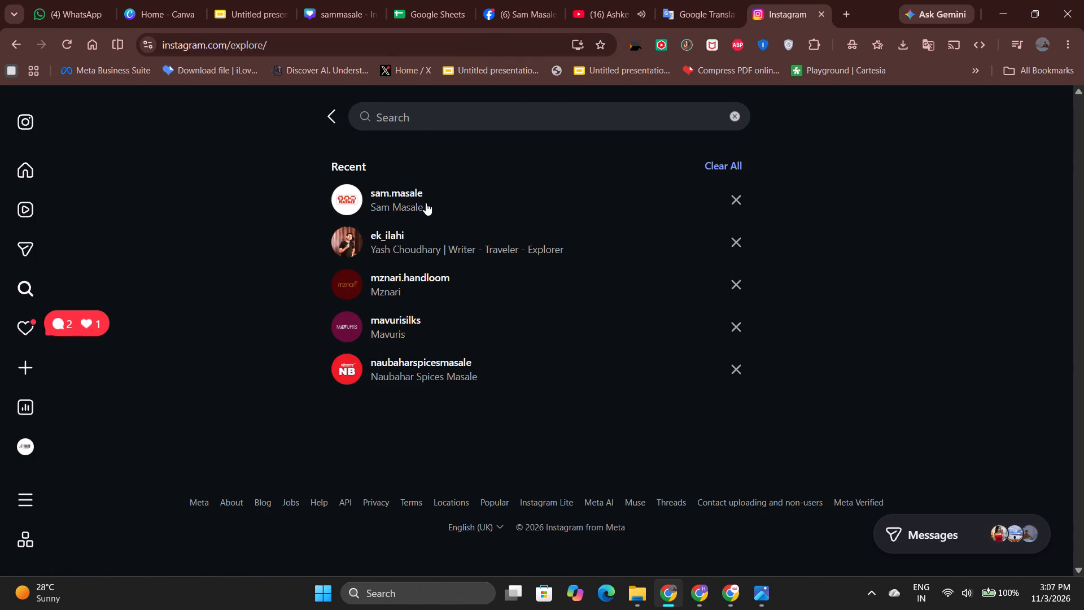
left_click(420, 192)
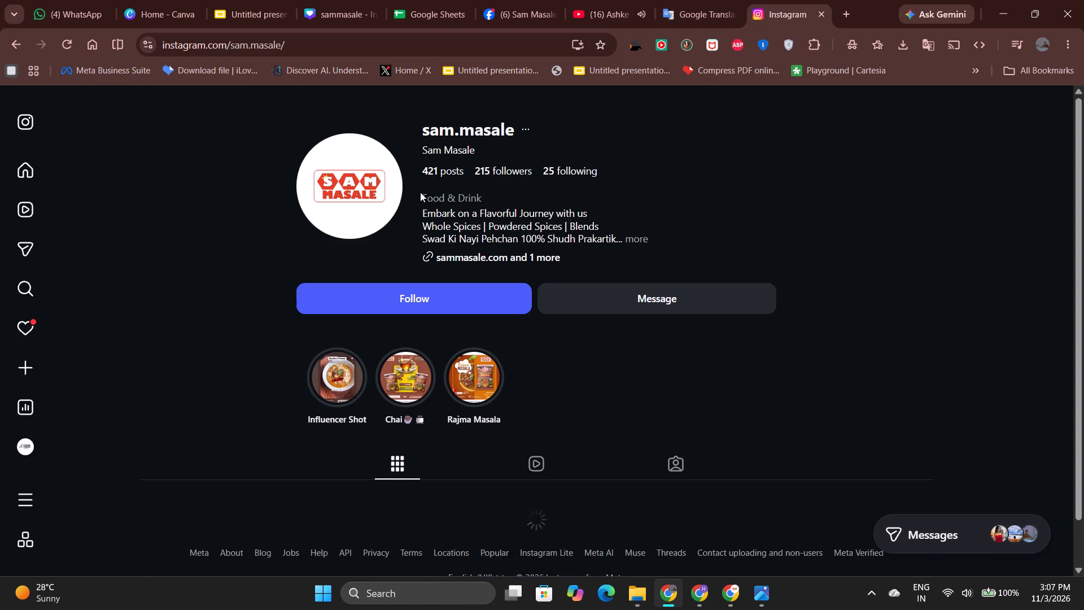
Open the Kaju Katli carousel post on the profile and go through its images up to Cut. Share. Save.
scroll(420, 192, "down", 6)
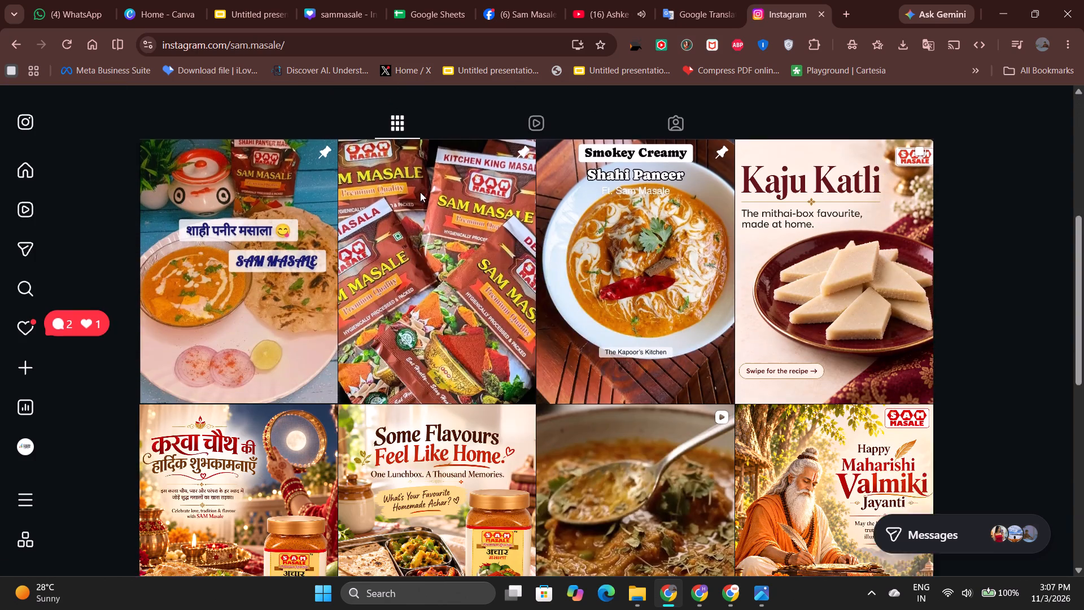
left_click(818, 195)
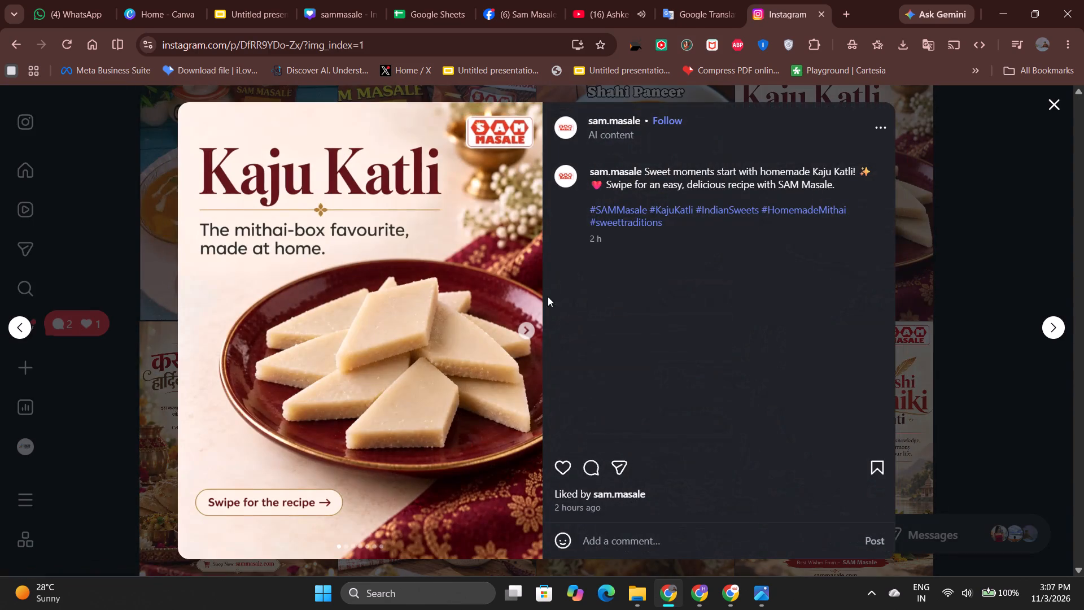
left_click(525, 332)
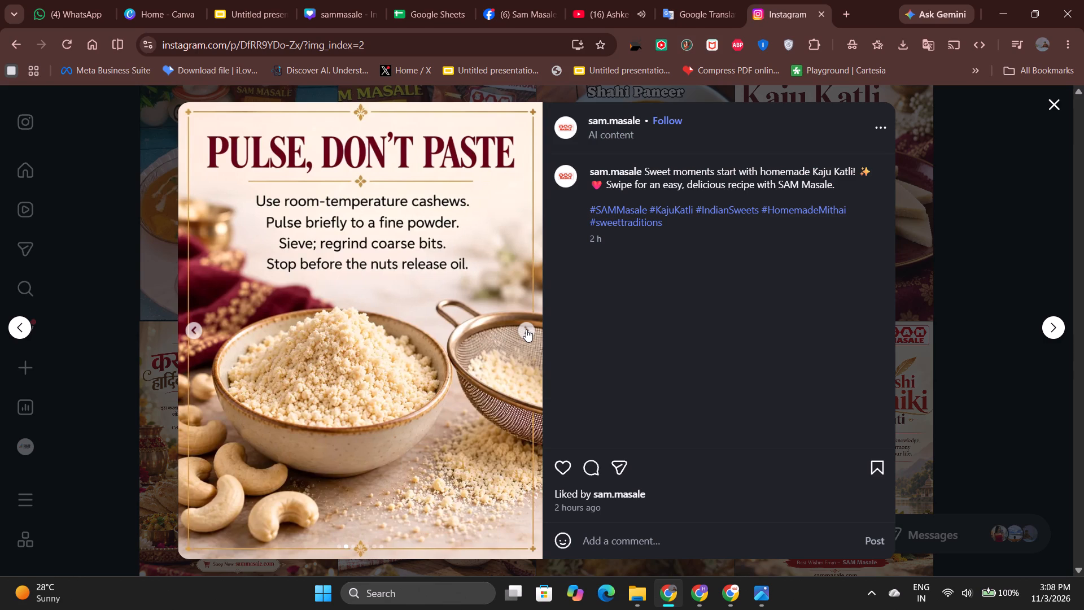
left_click(526, 329)
left_click(527, 329)
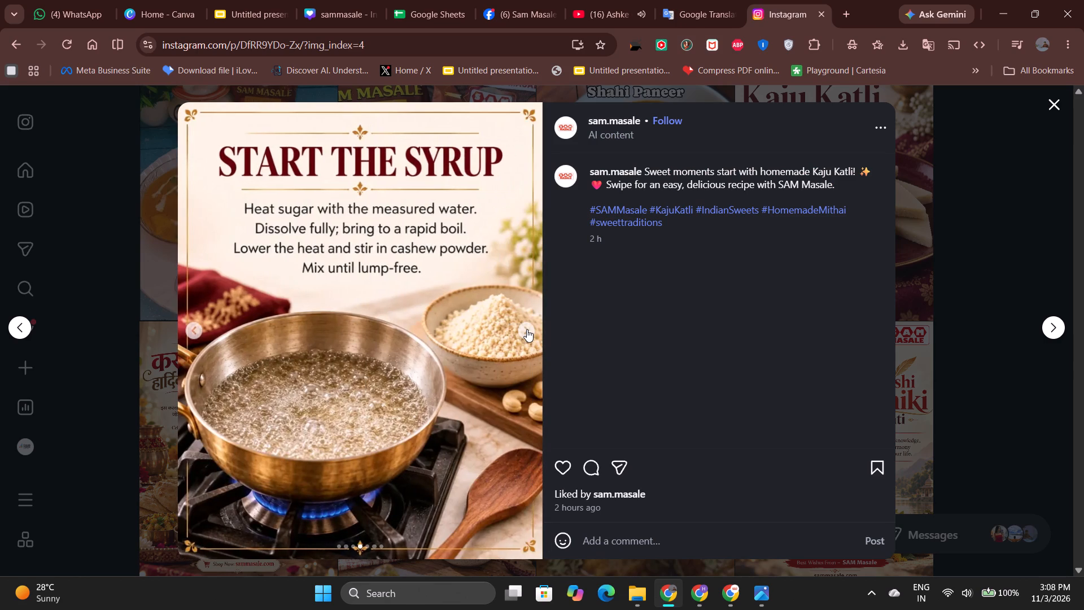
left_click(527, 329)
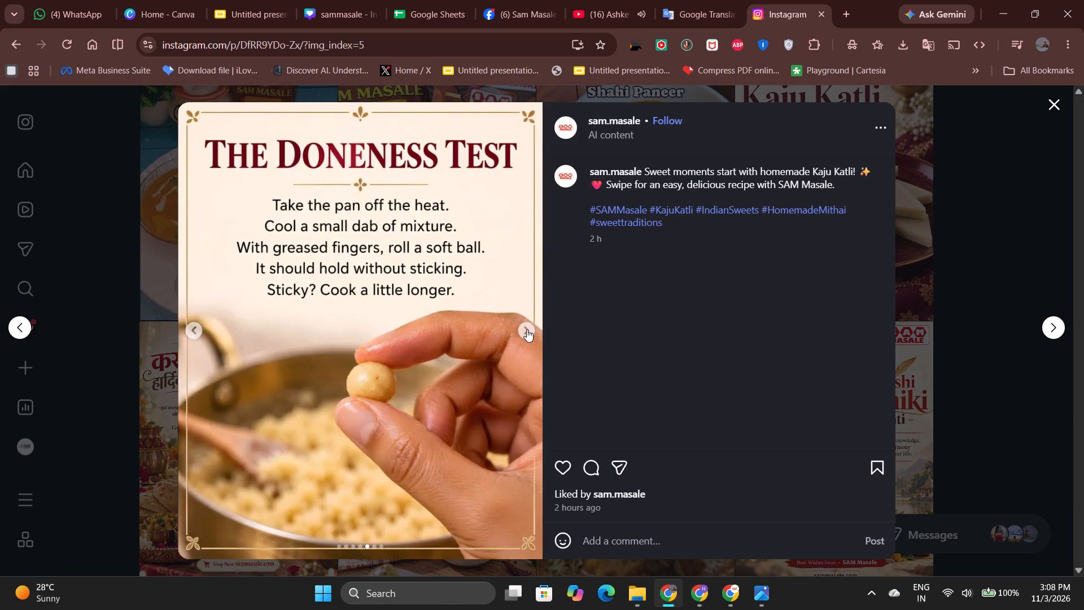
left_click(527, 329)
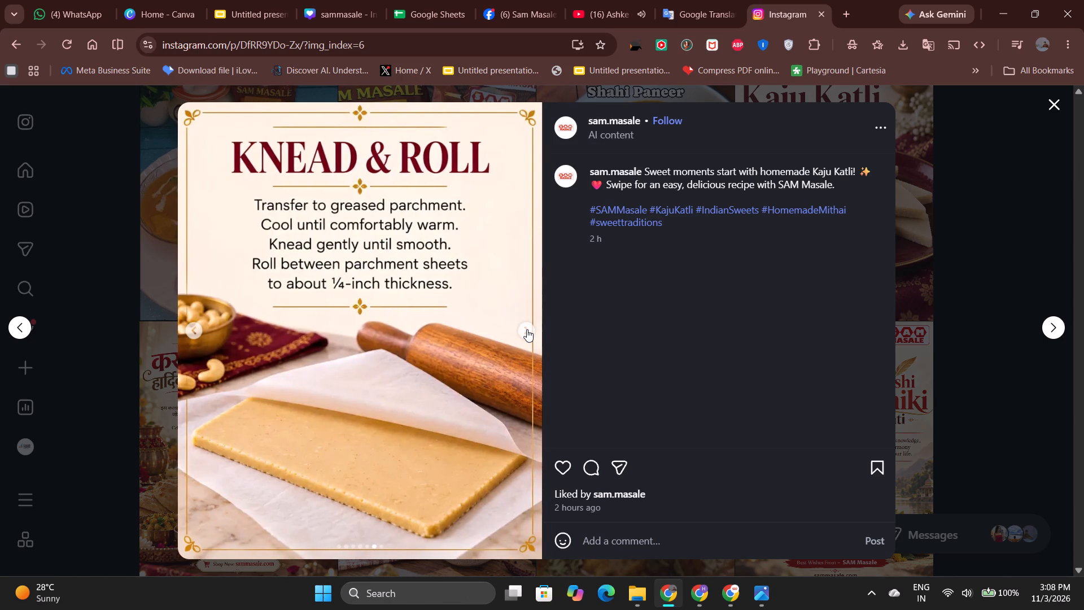
left_click(527, 329)
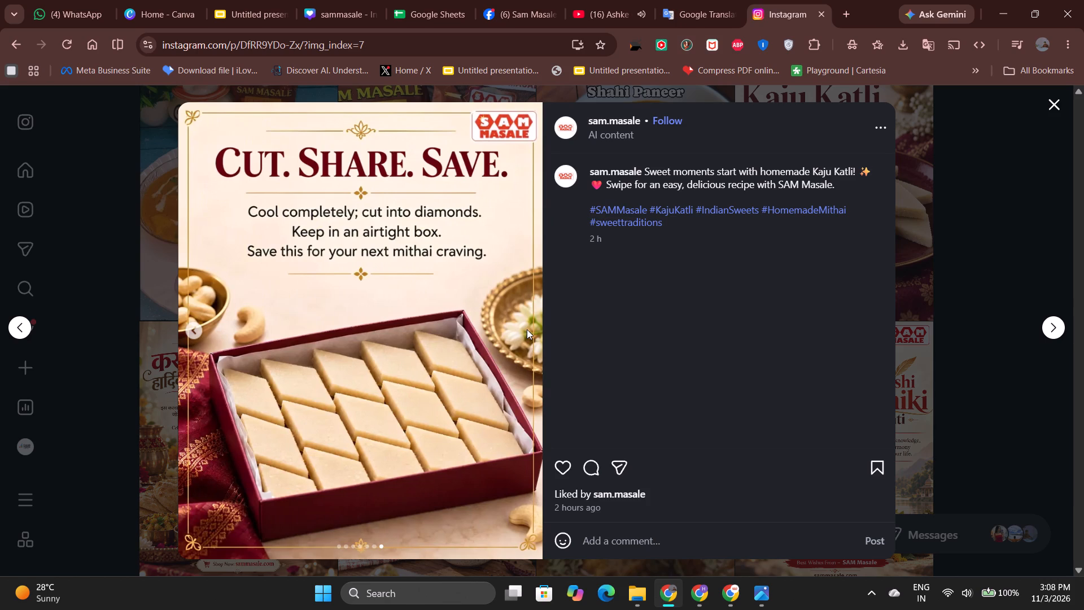
left_click(1056, 112)
Examine the Maharishi Valmiki Jayanti, Some Flavours Feel Like Home and Karwa Chauth posts, including the Karwa Chauth post's likes.
left_click(832, 369)
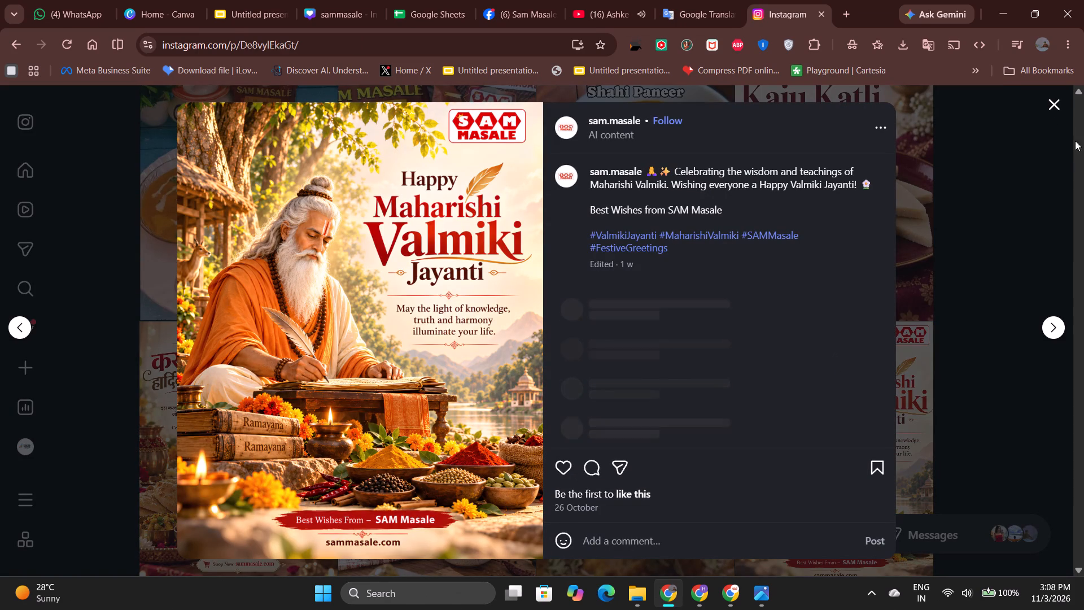
left_click(1053, 109)
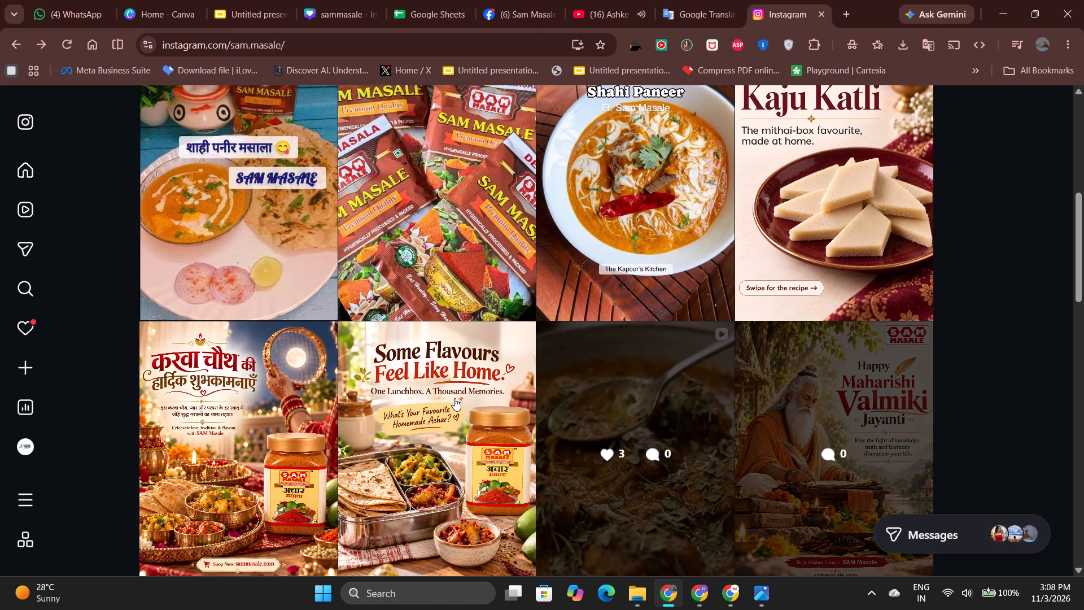
left_click(454, 398)
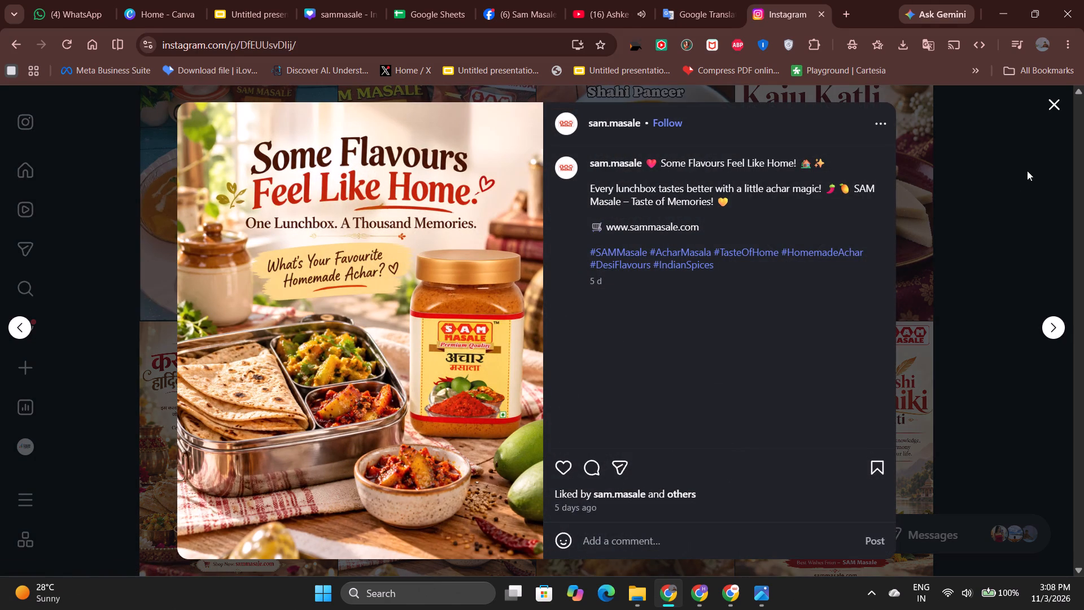
left_click(1054, 102)
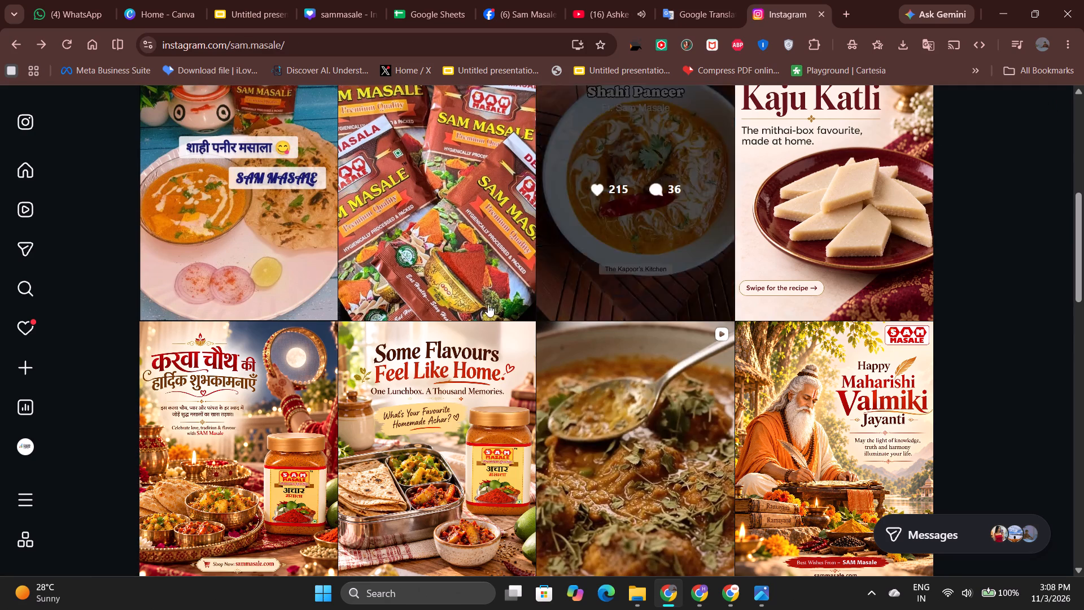
left_click(247, 399)
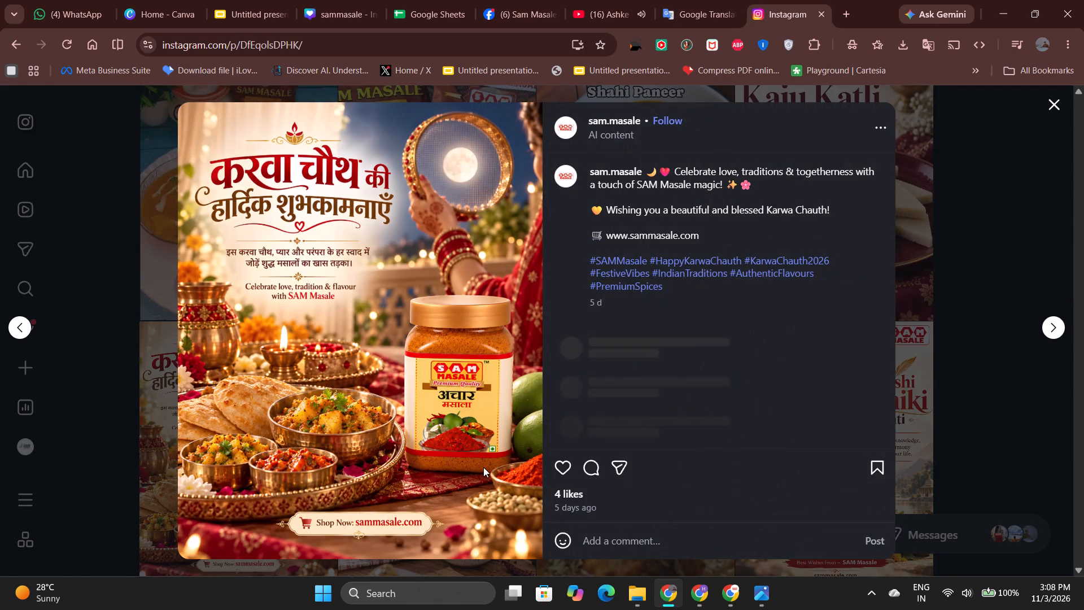
left_click(562, 494)
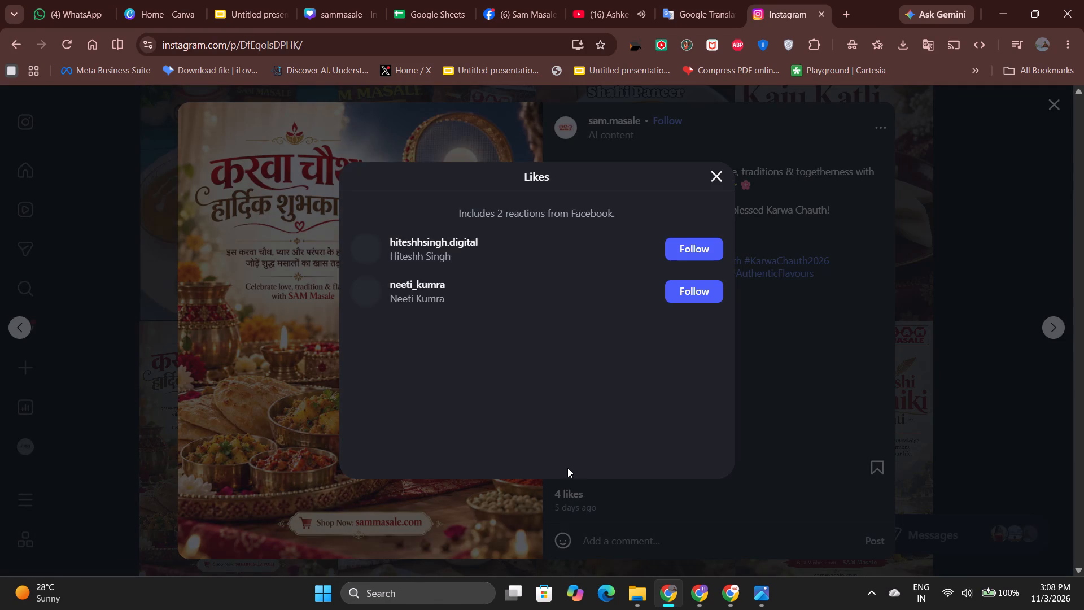
left_click(718, 178)
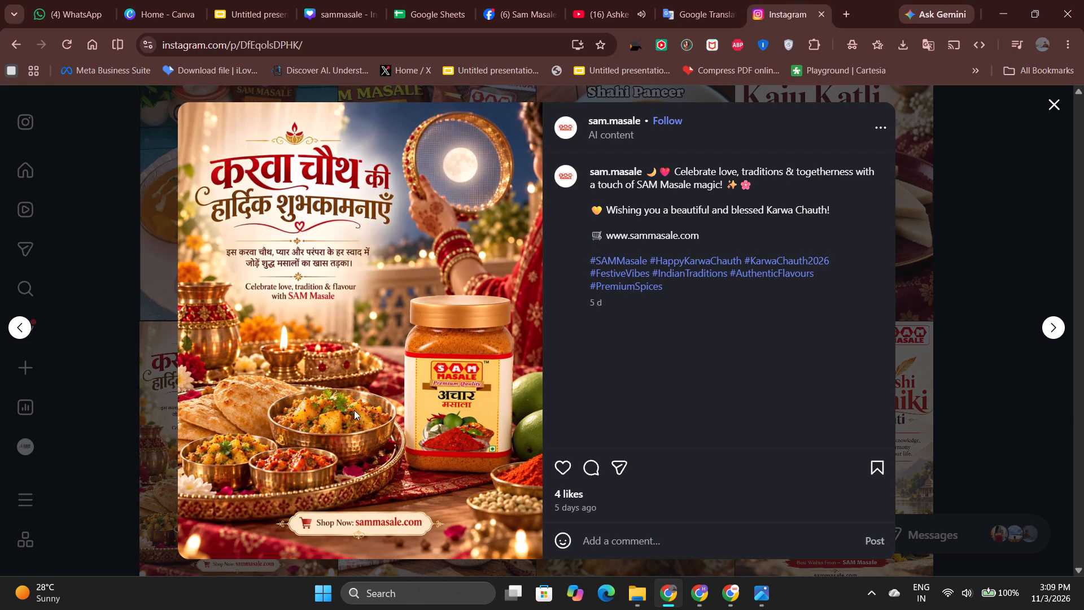
left_click(1055, 104)
left_click(451, 486)
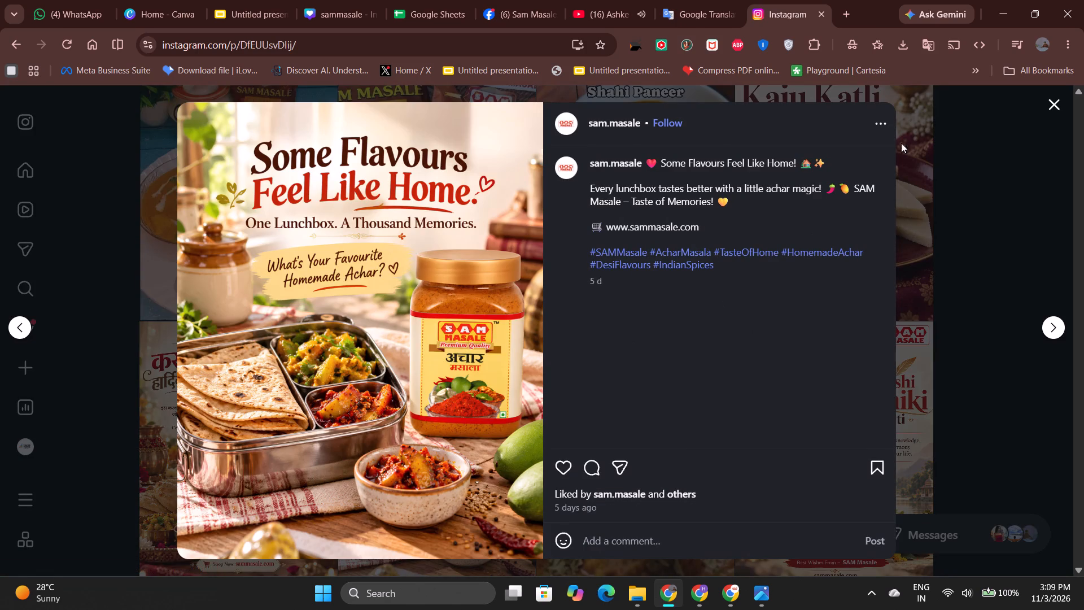
left_click(1056, 97)
Browse the profile's older festive posts and view the Happy Navratri Maa Siddhidatri post with its caption.
scroll(469, 338, "up", 7)
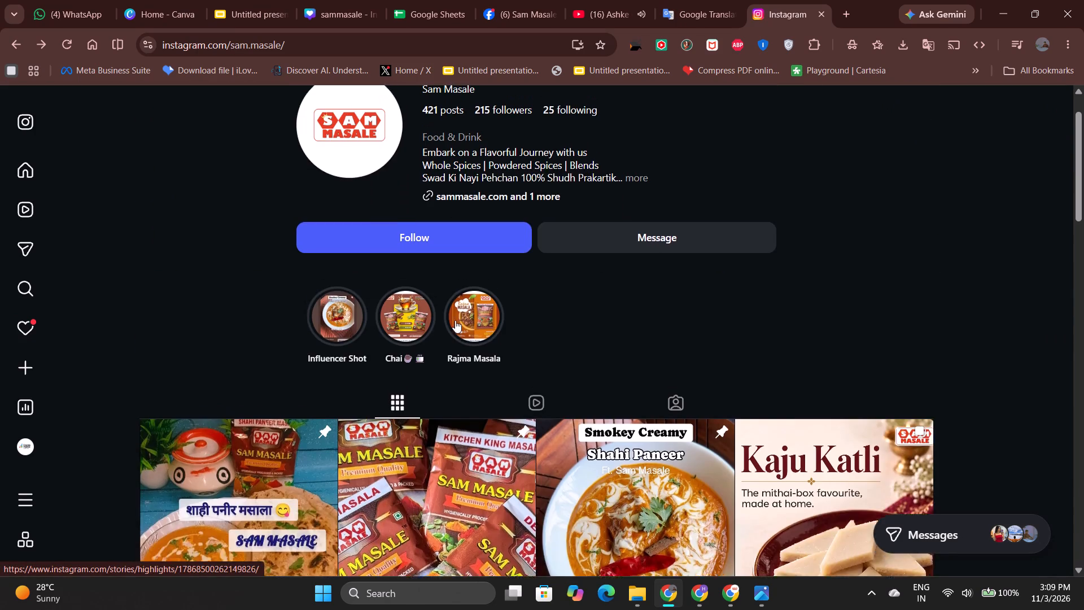
scroll(409, 363, "down", 17)
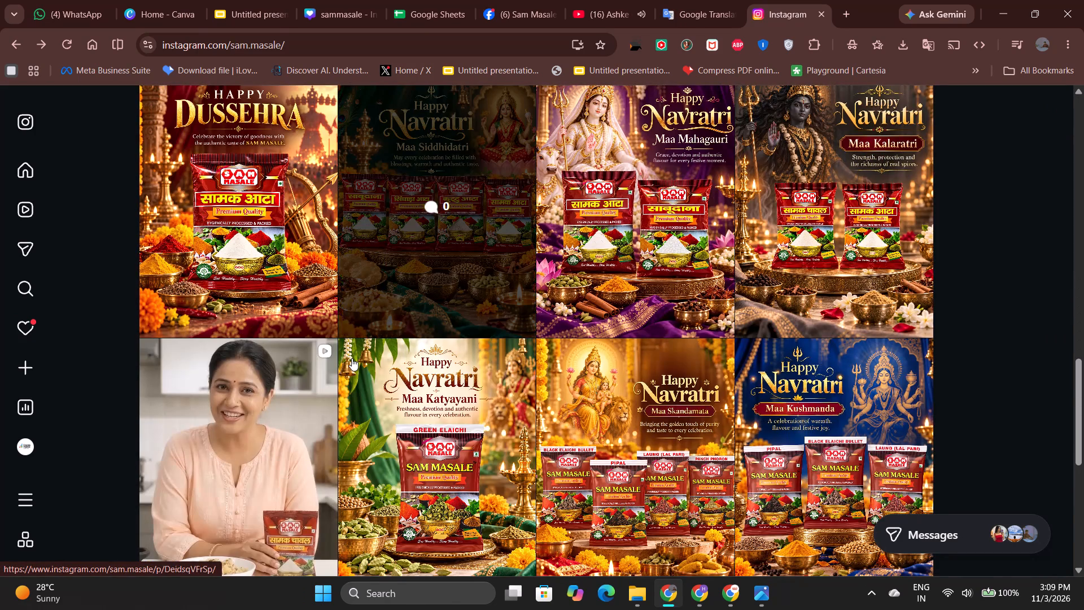
scroll(359, 356, "up", 2)
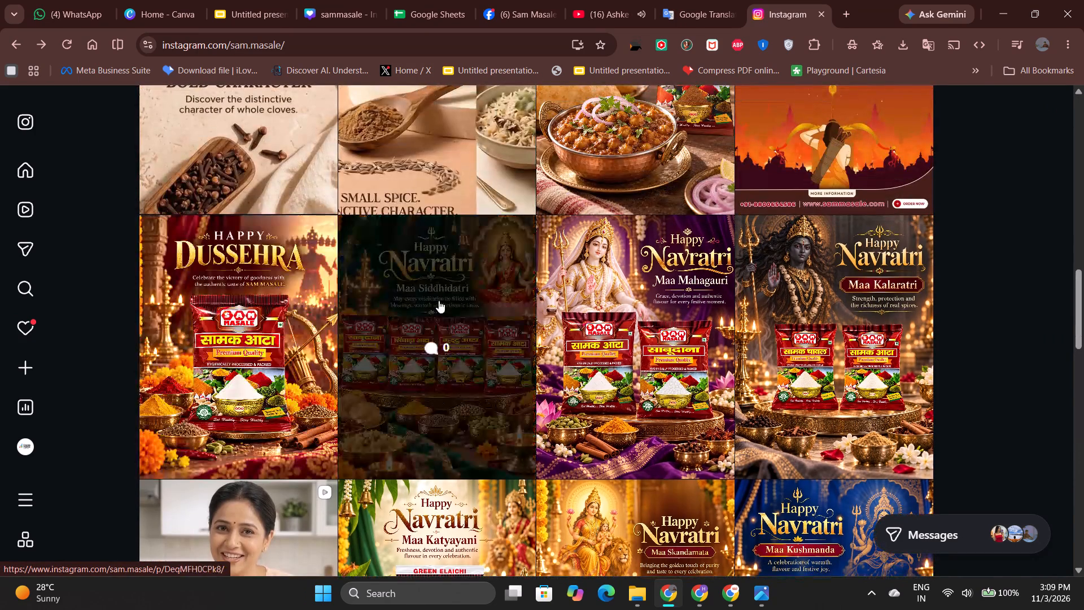
scroll(561, 354, "up", 3)
scroll(561, 354, "down", 2)
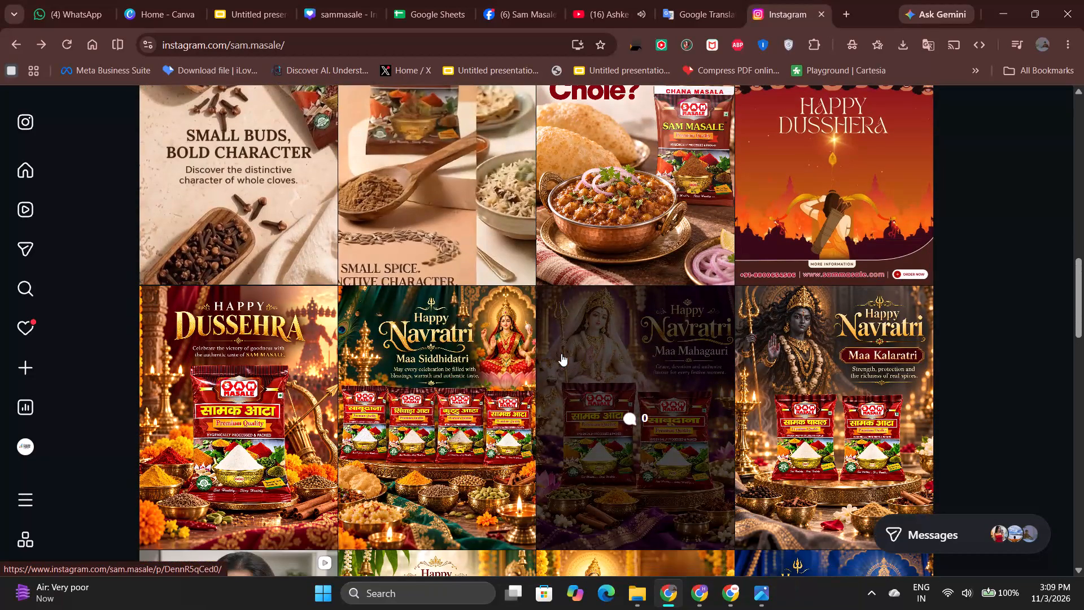
scroll(413, 219, "down", 4)
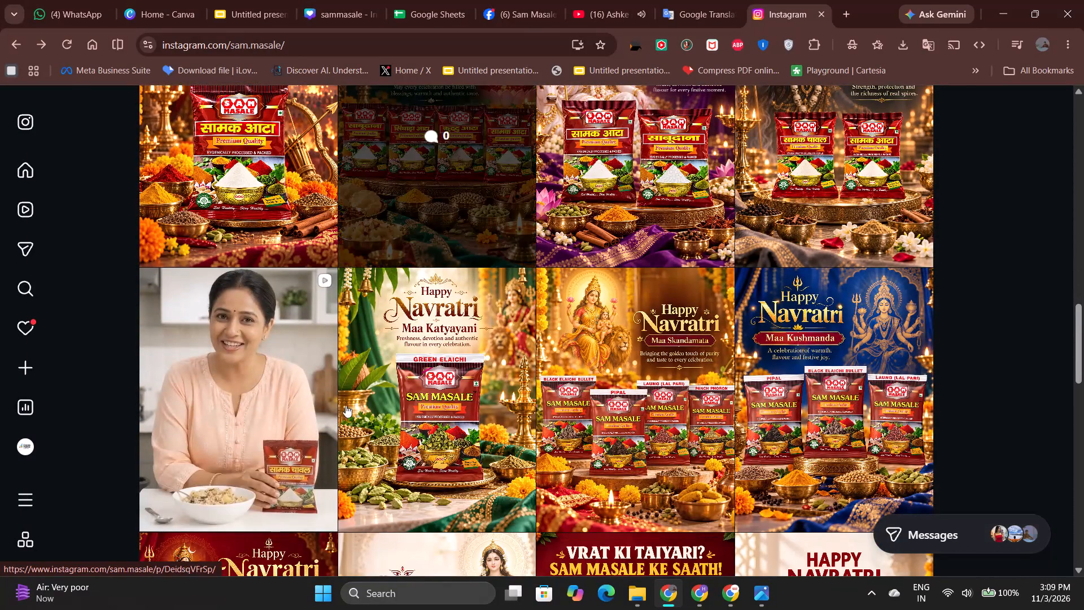
scroll(346, 405, "up", 2)
left_click(436, 255)
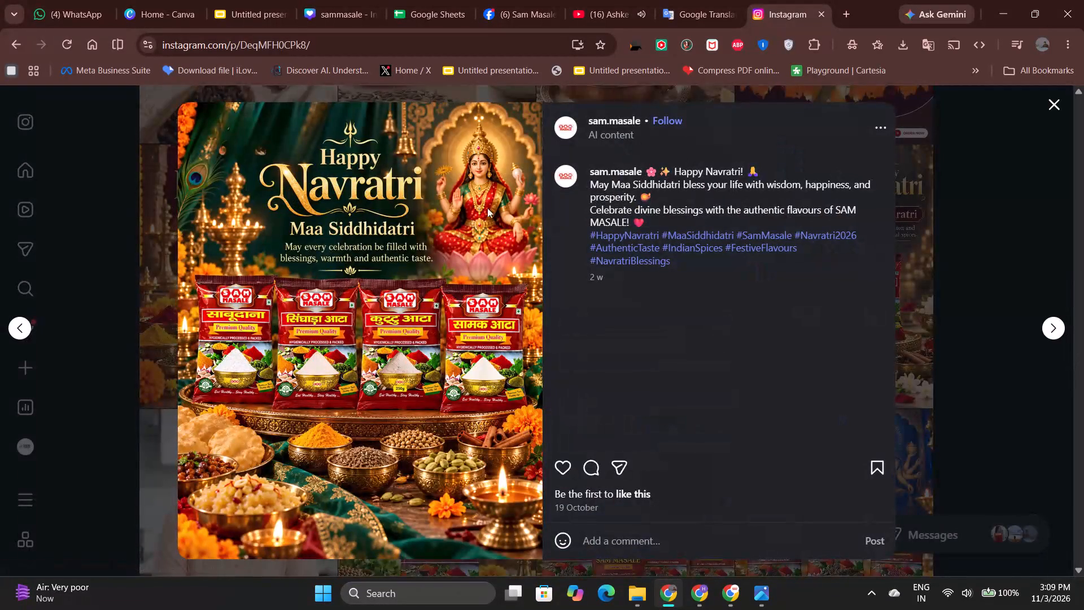
left_click(1047, 104)
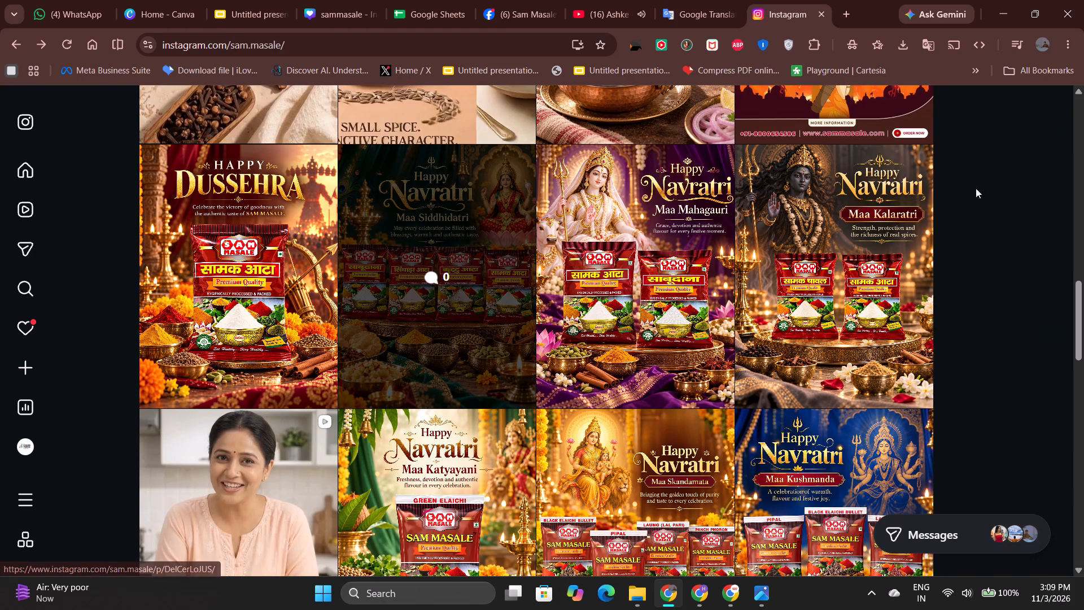
Look through the Dussehra and Navratri posts in the profile grid and open the Happy Navratri Maa Mahagauri post.
scroll(943, 182, "up", 3)
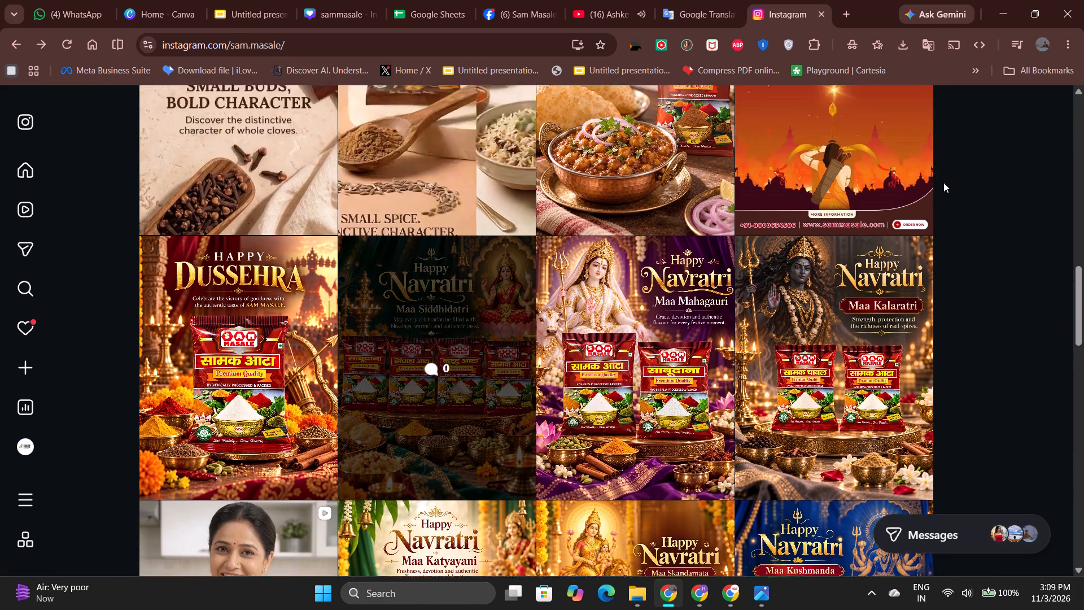
scroll(943, 182, "down", 6)
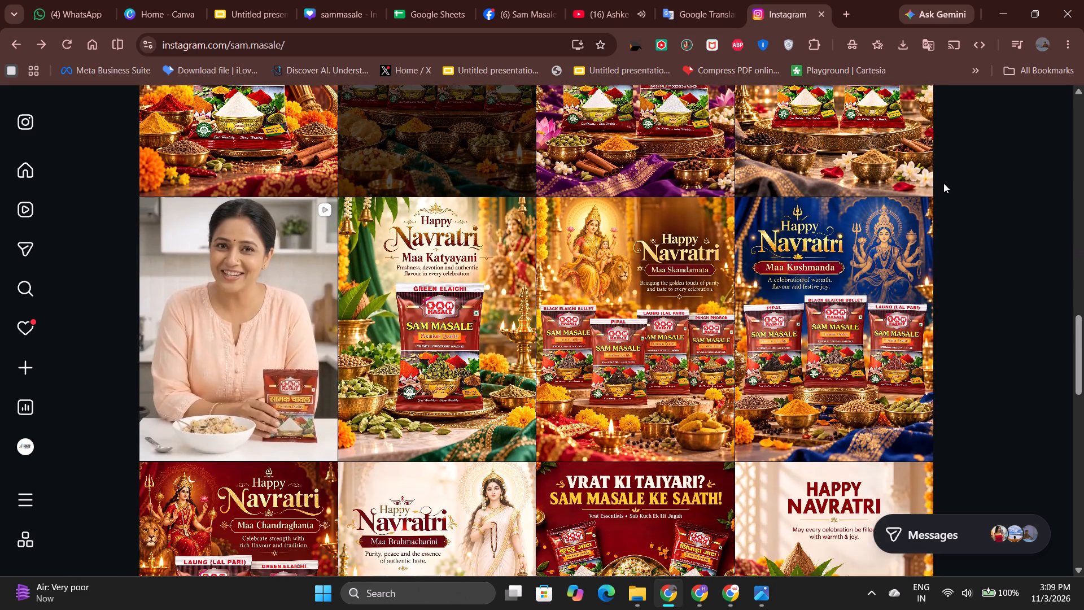
scroll(943, 183, "up", 2)
scroll(943, 183, "down", 3)
scroll(943, 183, "up", 2)
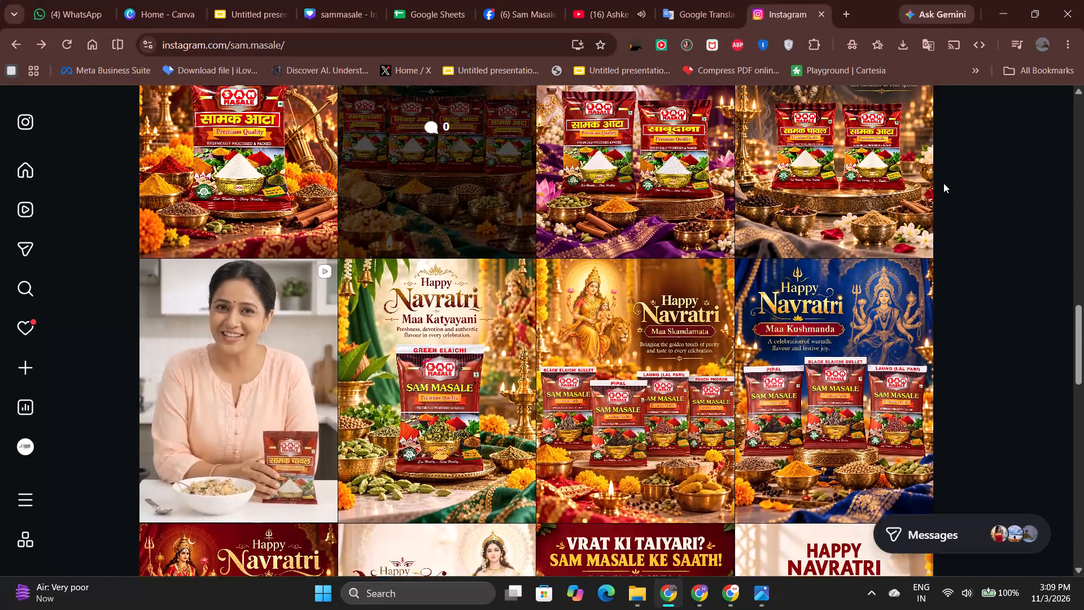
scroll(943, 183, "up", 2)
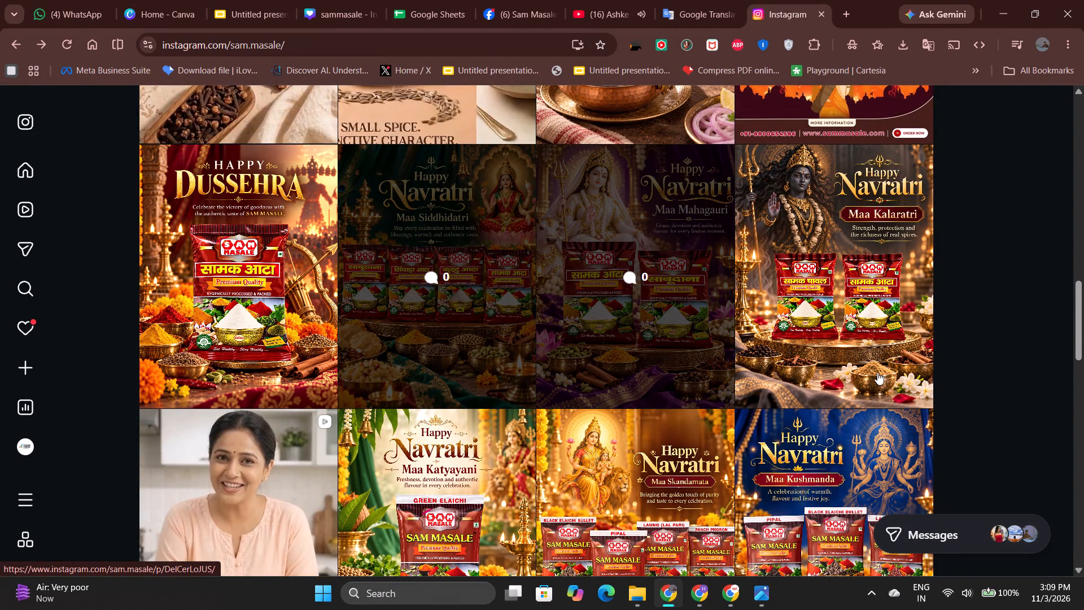
left_click(567, 326)
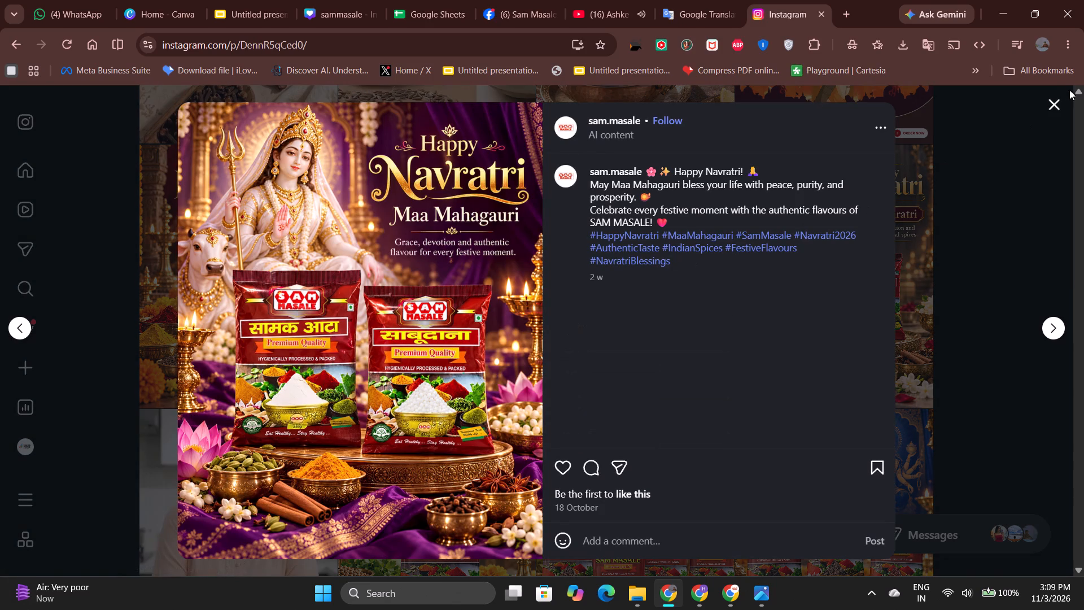
Close the Maa Mahagauri post and look back through the profile grid up to the pinned and Kaju Katli posts.
left_click(1057, 110)
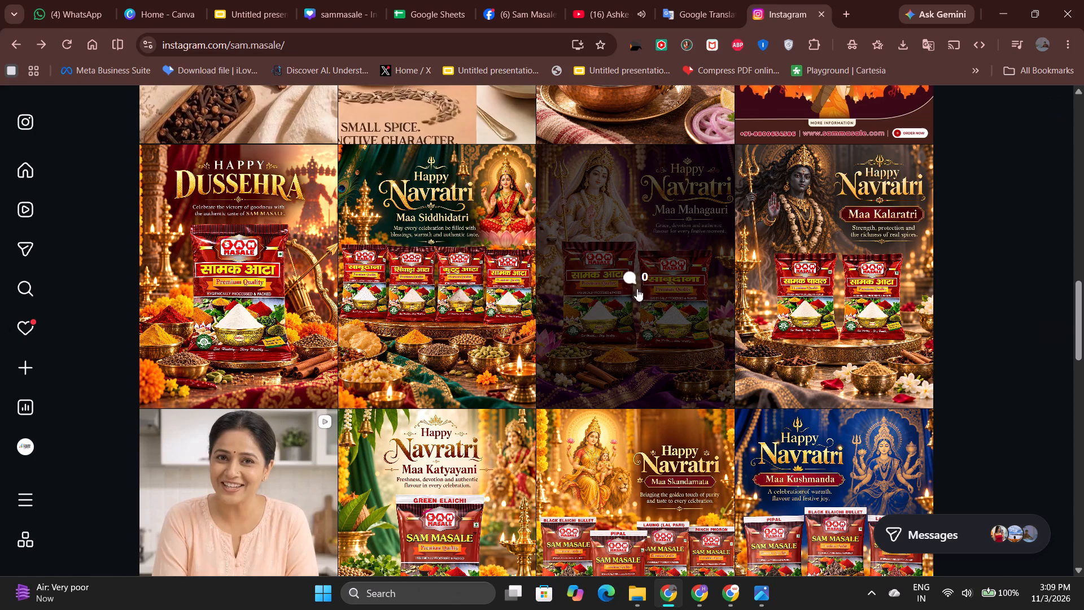
scroll(456, 439, "up", 5)
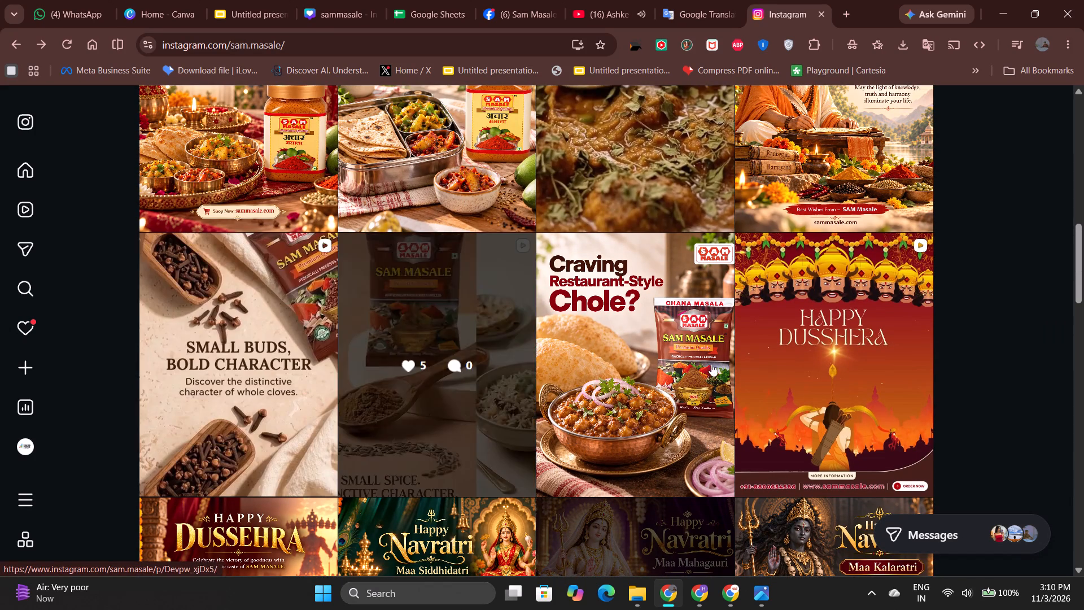
scroll(764, 195, "up", 2)
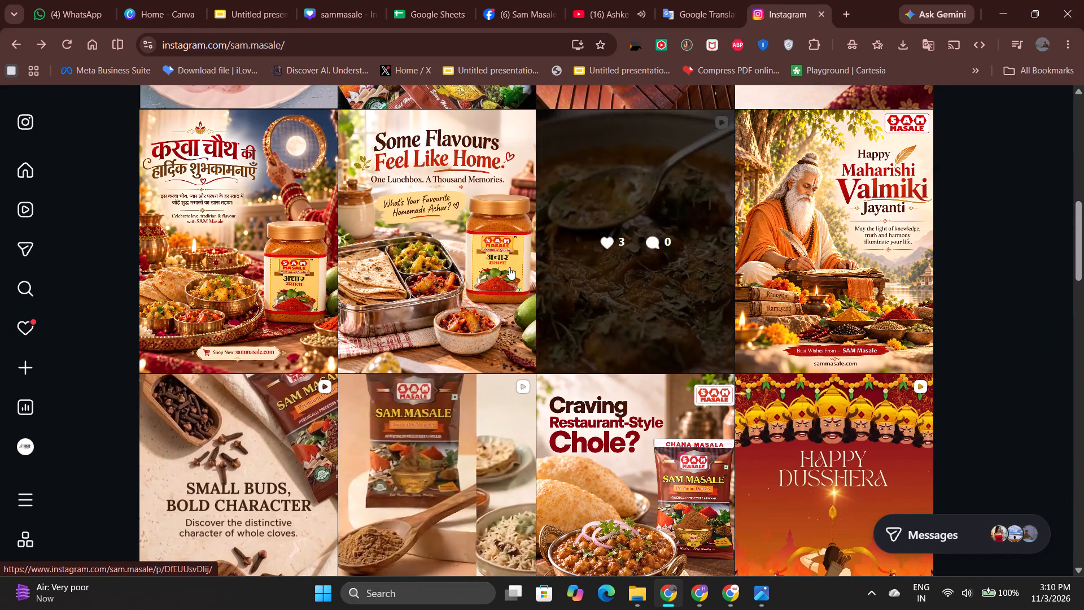
scroll(509, 267, "up", 2)
scroll(313, 332, "up", 5)
scroll(313, 332, "down", 1)
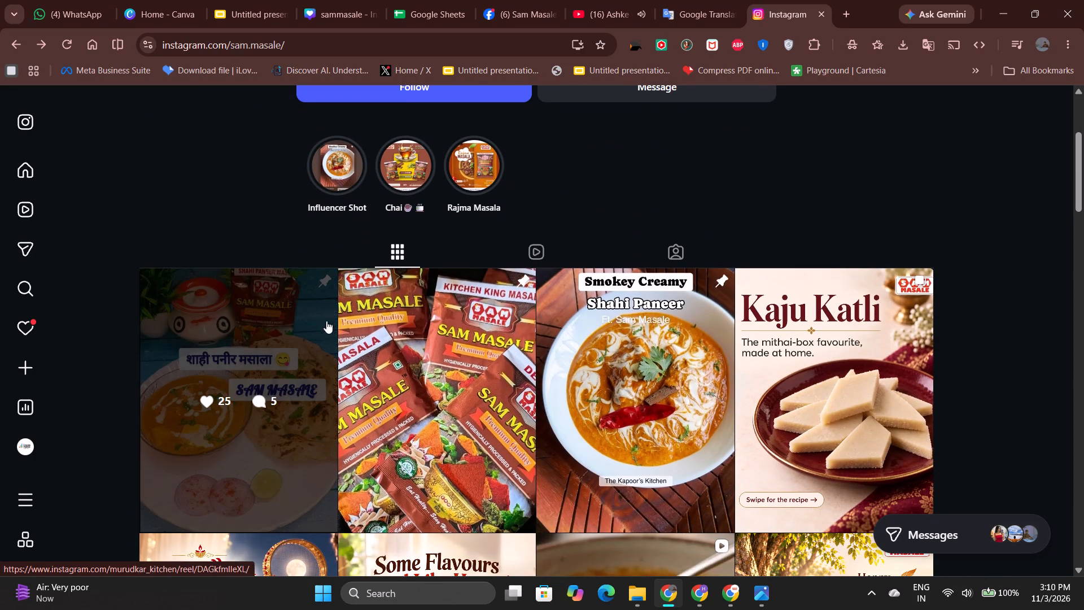
Switch to the Google Slides presentation and copy slide 15's 11/11/2026 date box onto Kaju Katli slides 16 and 17, continuing to slide 18.
left_click(241, 0)
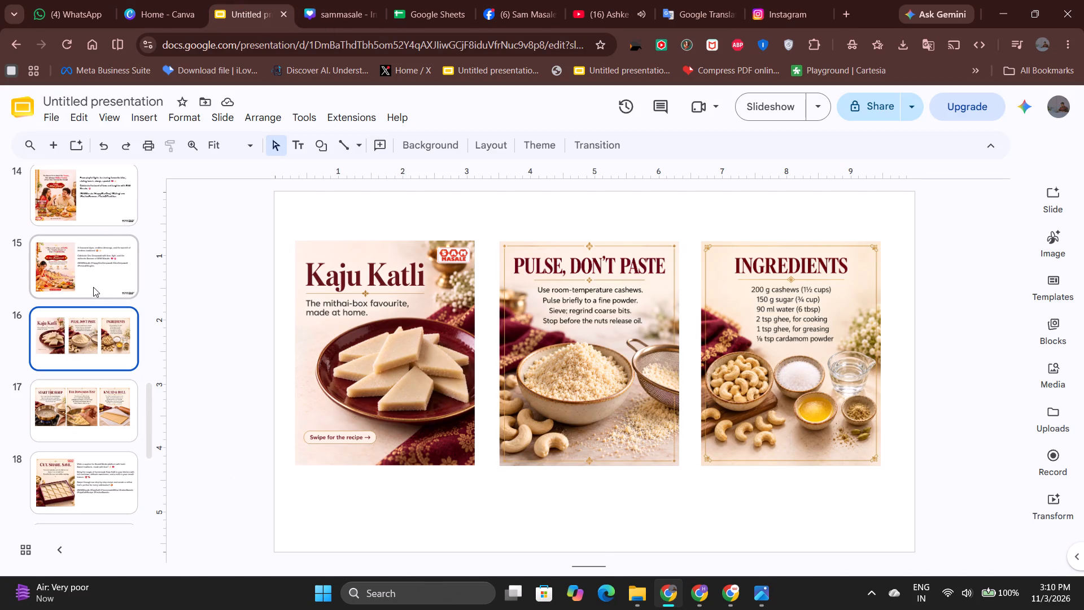
left_click(93, 287)
left_click(829, 489)
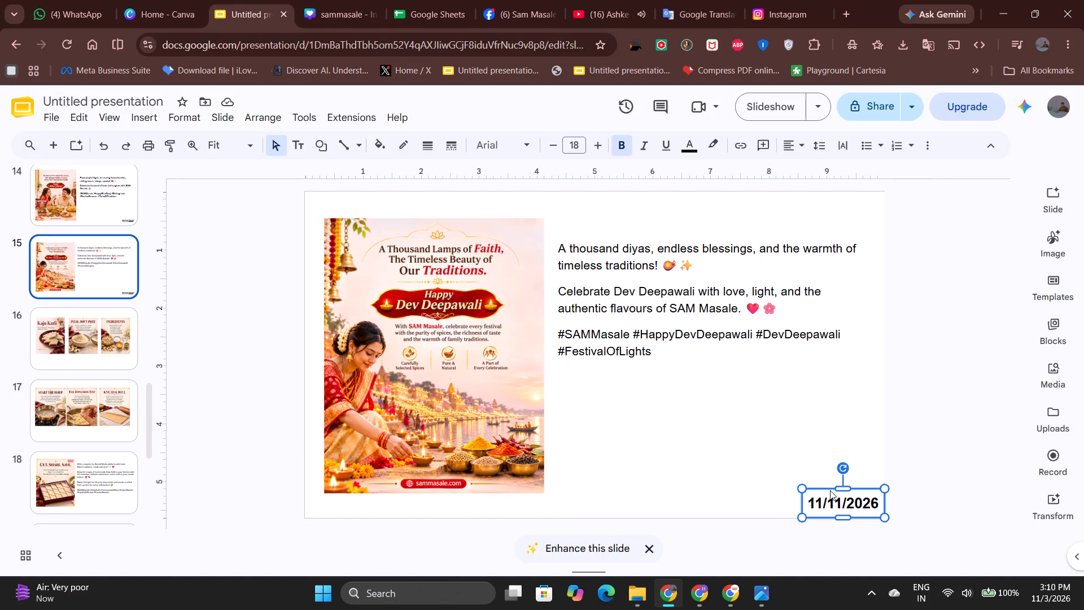
key("ctrl+c")
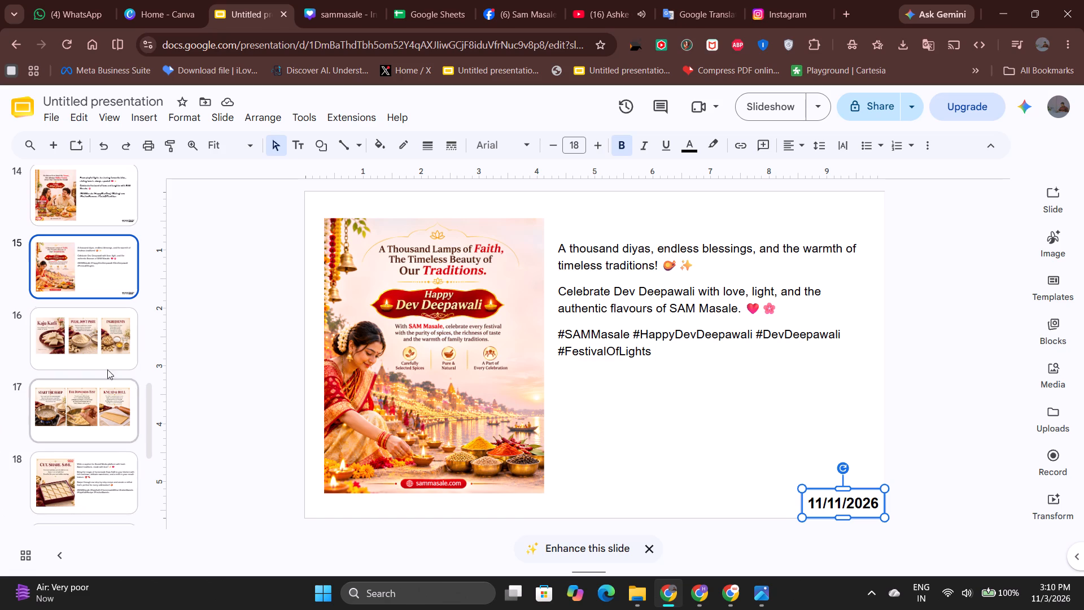
left_click(93, 355)
left_click(840, 535)
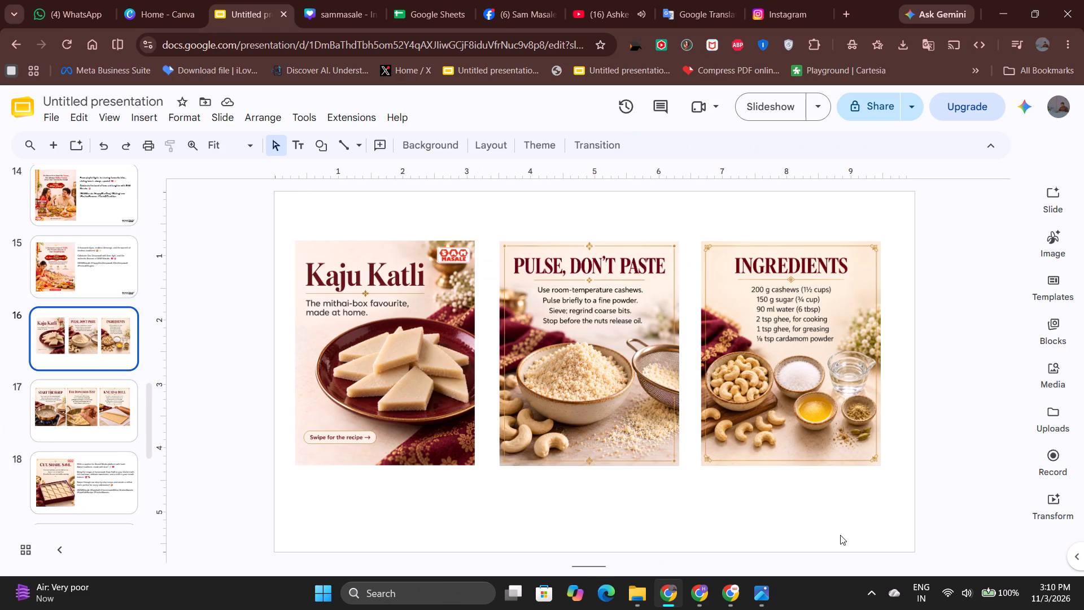
key("ctrl+v")
left_click(52, 435)
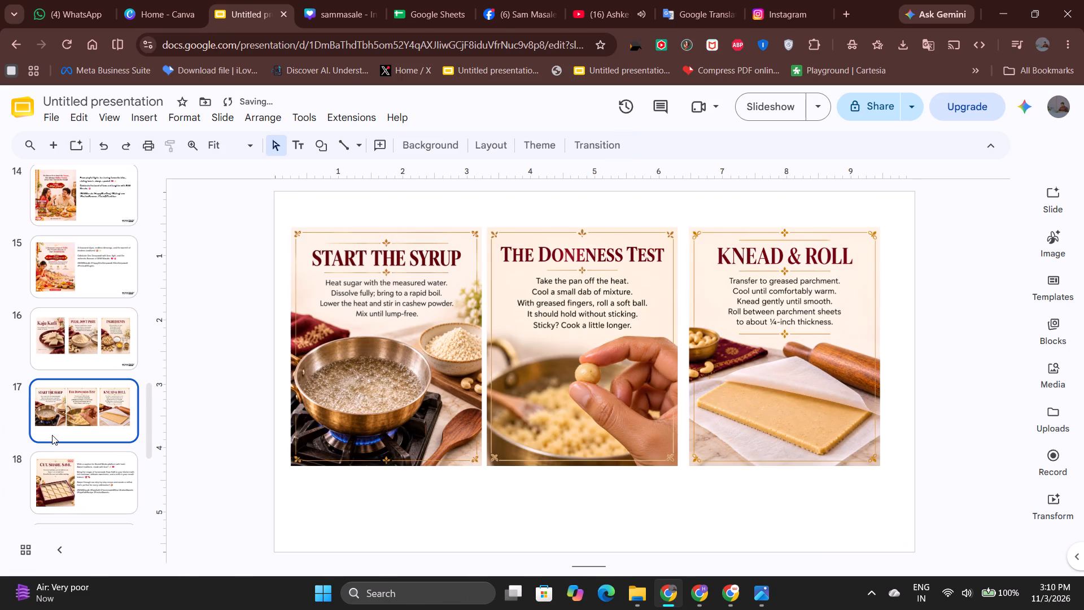
key("ctrl+v")
left_click(72, 482)
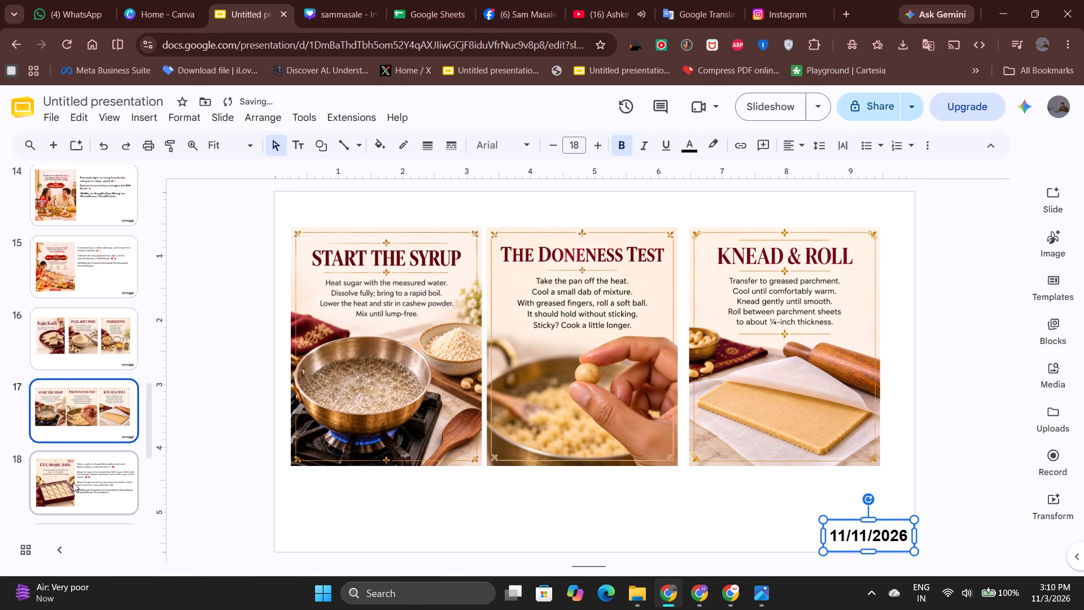
left_click(816, 503)
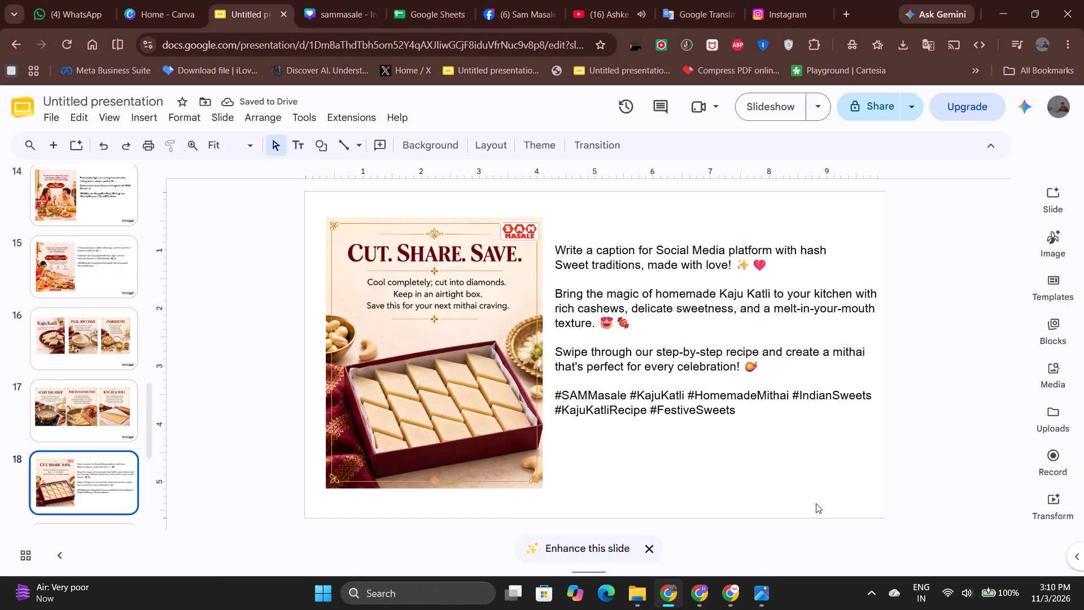
Paste the copied 11/11/2026 date text box onto slide 18 in the presentation and dismiss the slide enhancement suggestion.
key("ctrl+v")
left_click(646, 547)
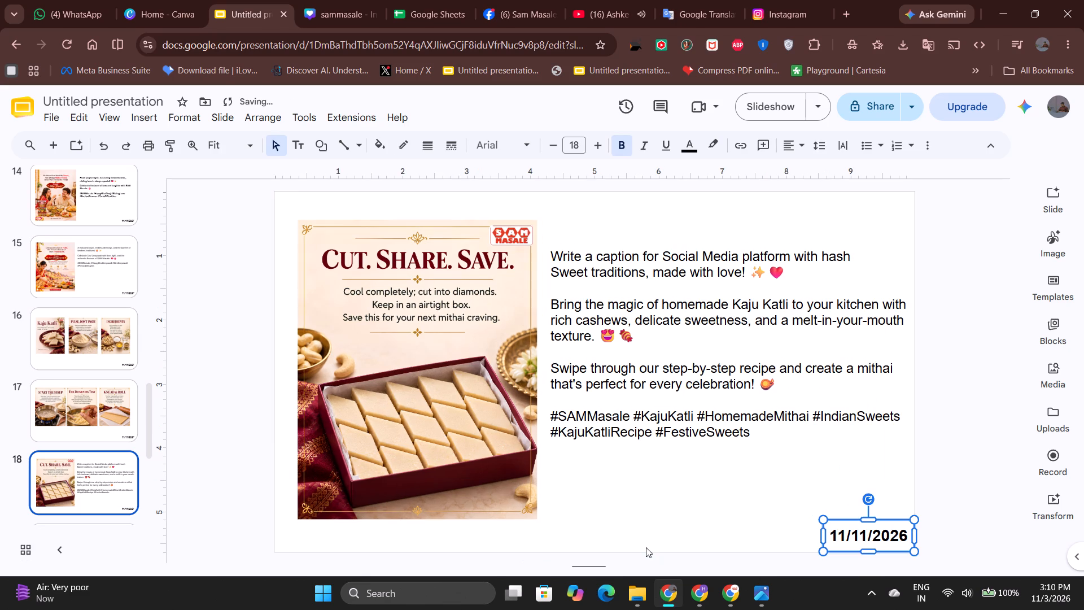
Change the date on slide 16, the Kaju Katli cover slide, to 3/11/2026.
left_click(75, 363)
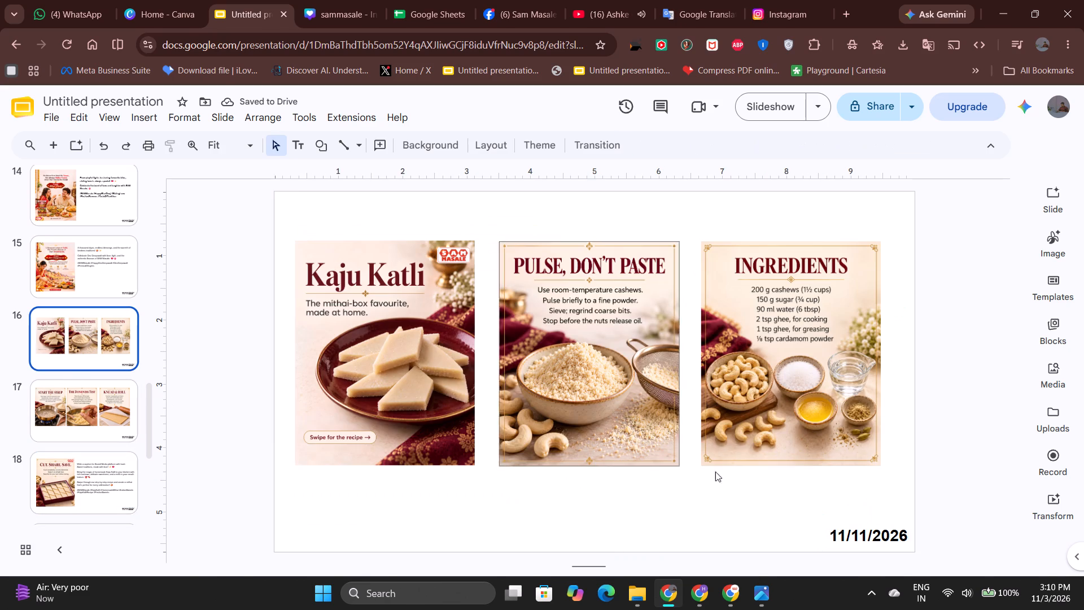
left_click(843, 535)
key("BackSpace")
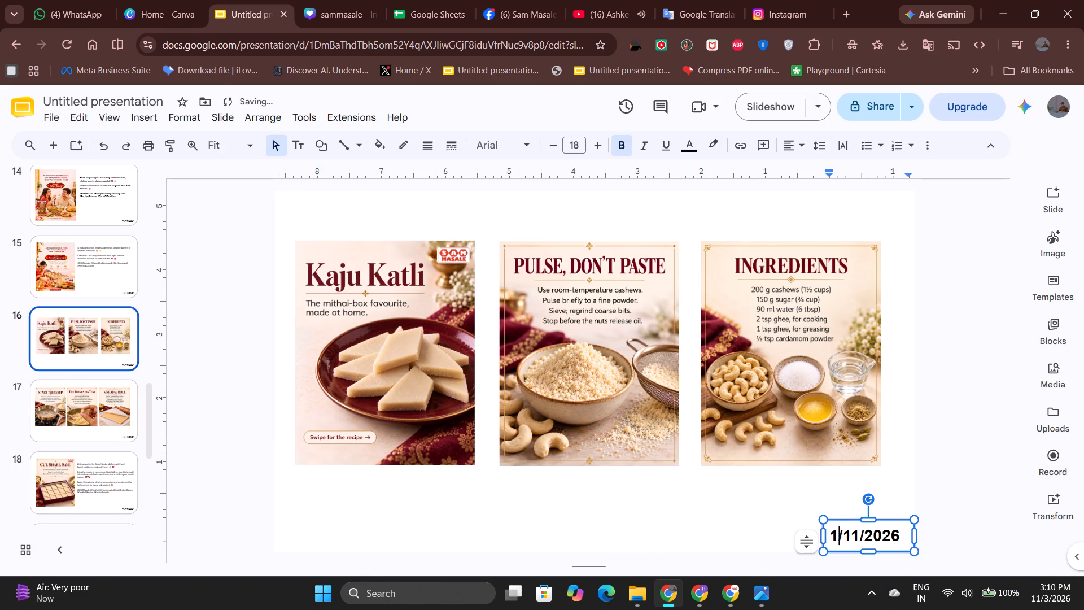
key("BackSpace")
key("3")
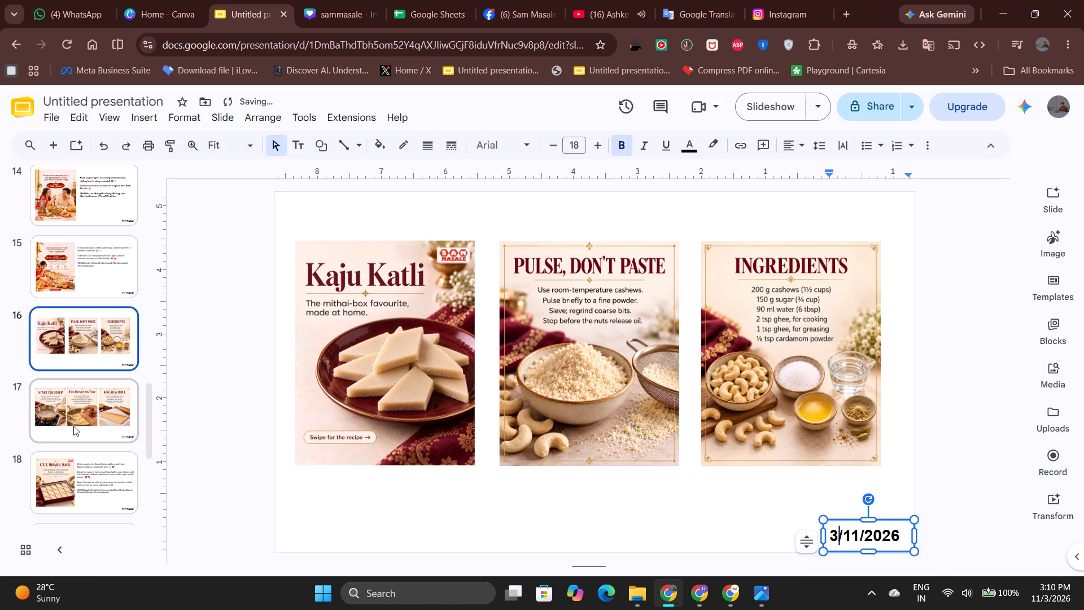
Change the date on slide 17, the Start the Syrup slide, to 3/11/2026.
left_click(73, 426)
left_click(847, 532)
key("BackSpace")
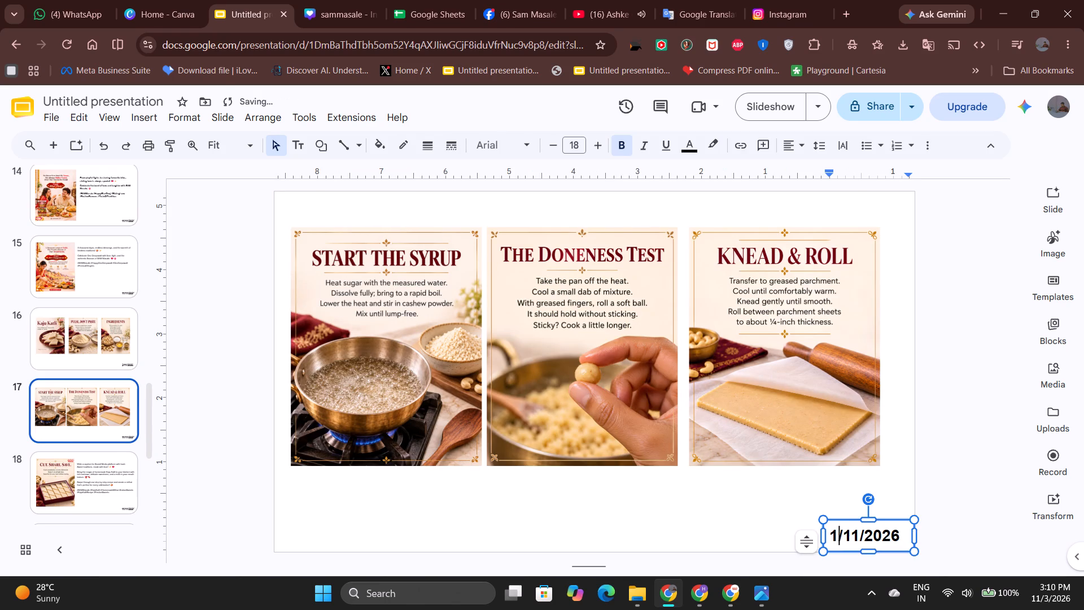
key("BackSpace")
key("3")
Change the date on slide 18, the Cut. Share. Save. slide, to 3/11/2026.
left_click(106, 490)
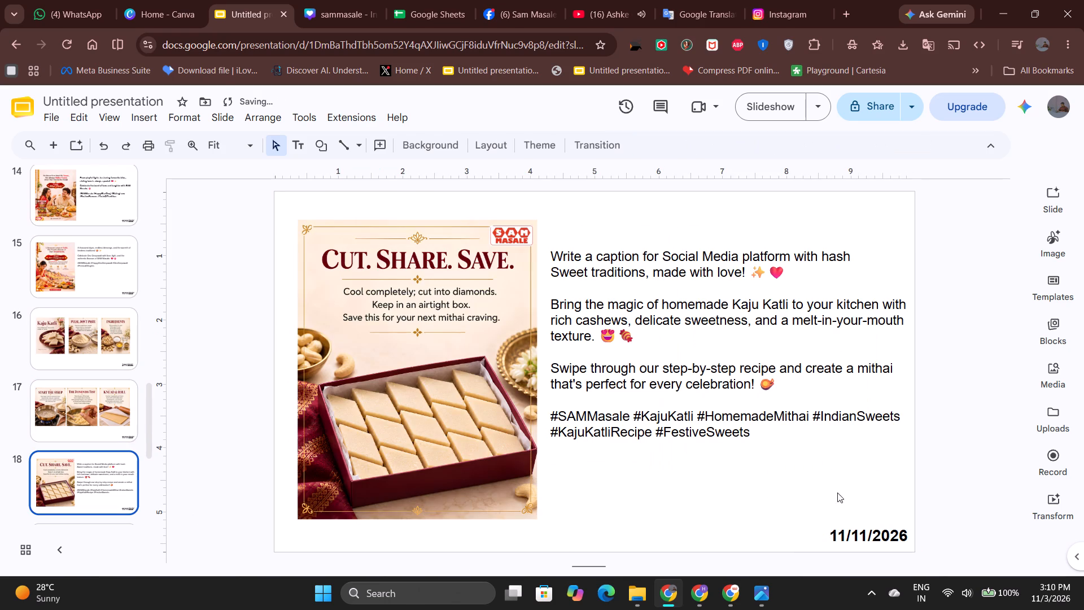
left_click(846, 530)
key("BackSpace")
key("BackSpace")
key("3")
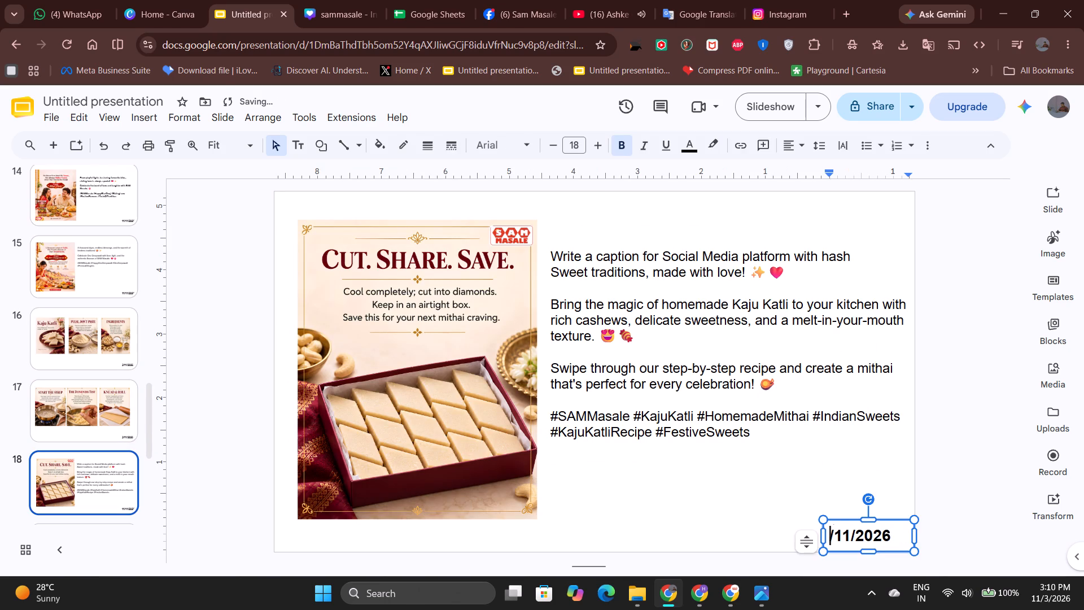
left_click(231, 417)
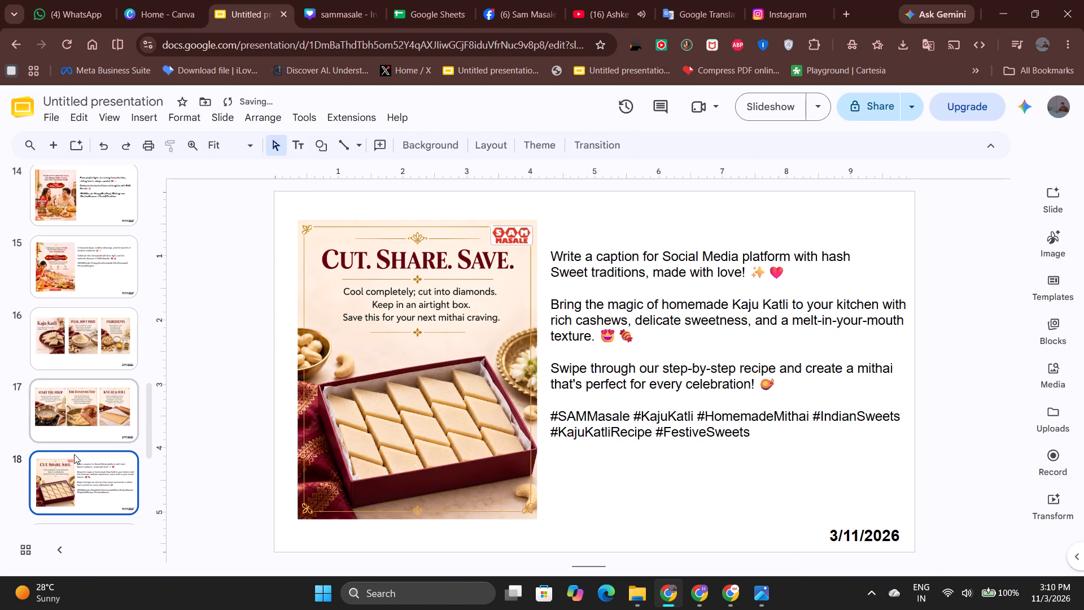
Move the Kaju Katli cover slide from position 16 to position 2, right after the blank first slide.
left_click(79, 415)
left_click(80, 469)
left_click(63, 333)
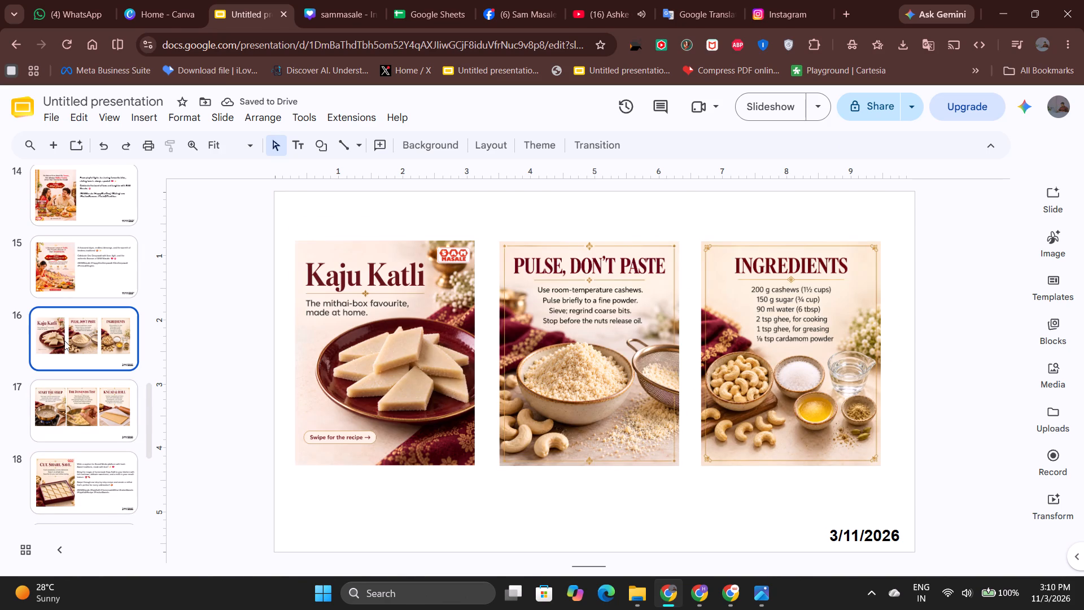
left_click_drag(65, 345, 65, 249)
scroll(65, 310, "up", 20)
scroll(65, 310, "up", 5)
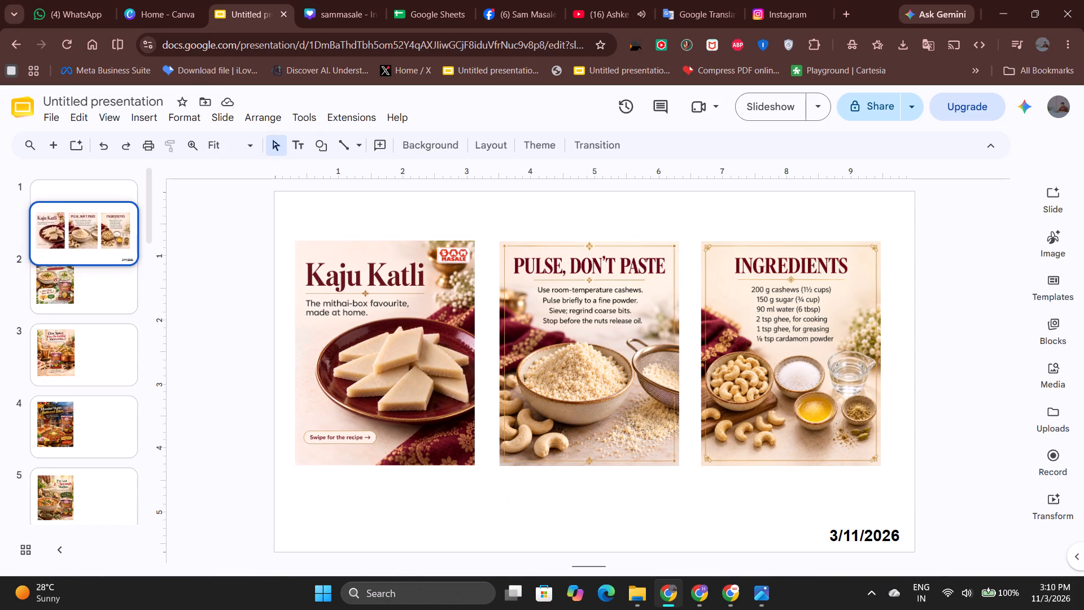
left_click_drag(65, 249, 67, 242)
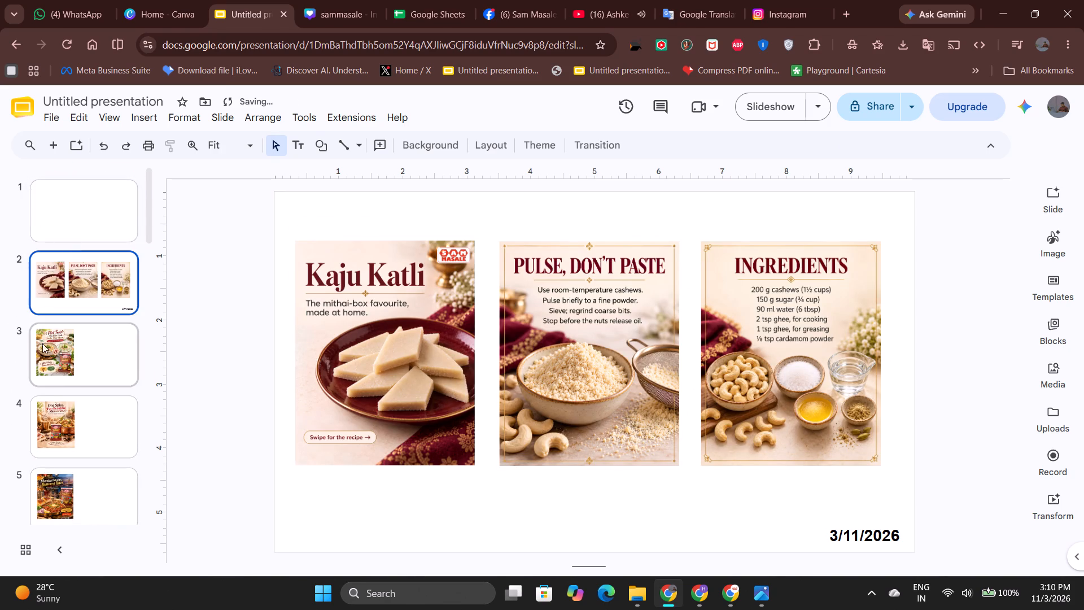
Move the Start the Syrup slide from position 17 to position 3, directly after the Kaju Katli cover slide.
scroll(53, 375, "down", 9)
left_click(62, 302)
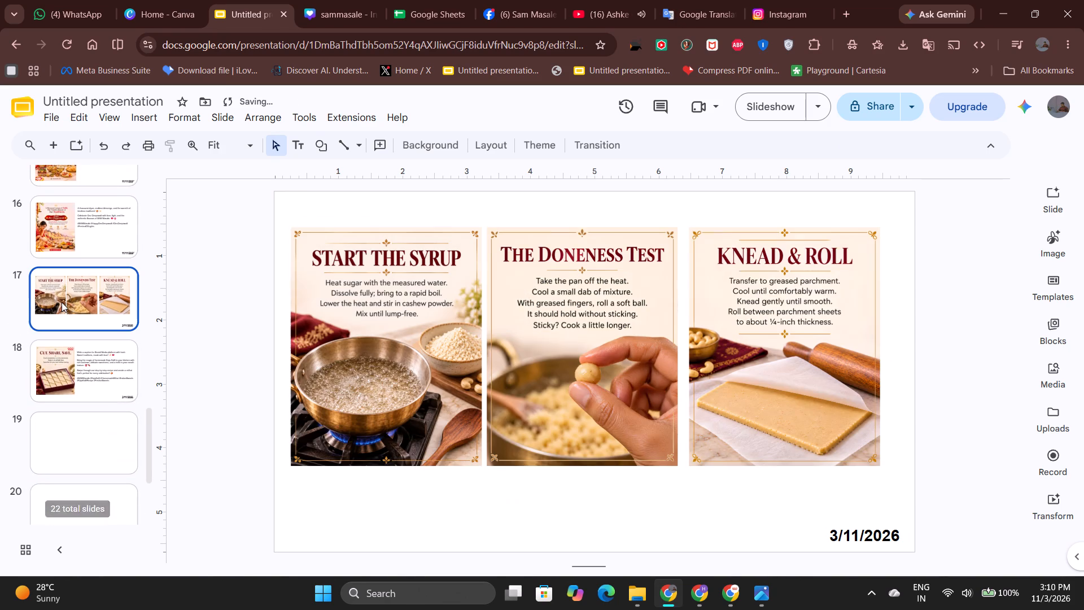
left_click_drag(67, 307, 70, 267)
scroll(64, 287, "up", 14)
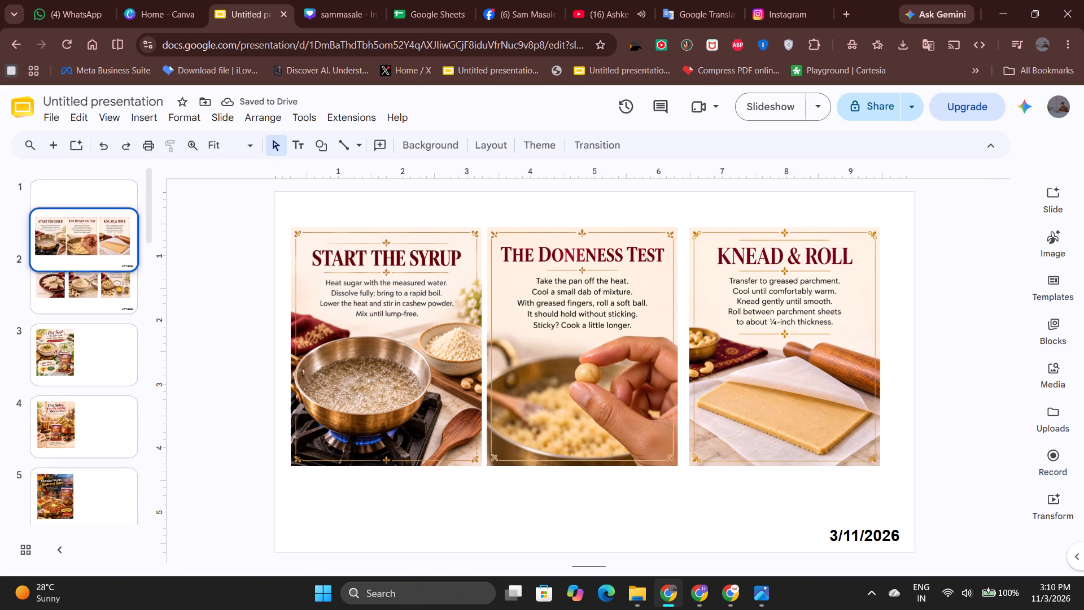
left_click_drag(70, 267, 64, 294)
Move the Cut. Share. Save. slide from position 18 to position 4 and check the order of the three Kaju Katli slides.
scroll(62, 292, "down", 15)
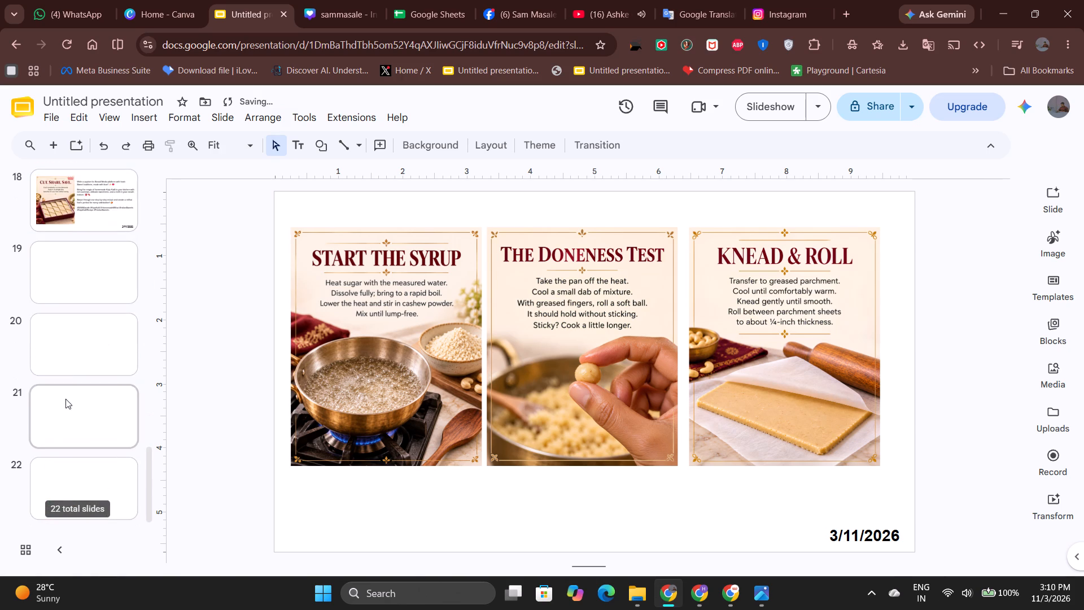
scroll(64, 265, "up", 1)
left_click(68, 249)
left_click_drag(68, 249, 71, 248)
scroll(68, 249, "up", 6)
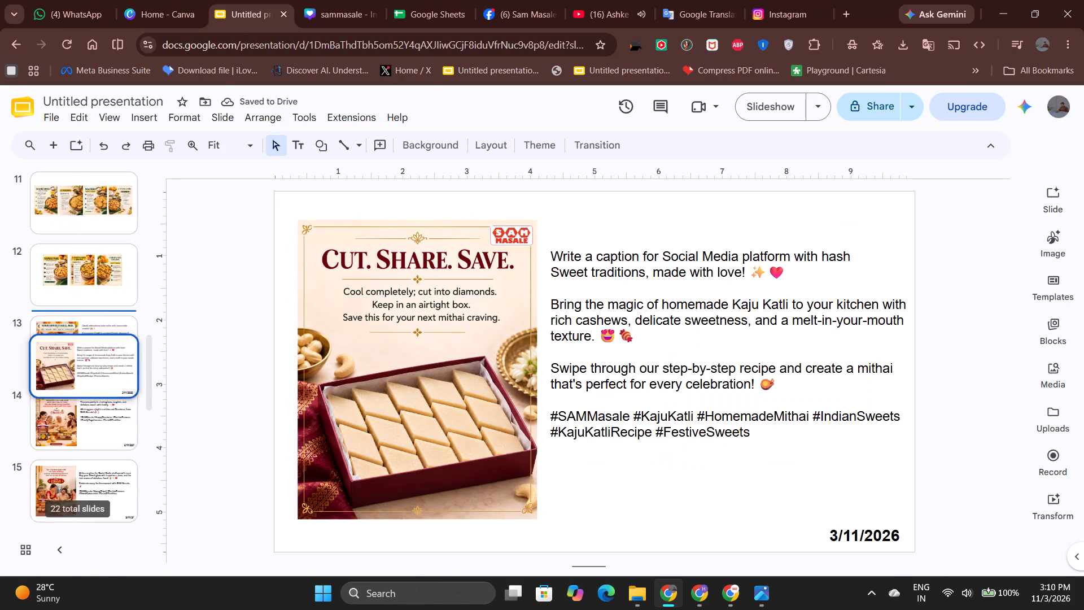
left_click_drag(71, 248, 70, 238)
scroll(72, 248, "up", 4)
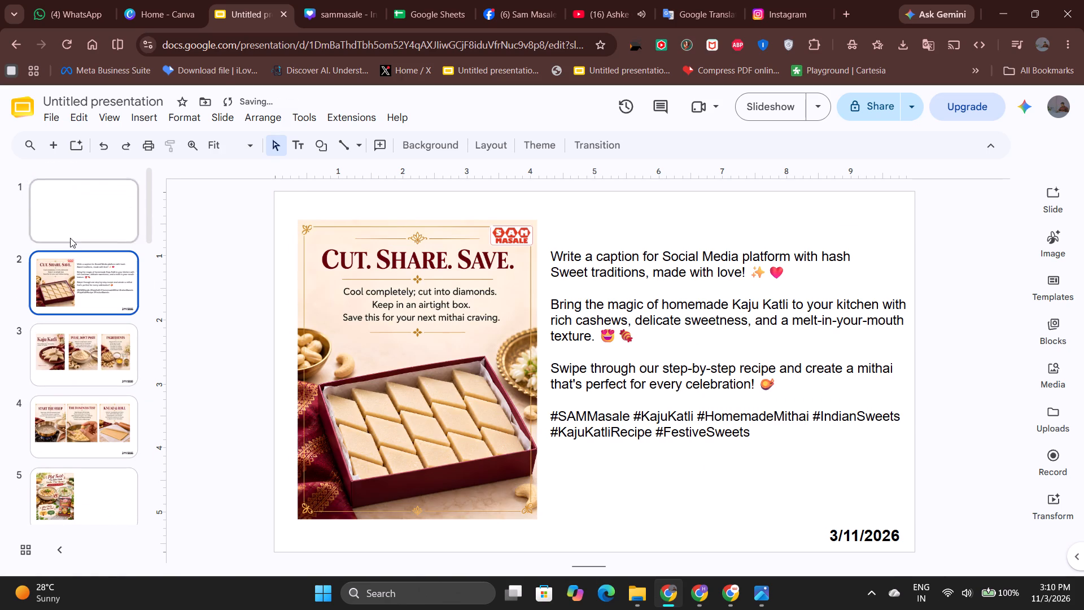
left_click_drag(64, 273, 63, 476)
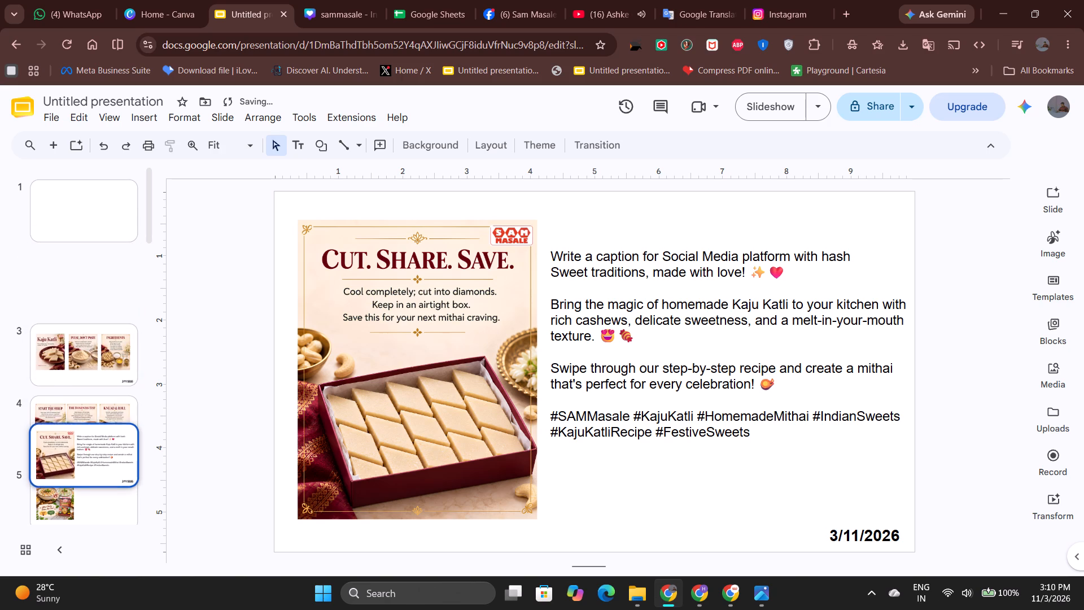
left_click_drag(63, 476, 54, 445)
left_click(80, 271)
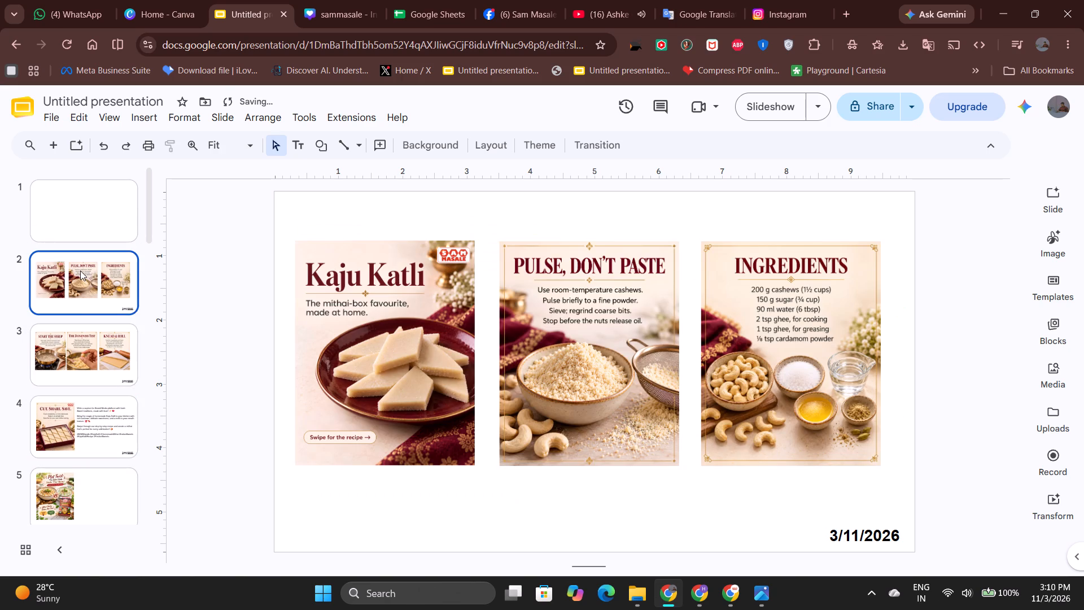
left_click(70, 343)
left_click(71, 417)
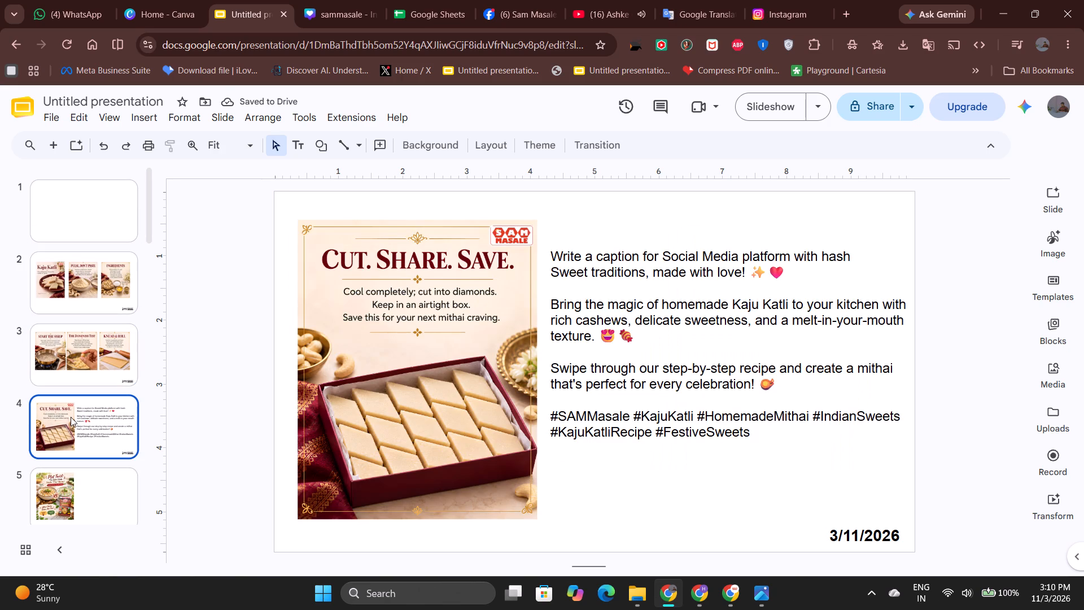
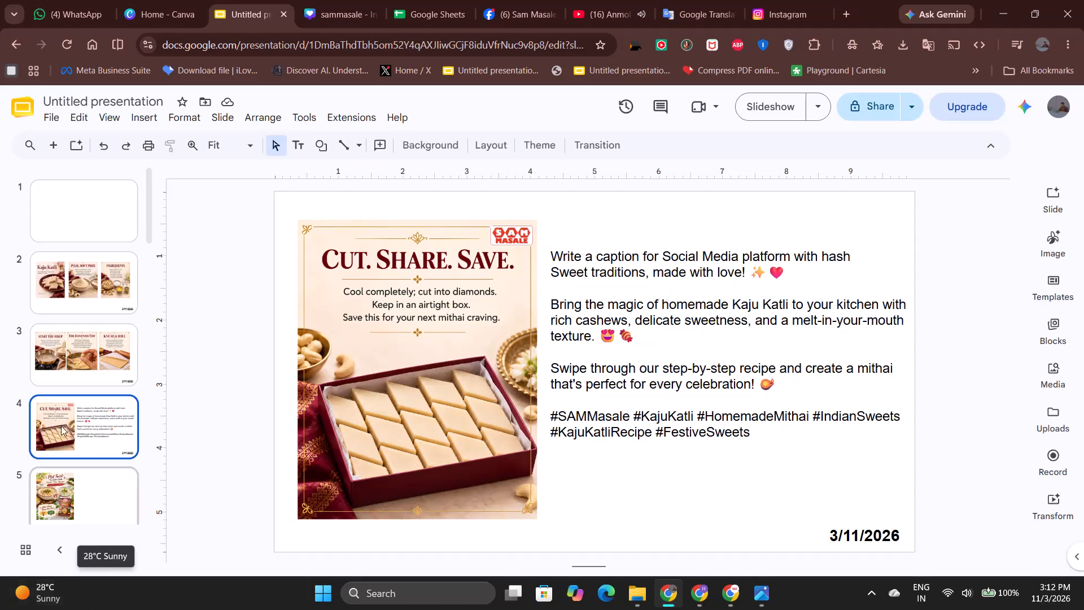
Review the Kaju Katli slides 2 to 4 and the rest of the deck for slide order and missing captions or dates.
scroll(71, 398, "down", 4)
scroll(85, 307, "up", 3)
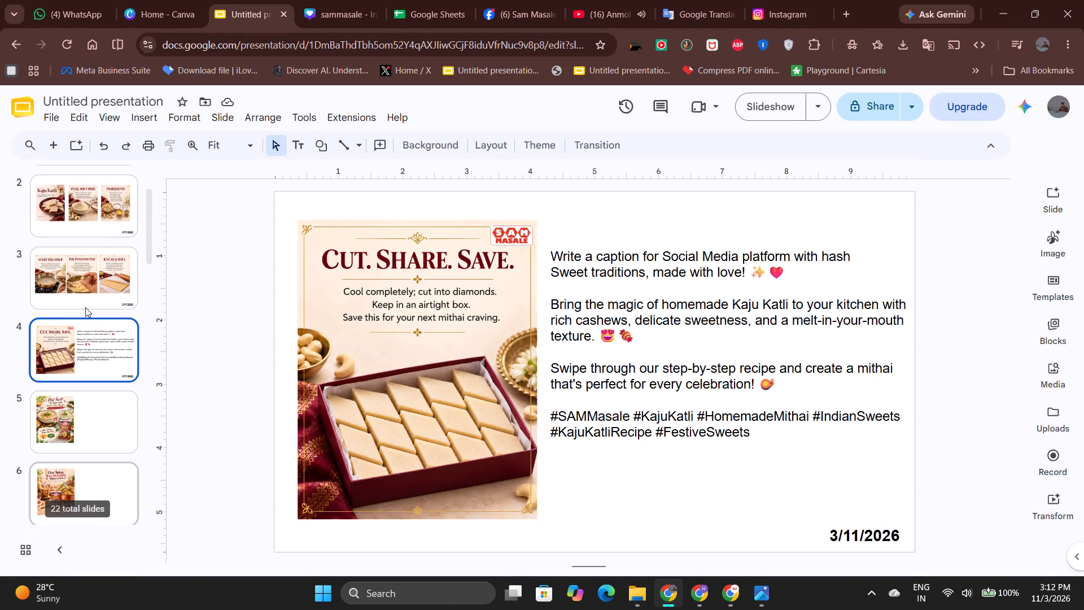
left_click(86, 223)
left_click(87, 298)
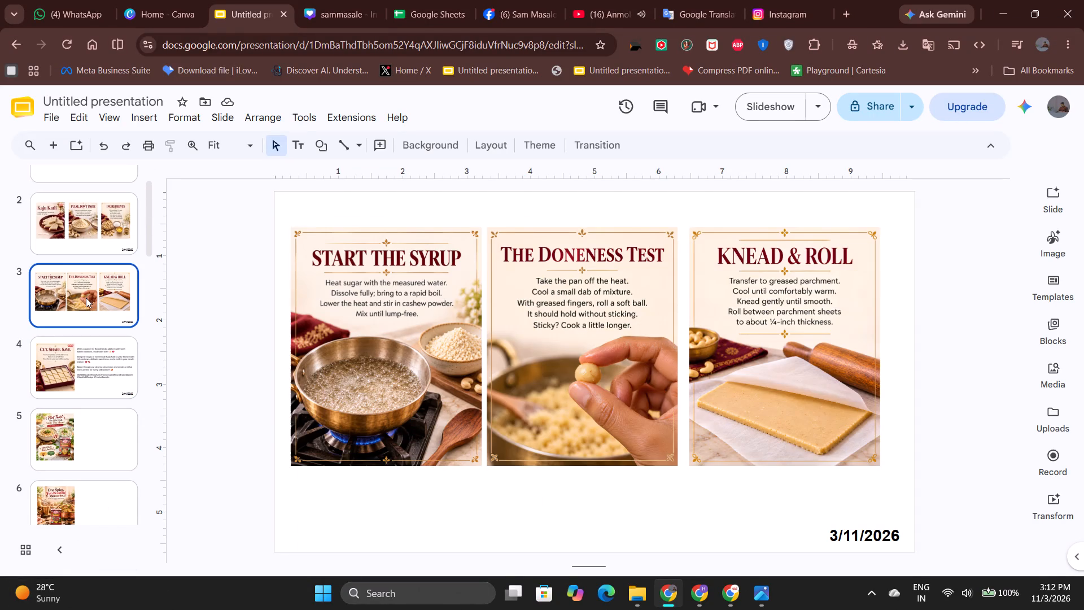
left_click(71, 232)
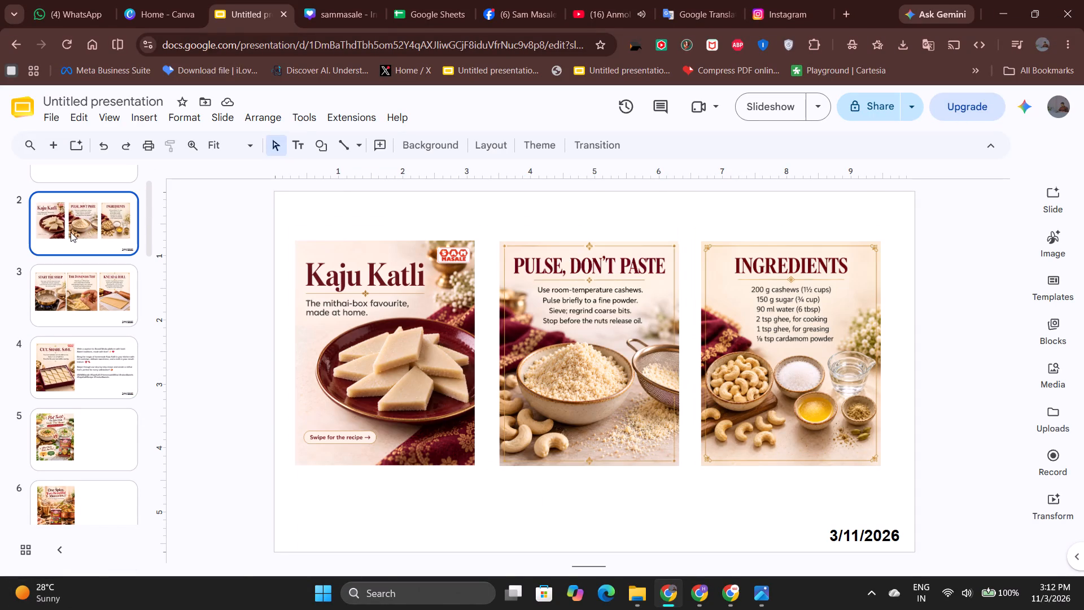
left_click(75, 293)
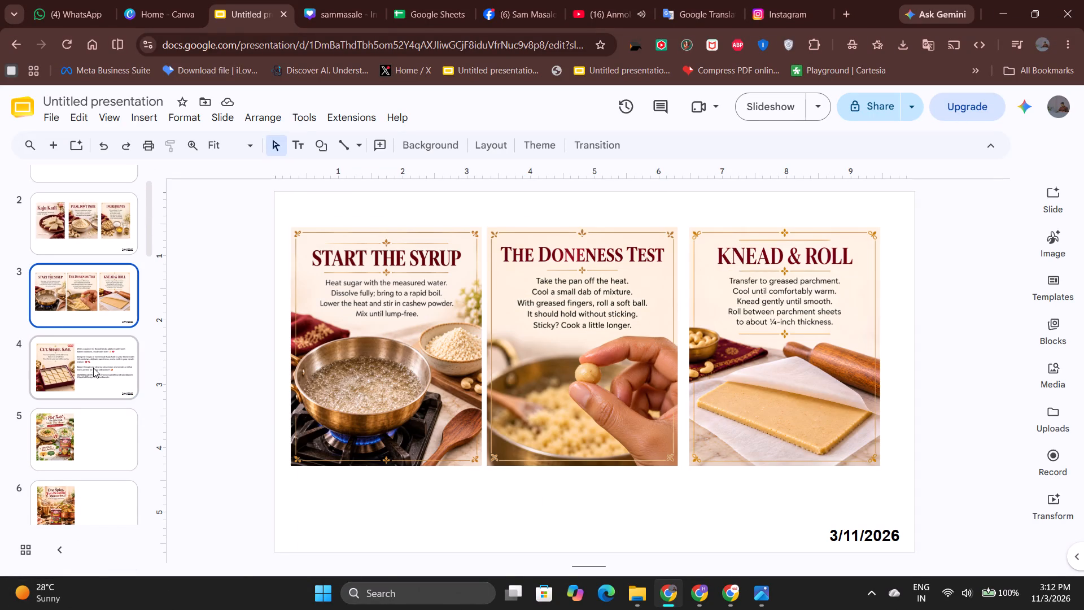
left_click(94, 370)
scroll(69, 243, "down", 1)
scroll(103, 359, "down", 1)
left_click(62, 300)
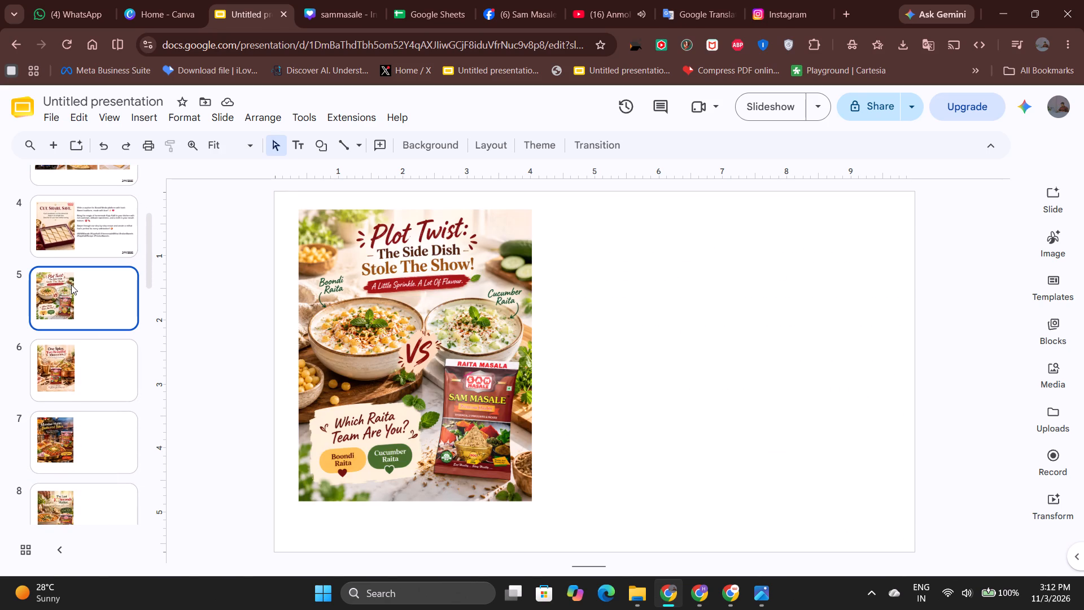
scroll(88, 312, "down", 1)
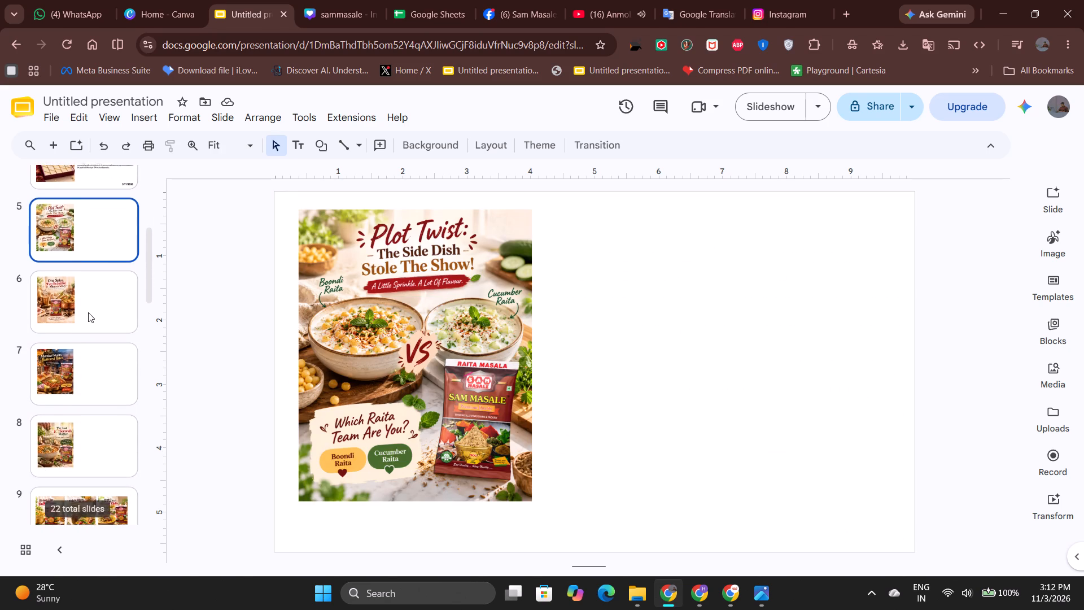
scroll(88, 312, "down", 3)
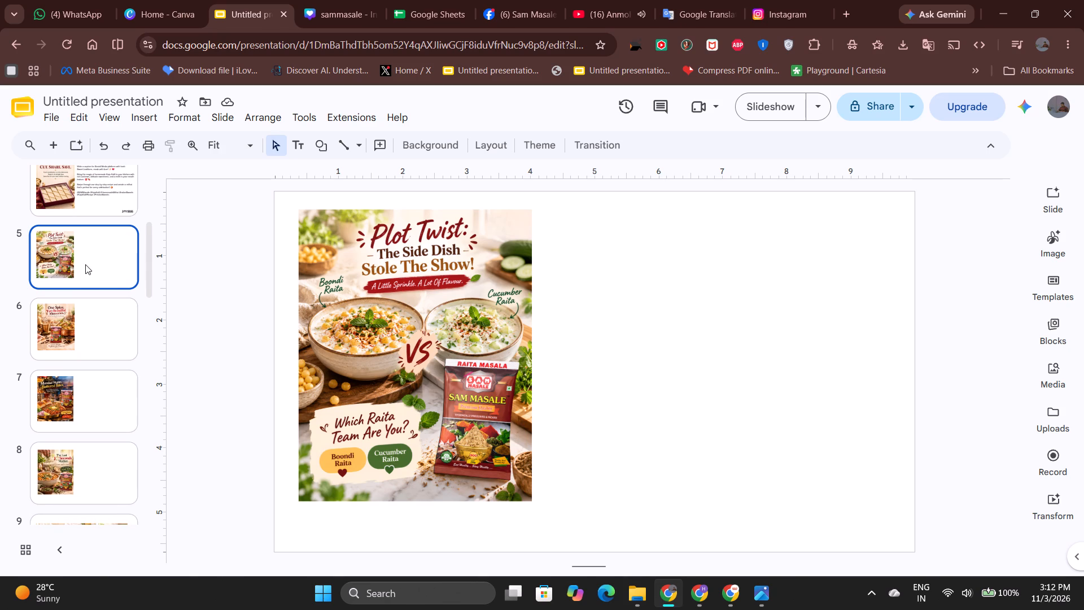
scroll(86, 258, "down", 3)
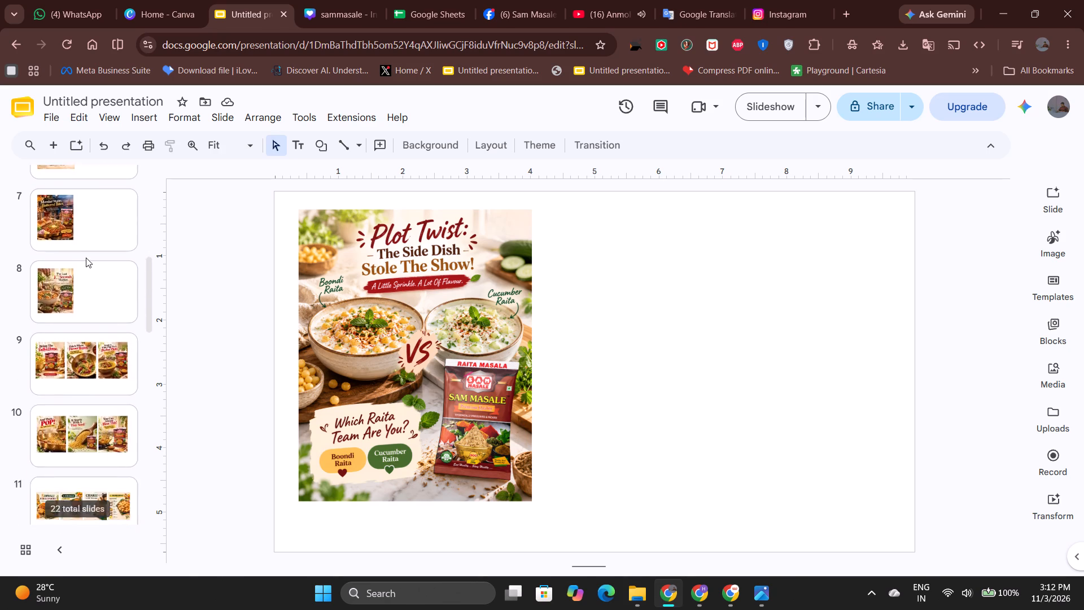
scroll(86, 258, "down", 6)
scroll(86, 258, "up", 7)
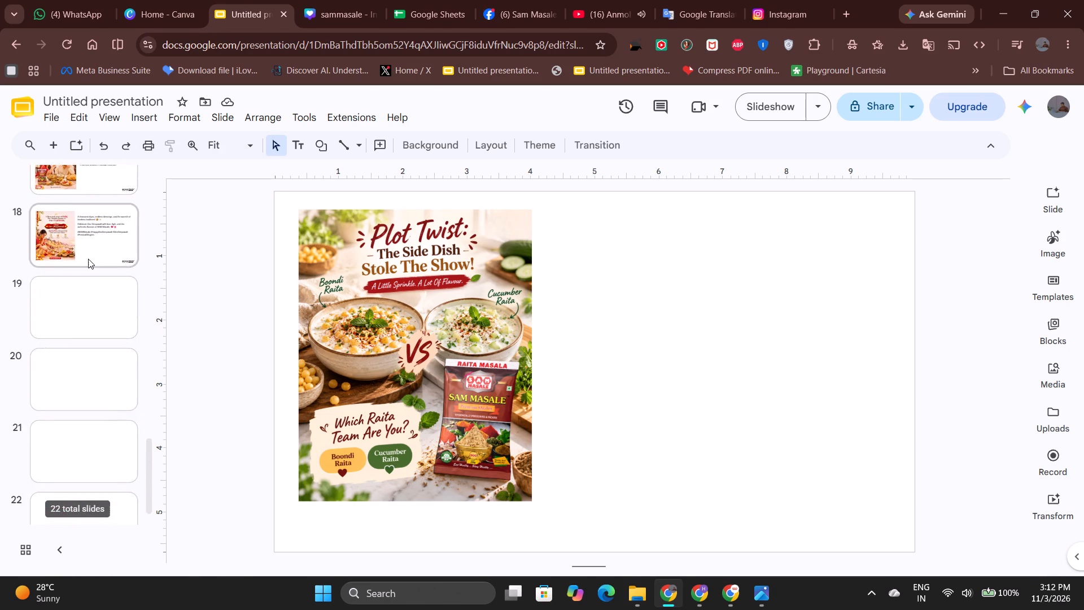
scroll(88, 259, "up", 12)
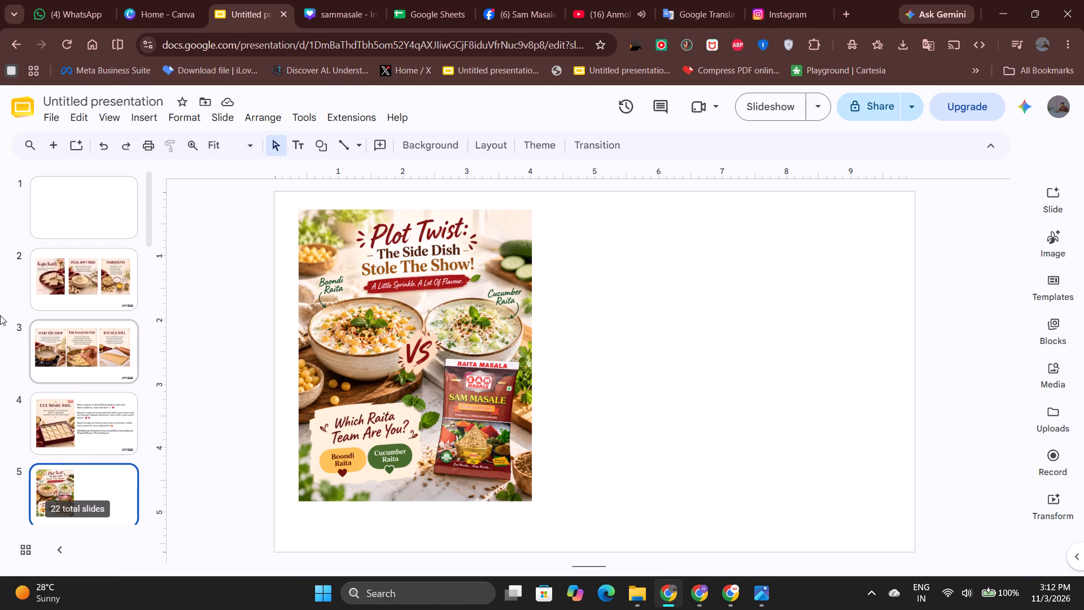
scroll(0, 315, "up", 1)
scroll(115, 412, "down", 2)
left_click(435, 328)
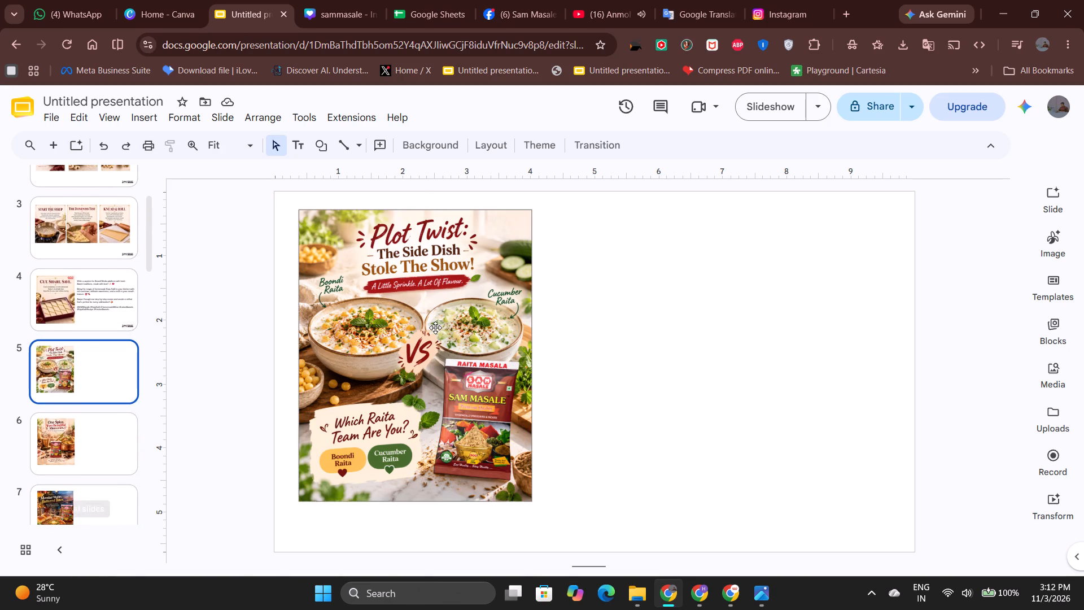
left_click(764, 441)
key("shift+super+s")
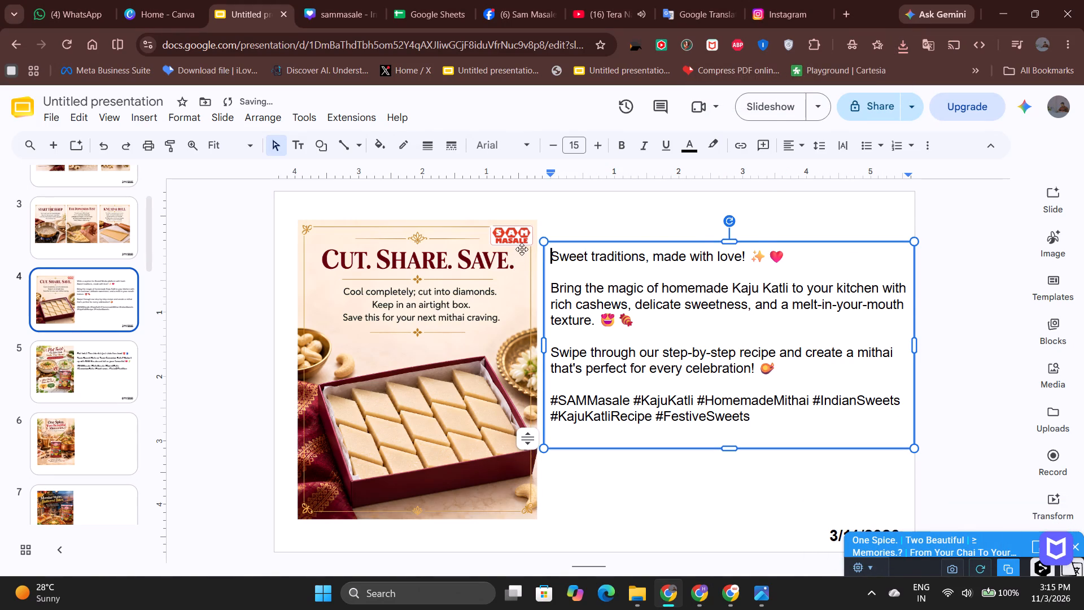
left_click(218, 299)
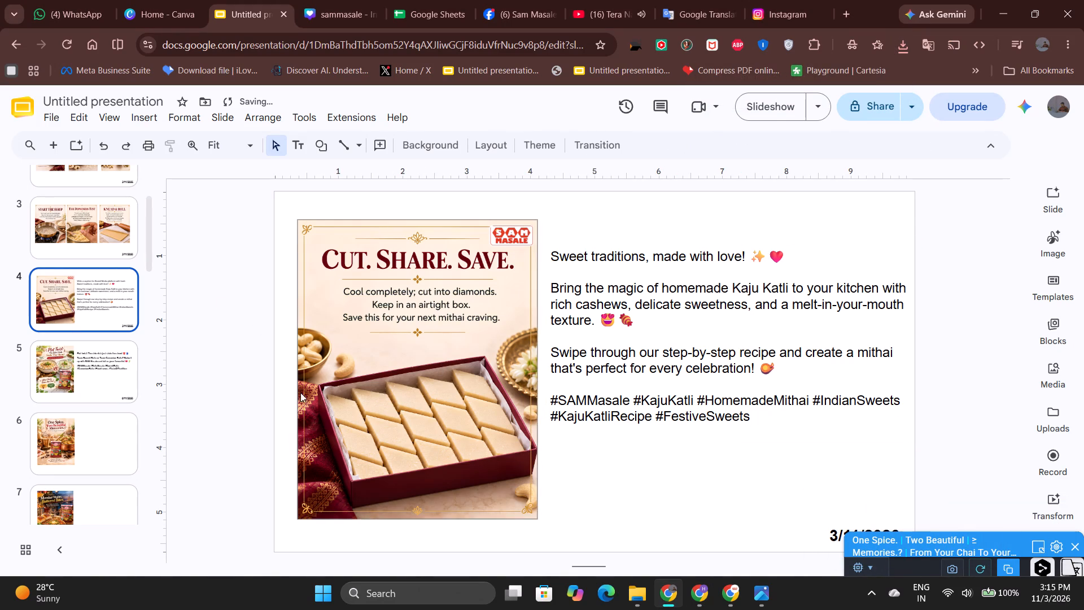
Check the other slides for leftover prompt text and delete the "Write a caption for Social Media platform with hash" text from slide 16's Happy Diwali caption.
left_click(83, 391)
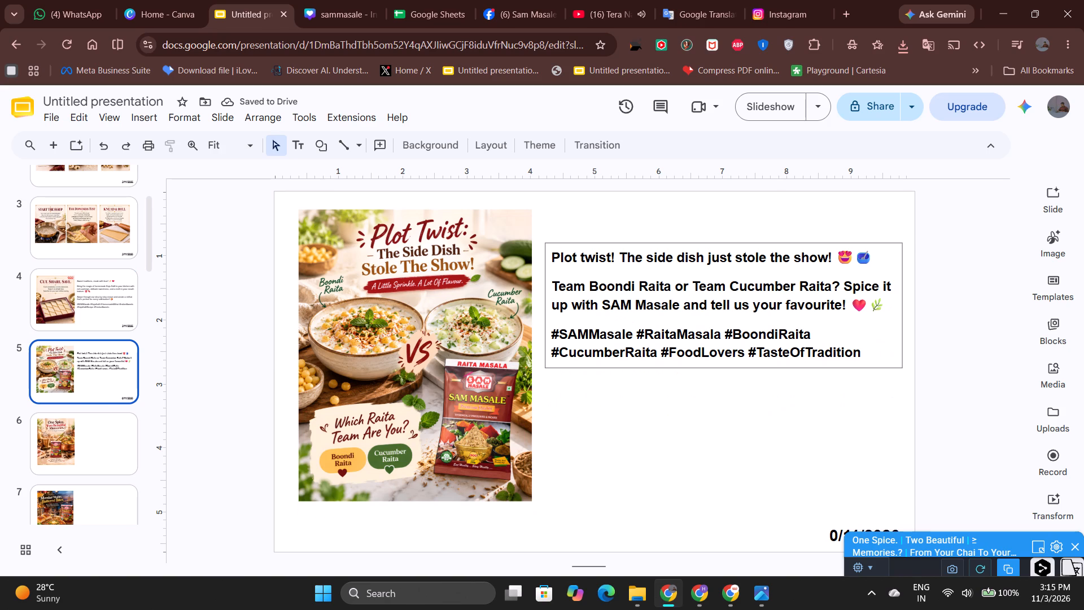
key("alt+Tab")
key("alt+Tab")
scroll(83, 358, "up", 4)
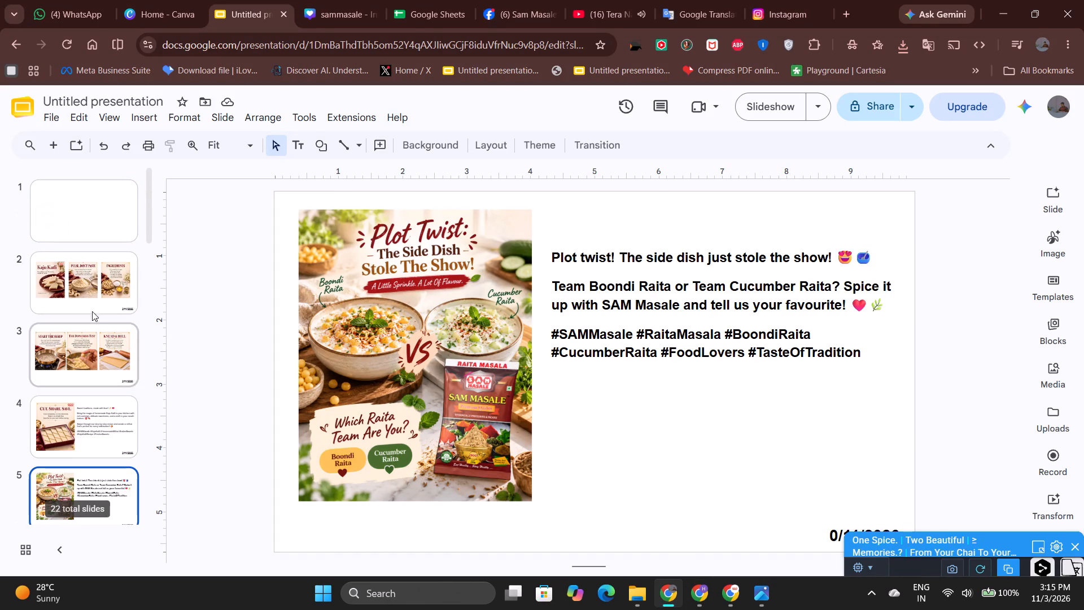
left_click(90, 272)
scroll(81, 382, "down", 6)
left_click(88, 350)
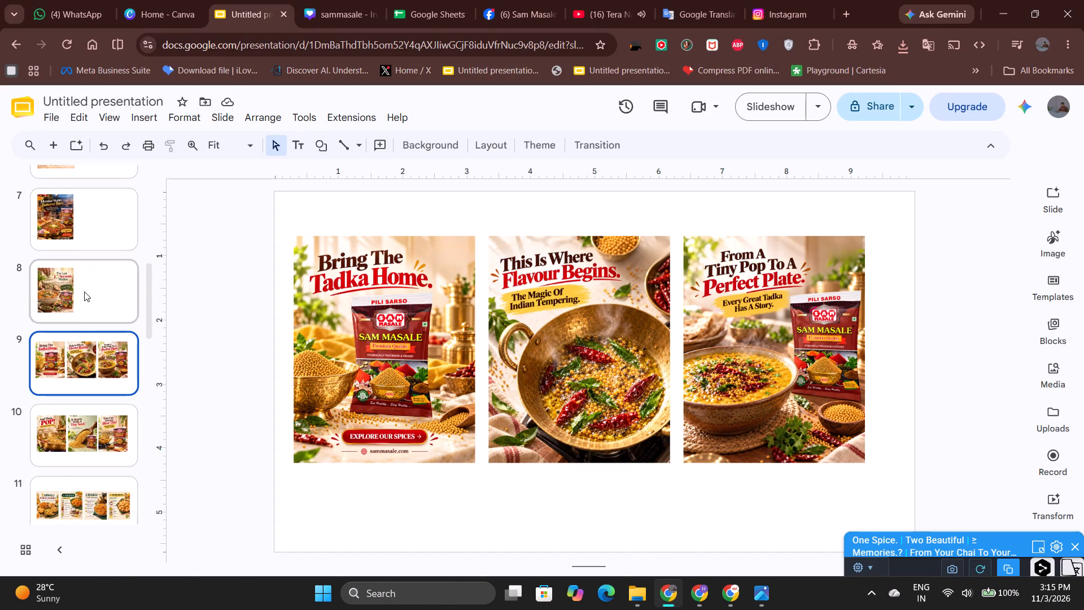
scroll(94, 362, "down", 3)
scroll(108, 455, "down", 3)
left_click(84, 280)
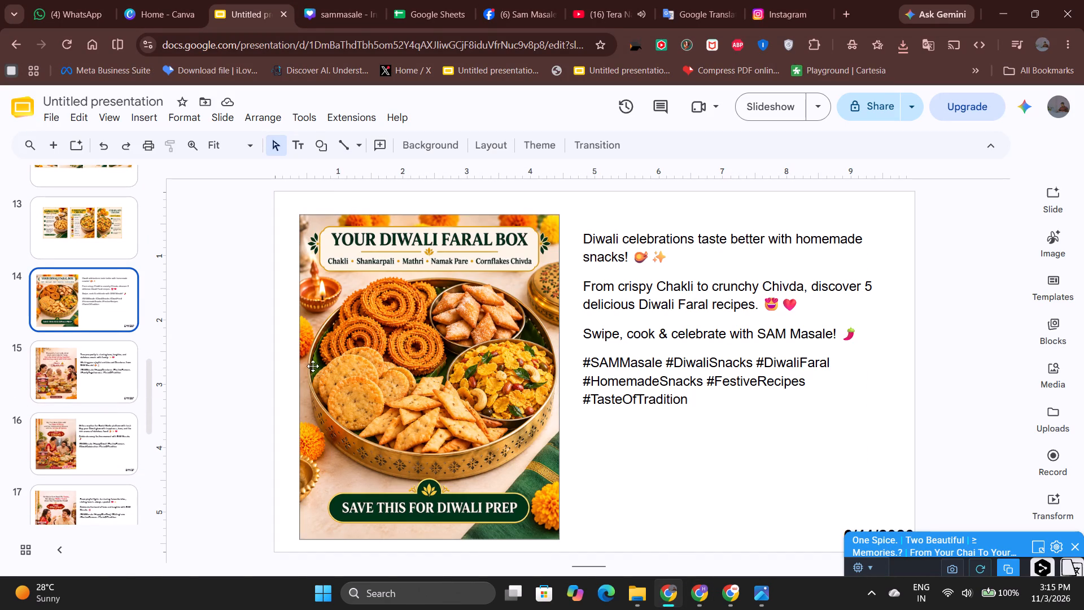
left_click(76, 382)
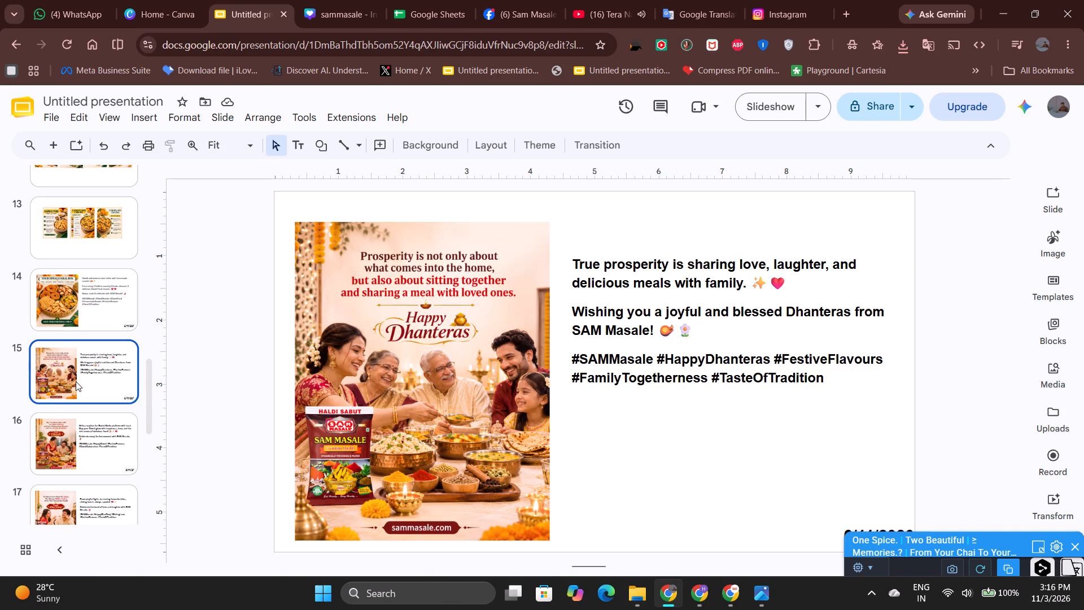
left_click(73, 451)
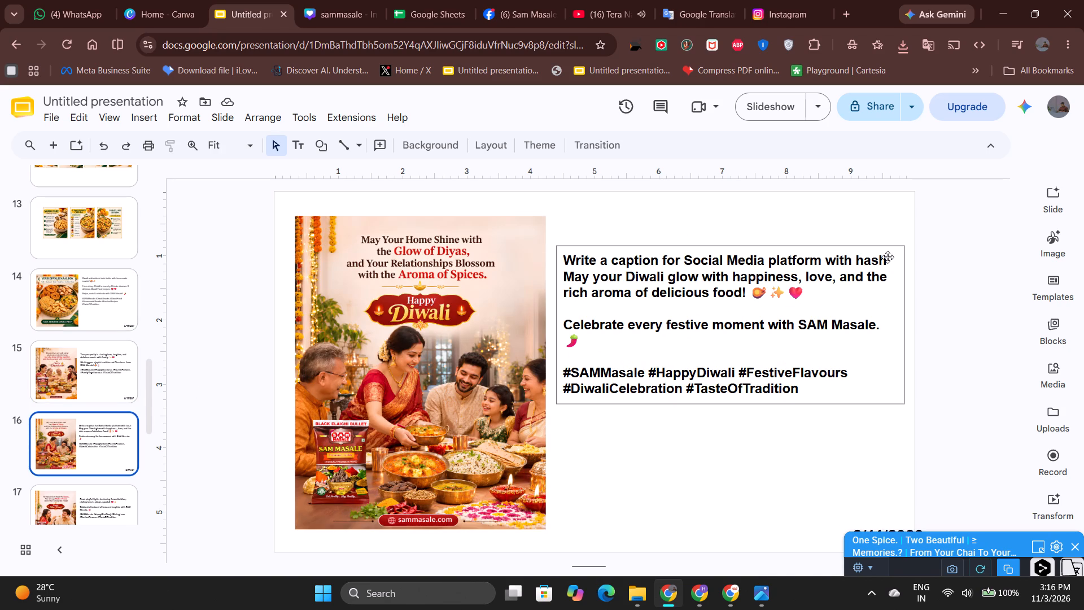
left_click(886, 264)
left_click_drag(886, 261, 502, 276)
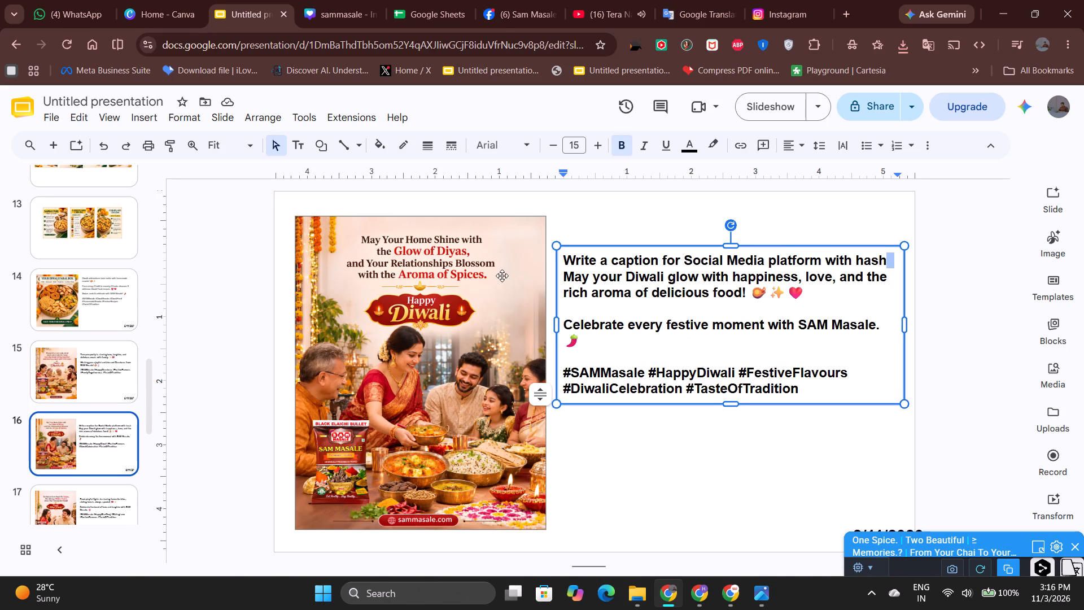
left_click_drag(502, 276, 513, 256)
key("BackSpace")
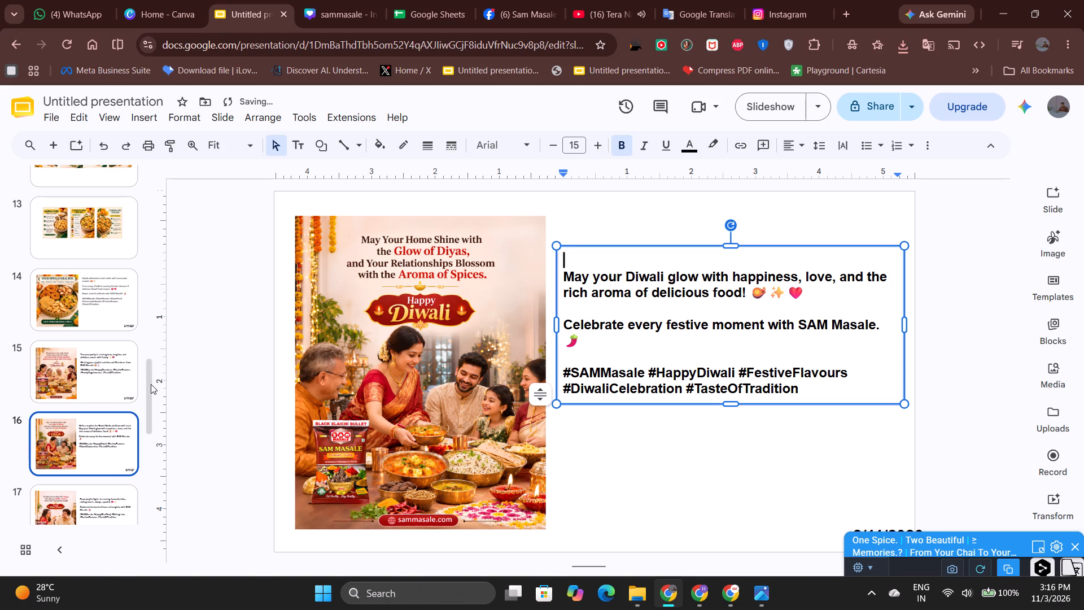
left_click(233, 399)
Check the captions on the Happy Bhai Dooj, Happy Dev Deepawali and Plot Twist slides for leftover prompt text.
scroll(80, 386, "down", 1)
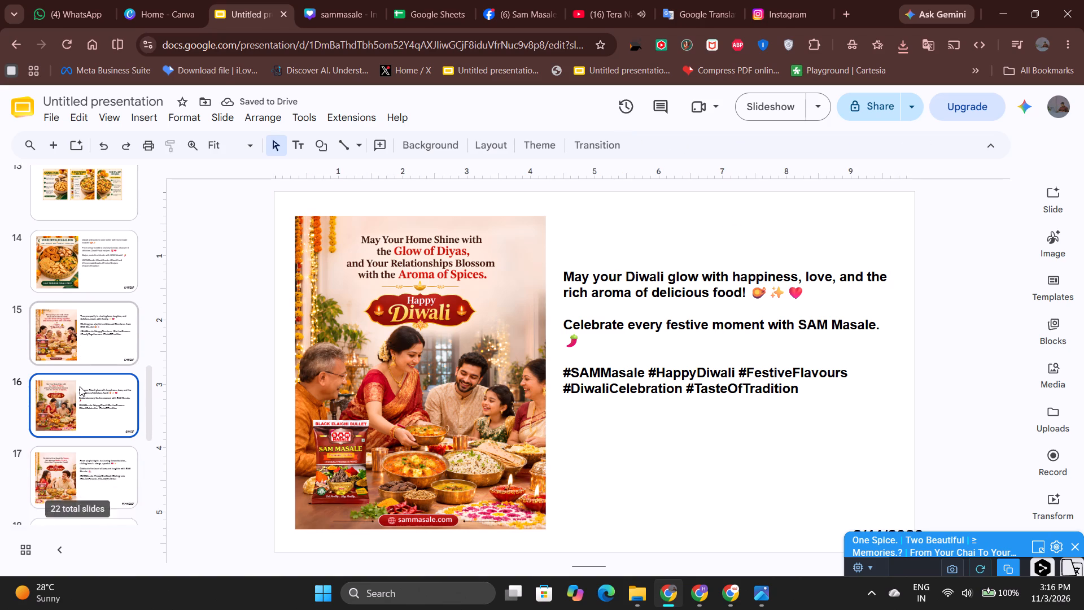
left_click(89, 433)
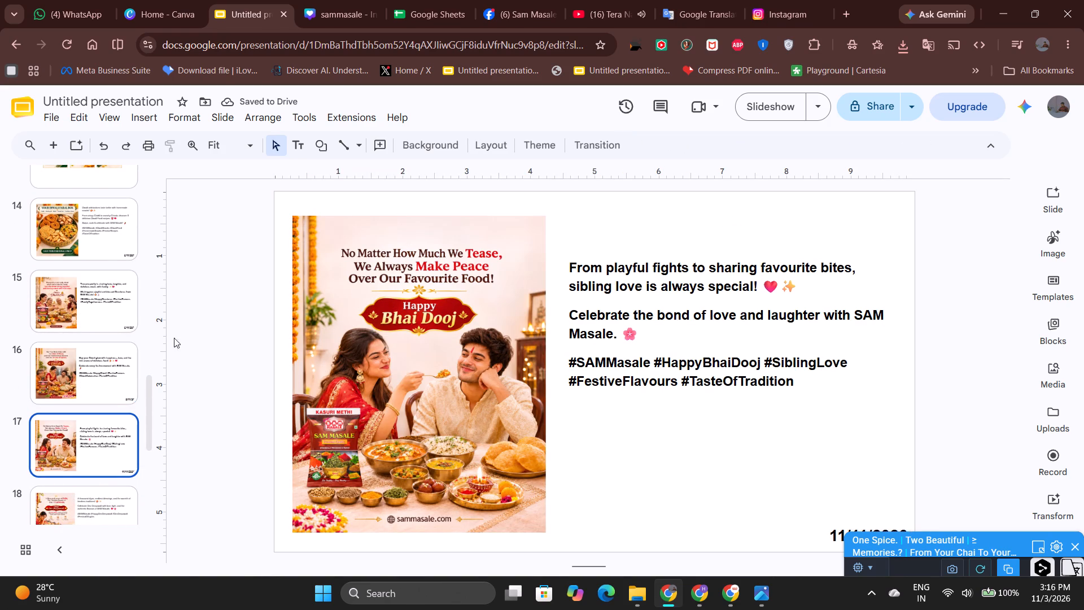
scroll(67, 370, "down", 2)
left_click(77, 375)
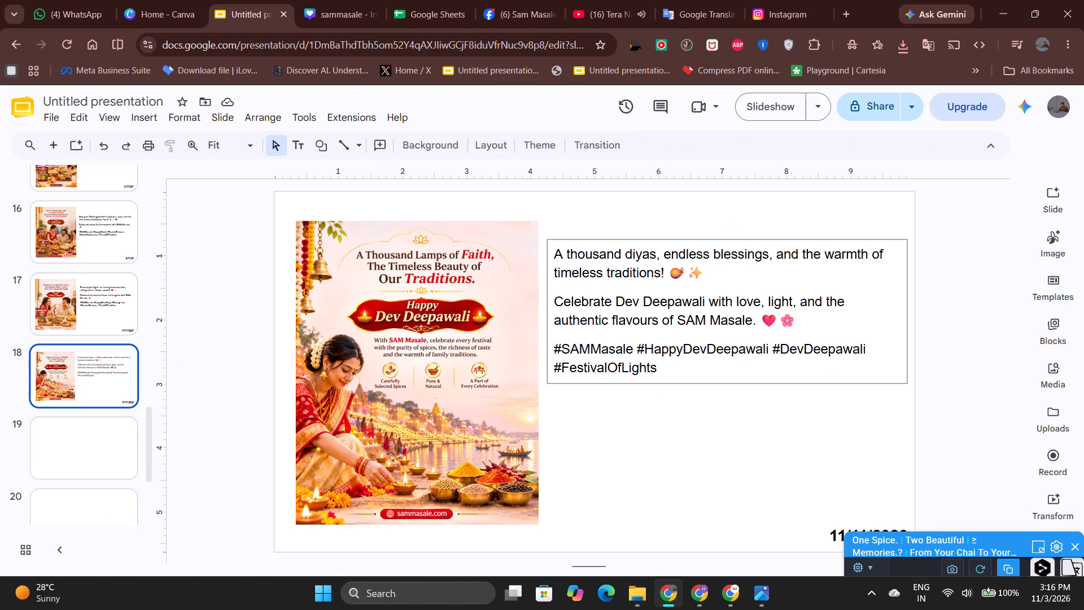
scroll(79, 303, "up", 9)
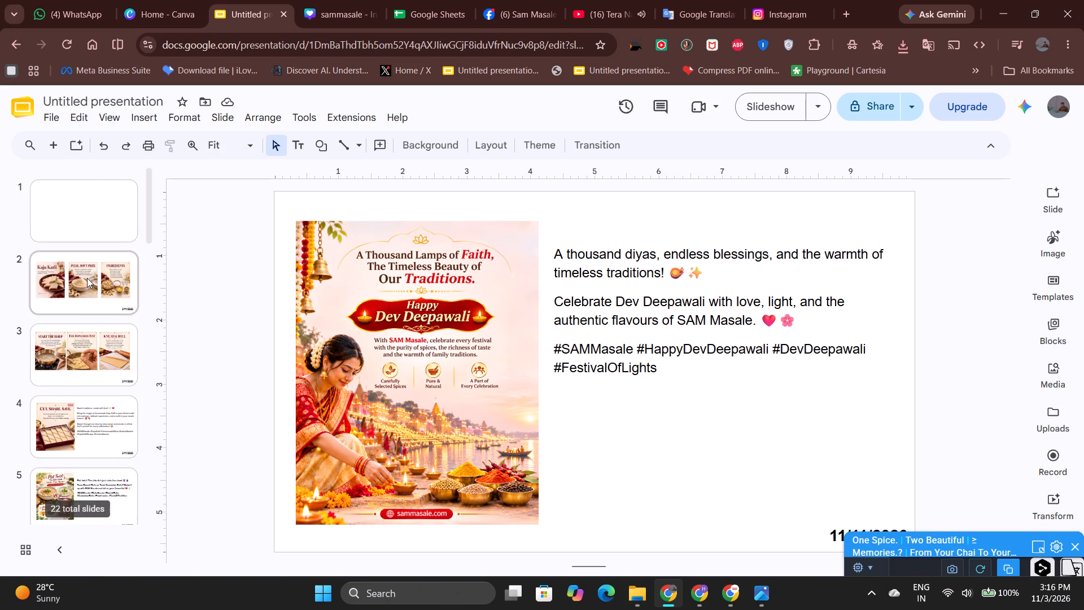
scroll(107, 424, "down", 2)
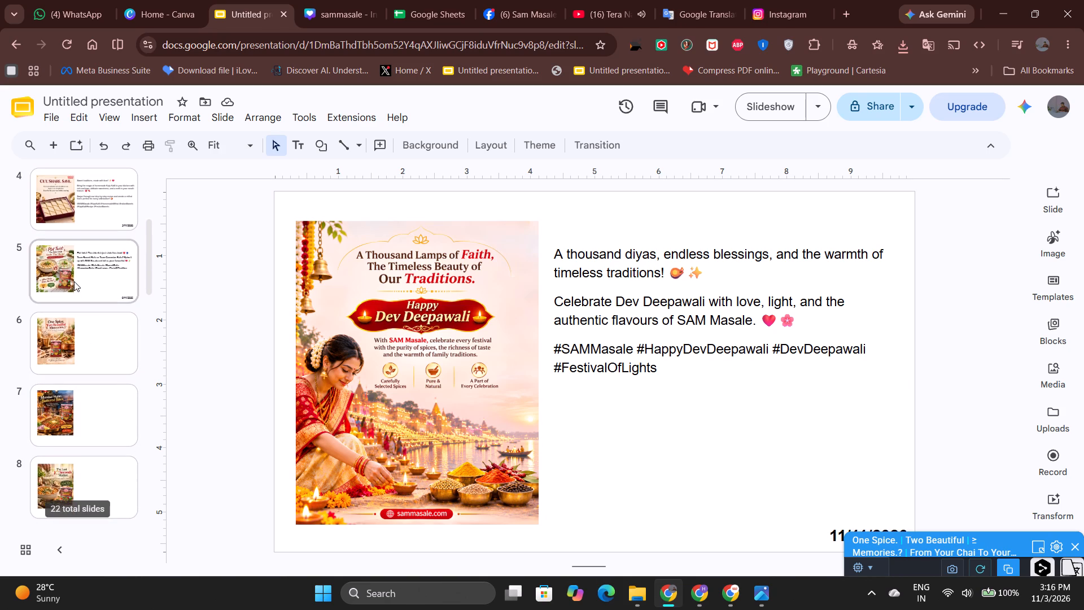
left_click(74, 280)
scroll(74, 280, "down", 1)
Add a text box beside the One Spice. Two Beautiful Memories. poster on slide 6 and paste the copied caption into it.
key("alt+Tab")
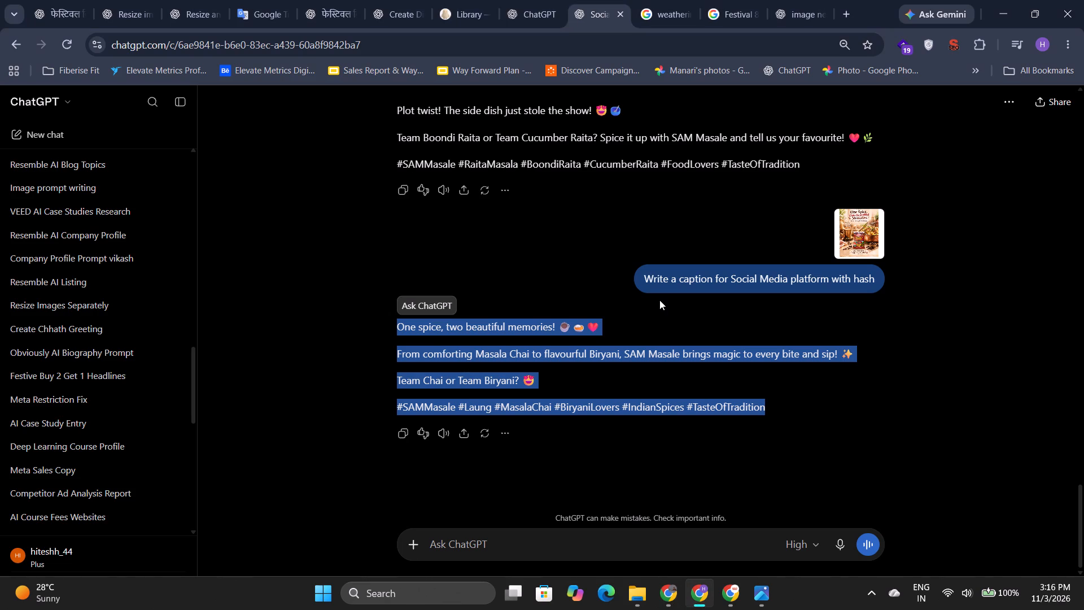
key("alt+Tab")
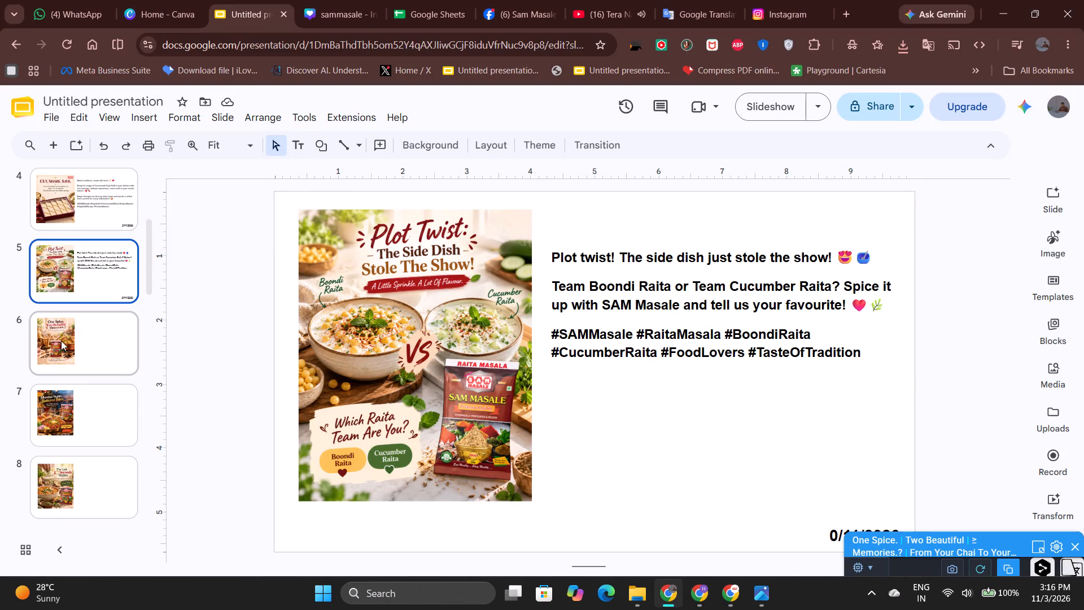
left_click(67, 342)
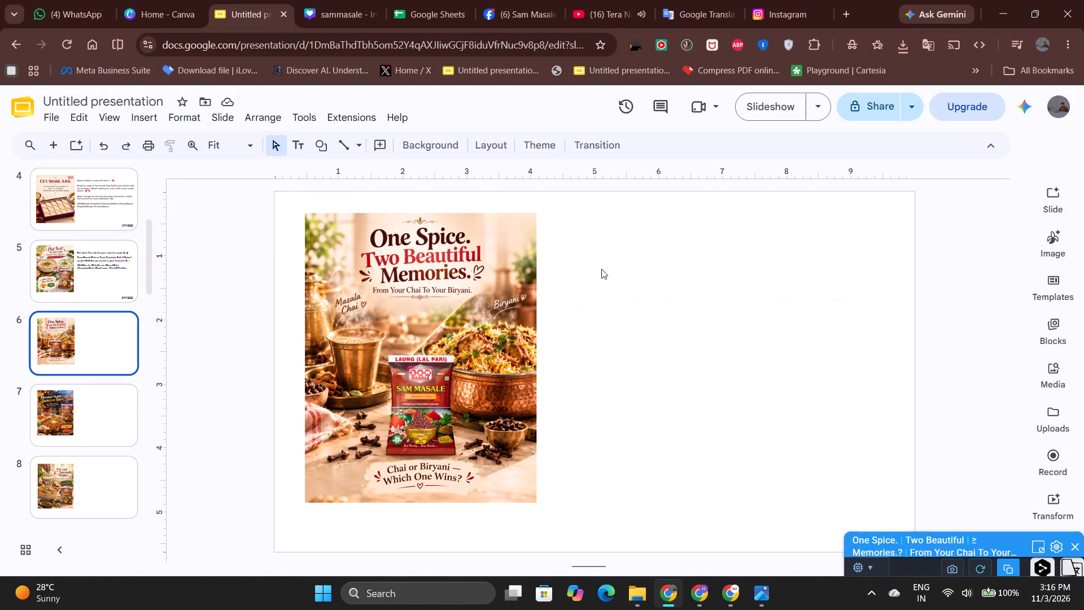
left_click(306, 146)
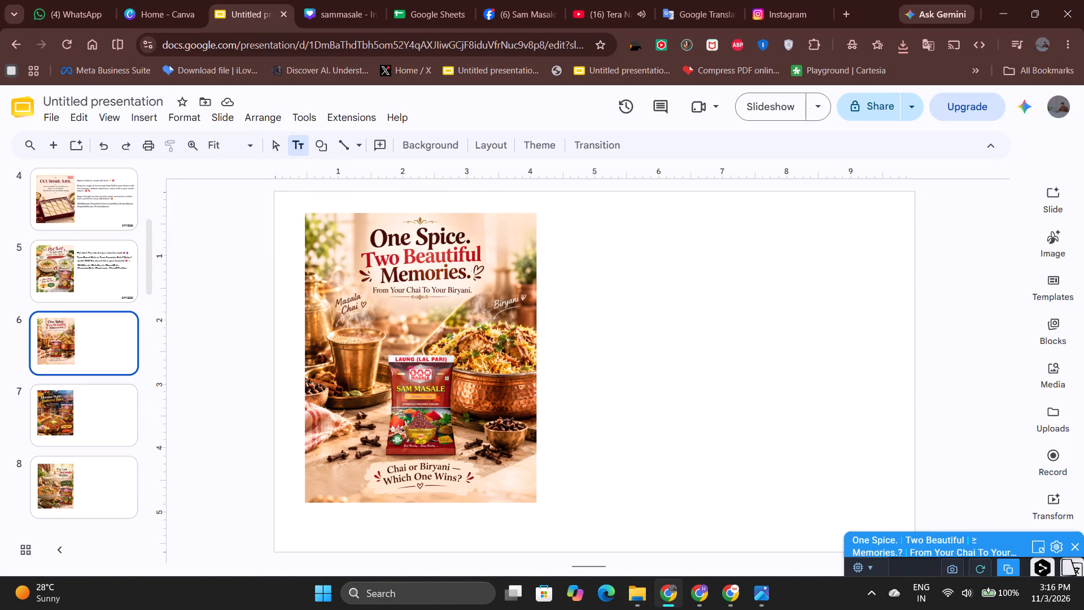
left_click(559, 232)
key("ctrl+v")
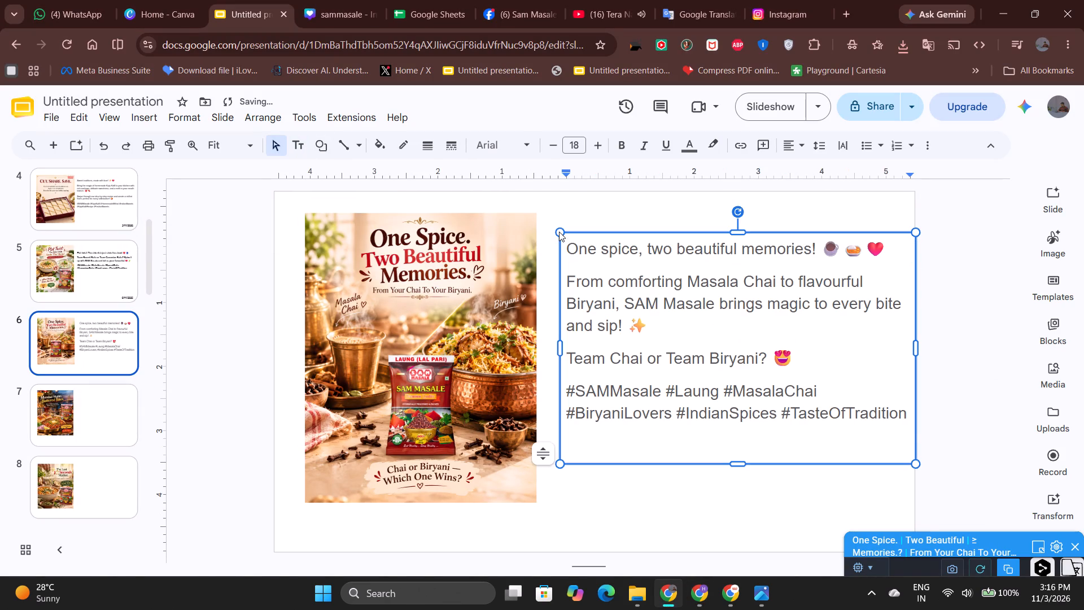
Format the whole slide 6 caption as black, bold text at size 15.
key("ctrl+a")
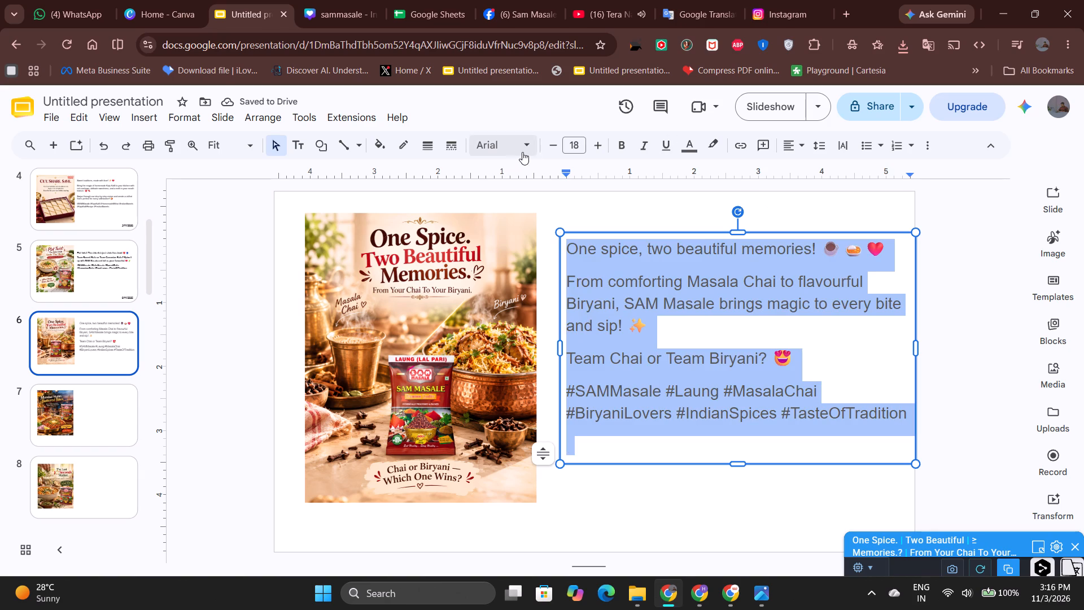
left_click(697, 146)
left_click(696, 189)
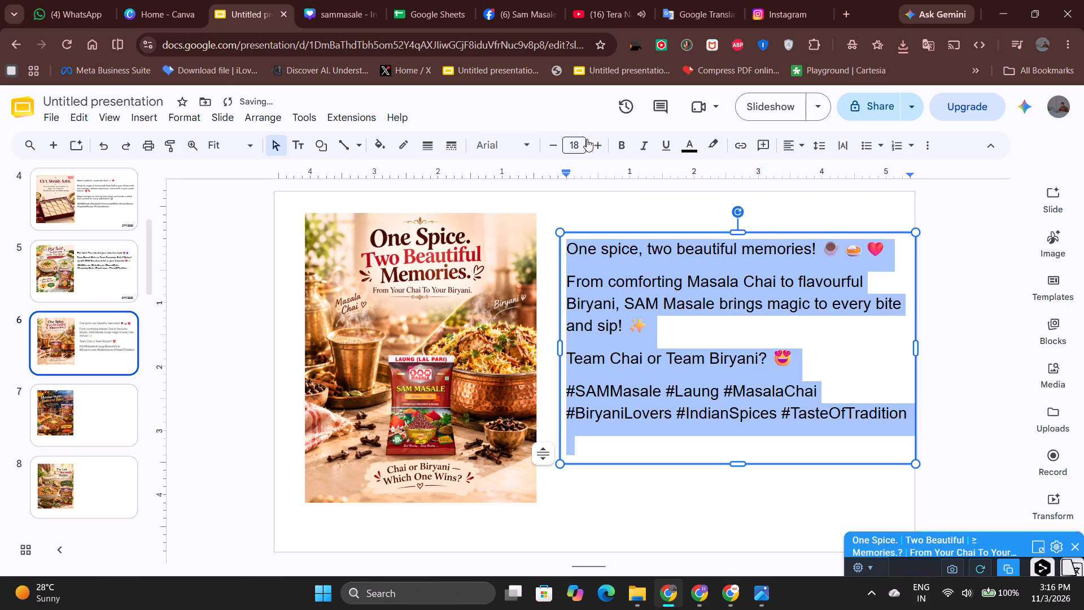
left_click(624, 145)
left_click(574, 147)
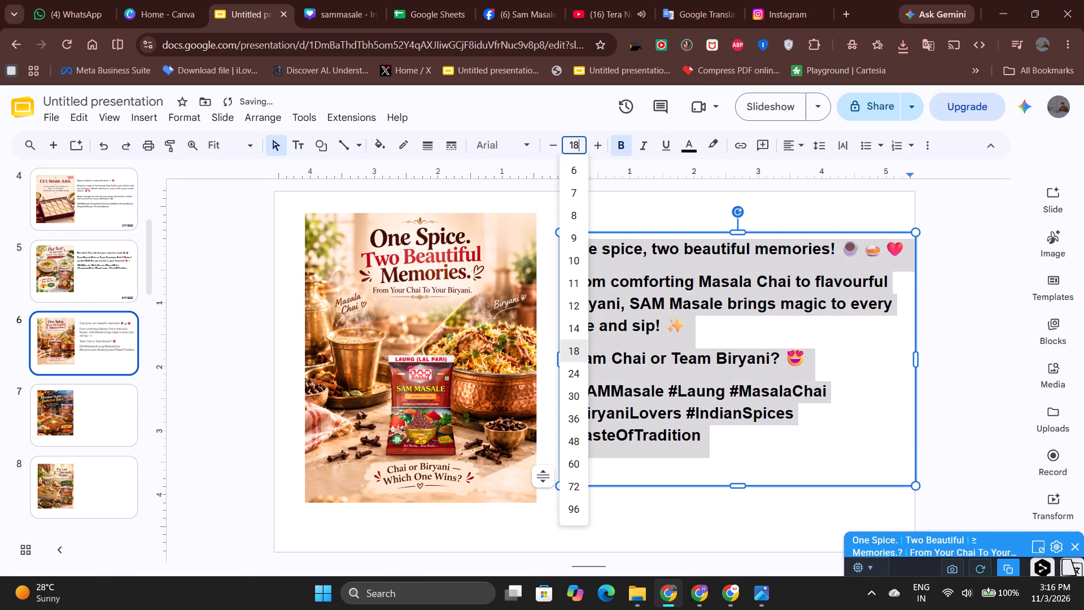
type("15")
key("Return")
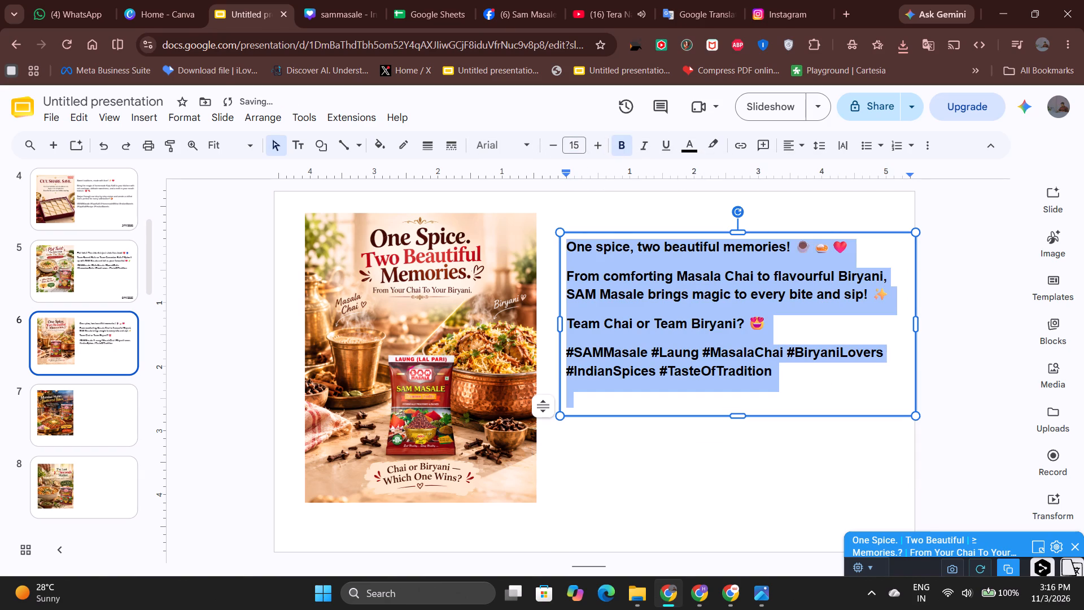
Remove the empty last line of the slide 6 caption and shift its text box slightly closer to the poster.
left_click(576, 399)
key("BackSpace")
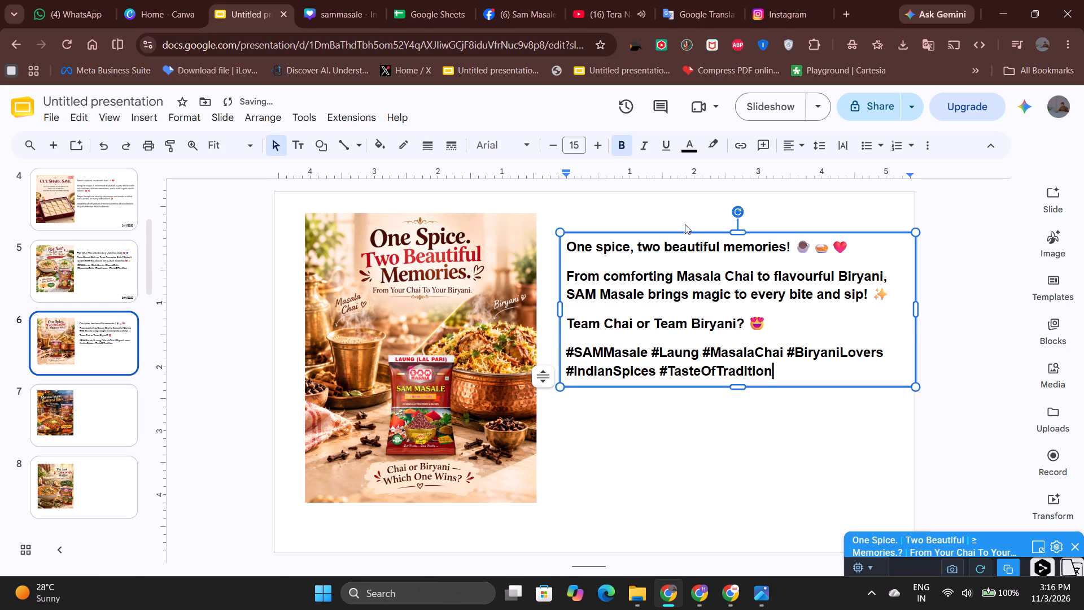
left_click_drag(685, 230, 674, 232)
left_click(828, 213)
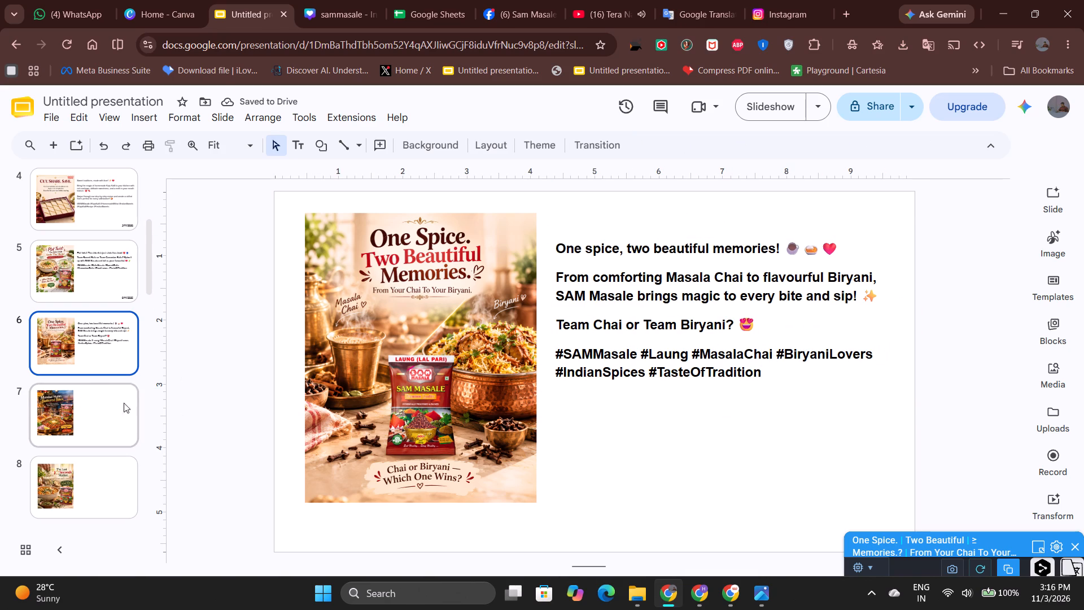
Capture a screenshot of the Mumbai Nights. Buttered Bites. poster on slide 7.
left_click(98, 425)
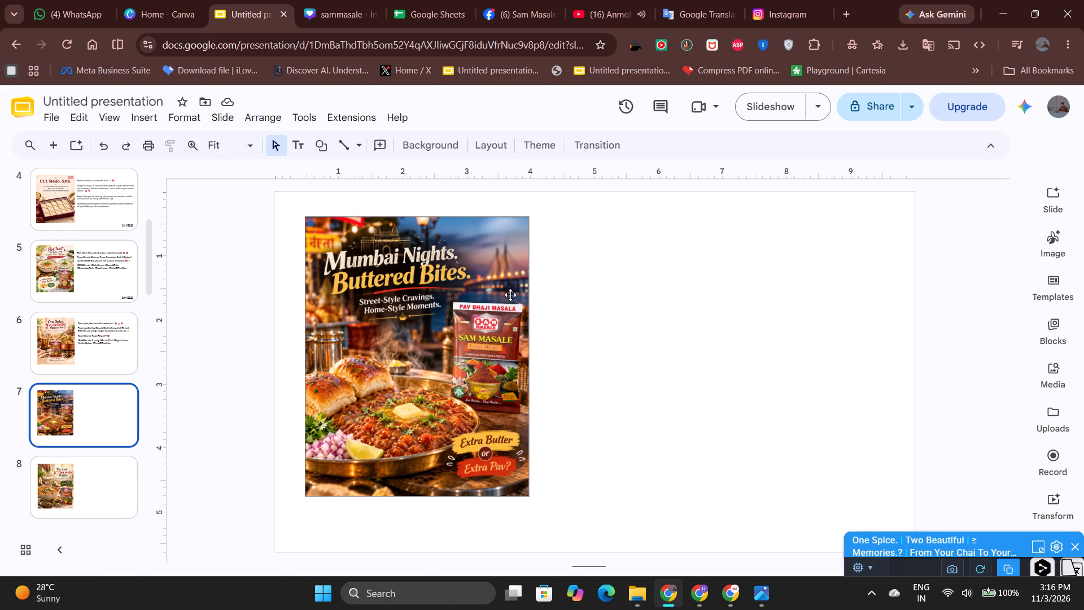
left_click(452, 294)
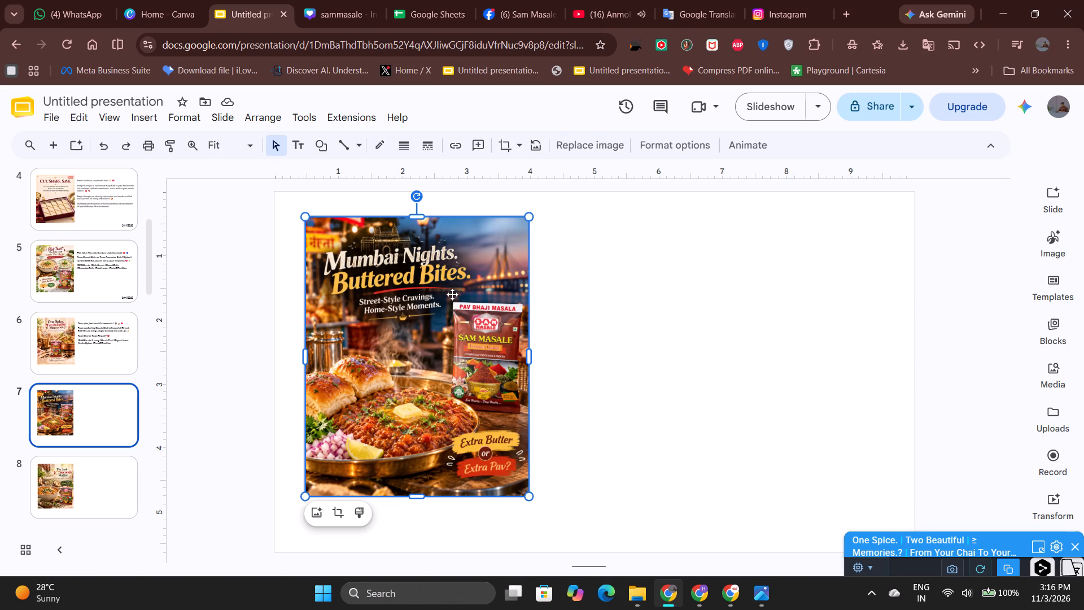
left_click(671, 346)
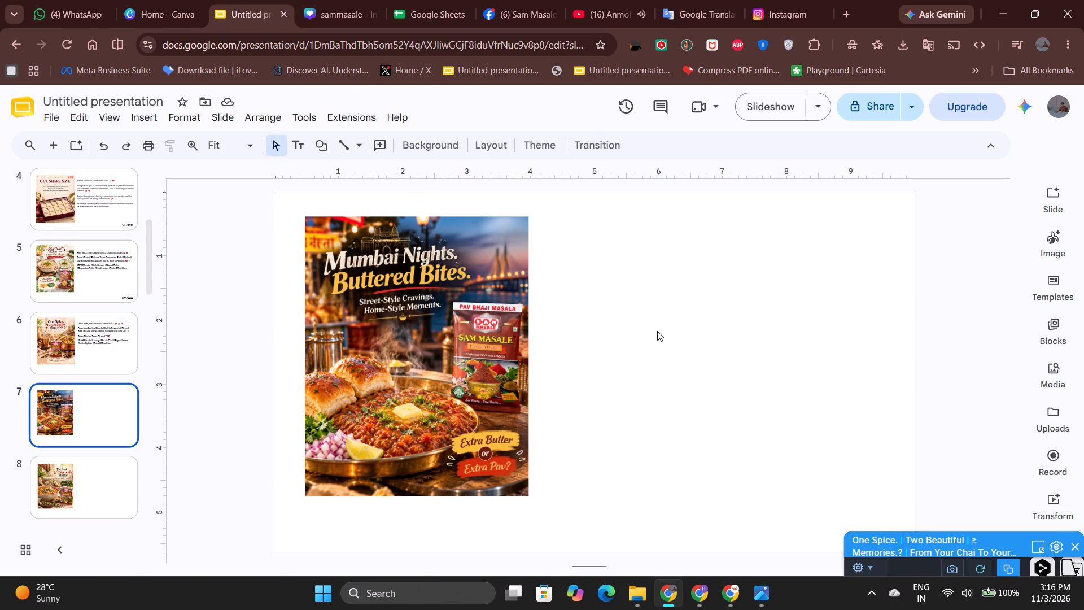
key("shift+super+s")
left_click_drag(625, 197, 268, 305)
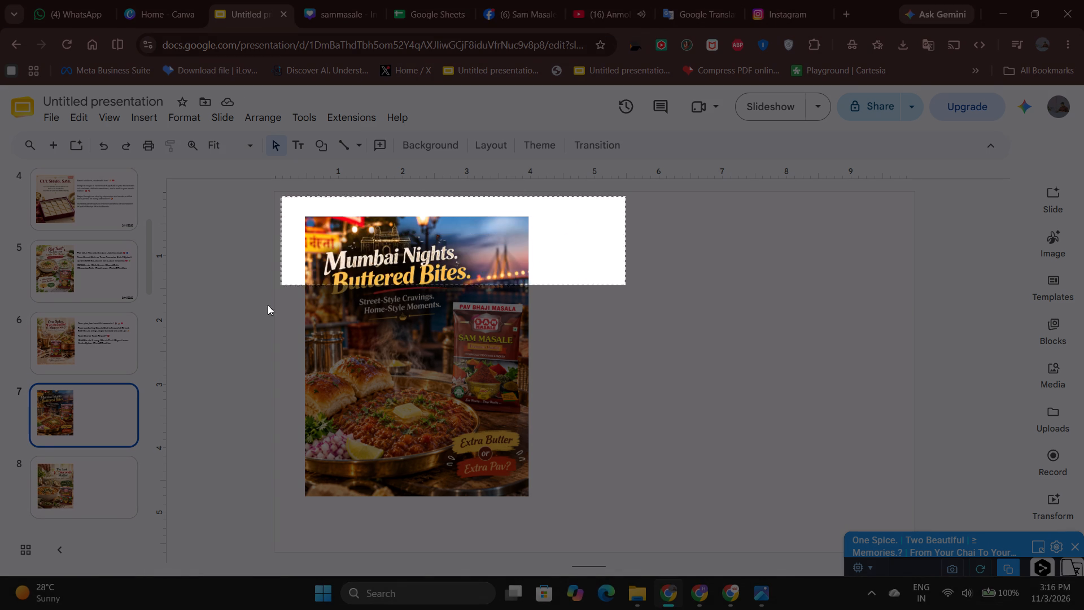
left_click_drag(268, 305, 268, 528)
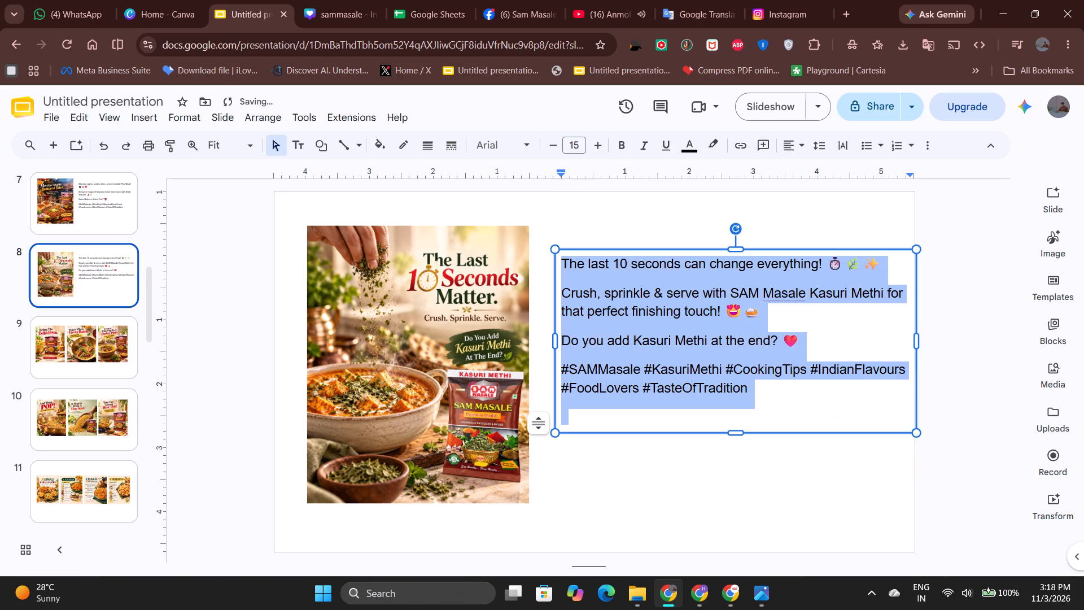
Remove the empty last line of the slide 8 caption and shift its text box slightly closer to the poster.
left_click(580, 413)
key("BackSpace")
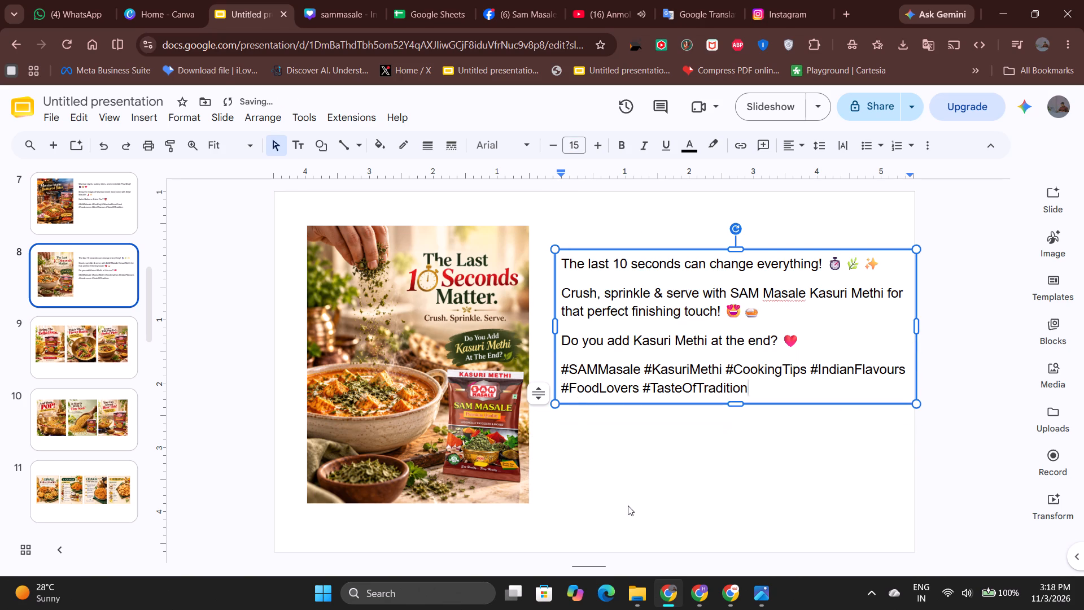
left_click(628, 506)
left_click(663, 238)
left_click(668, 252)
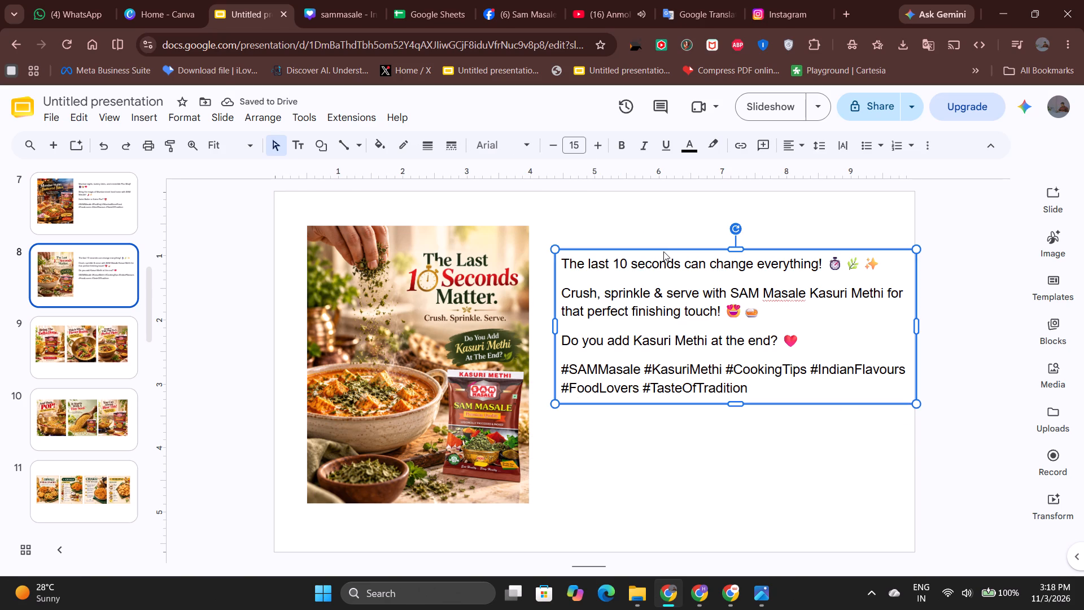
left_click_drag(662, 250, 652, 249)
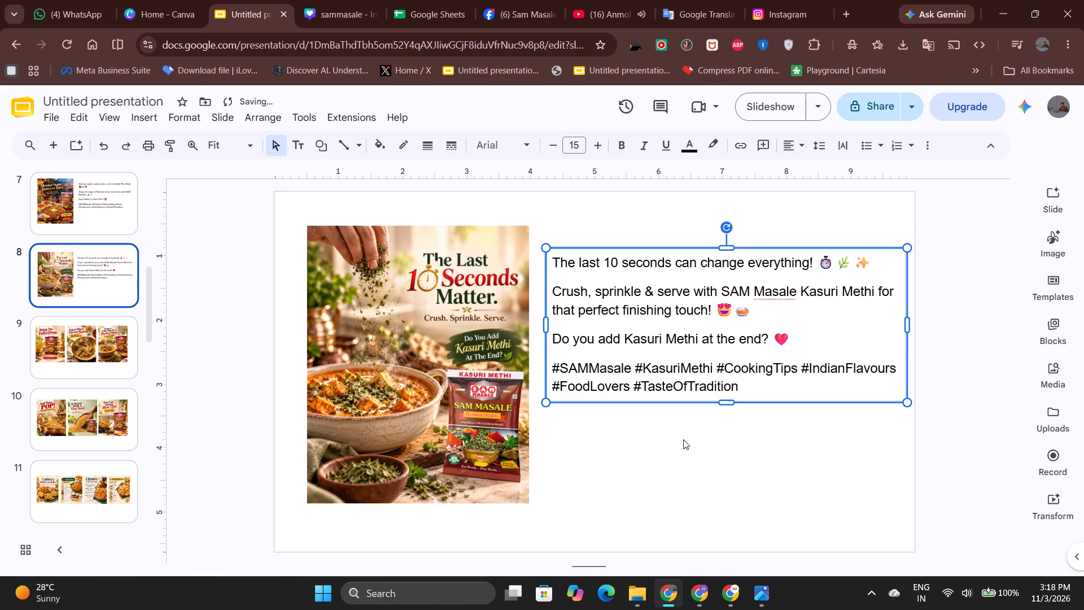
left_click(712, 491)
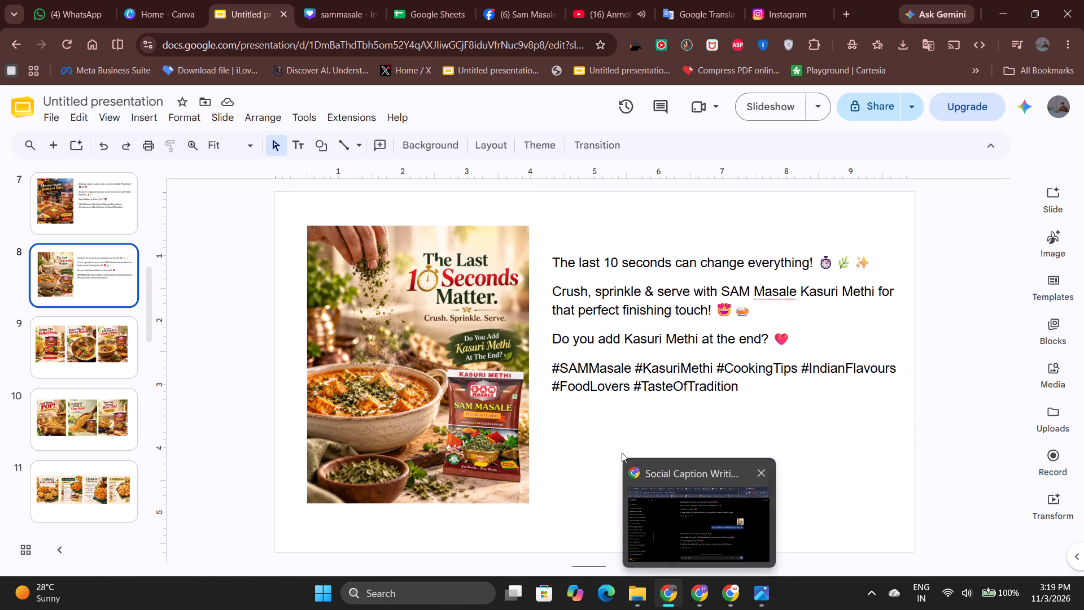
left_click(566, 457)
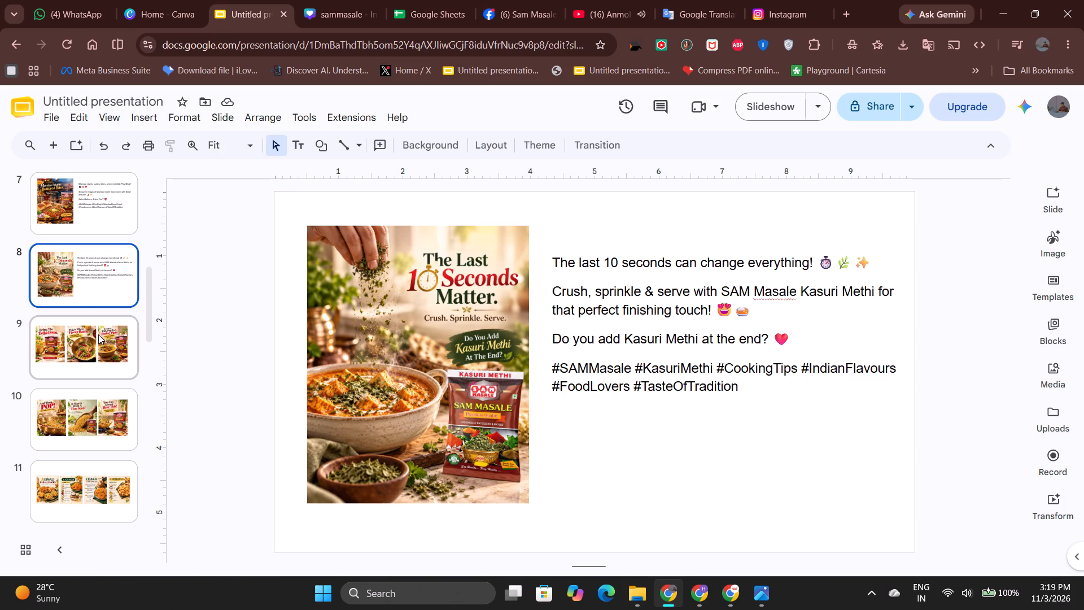
Review the multi-poster slides 9, 10 and 11 and look through the remaining slides for an empty one.
left_click(98, 334)
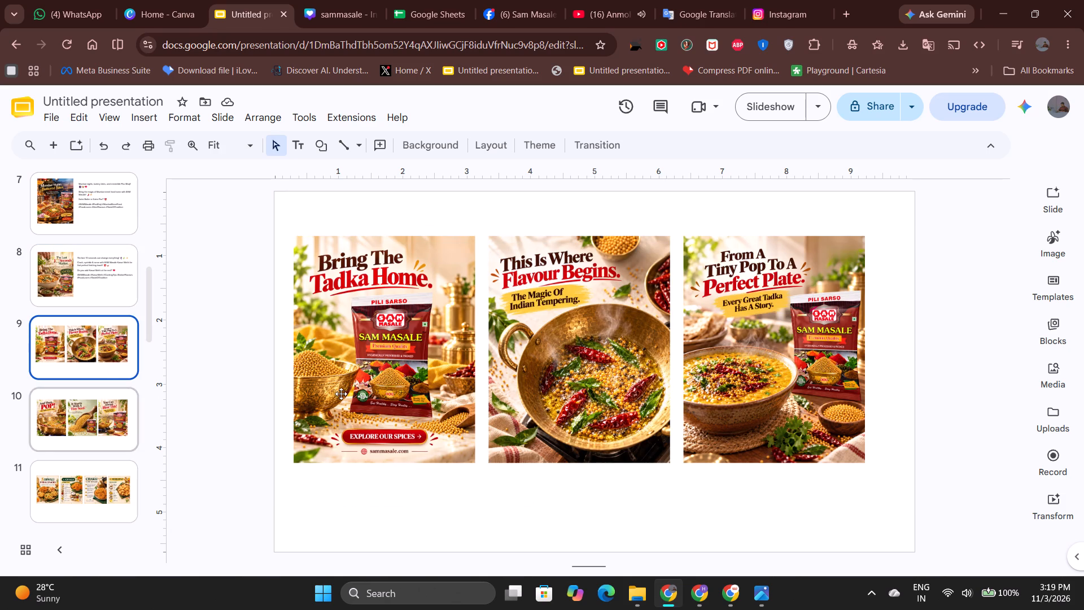
left_click(107, 417)
scroll(81, 450, "down", 1)
left_click(85, 428)
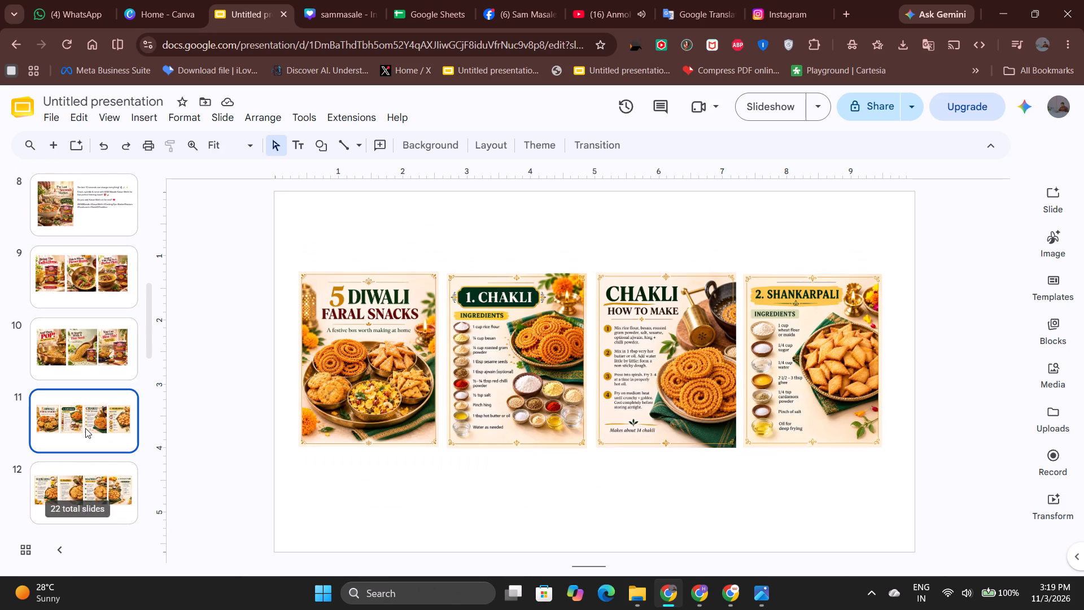
left_click(84, 348)
scroll(84, 285, "down", 3)
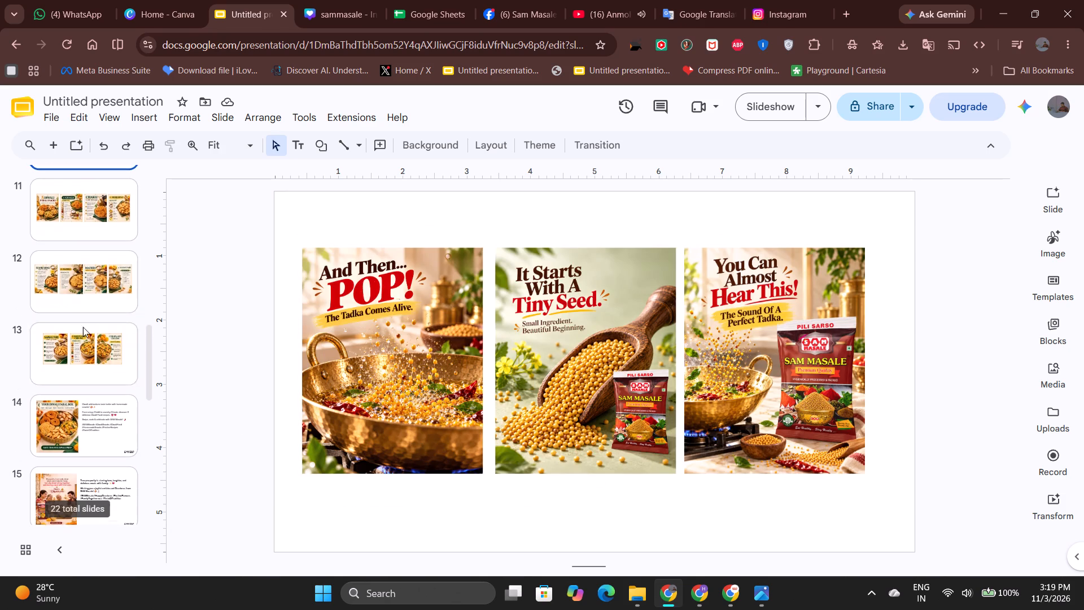
scroll(82, 324, "down", 13)
Move the empty slide 19 up to the place directly after slide 10's "And Then... POP!" posters.
left_click(86, 277)
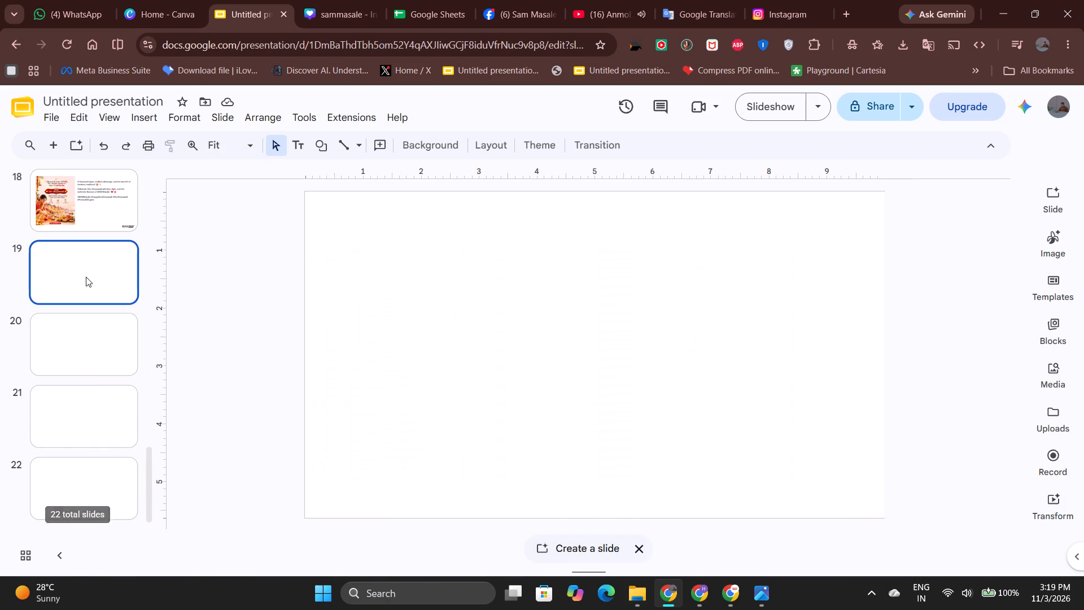
left_click_drag(86, 277, 154, 422)
scroll(89, 186, "up", 5)
scroll(139, 326, "up", 2)
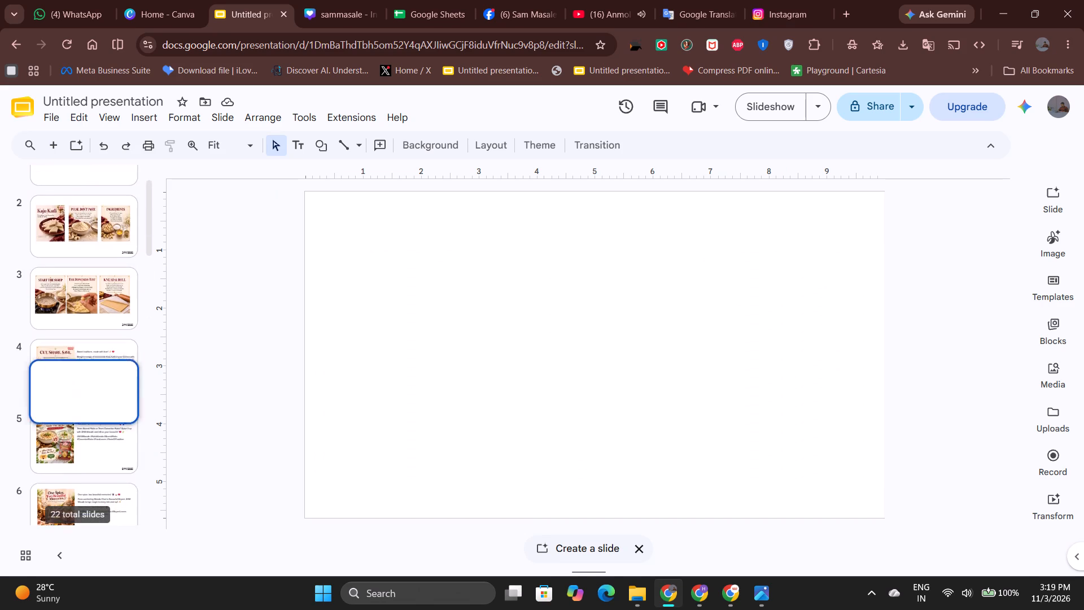
scroll(154, 422, "up", 1)
left_click_drag(154, 422, 174, 411)
scroll(181, 545, "up", 1)
scroll(164, 198, "up", 1)
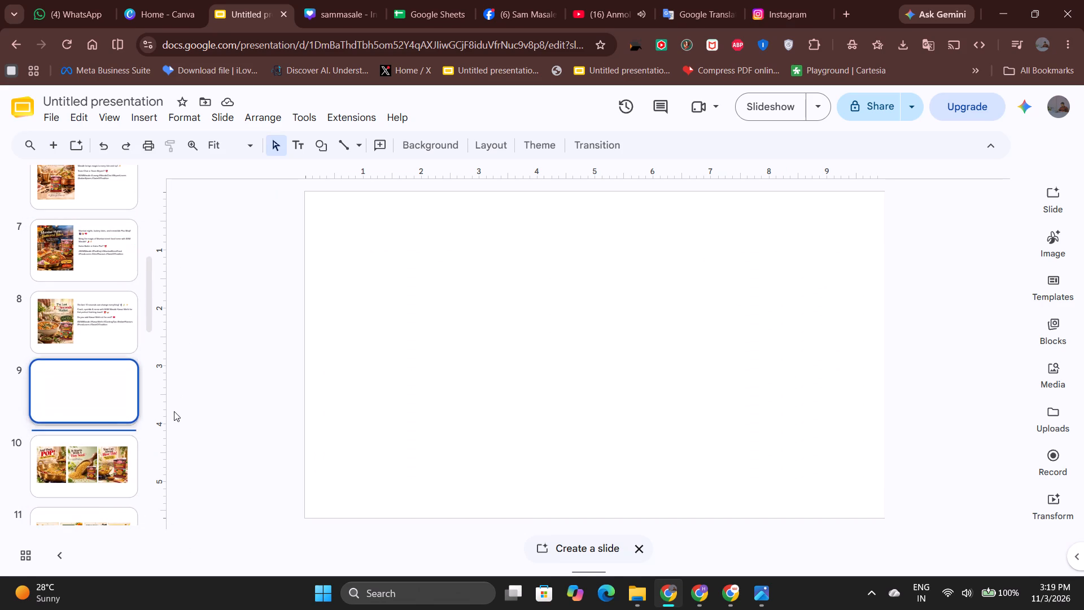
left_click_drag(174, 411, 182, 475)
Extract the "Bring The Tadka Home." headline from slide 9 with Copyfish, translate it into Hindi in Google Translate and play the translation's audio.
left_click(98, 394)
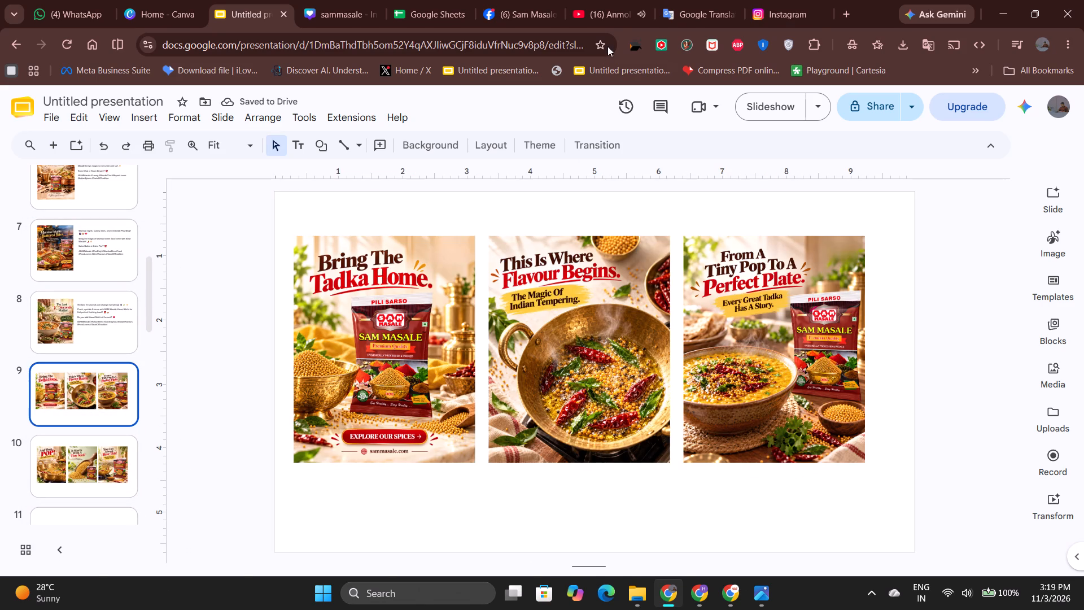
left_click(641, 33)
left_click_drag(438, 238, 435, 238)
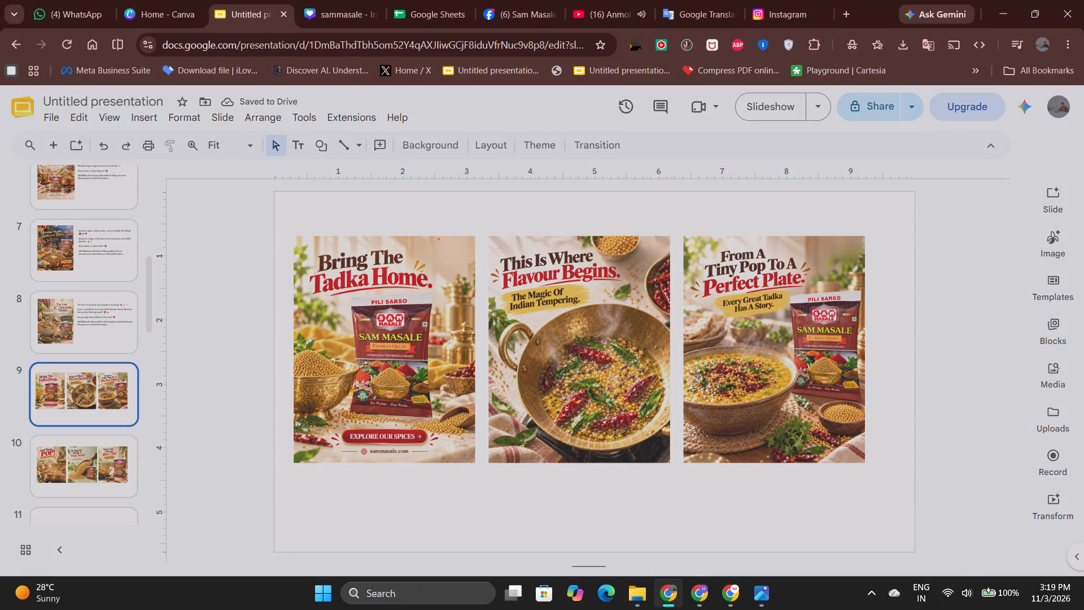
left_click_drag(435, 238, 298, 298)
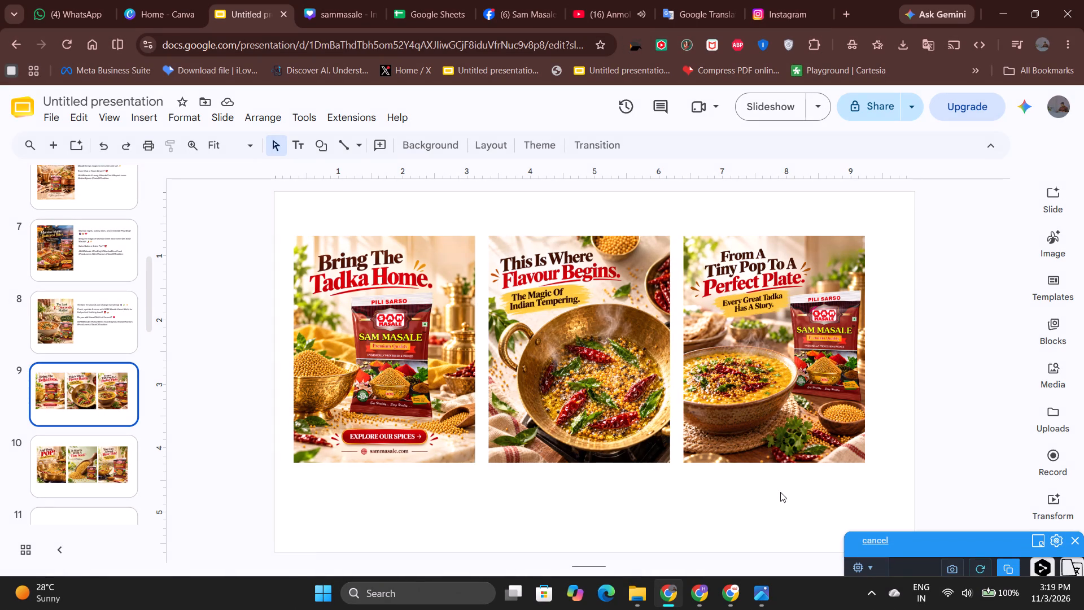
left_click(1006, 568)
left_click(692, 0)
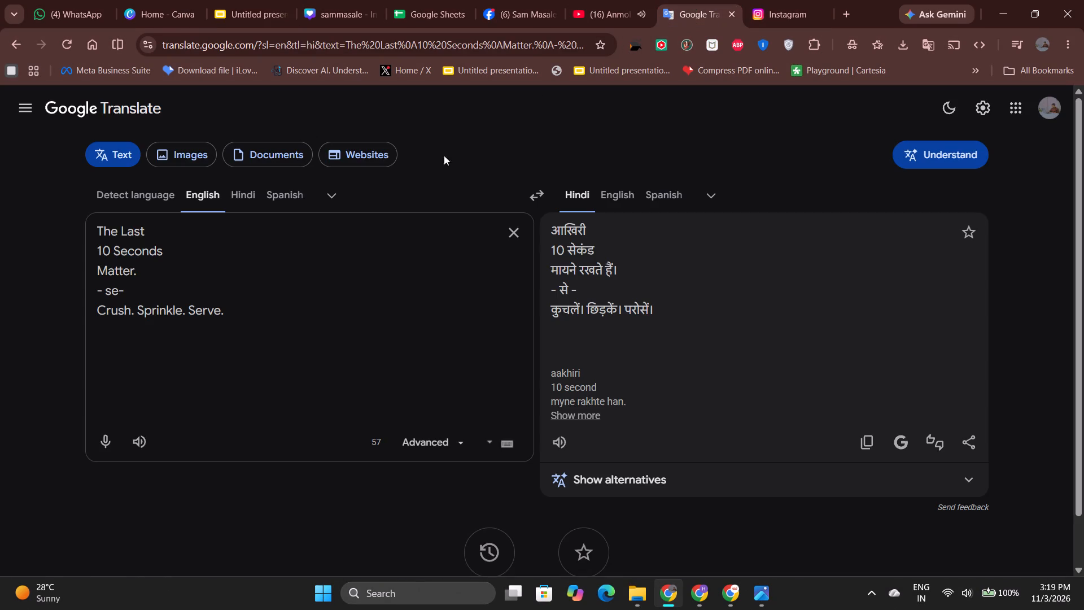
left_click(522, 229)
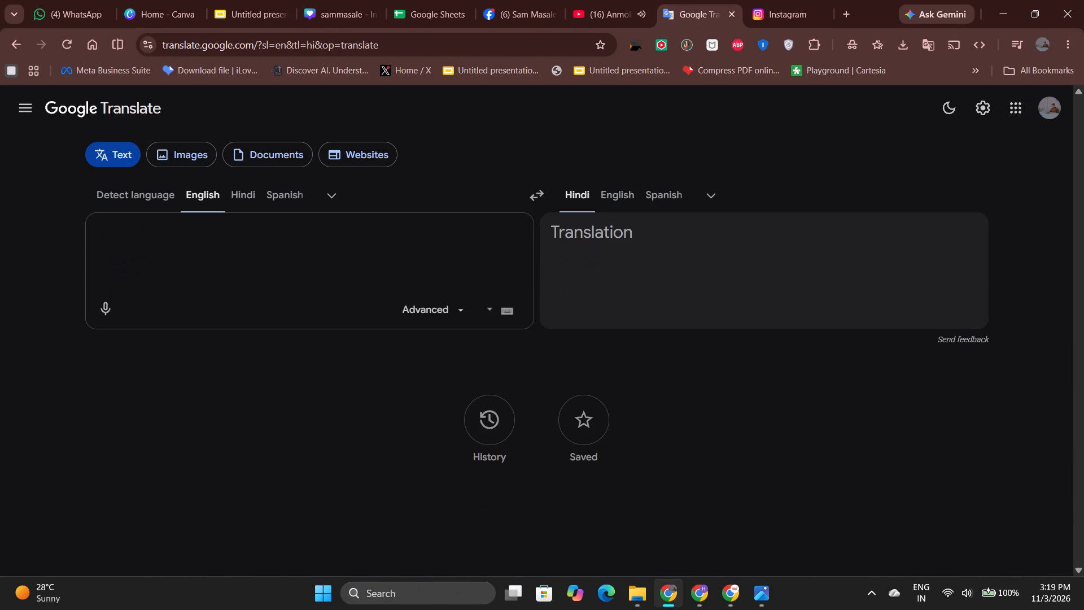
key("ctrl+v")
left_click(553, 334)
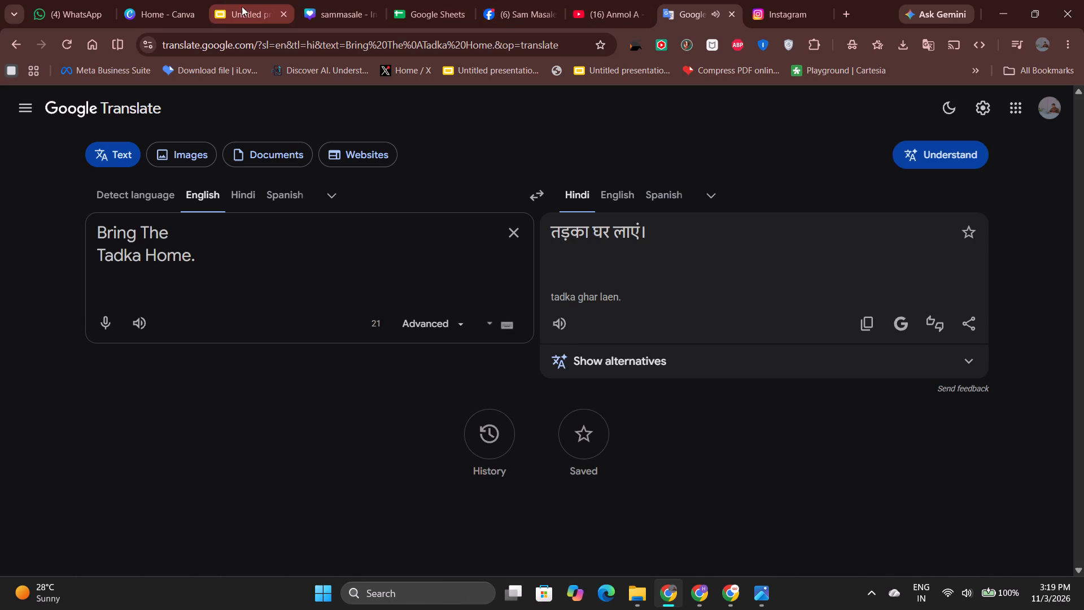
Examine the Pili Sarso posters in the Canva design, around pages 124 and 125.
left_click(311, 0)
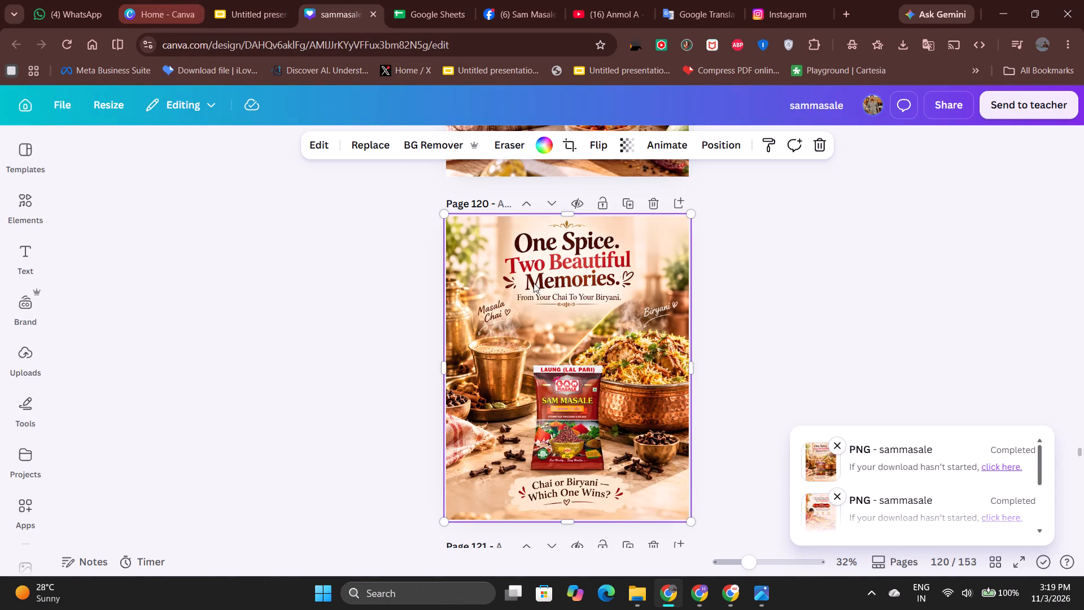
scroll(546, 294, "down", 16)
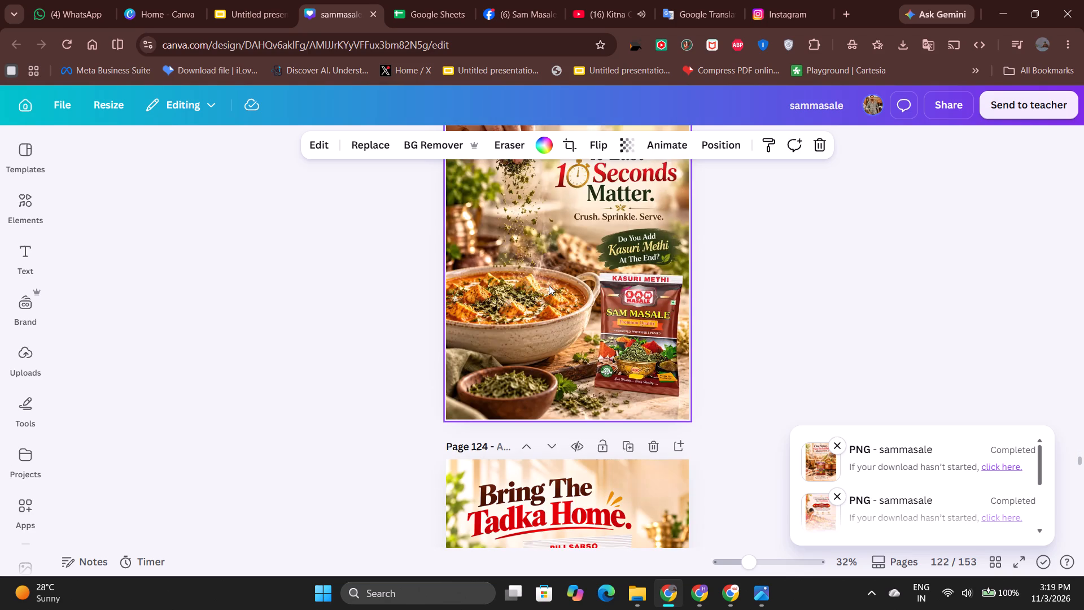
scroll(549, 285, "down", 11)
scroll(549, 285, "up", 5)
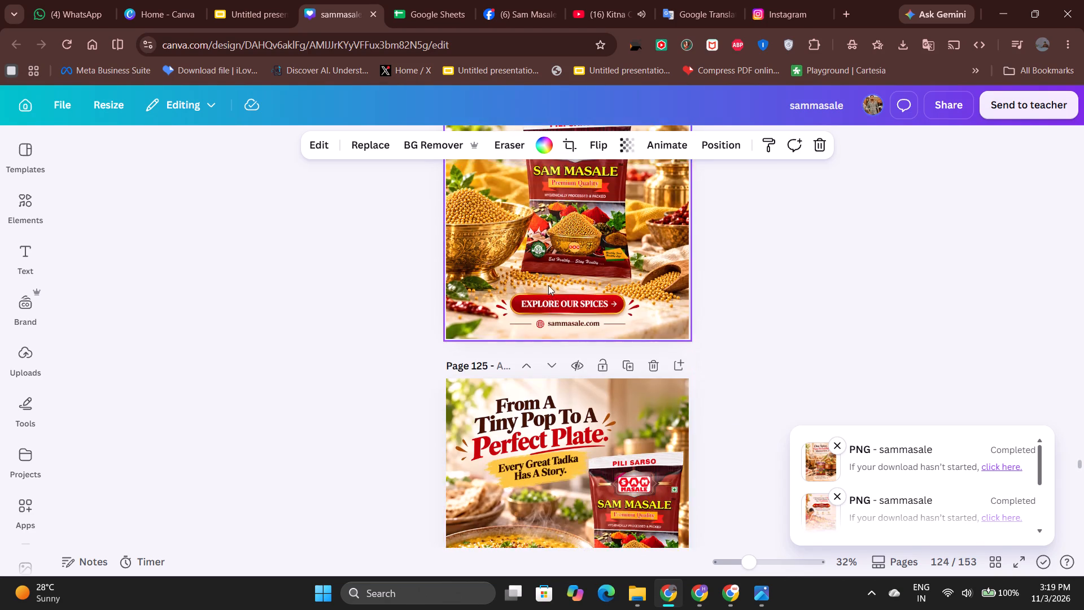
scroll(548, 285, "down", 4)
scroll(548, 285, "up", 7)
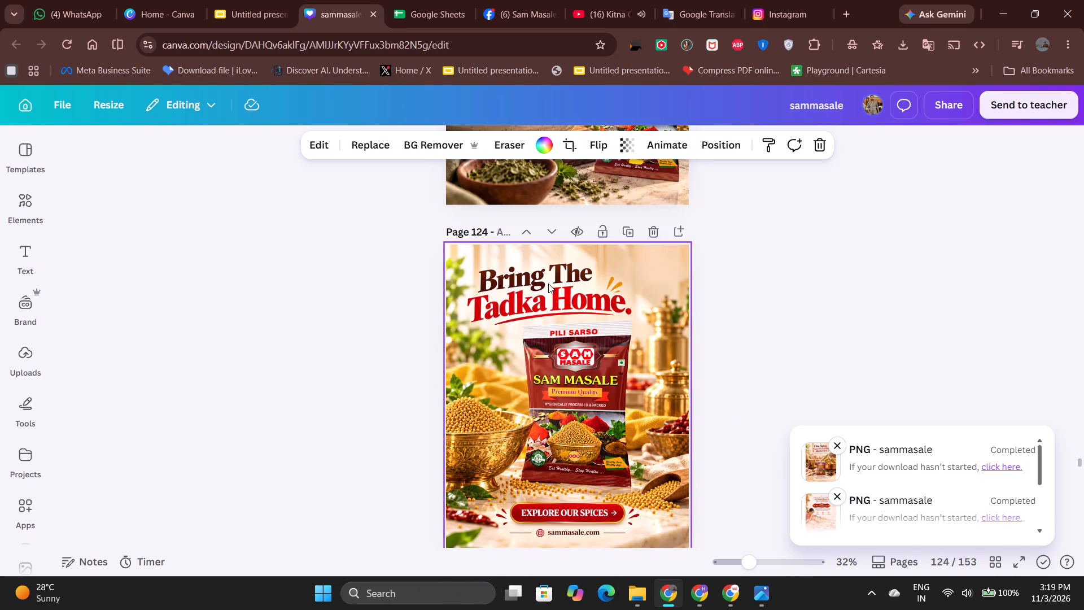
scroll(548, 284, "down", 7)
scroll(554, 281, "up", 2)
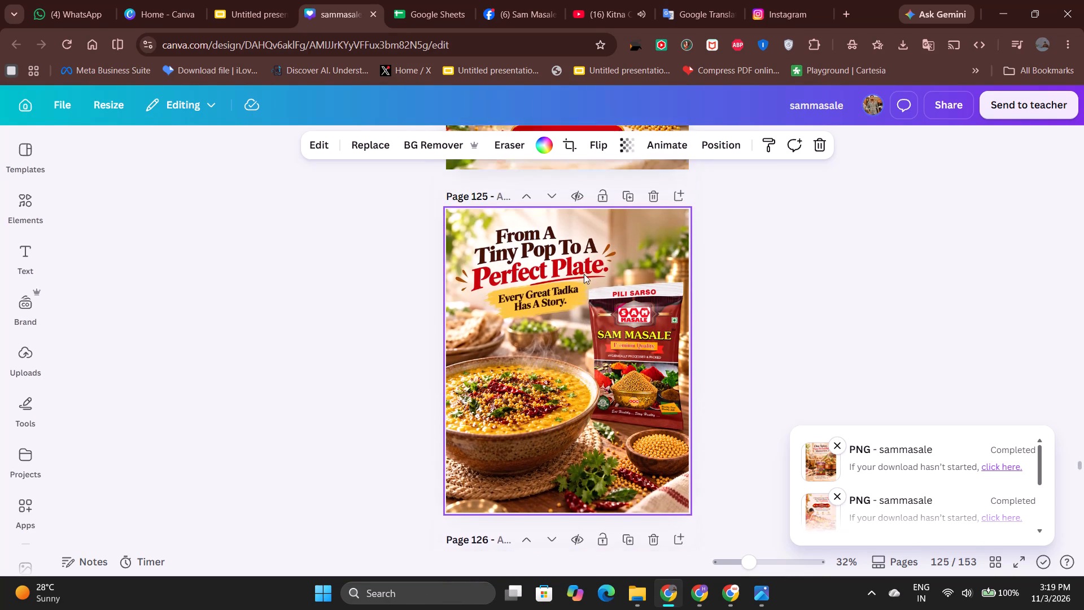
Extract the "From A Tiny Pop To A Perfect Plate." headline and its tagline from page 125 with Copyfish and copy the text.
left_click(639, 44)
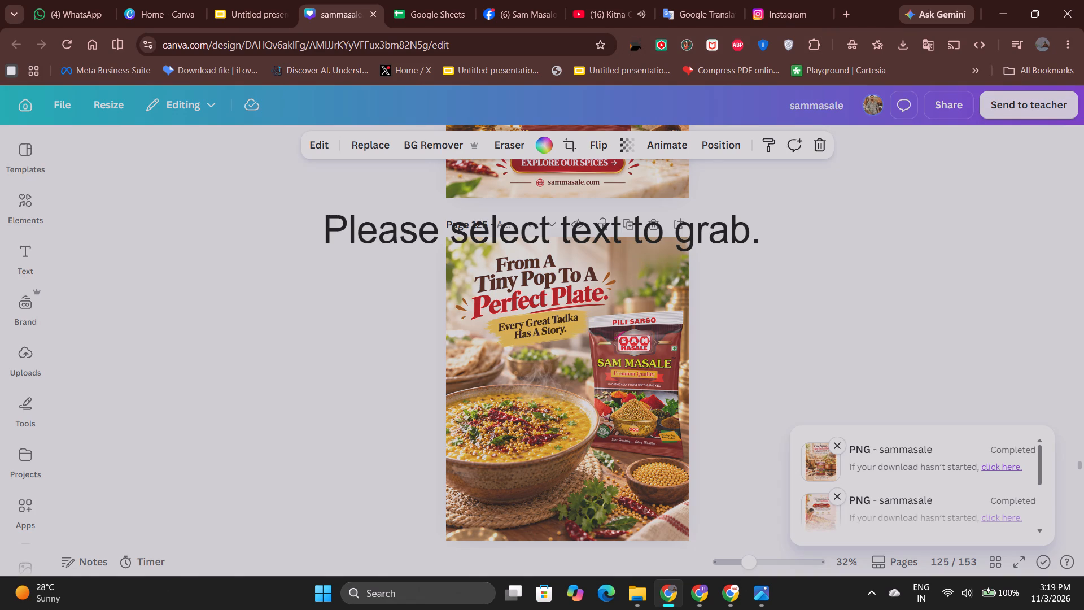
left_click_drag(620, 241, 452, 346)
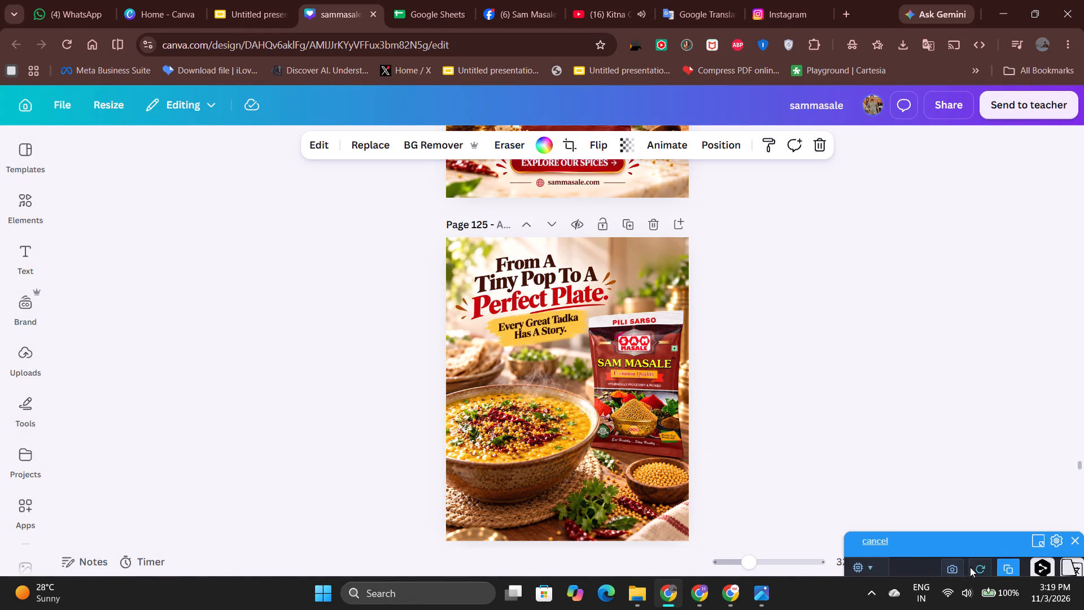
left_click(1010, 570)
Translate the copied page 125 text from English into Hindi in Google Translate and play the translation's audio.
left_click(792, 0)
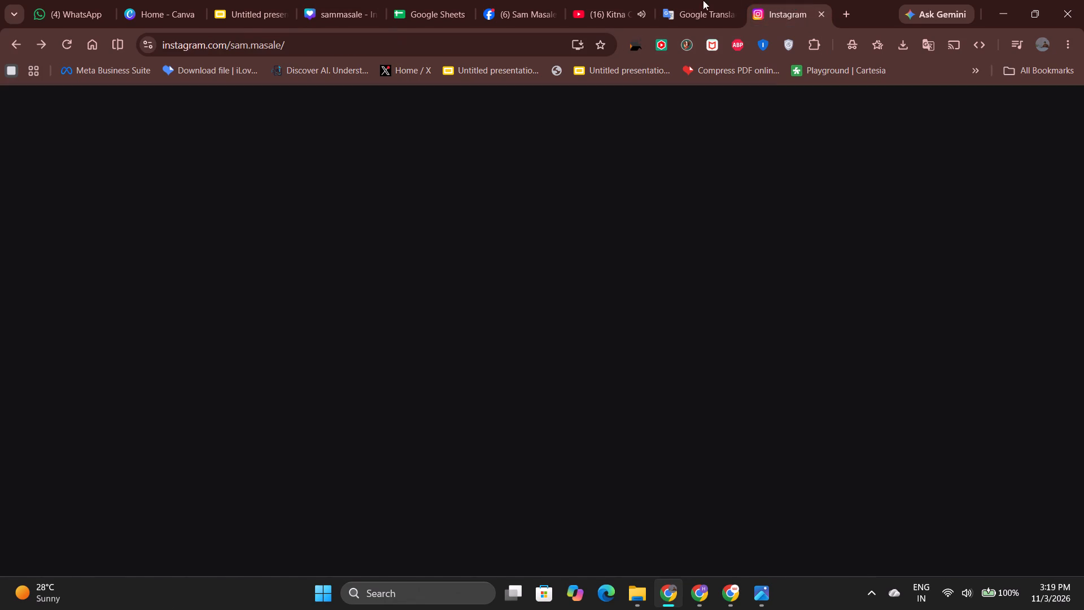
left_click(693, 0)
left_click(505, 225)
right_click(381, 249)
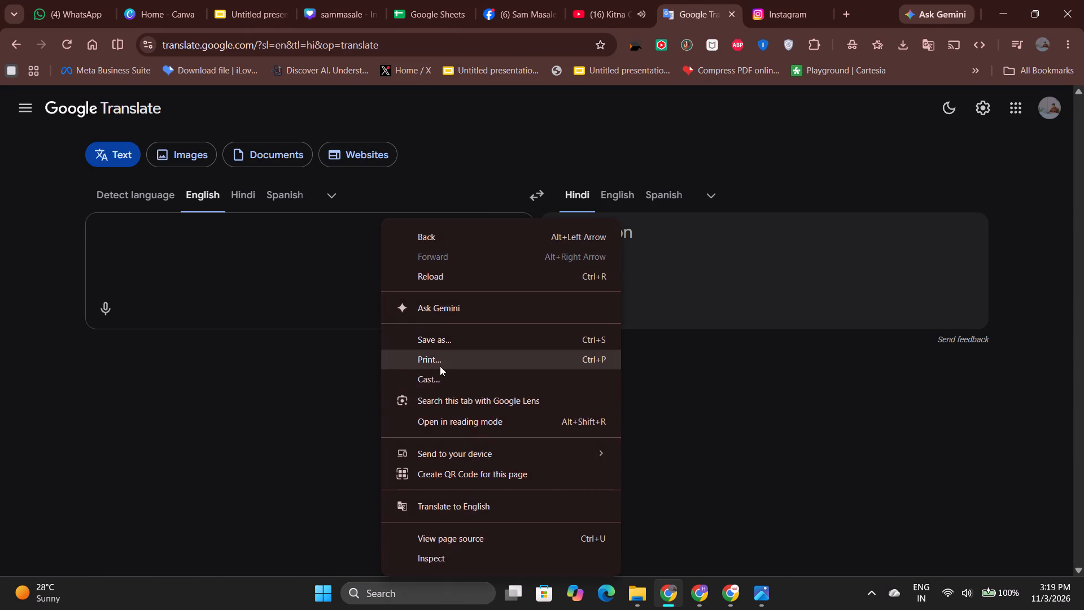
left_click(272, 236)
right_click(272, 236)
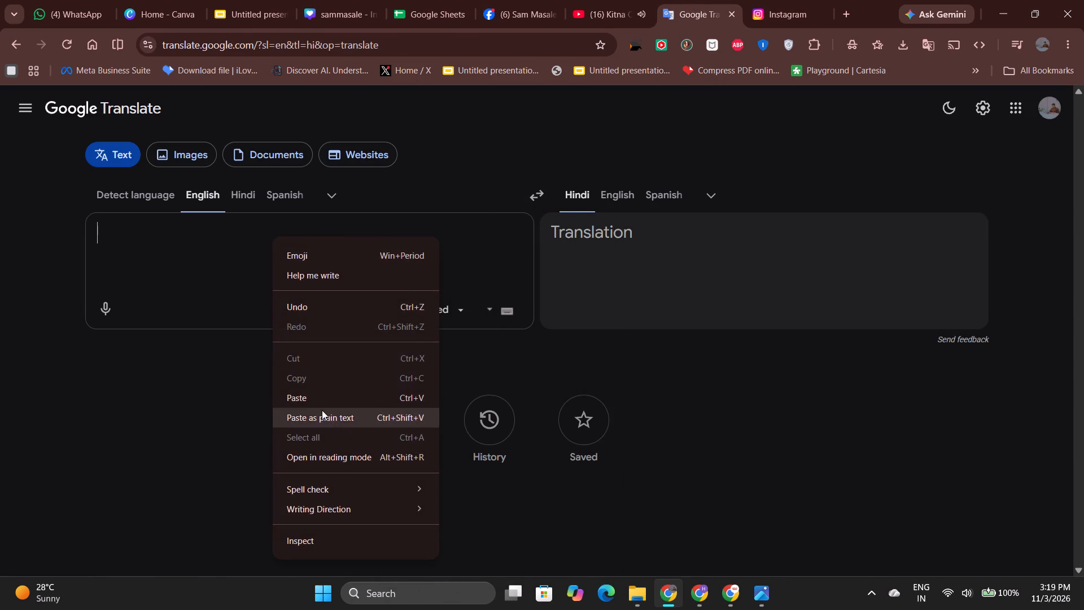
left_click(322, 410)
left_click(566, 423)
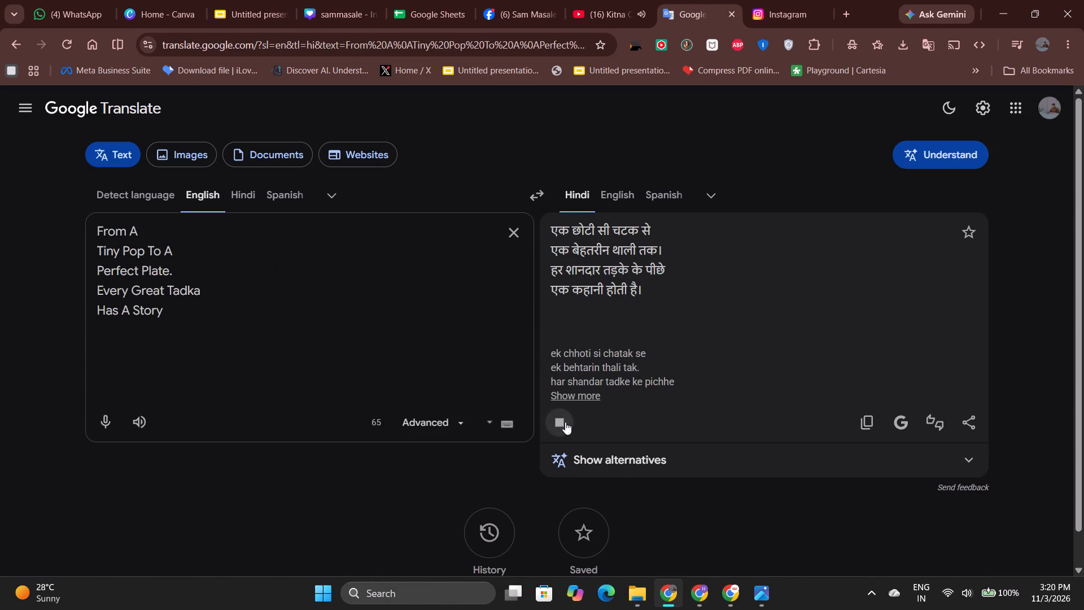
Back in the Canva design, extract page 126's "This Is Where Flavour Begins." headline and tagline with Copyfish and copy the text.
left_click(321, 0)
scroll(741, 334, "down", 4)
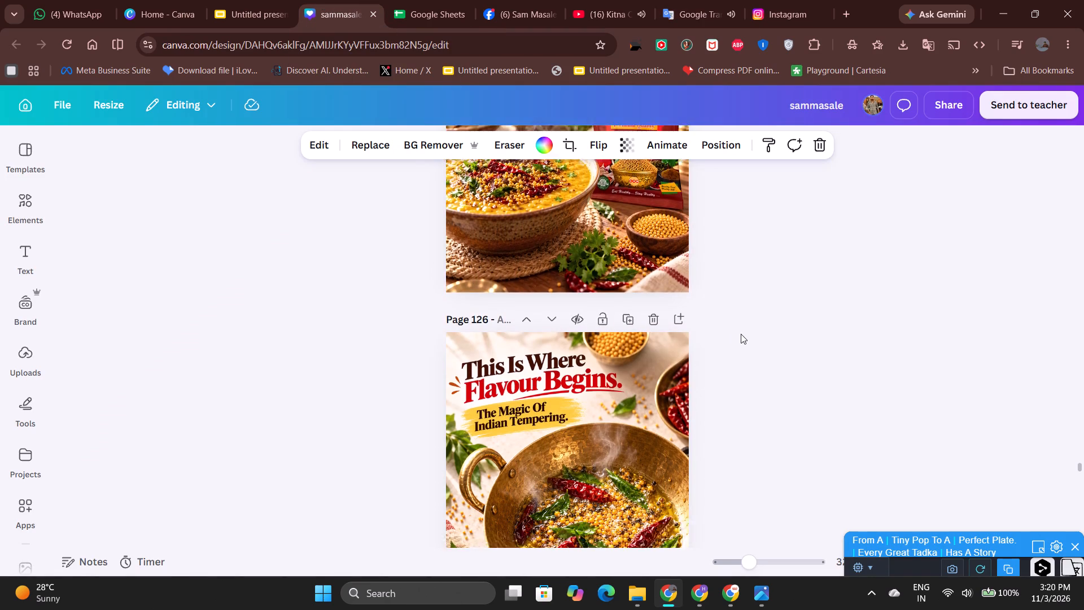
scroll(741, 334, "down", 2)
scroll(575, 339, "up", 3)
scroll(618, 325, "up", 3)
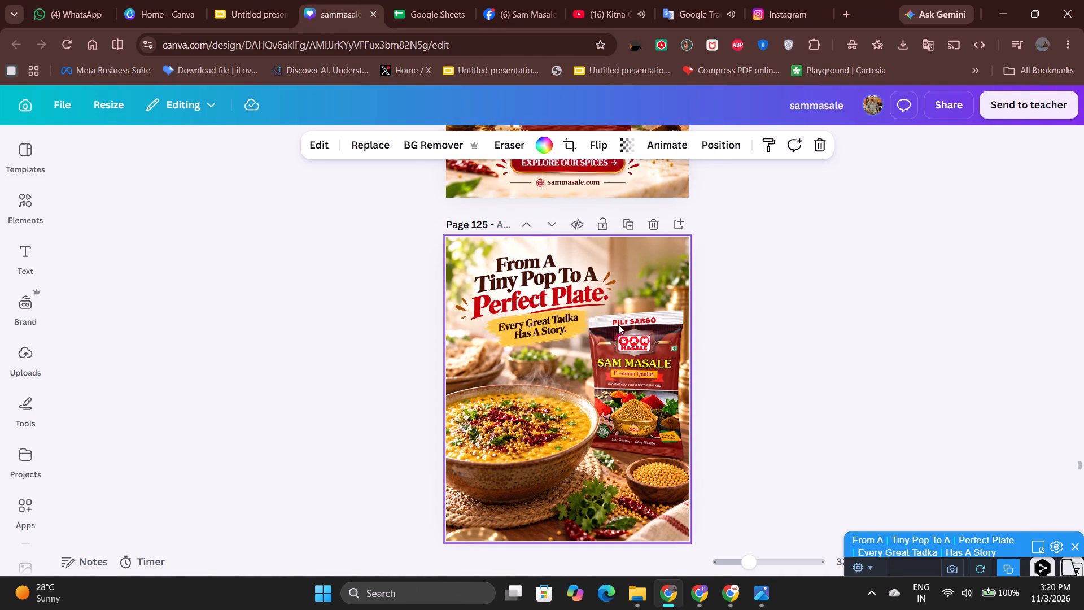
scroll(621, 317, "down", 3)
scroll(630, 366, "down", 2)
left_click(596, 361)
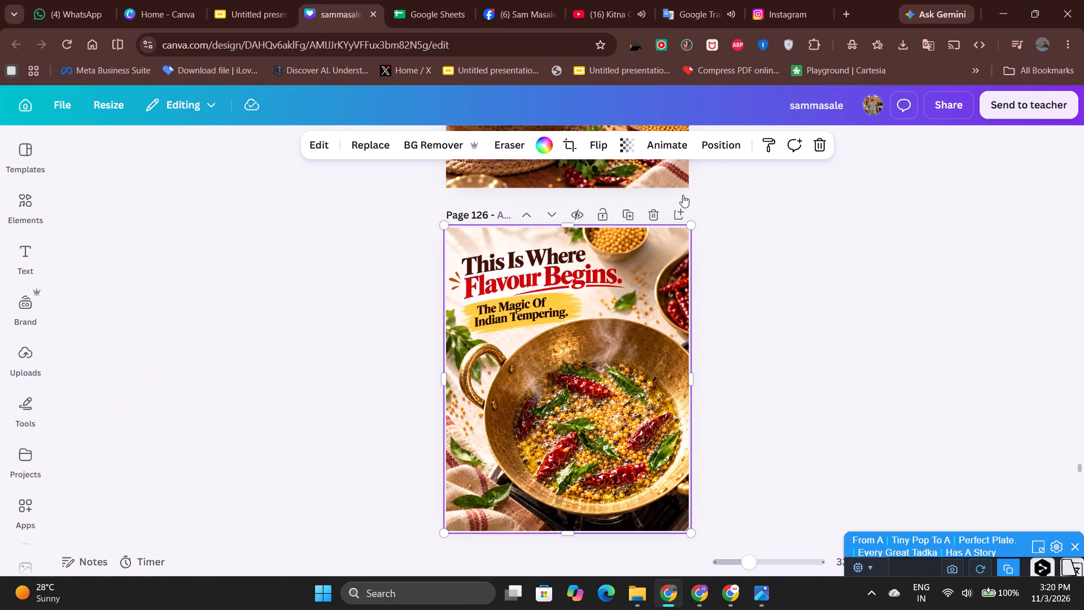
left_click(632, 42)
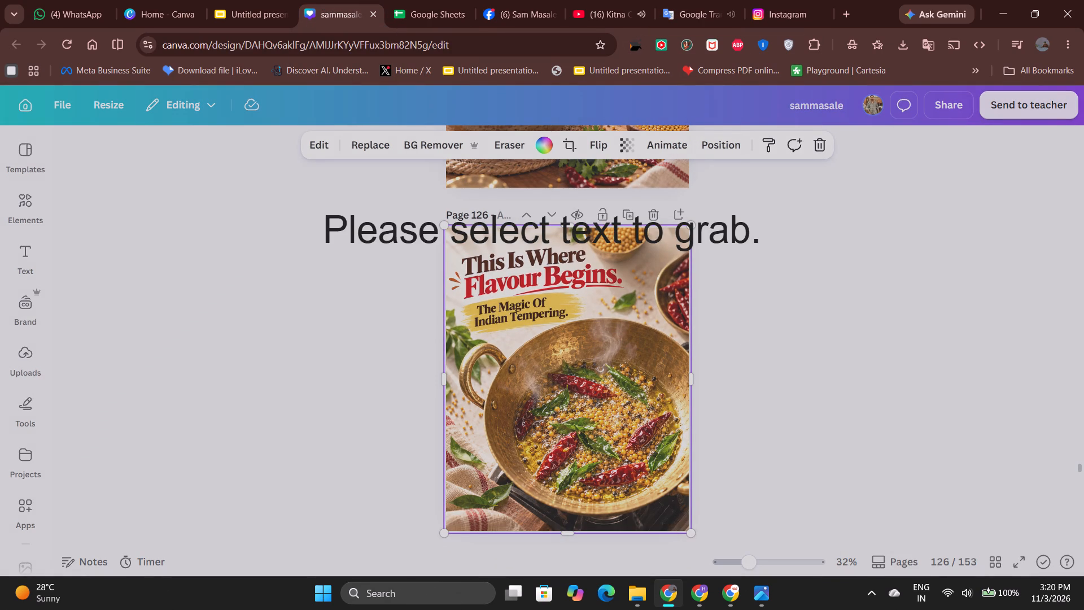
left_click_drag(642, 242, 451, 339)
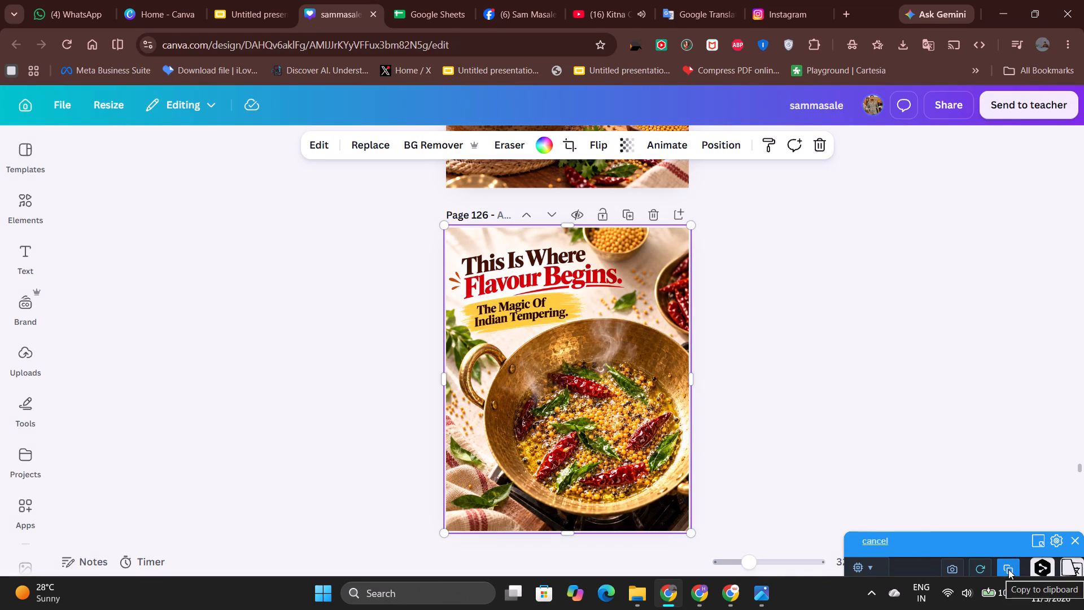
left_click(1009, 569)
left_click(1011, 555)
Replace the source text in Google Translate with the copied page 126 text and play the Hindi translation's audio.
left_click(670, 0)
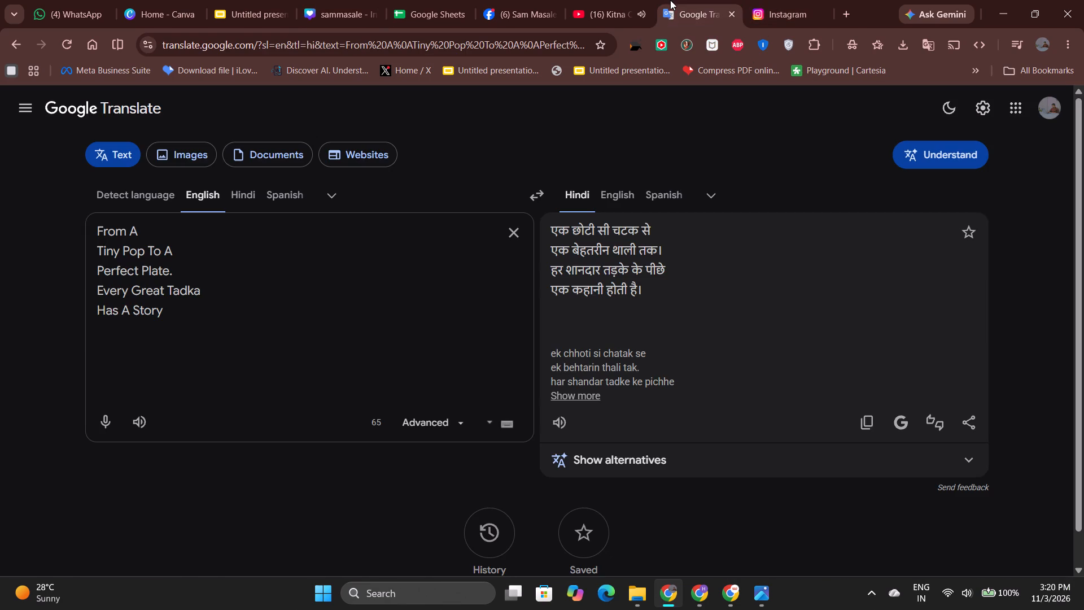
left_click(514, 227)
right_click(364, 254)
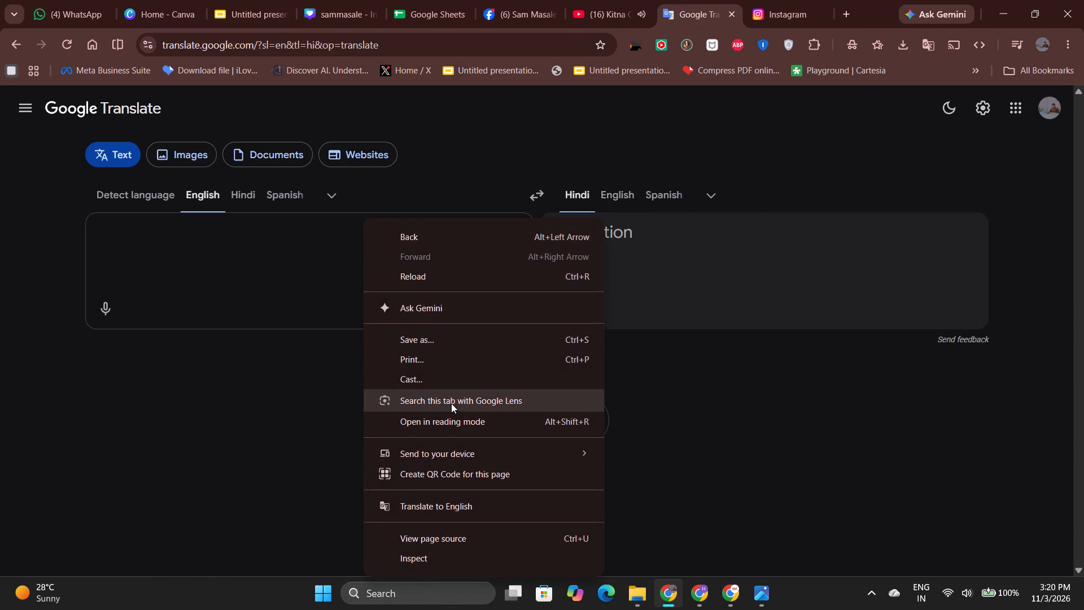
left_click(246, 234)
right_click(246, 234)
left_click(329, 406)
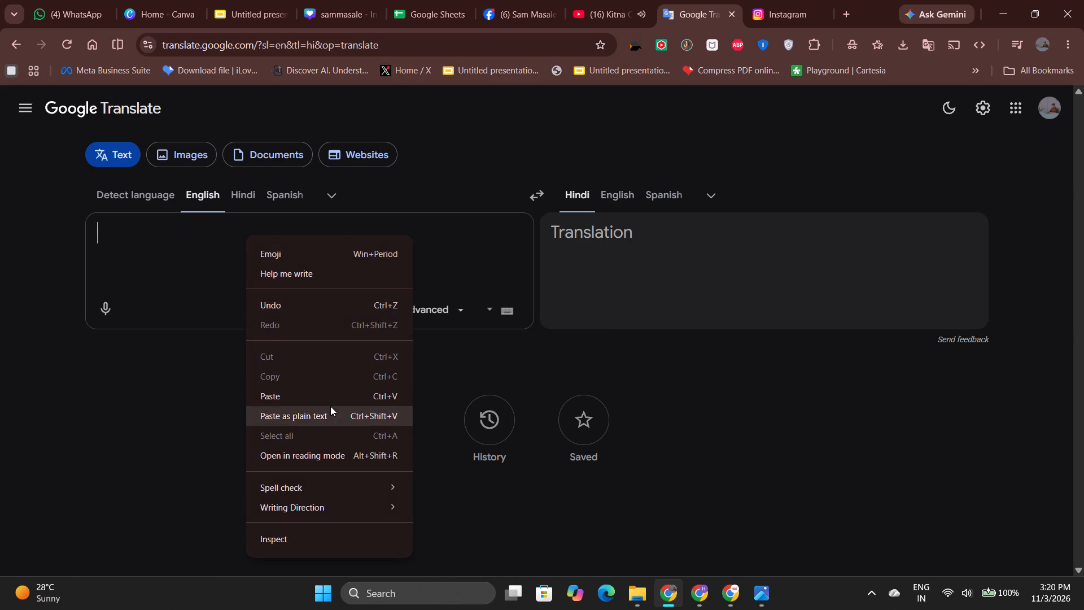
left_click(561, 413)
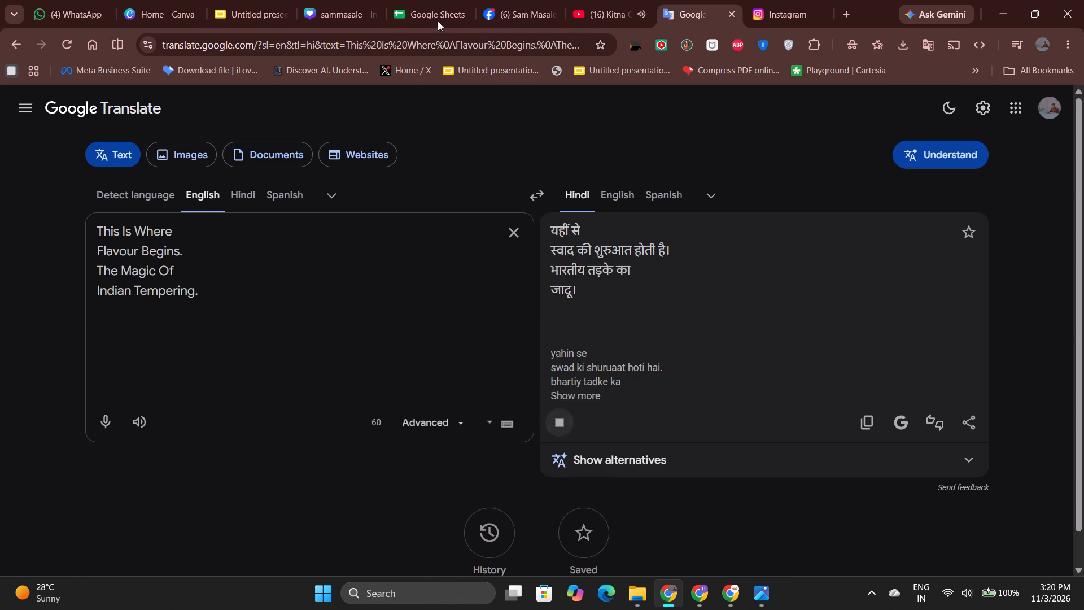
Back in the Canva design, extract page 127's "And Then... POP!" headline and tagline with Copyfish and copy the text.
left_click(151, 0)
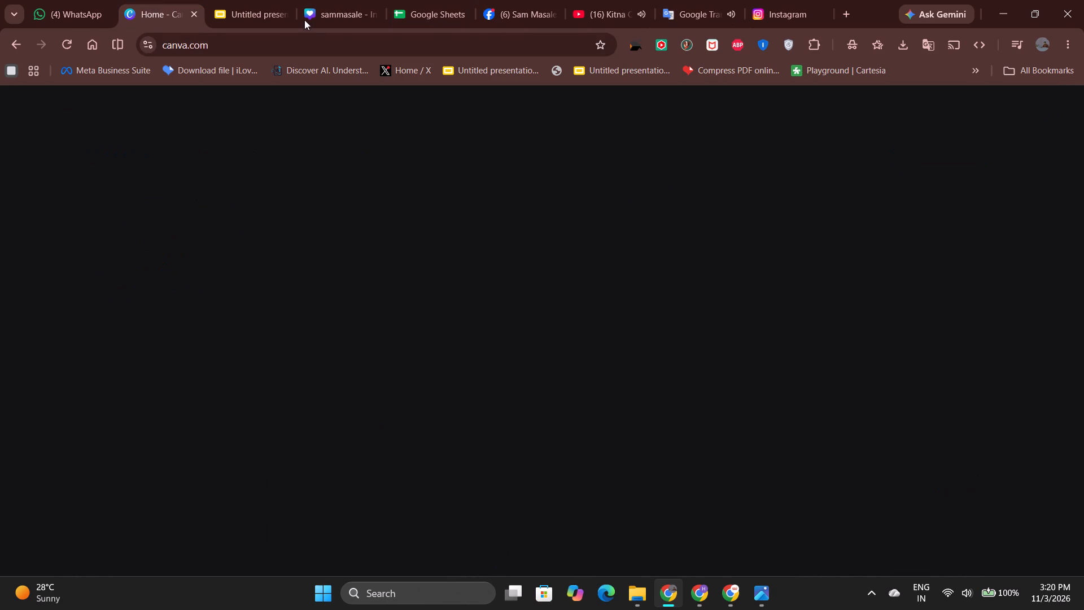
left_click(331, 2)
scroll(561, 394, "down", 6)
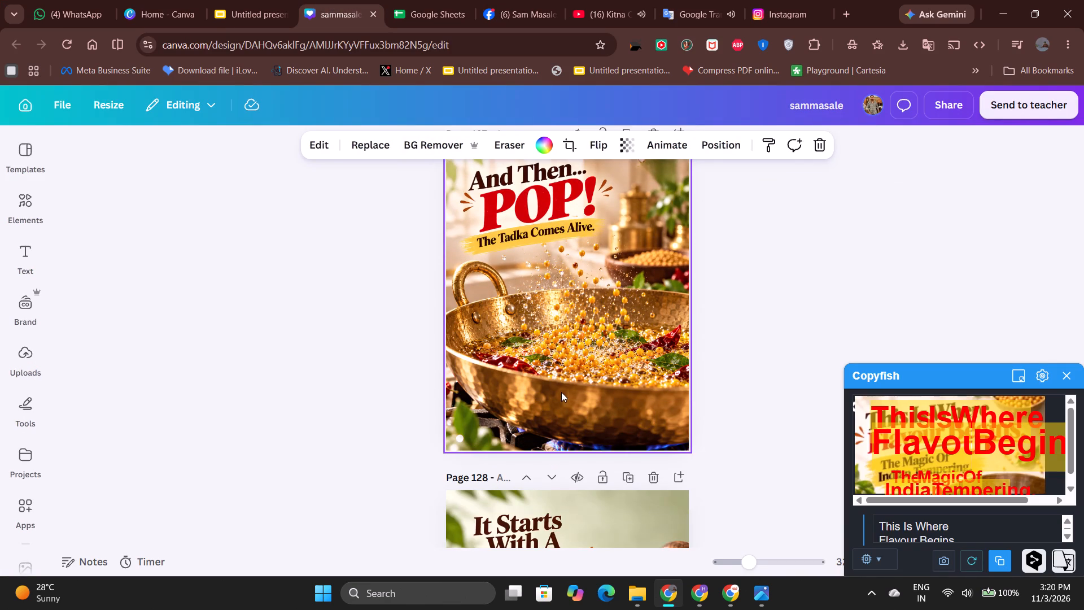
scroll(561, 370, "up", 1)
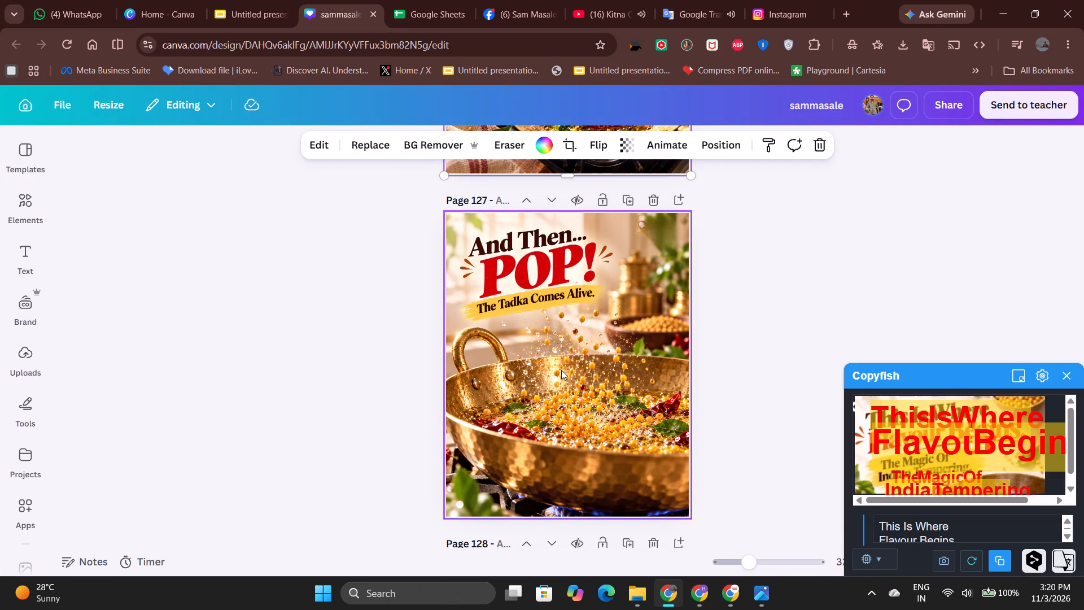
scroll(561, 370, "down", 3)
scroll(561, 370, "up", 3)
left_click(561, 370)
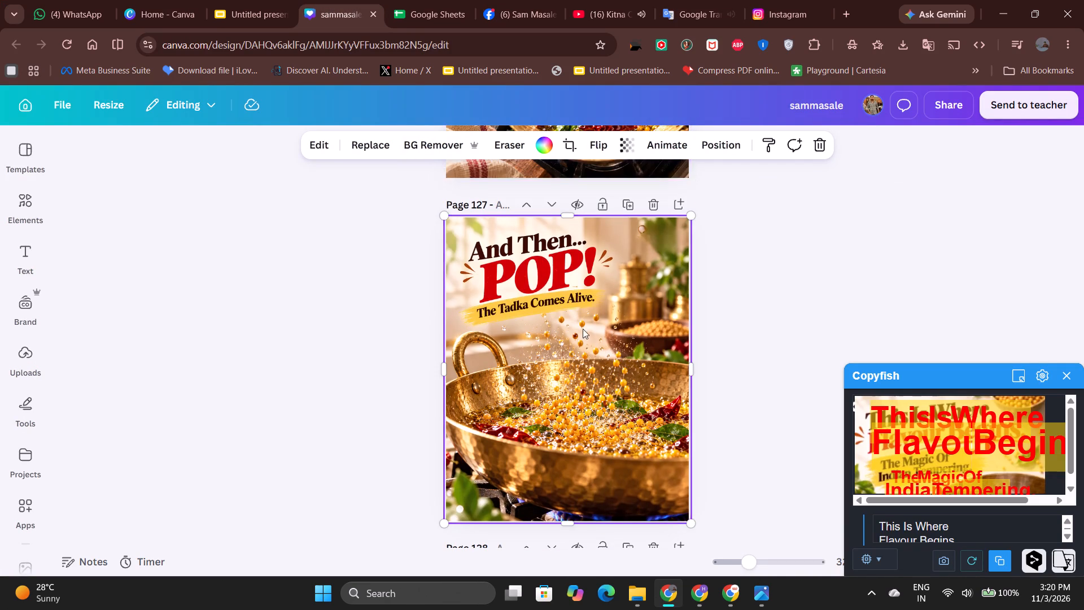
left_click(627, 47)
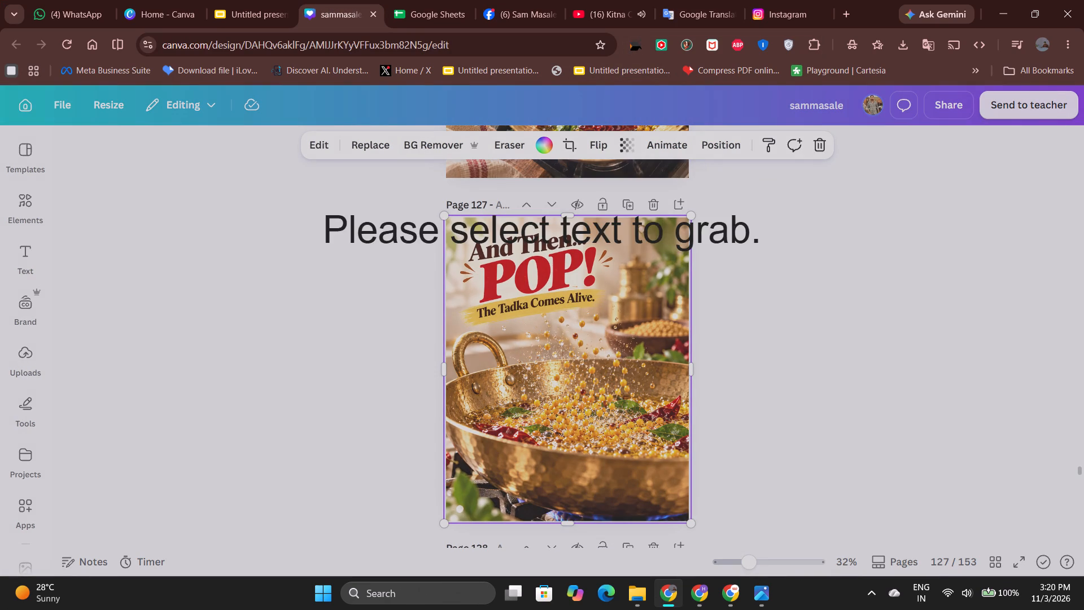
left_click_drag(619, 225, 452, 328)
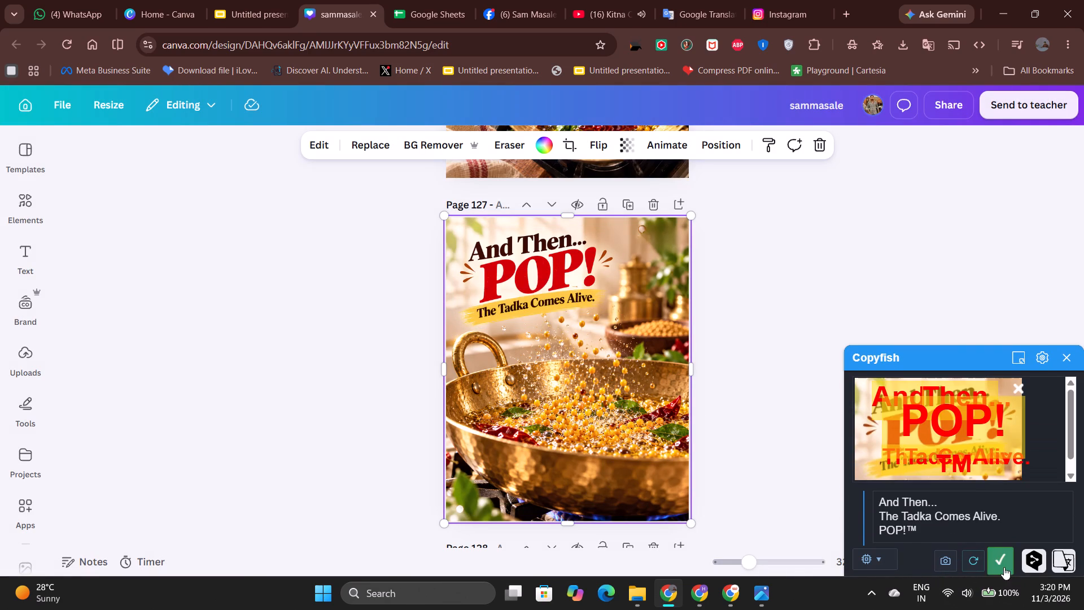
left_click(1002, 566)
Replace the source text in Google Translate with the copied page 127 text and play the Hindi translation's audio.
left_click(690, 0)
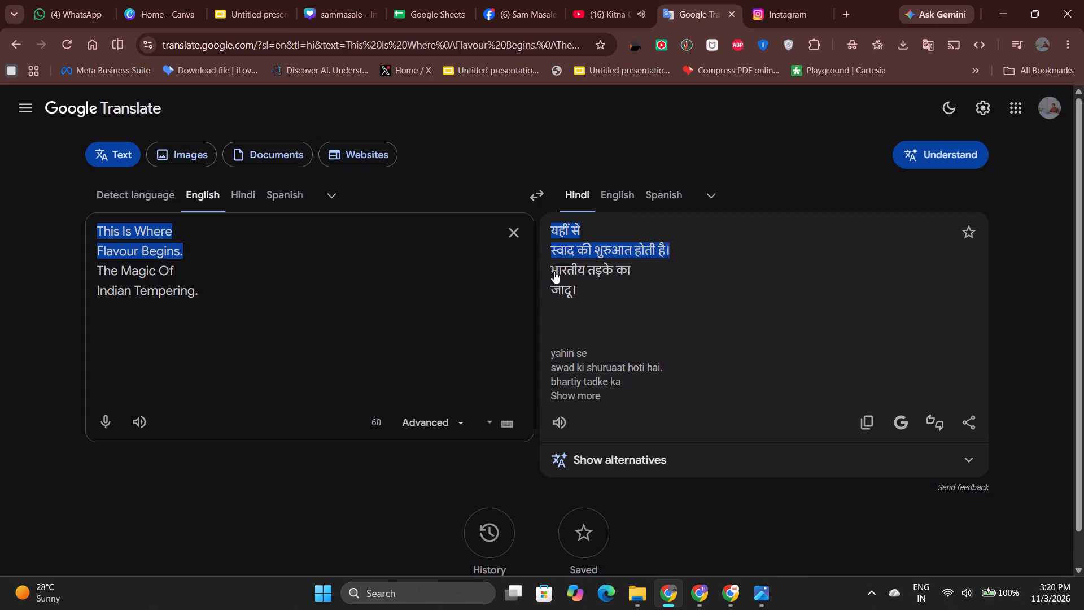
left_click(504, 229)
right_click(416, 235)
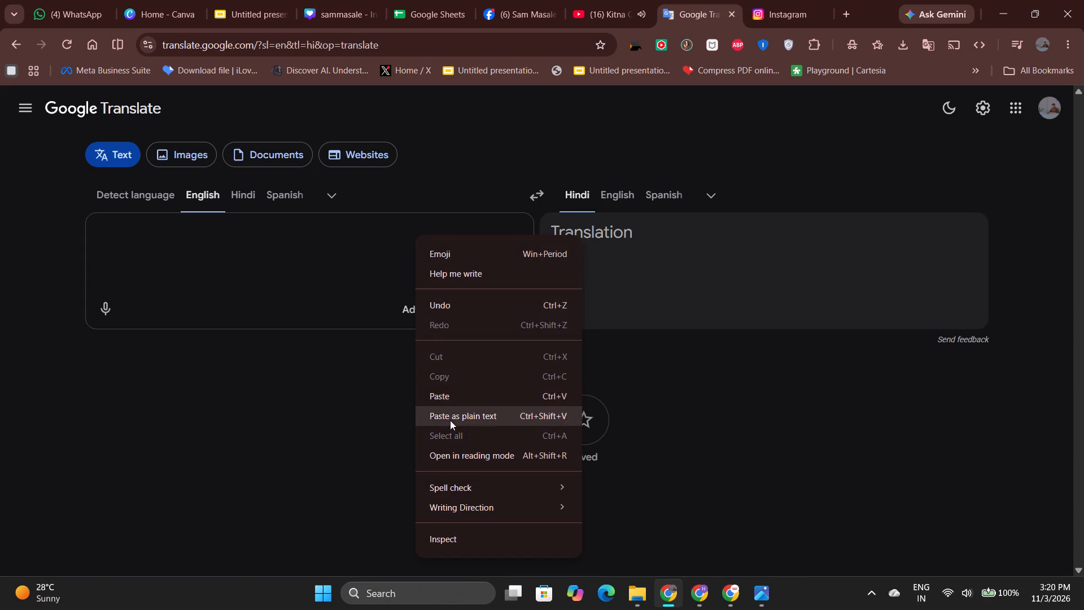
left_click(444, 404)
left_click(565, 387)
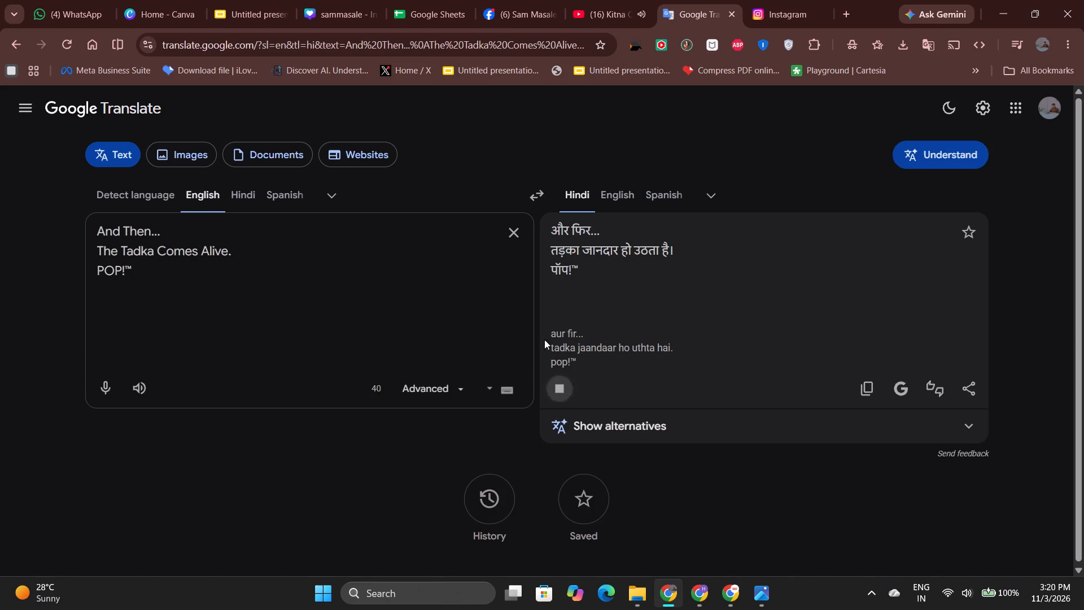
Back in the Canva design, extract page 128's "It Starts With A Tiny Seed." headline and tagline with Copyfish and copy the text.
left_click(318, 5)
scroll(635, 330, "down", 5)
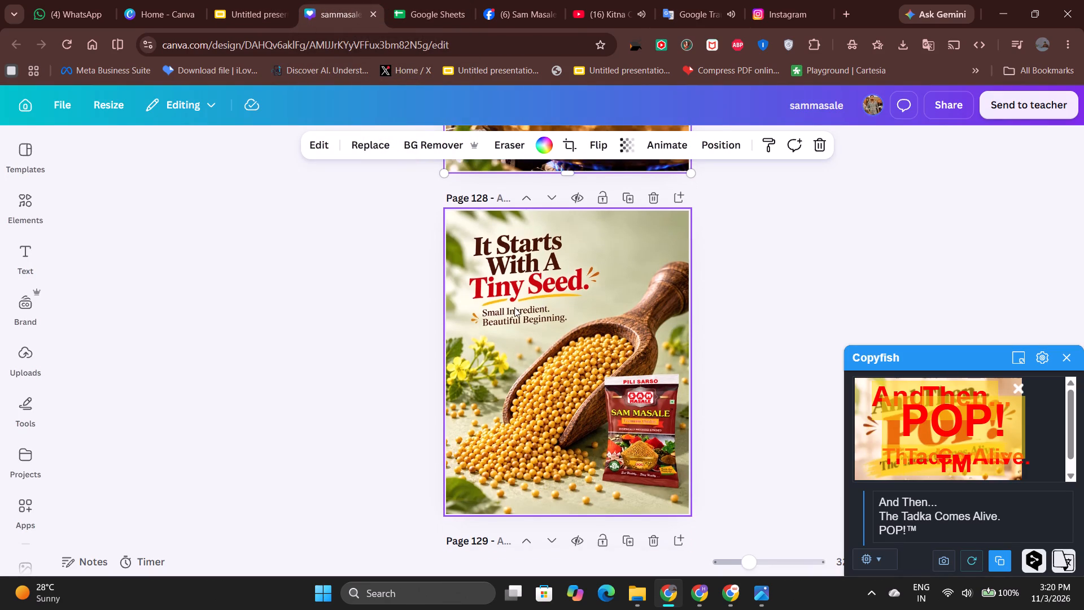
left_click(512, 305)
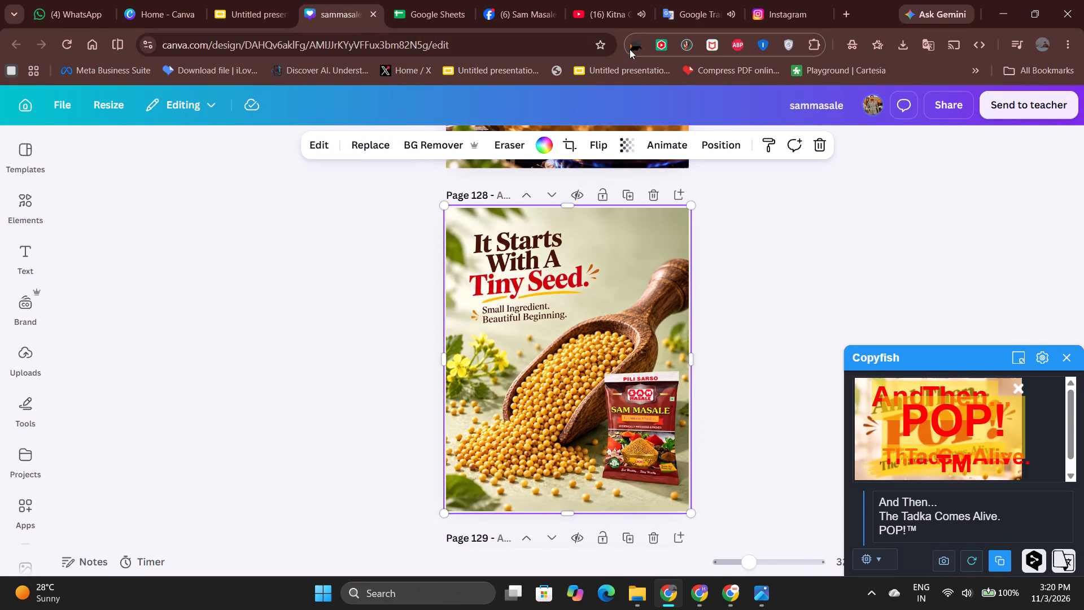
left_click(632, 48)
left_click_drag(602, 225, 522, 240)
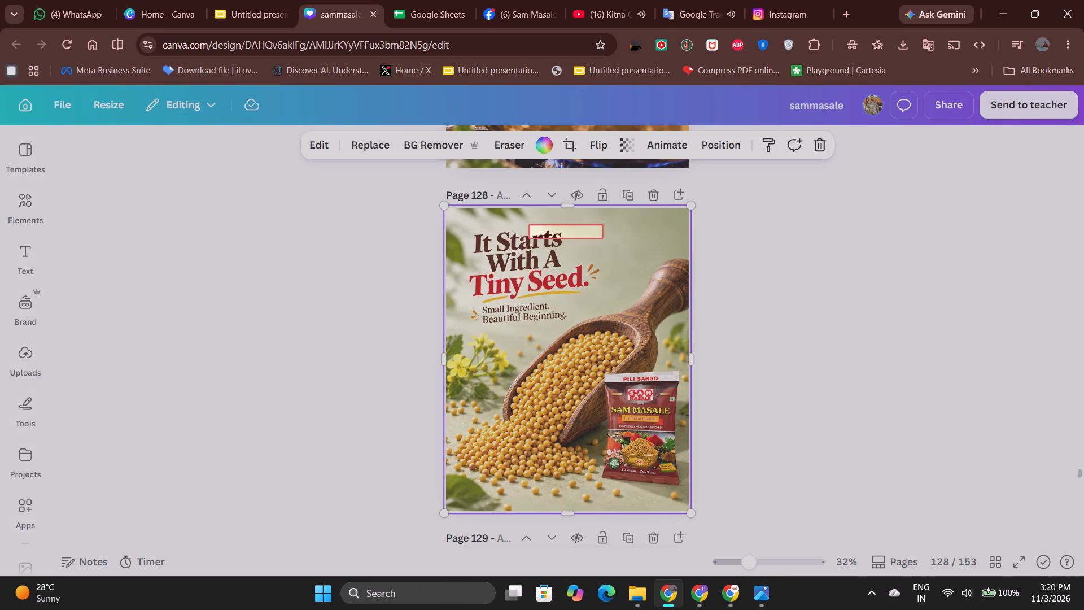
left_click_drag(522, 240, 457, 330)
scroll(647, 307, "down", 6)
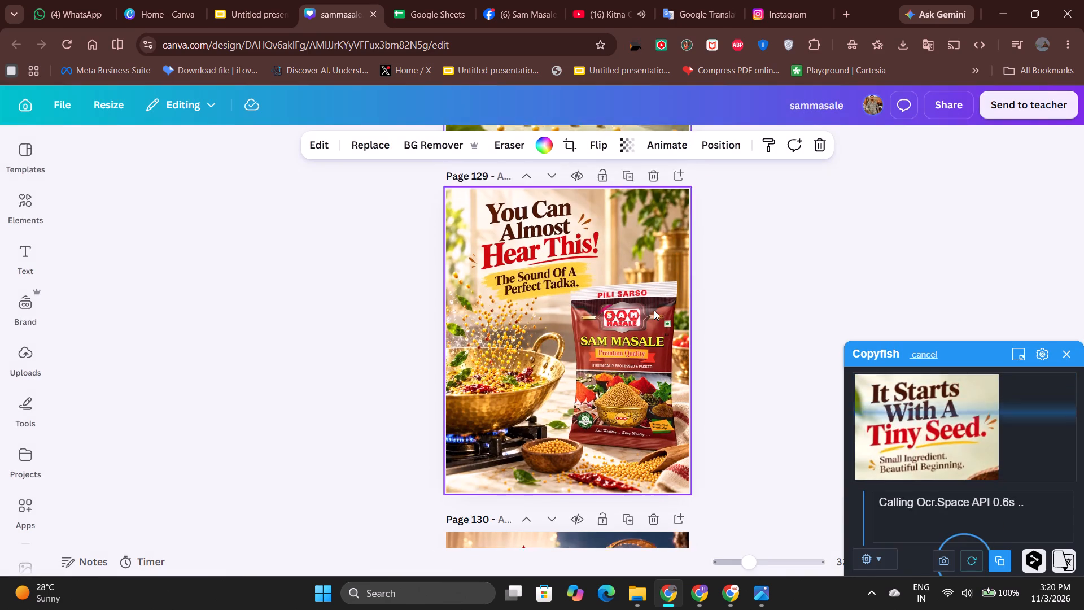
left_click(988, 560)
double_click(1002, 565)
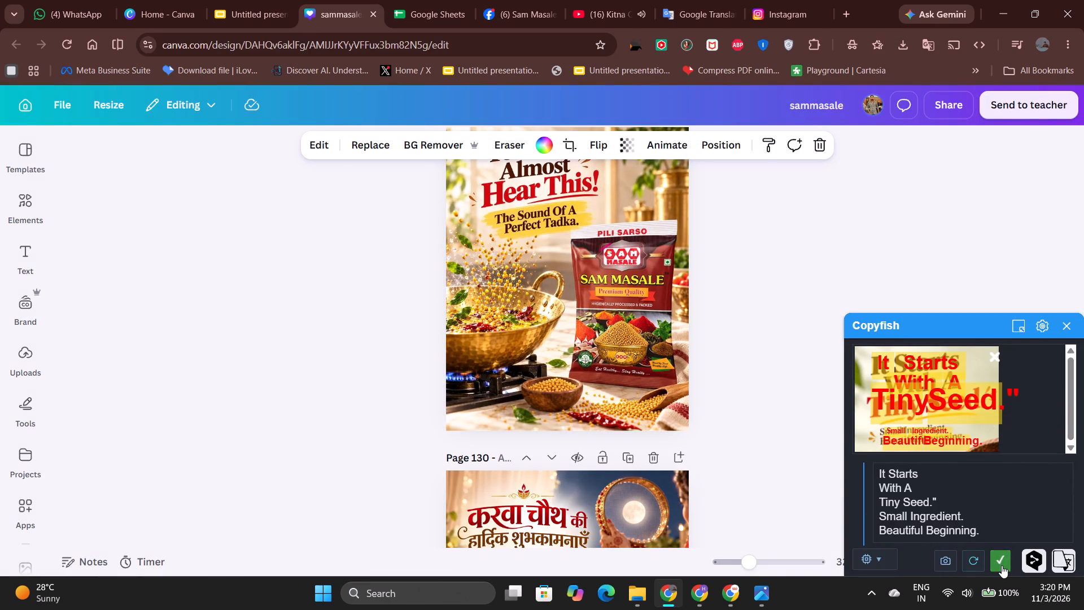
Replace the source text in Google Translate with the copied page 128 text and play the Hindi translation's audio.
left_click(652, 0)
left_click(715, 0)
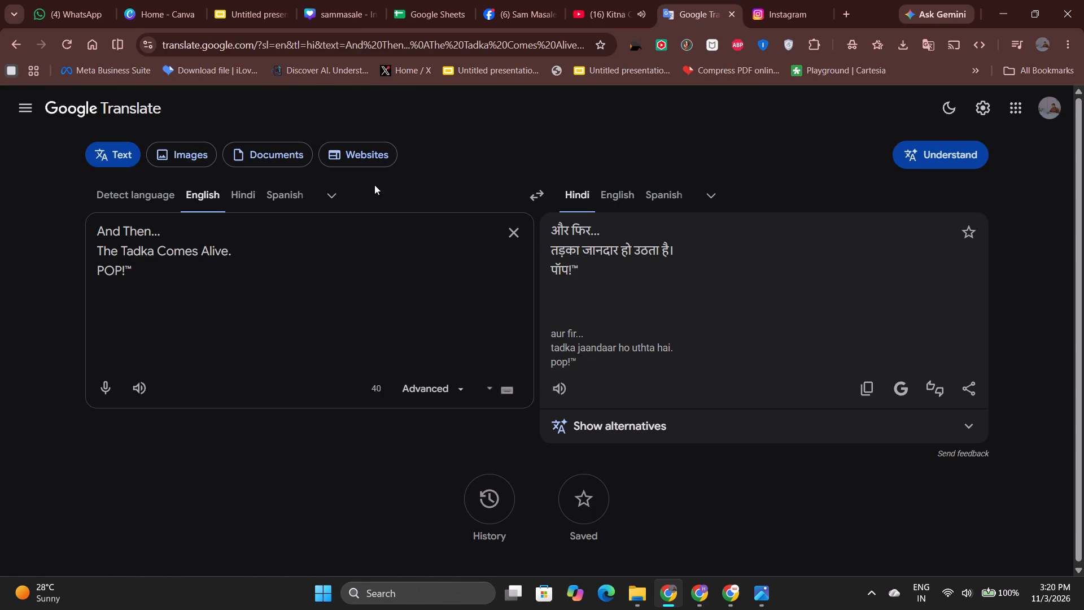
left_click(515, 236)
right_click(409, 242)
left_click(457, 404)
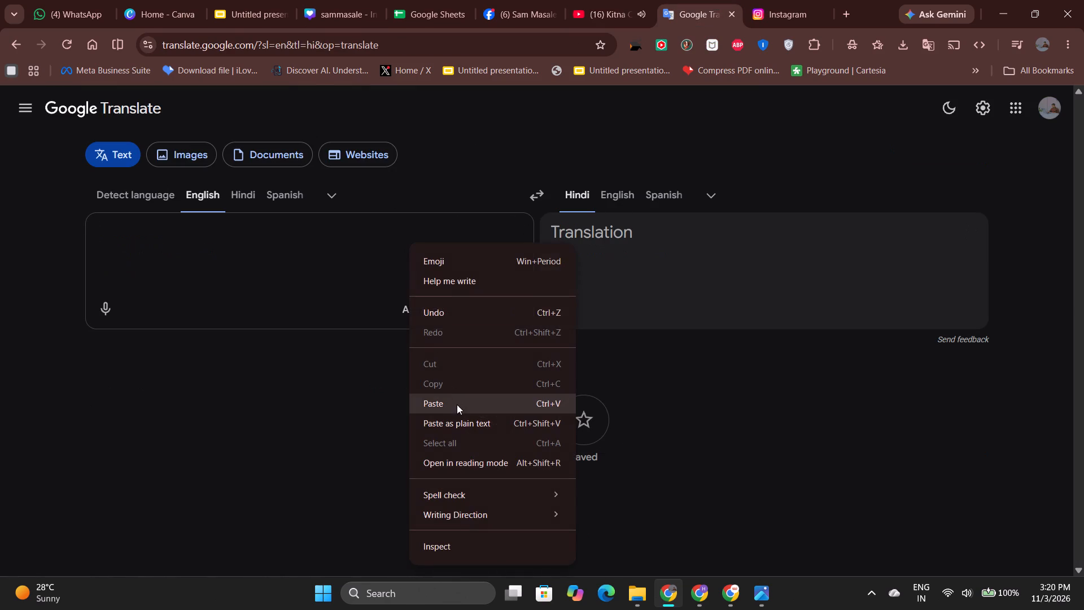
left_click(560, 440)
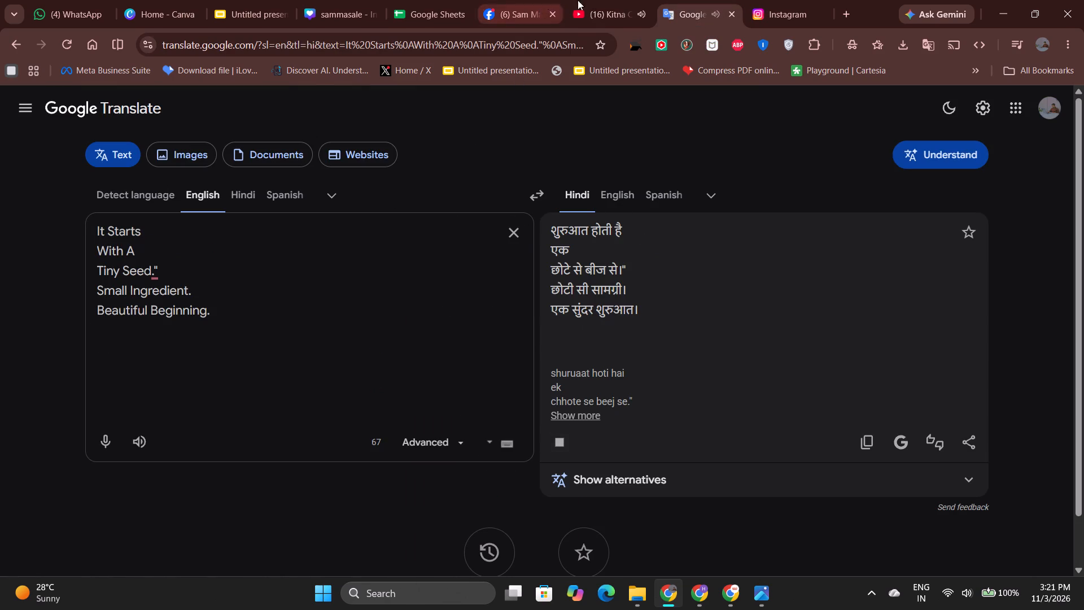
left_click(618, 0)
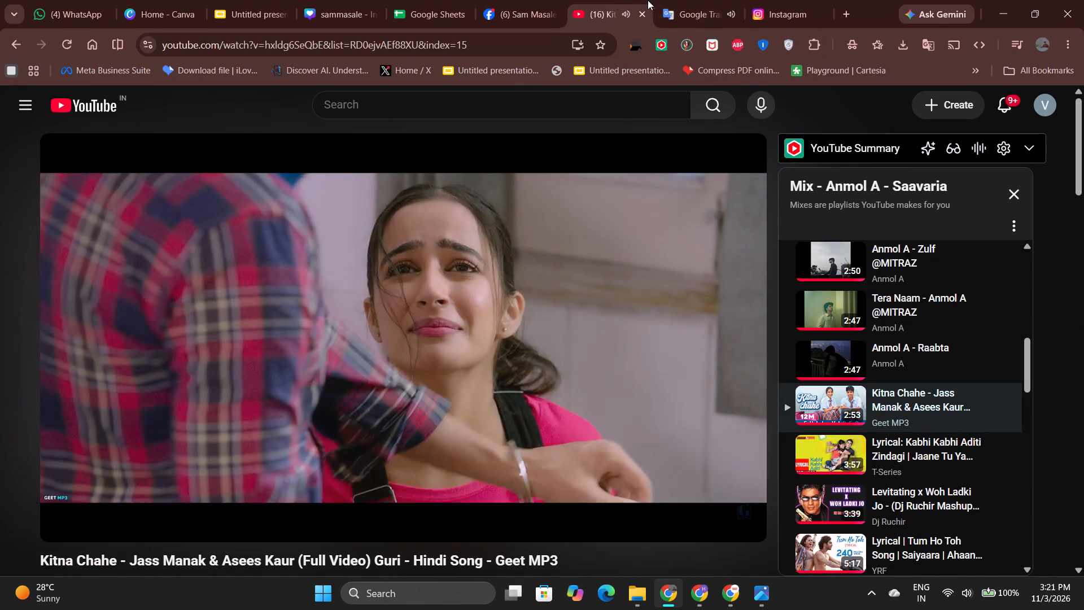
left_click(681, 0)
Examine the order and text of the Pili Sarso posters and their neighbouring pages in Canva, and close the Copyfish results.
left_click(325, 0)
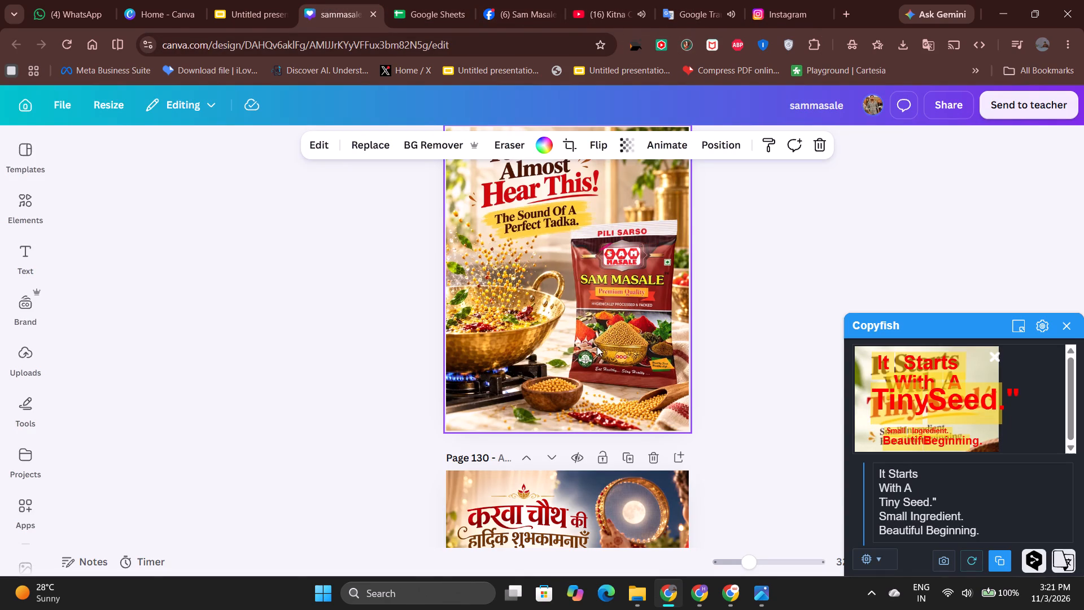
scroll(591, 329, "down", 3)
scroll(591, 329, "up", 3)
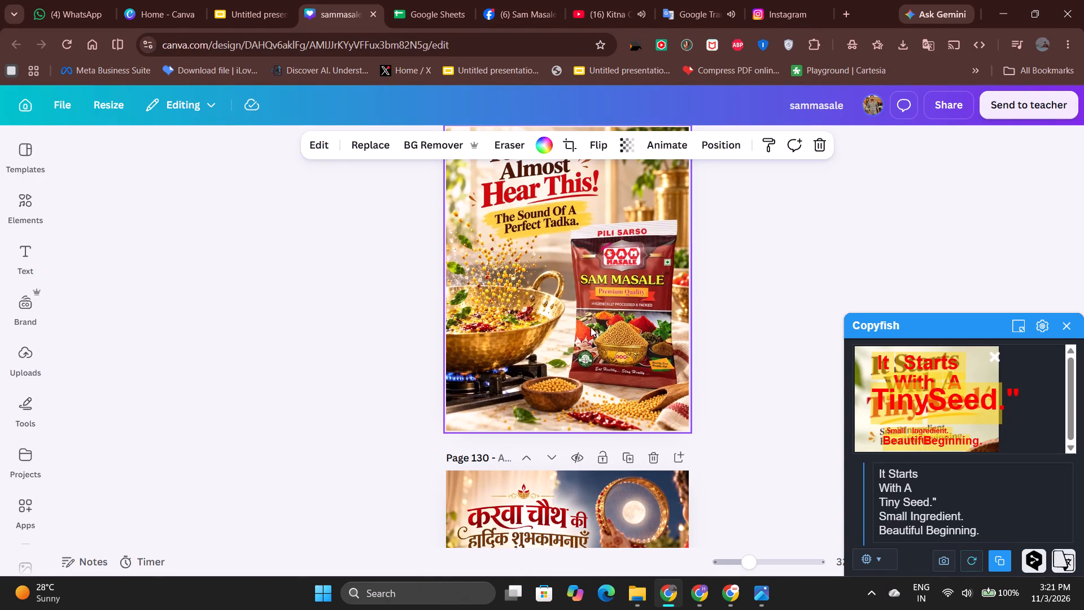
scroll(590, 326, "up", 2)
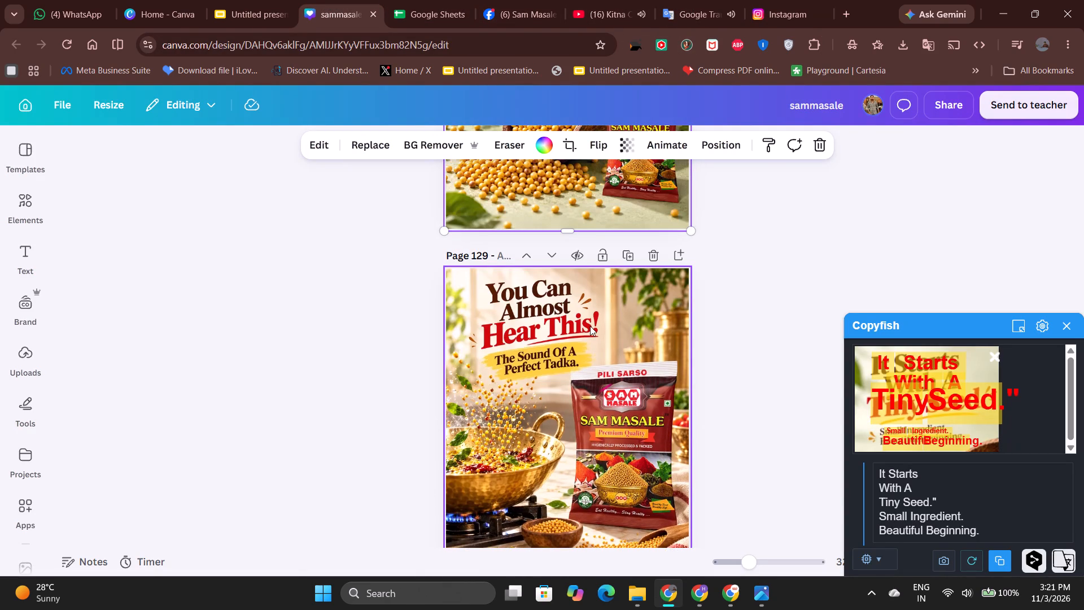
scroll(590, 326, "down", 4)
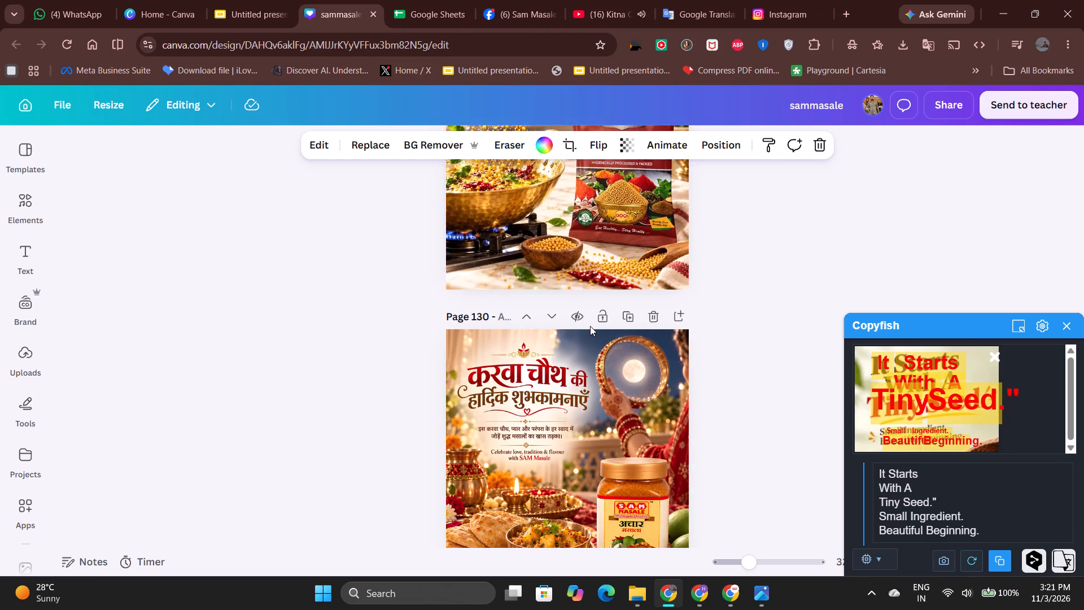
scroll(590, 326, "down", 5)
scroll(590, 326, "up", 3)
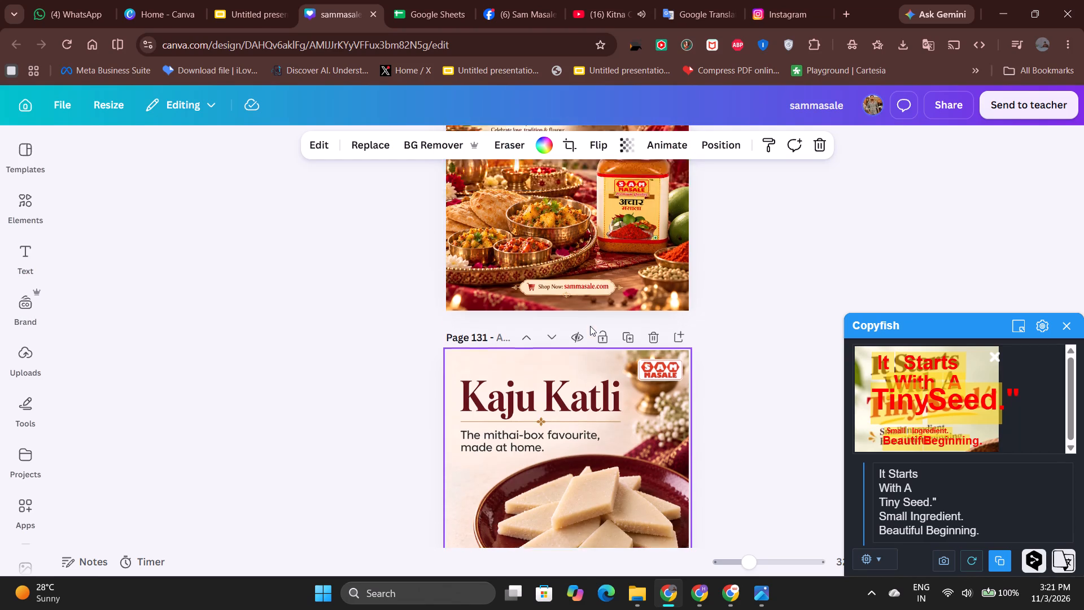
scroll(590, 326, "up", 13)
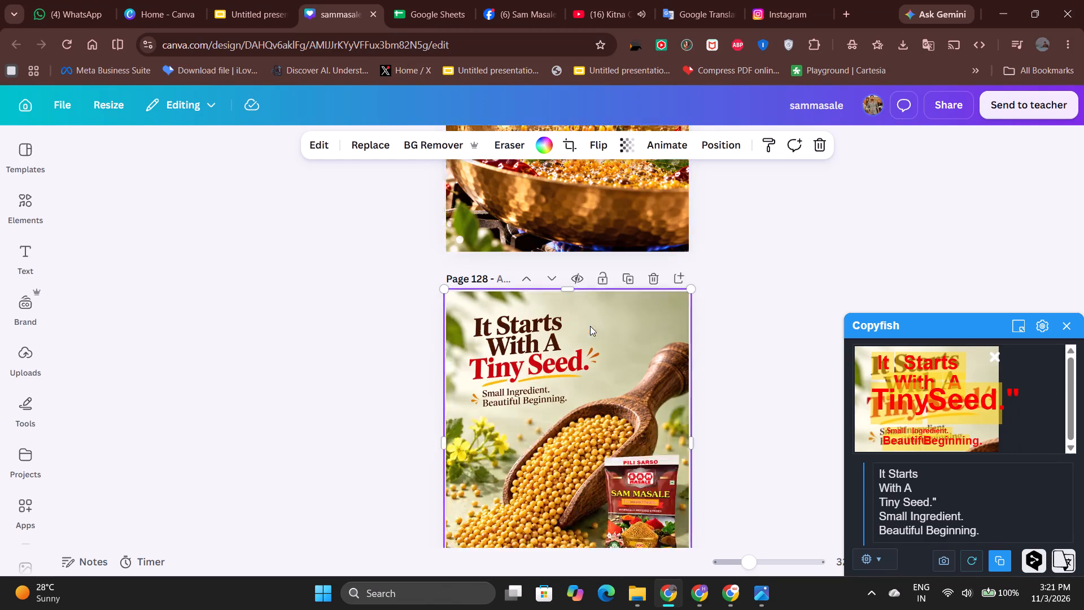
scroll(590, 326, "up", 16)
scroll(590, 326, "up", 5)
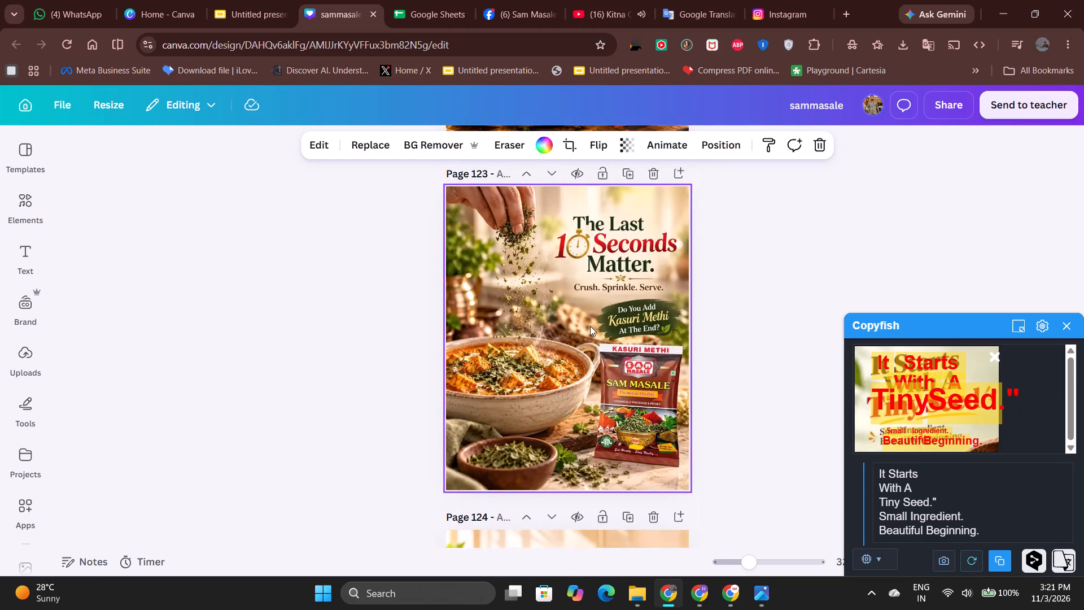
scroll(590, 326, "up", 3)
scroll(590, 326, "down", 8)
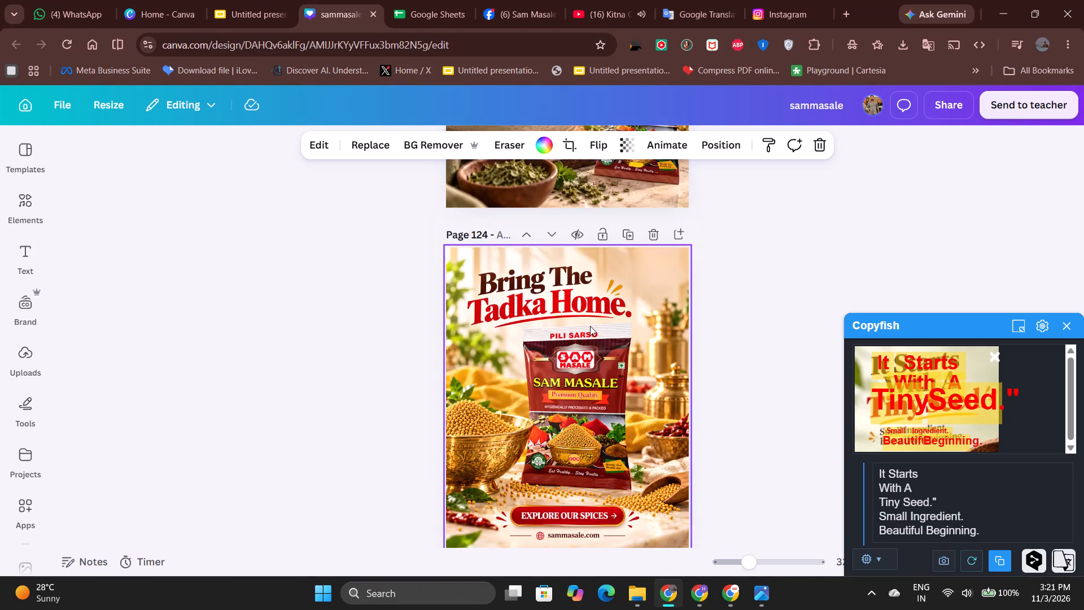
scroll(590, 326, "down", 1)
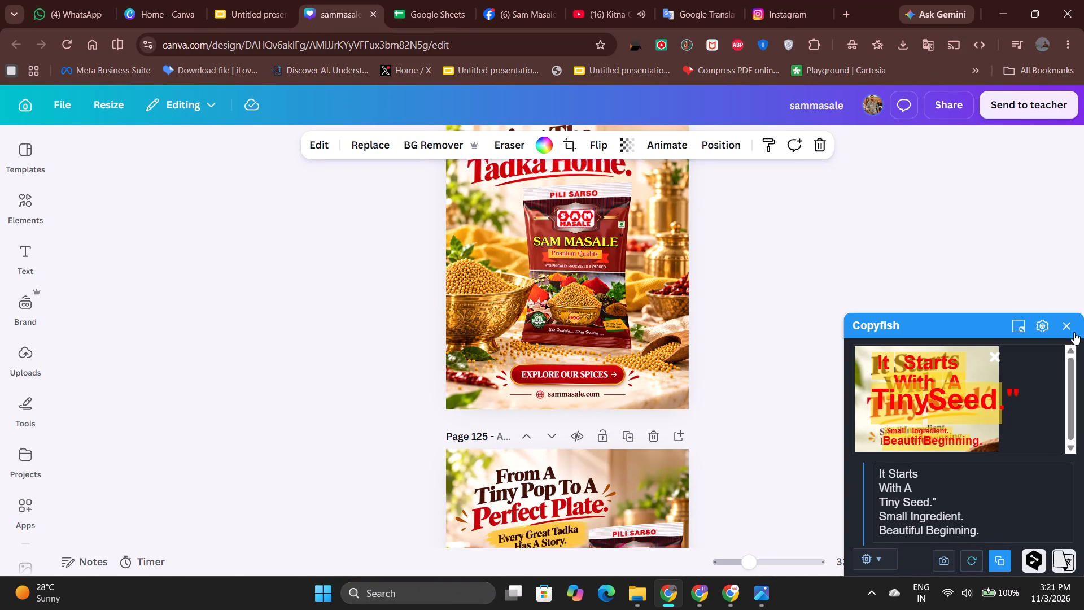
left_click(1072, 321)
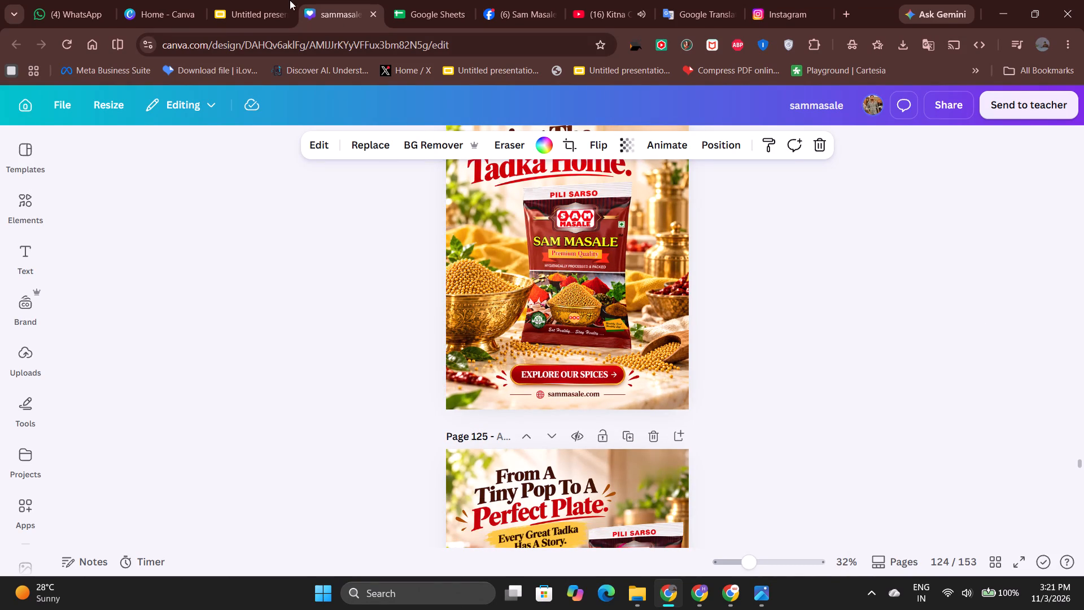
left_click(243, 0)
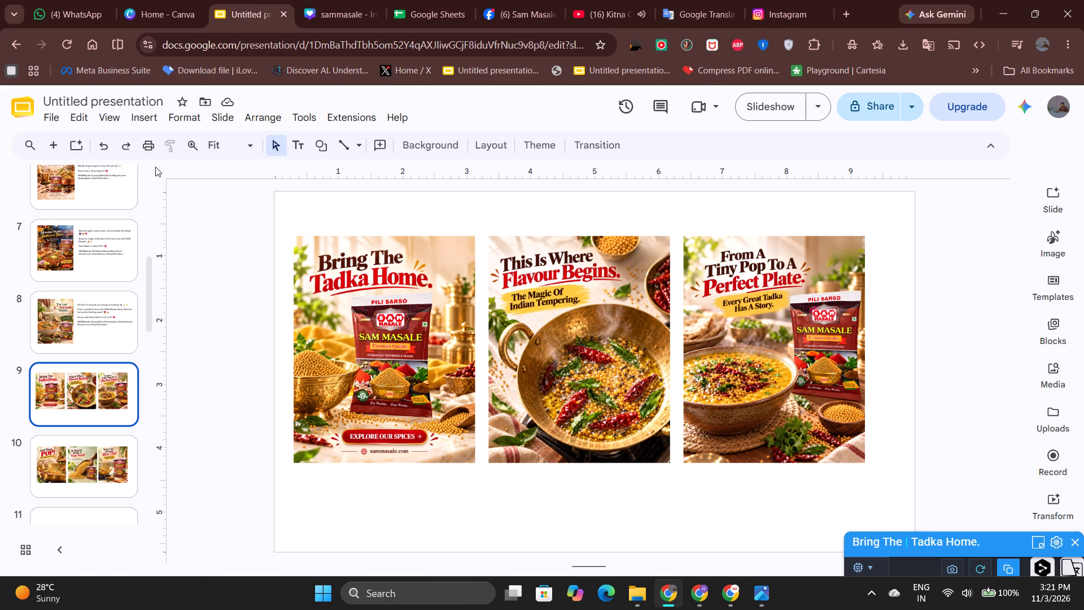
left_click(104, 478)
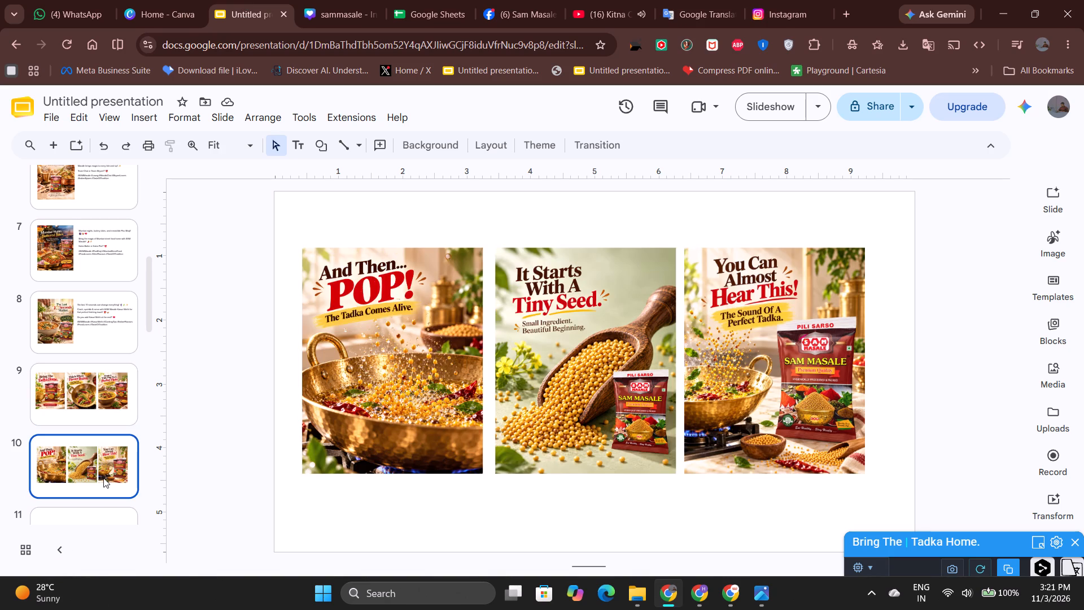
left_click(89, 382)
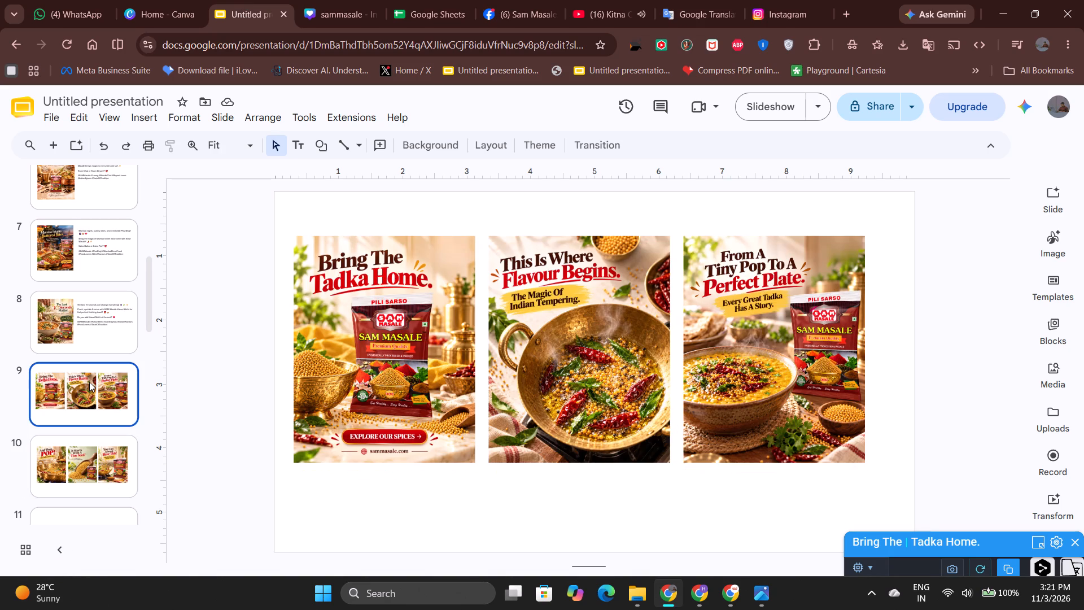
left_click(1072, 538)
key("shift+super+s")
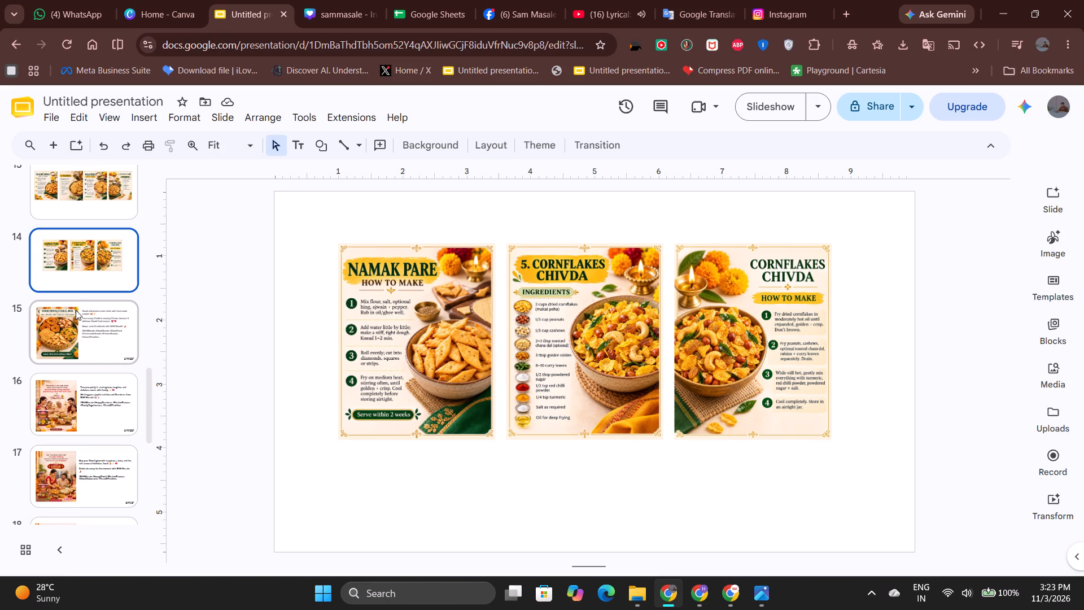
left_click(76, 310)
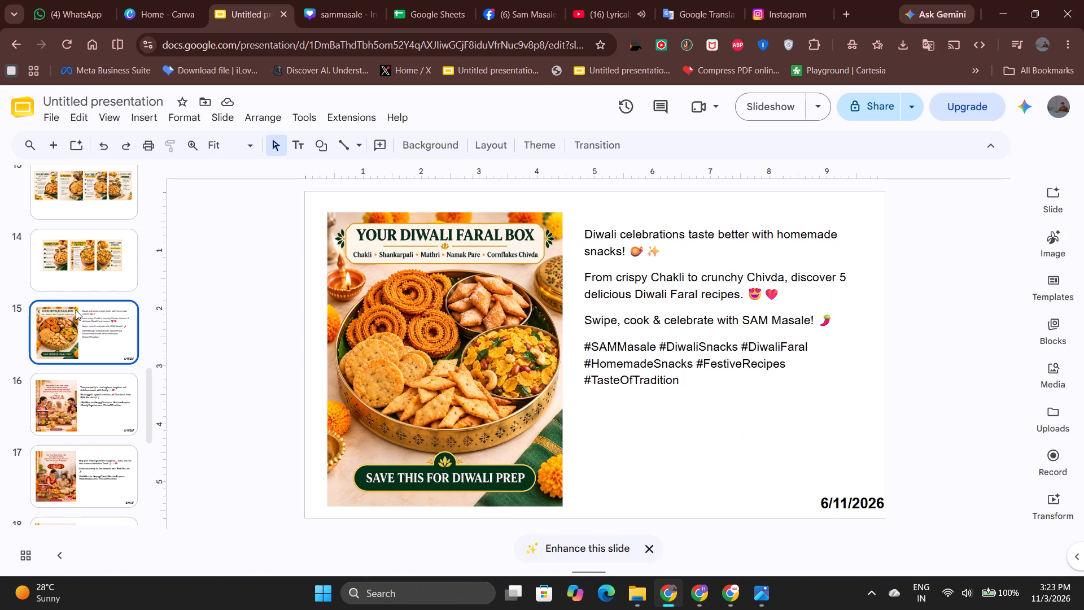
left_click(76, 264)
left_click(428, 361)
left_click_drag(428, 360, 396, 345)
left_click(467, 474)
left_click(424, 372)
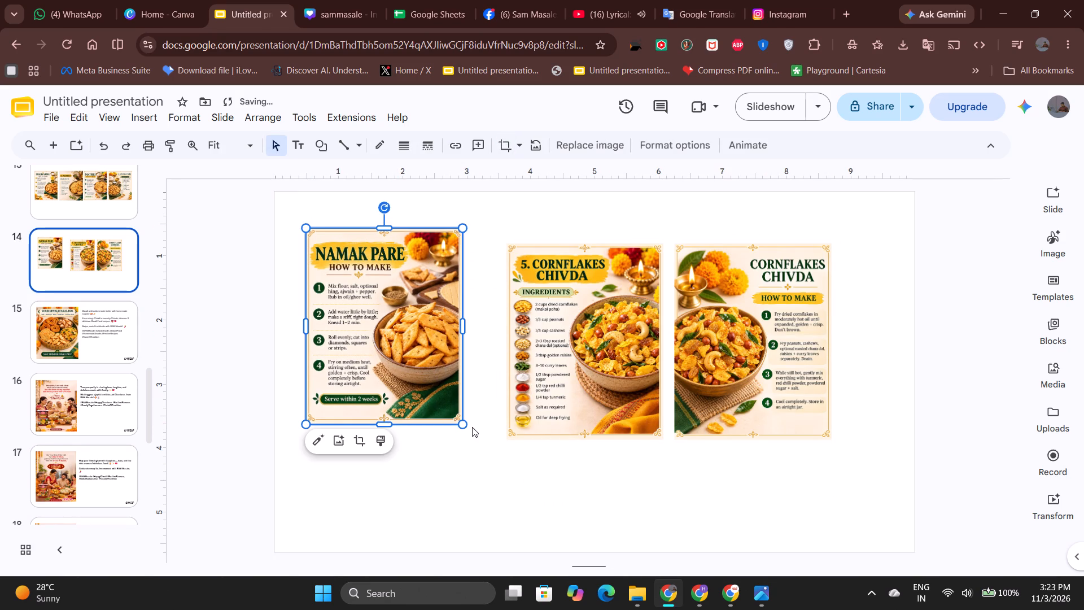
left_click_drag(464, 424, 482, 499)
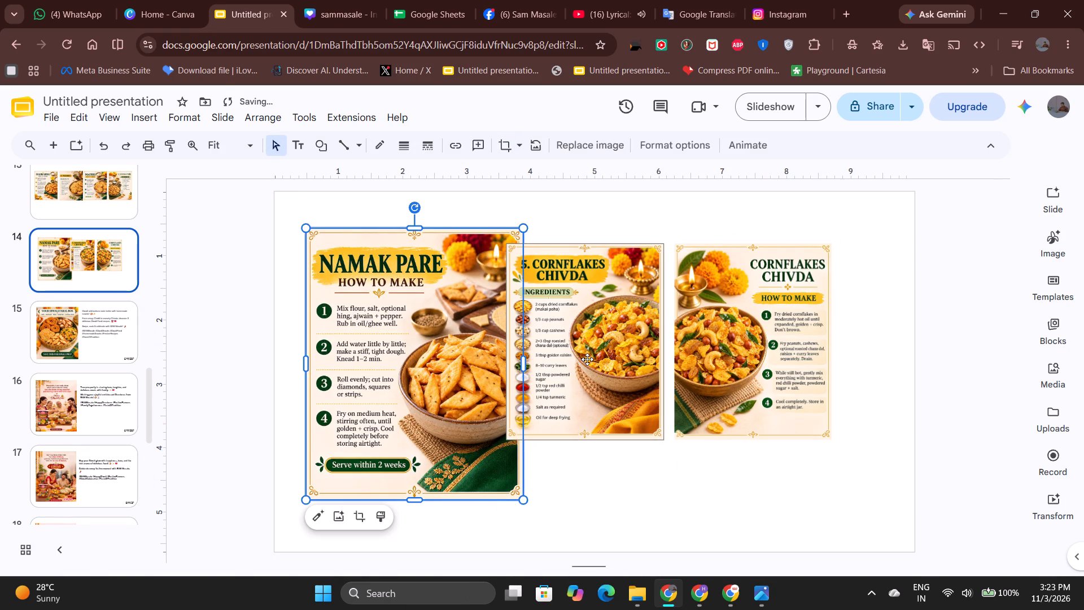
Move the Cornflakes Chivda How To Make poster to slide 14's right edge and enlarge it.
left_click(587, 359)
left_click_drag(788, 347, 863, 322)
left_click_drag(749, 416, 749, 420)
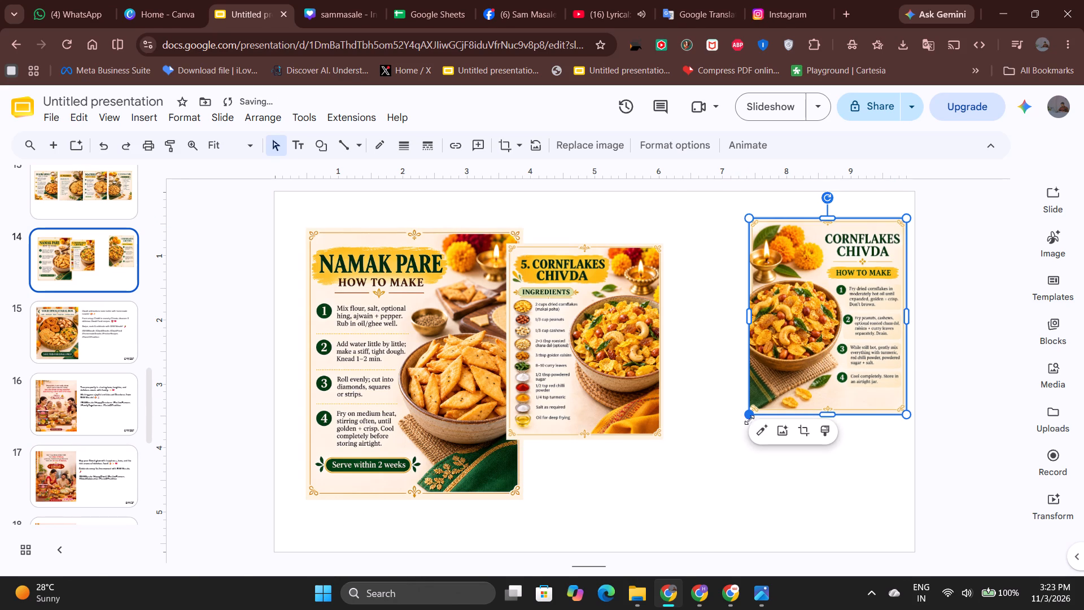
left_click_drag(749, 420, 728, 502)
left_click_drag(728, 502, 733, 491)
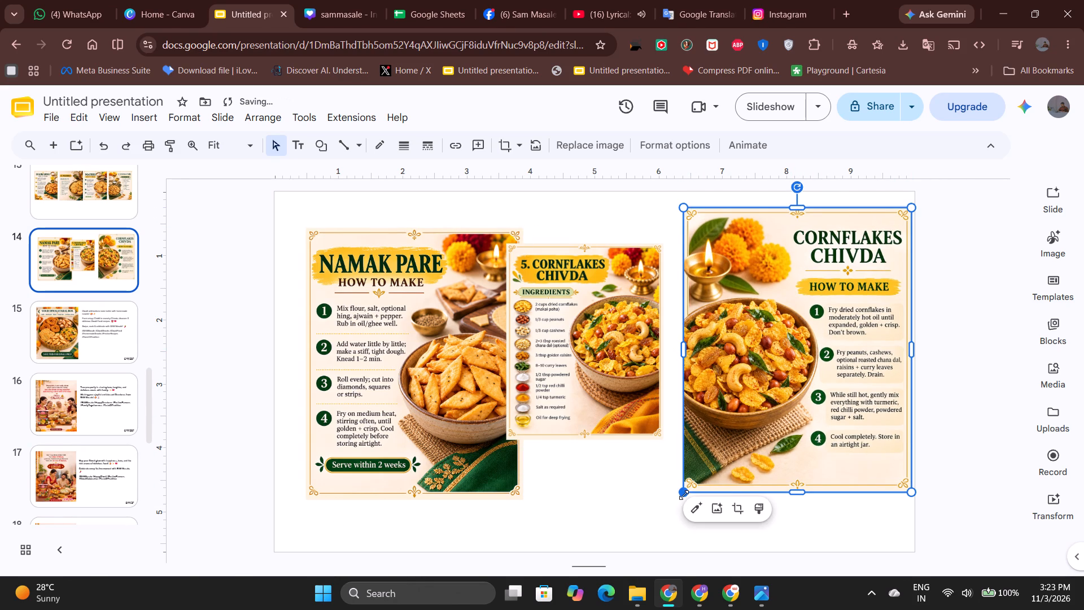
left_click_drag(684, 495, 740, 473)
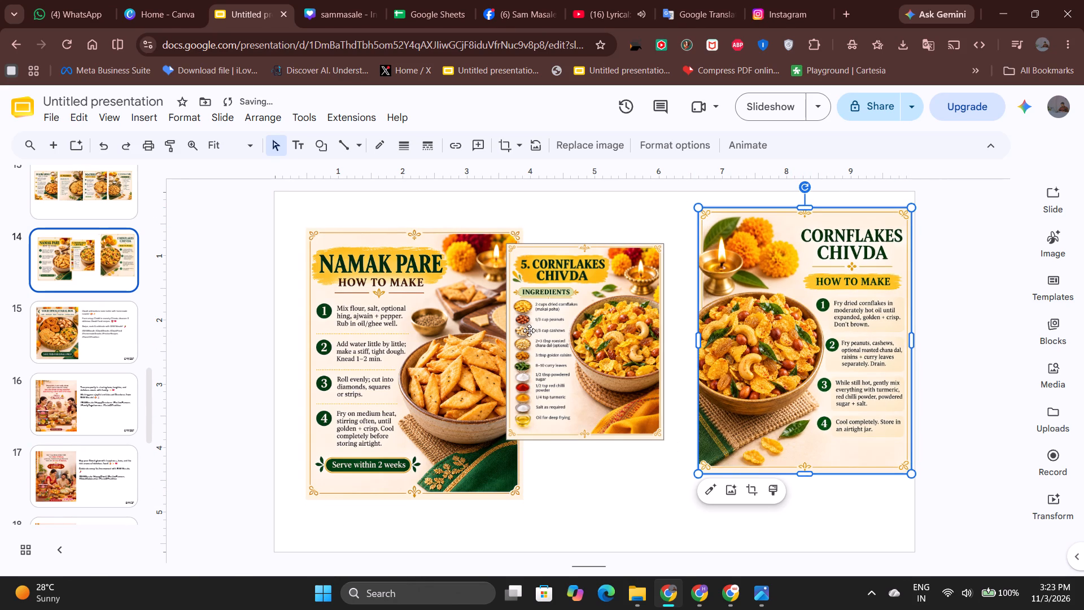
Shrink and reposition the Namak Pare poster so it sits clear of the Cornflakes Chivda ingredients poster, which is also moved up.
left_click(414, 326)
left_click_drag(413, 326, 399, 317)
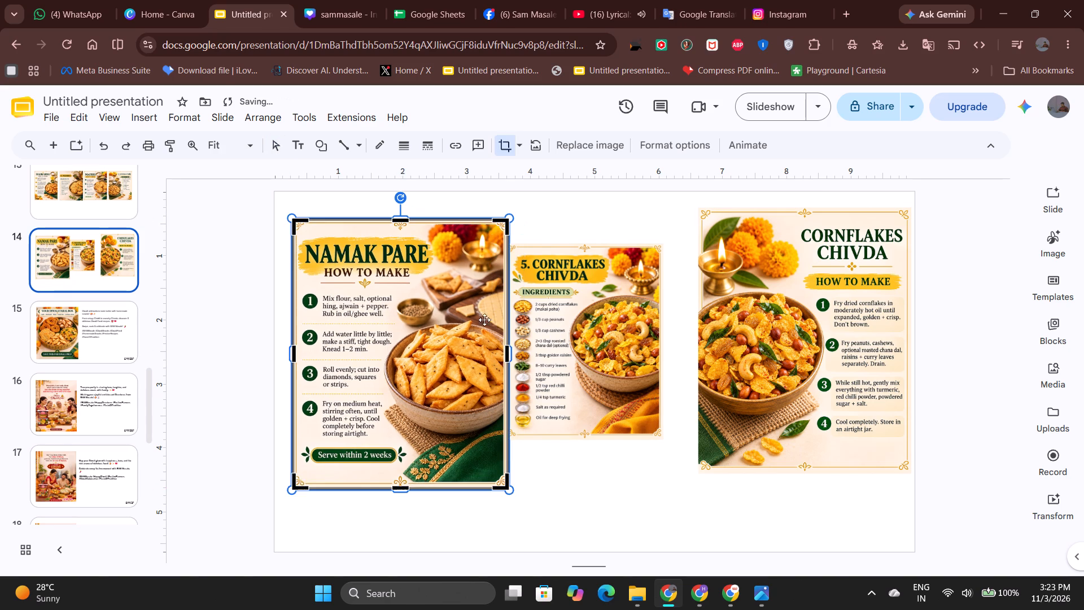
left_click(599, 330)
left_click(599, 330)
left_click_drag(599, 331, 605, 310)
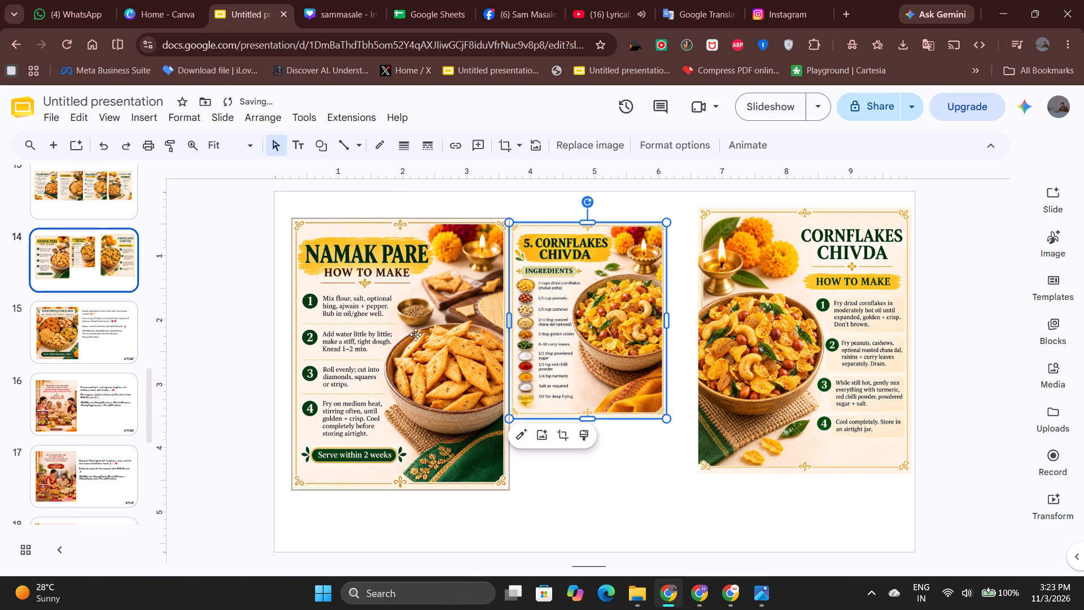
left_click(416, 334)
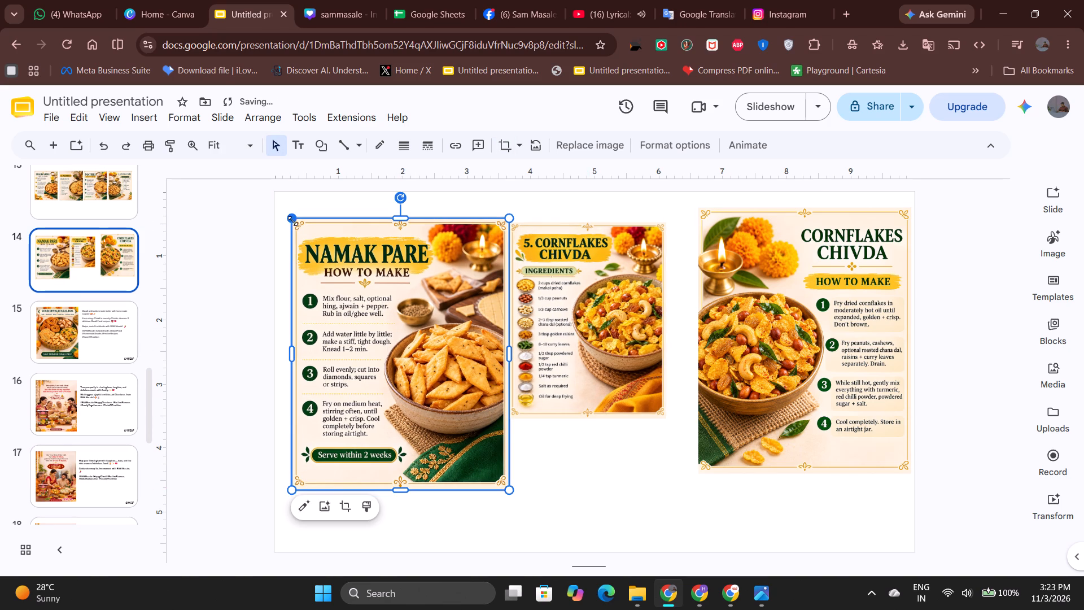
left_click_drag(291, 220, 316, 250)
left_click_drag(405, 356, 383, 338)
Move the Cornflakes Chivda ingredients poster next to the Namak Pare poster and enlarge it to the same height.
left_click(617, 347)
left_click_drag(617, 346, 600, 358)
left_click_drag(649, 433, 664, 464)
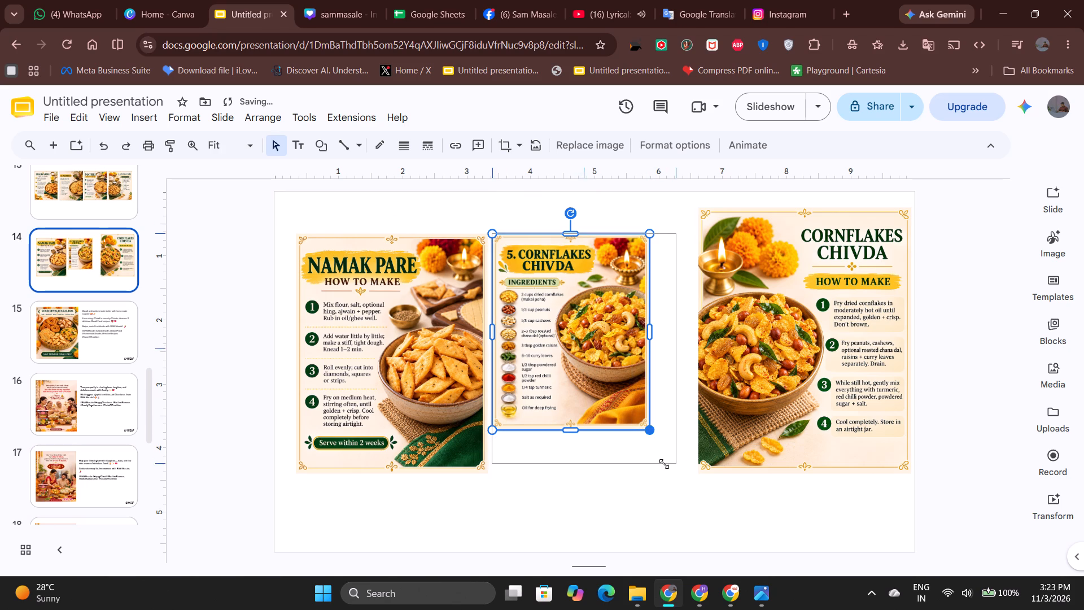
left_click_drag(664, 464, 669, 474)
left_click(669, 527)
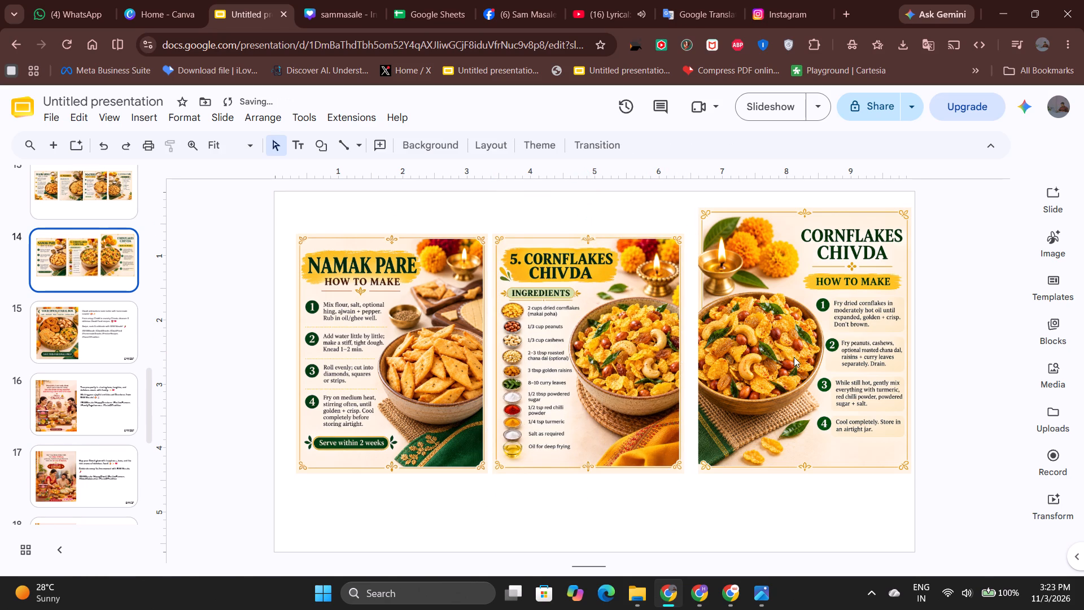
Move the Cornflakes Chivda How To Make poster on slide 14 level with its neighbours and shrink it to match their size.
left_click(794, 357)
left_click_drag(794, 328, 785, 352)
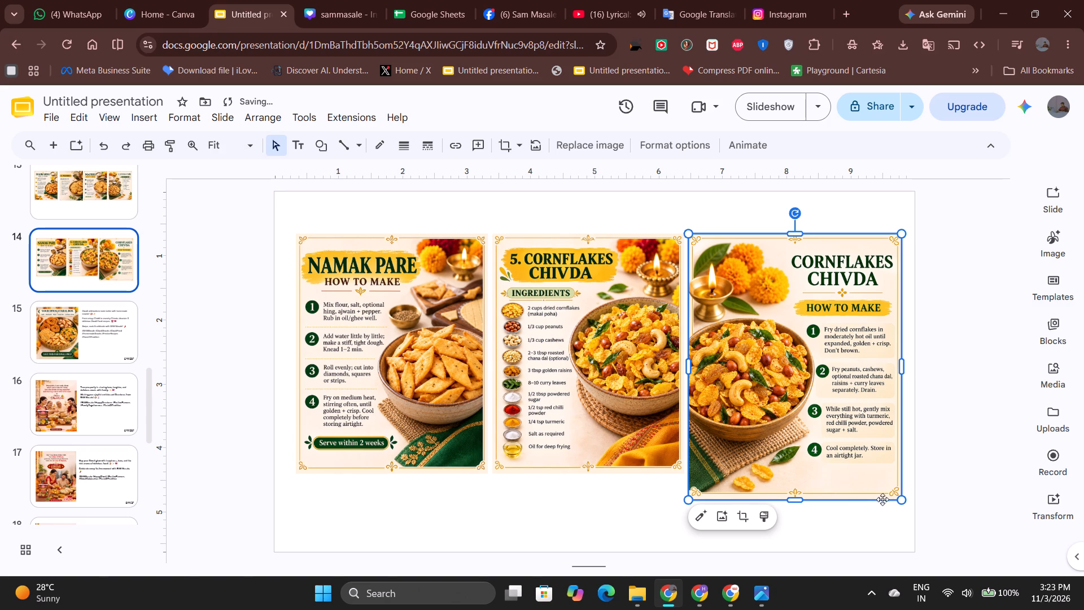
left_click(693, 497)
left_click_drag(690, 499, 701, 476)
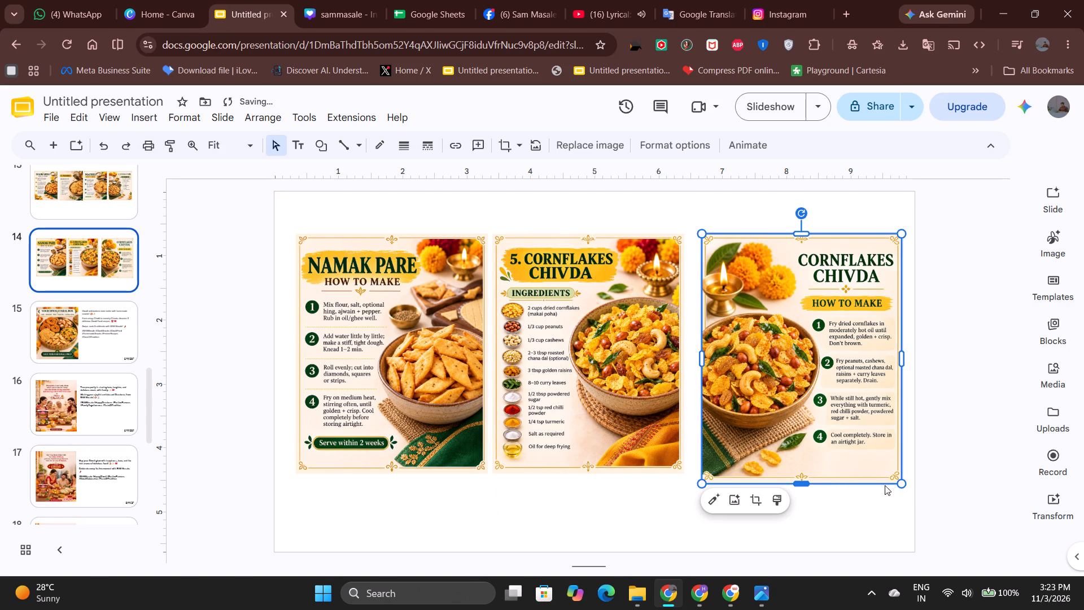
left_click_drag(901, 482, 878, 472)
left_click(565, 517)
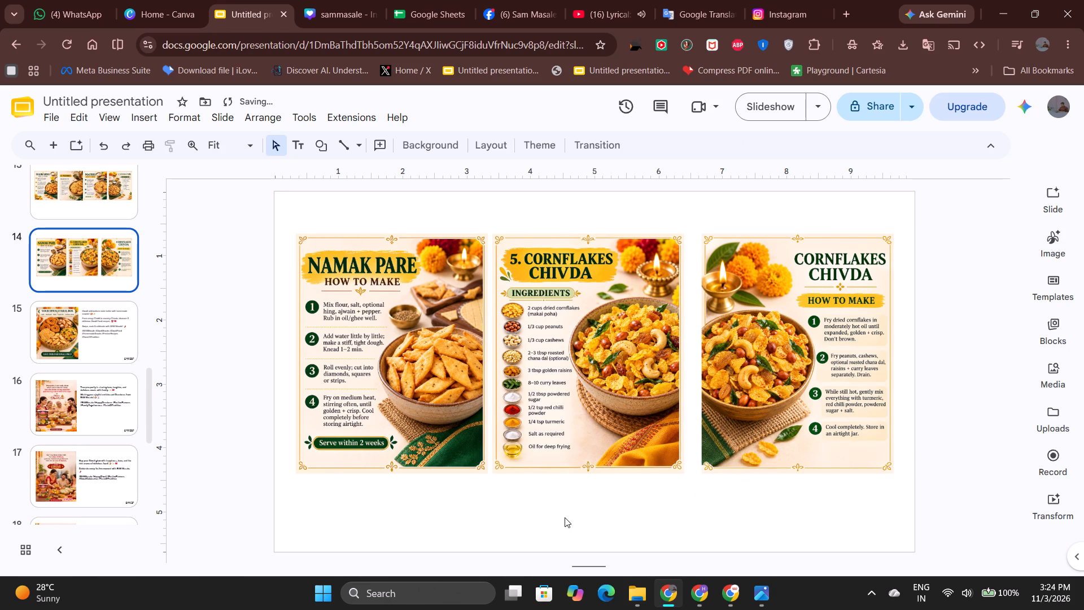
left_click(761, 389)
left_click_drag(761, 389, 755, 386)
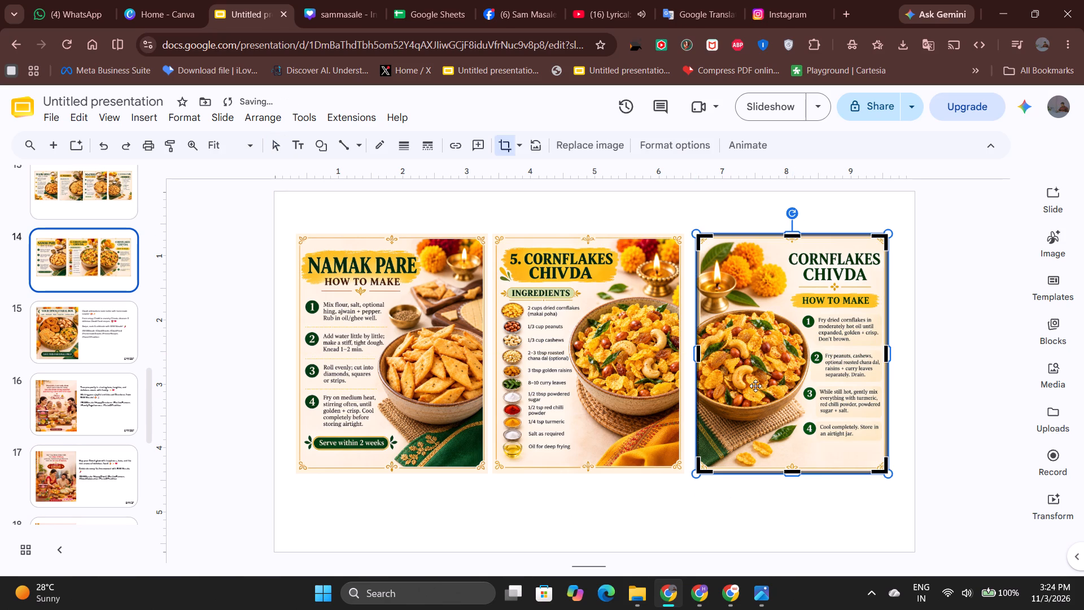
left_click(788, 496)
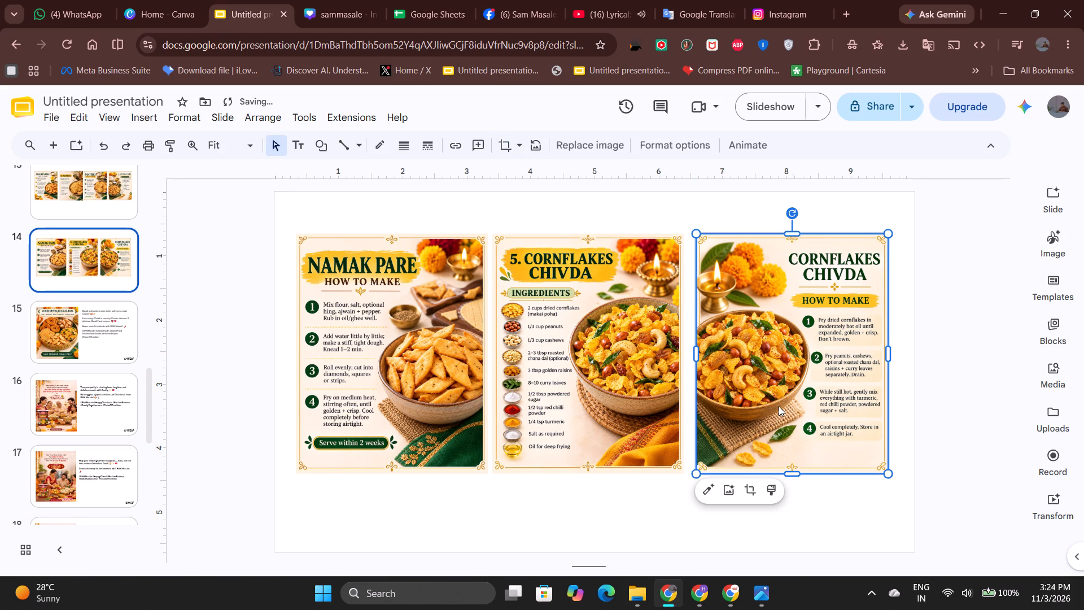
left_click(779, 406)
left_click_drag(885, 473, 877, 468)
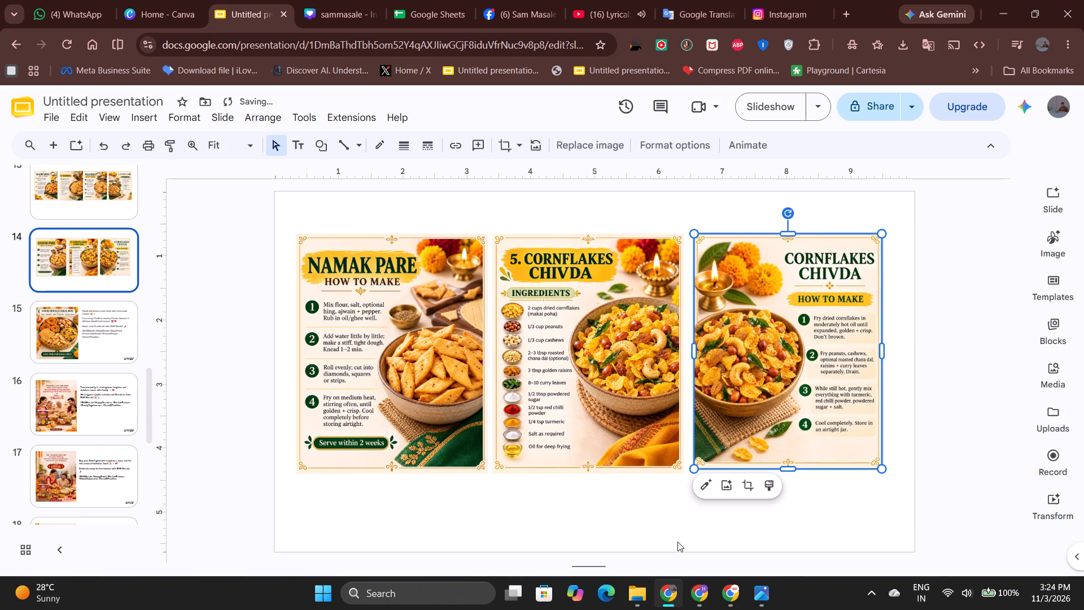
left_click(598, 517)
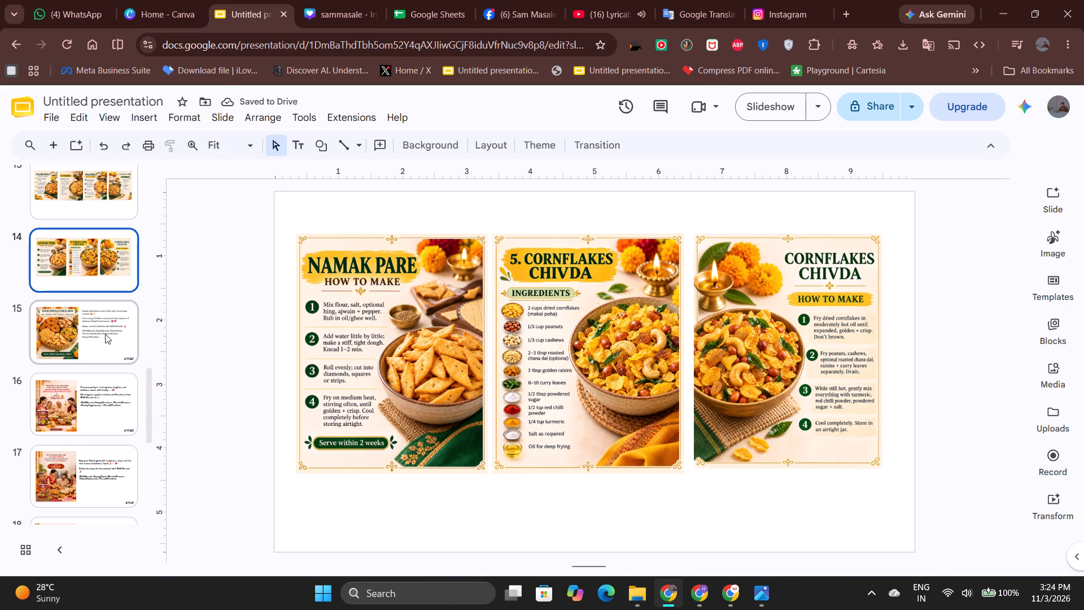
Review slides 12 to 15, comparing the poster sizes and spacing and looking for the posting date on each slide.
scroll(97, 327, "up", 2)
left_click(91, 328)
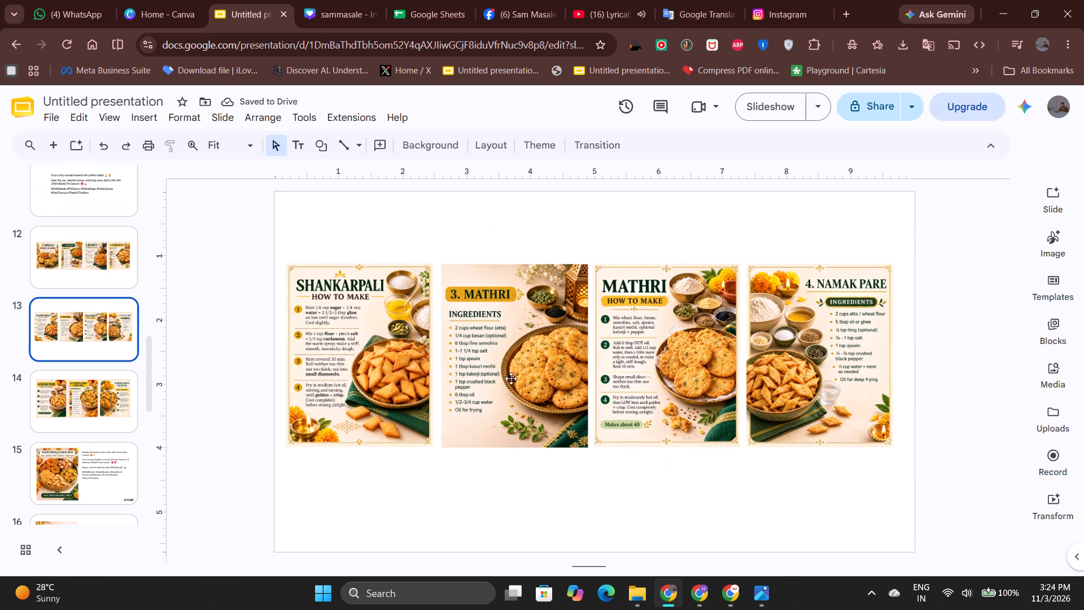
left_click(683, 370)
left_click(741, 446)
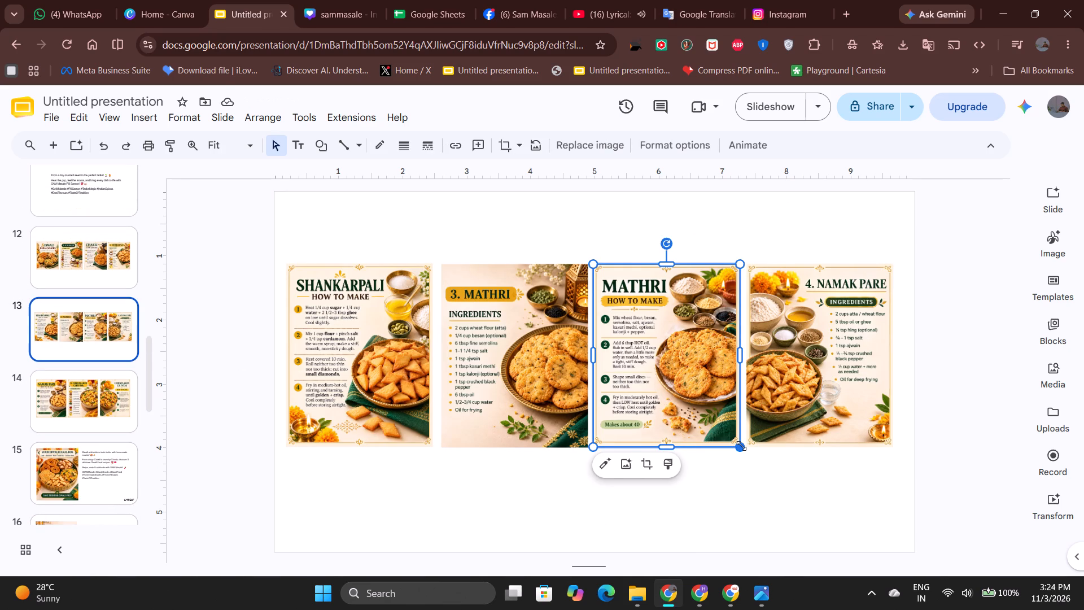
left_click(753, 501)
left_click(667, 377)
left_click(741, 446)
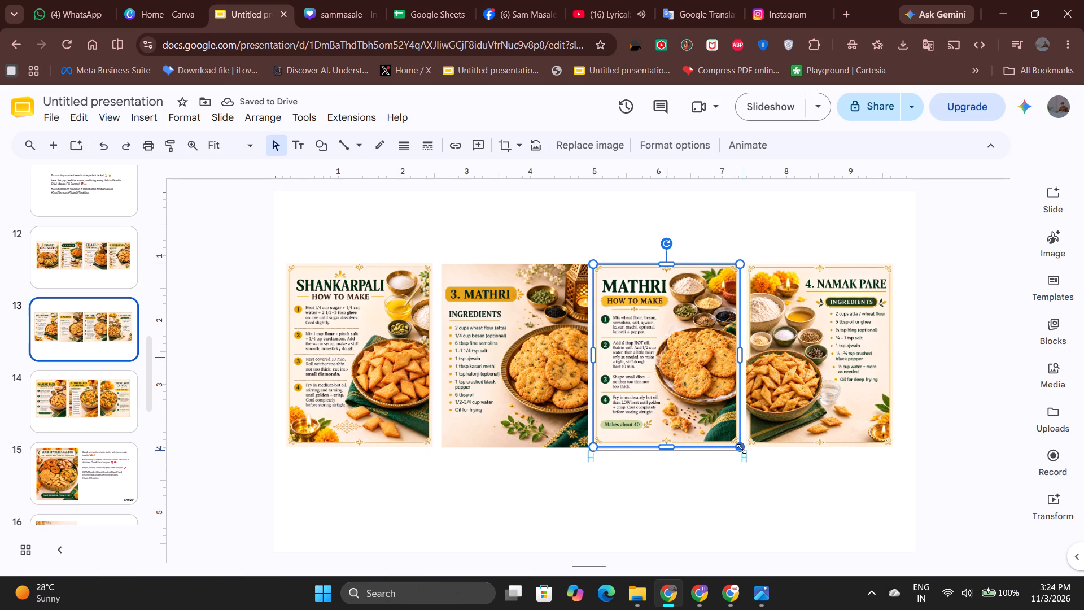
left_click(735, 486)
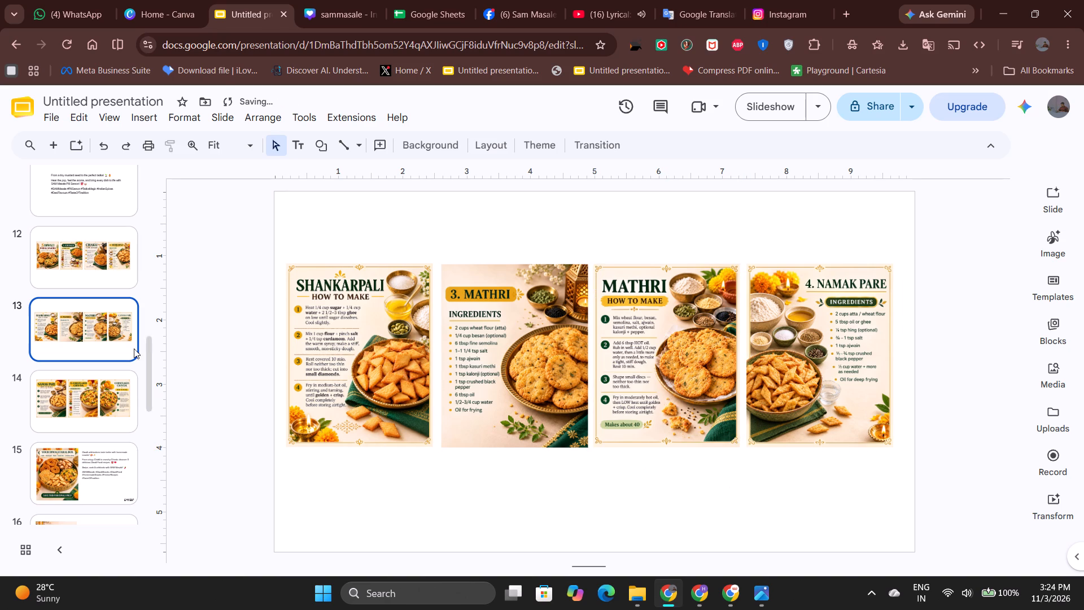
left_click(97, 386)
left_click(56, 323)
left_click(65, 385)
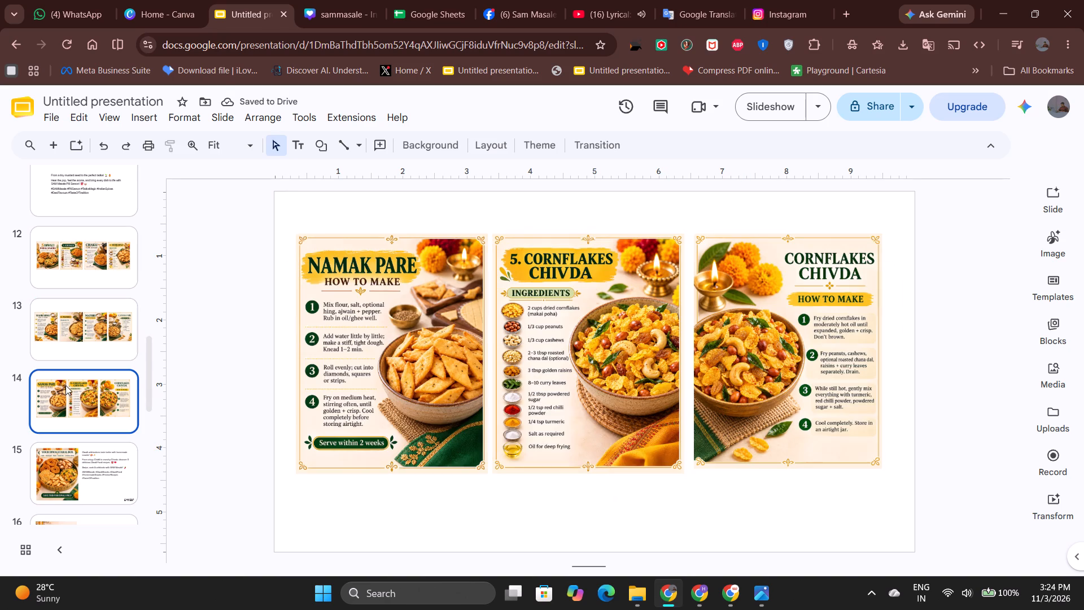
left_click(65, 256)
left_click(80, 323)
left_click(84, 409)
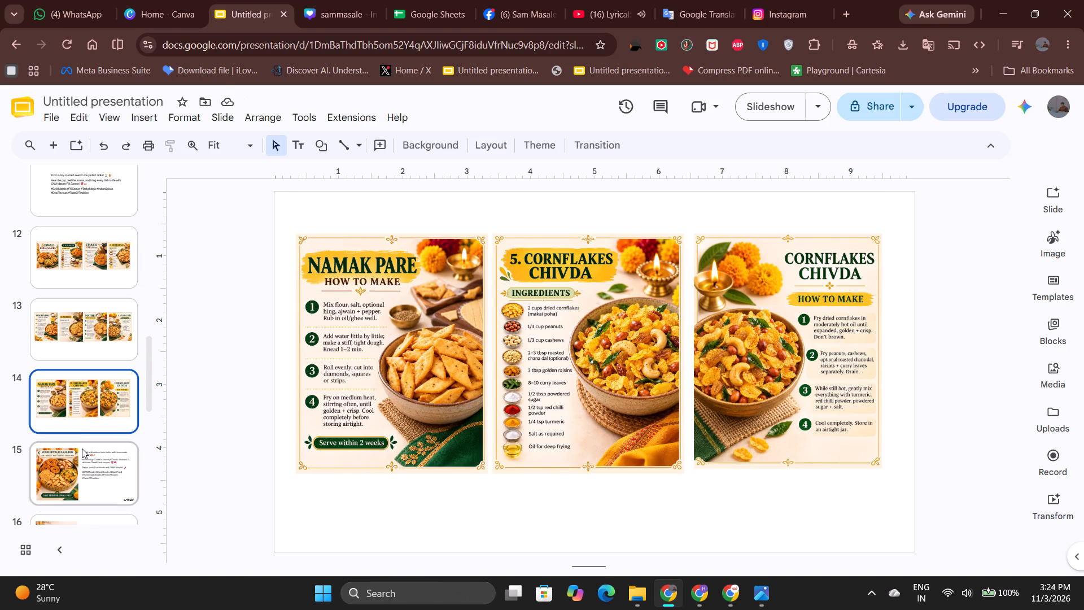
left_click(82, 454)
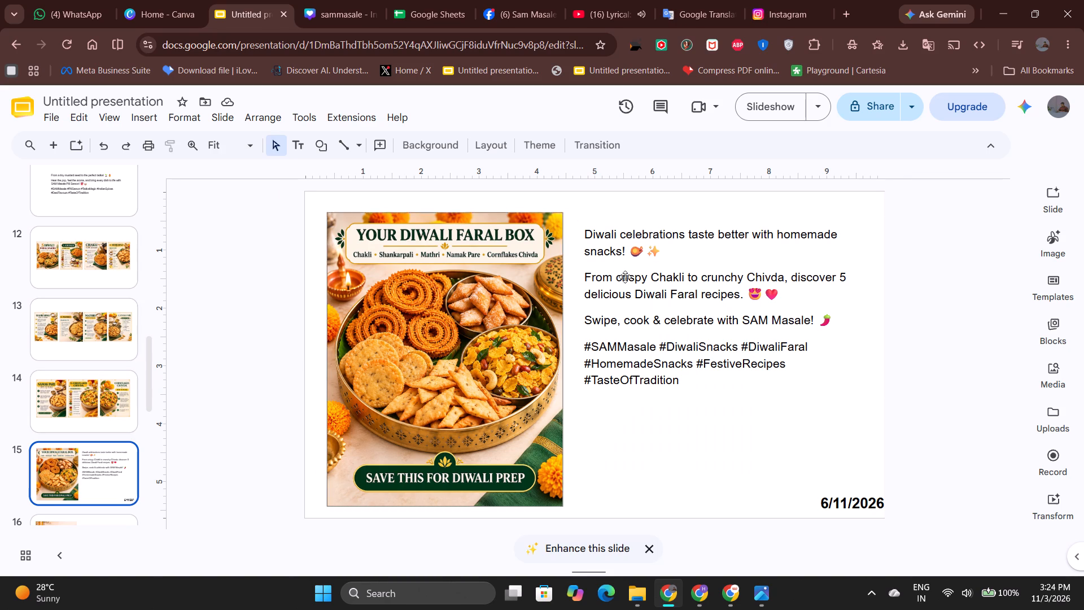
left_click(75, 313)
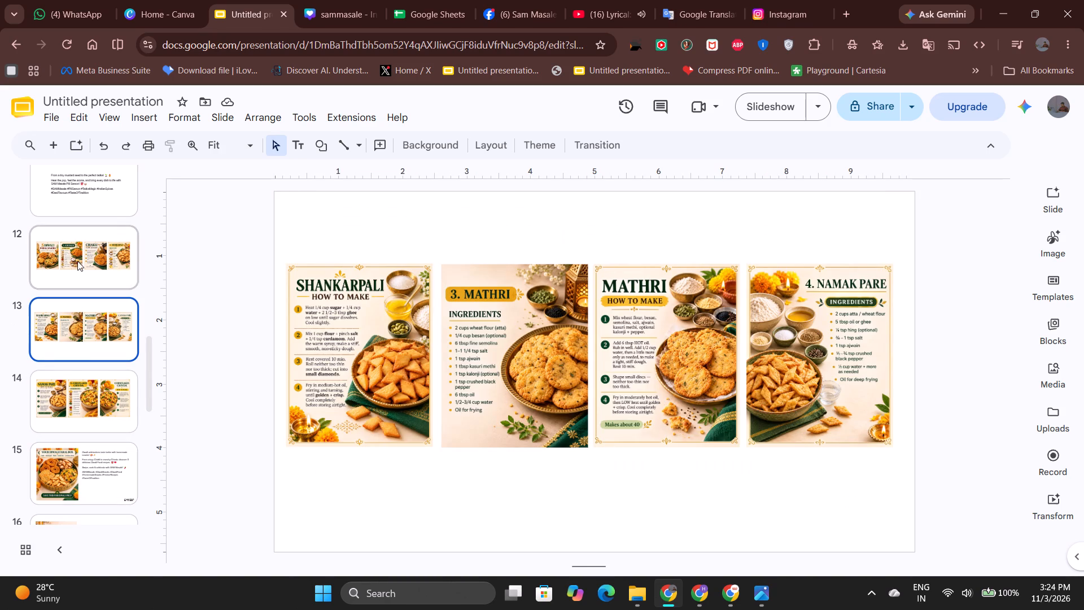
left_click(77, 261)
Copy the 6/11/2026 date box from slide 15 and paste it onto slide 12.
left_click(63, 460)
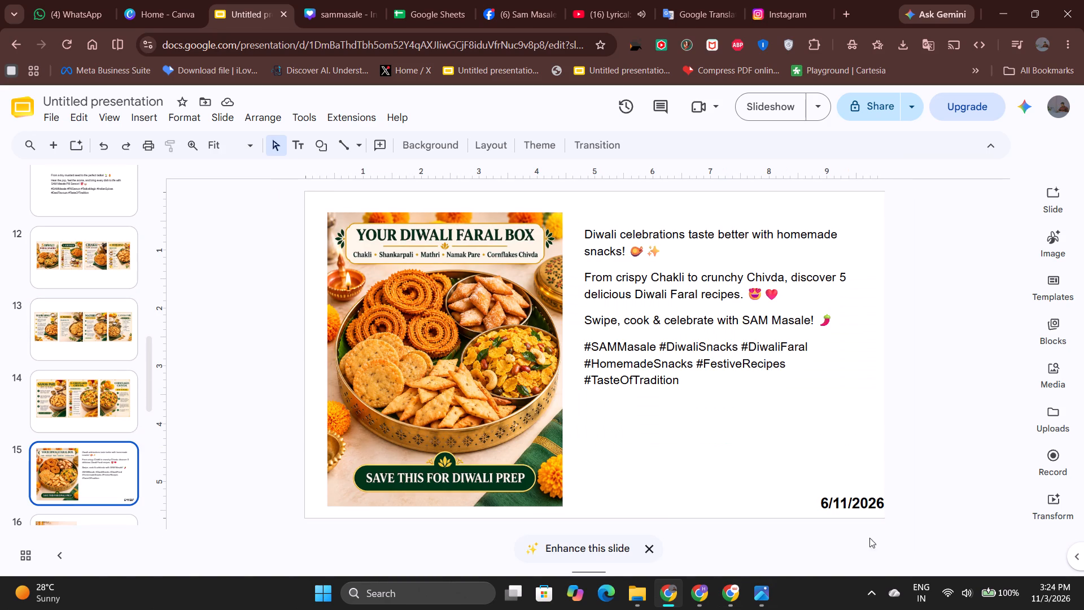
left_click(849, 488)
key("ctrl+c")
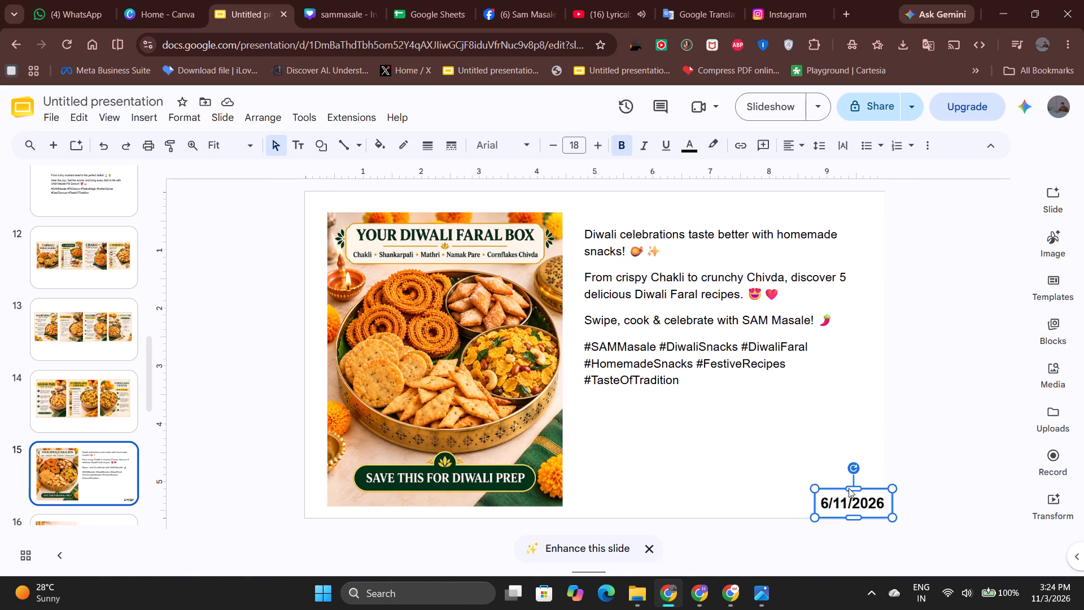
left_click(54, 260)
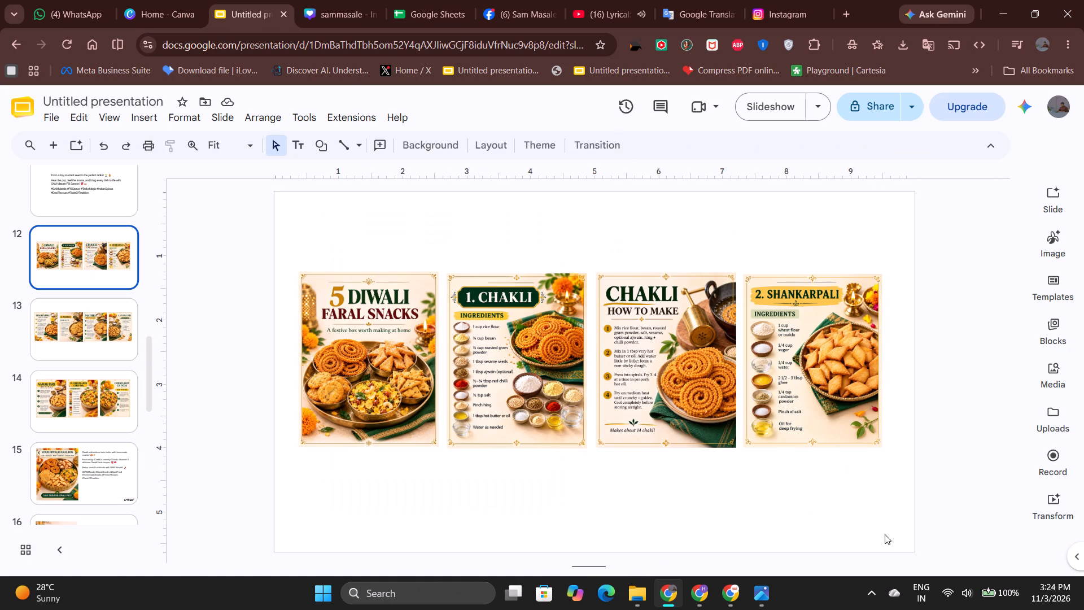
left_click(878, 536)
key("ctrl+v")
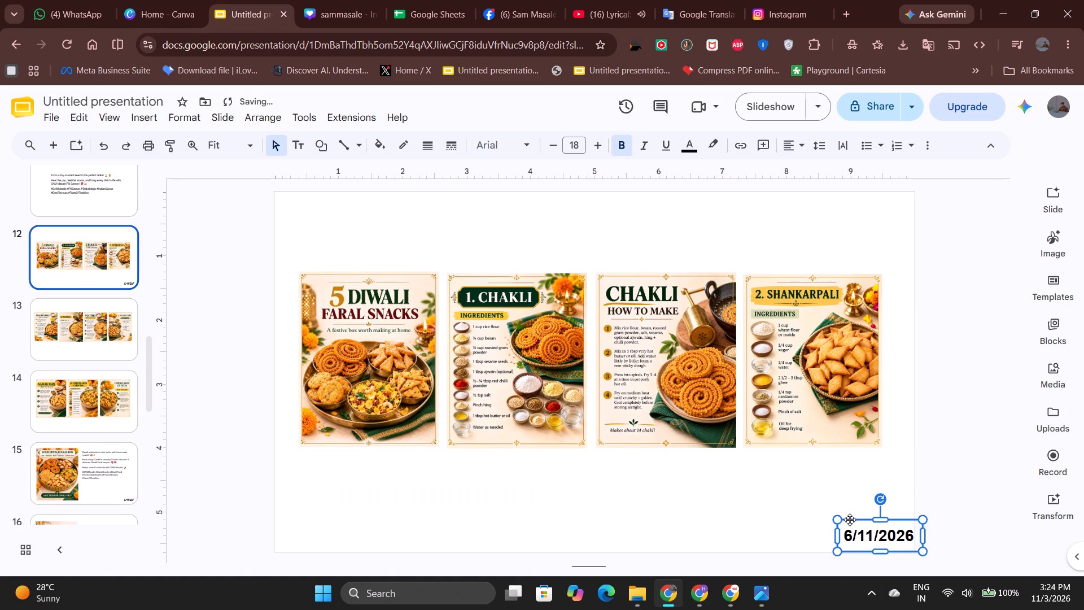
left_click(853, 536)
key("BackSpace")
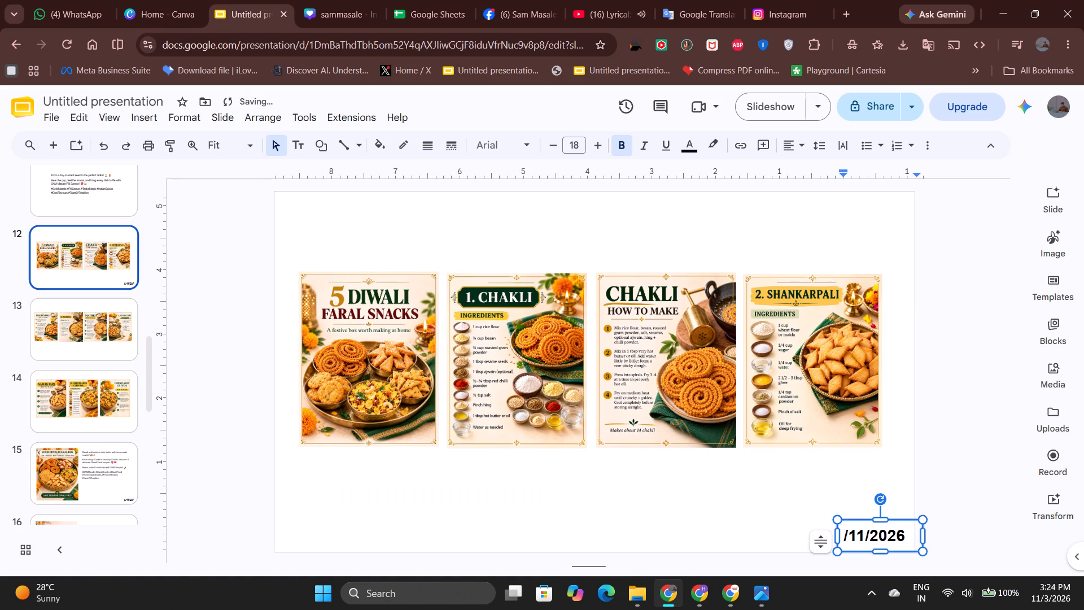
key("ctrl+z")
left_click(444, 503)
Paste the copied 6/11/2026 date box onto slides 13 and 14.
left_click(88, 342)
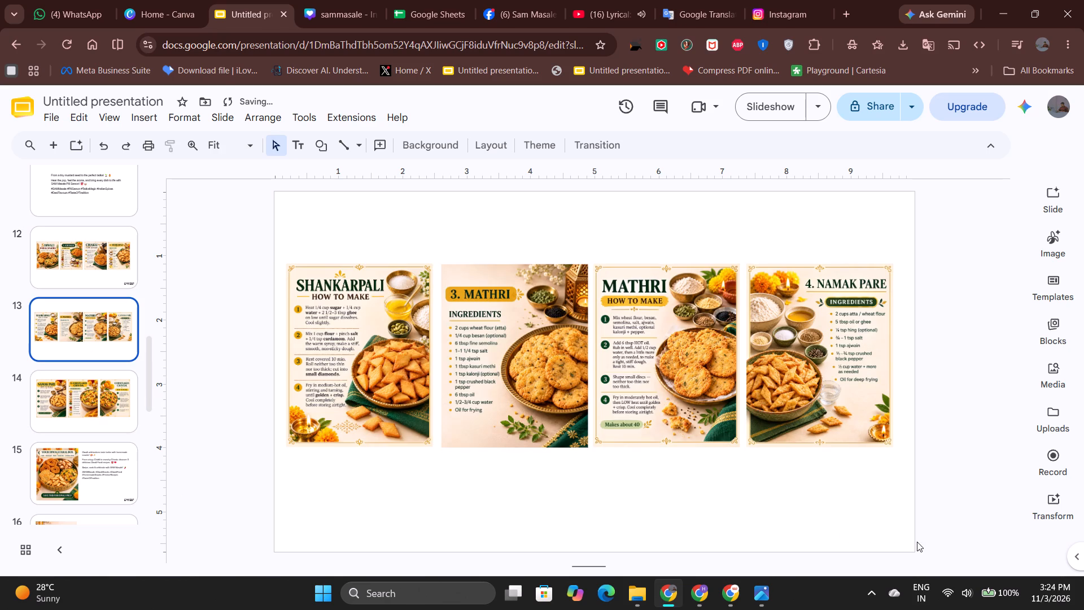
left_click(831, 544)
key("ctrl+v")
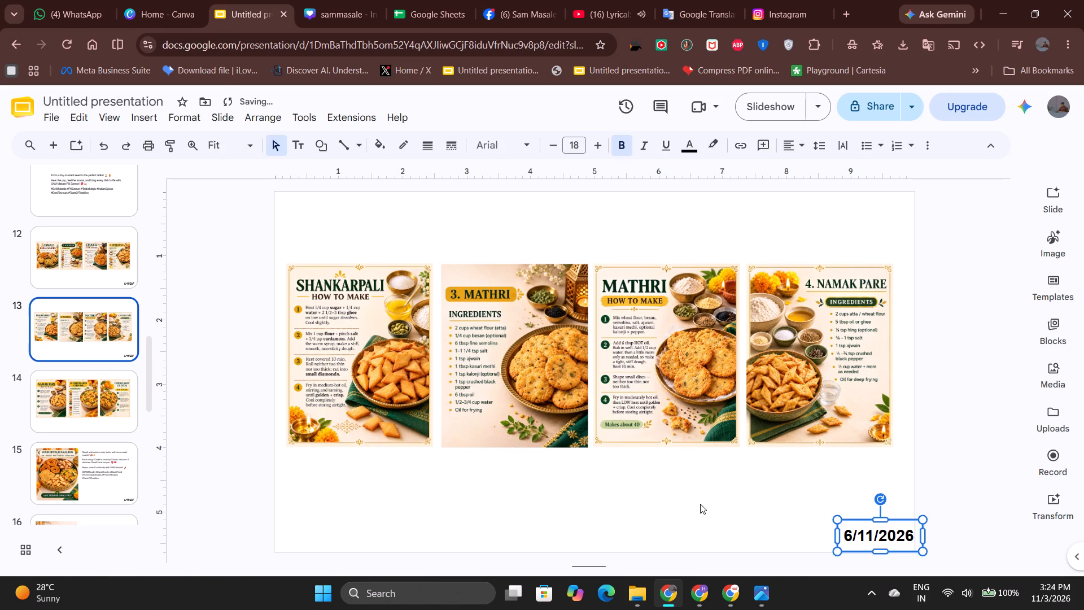
left_click(700, 504)
left_click(71, 403)
left_click(796, 532)
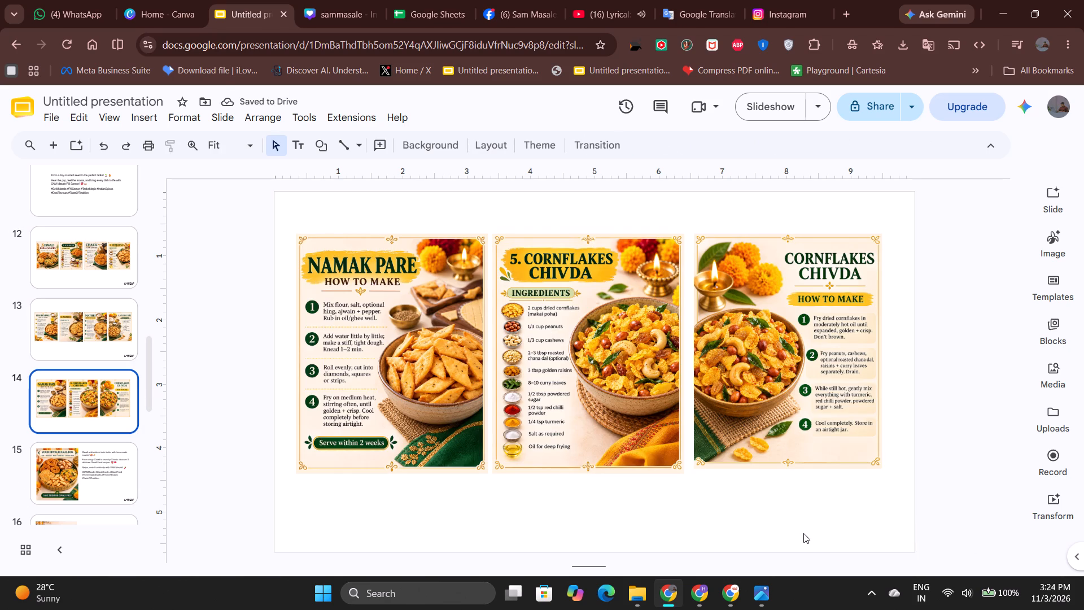
key("ctrl+v")
left_click(633, 511)
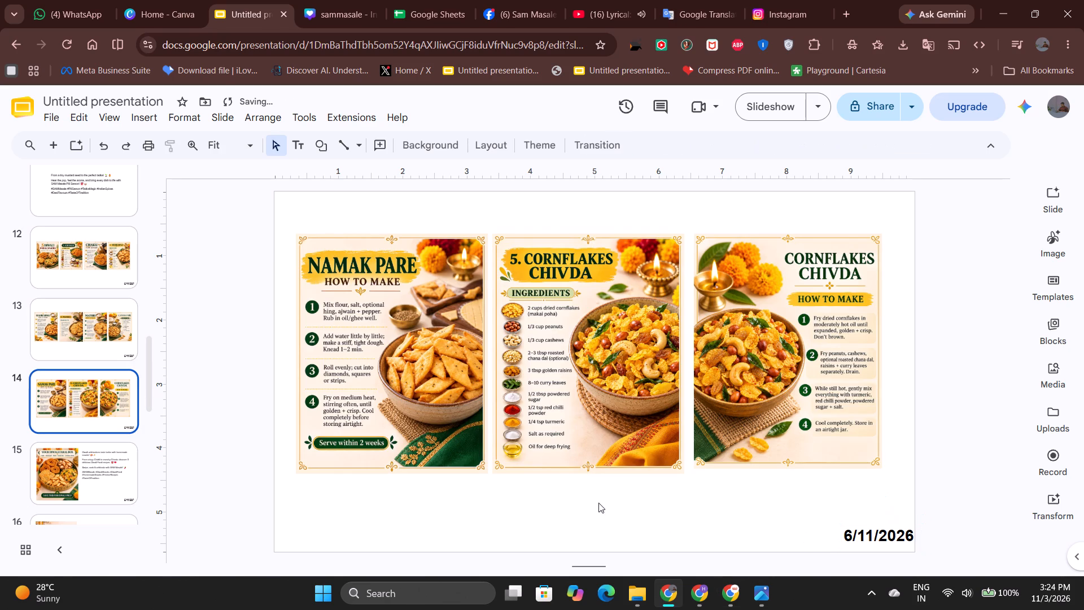
Dismiss the enhancement suggestion on slide 15 and check the captions and dates on slides 15 and 16.
left_click(88, 487)
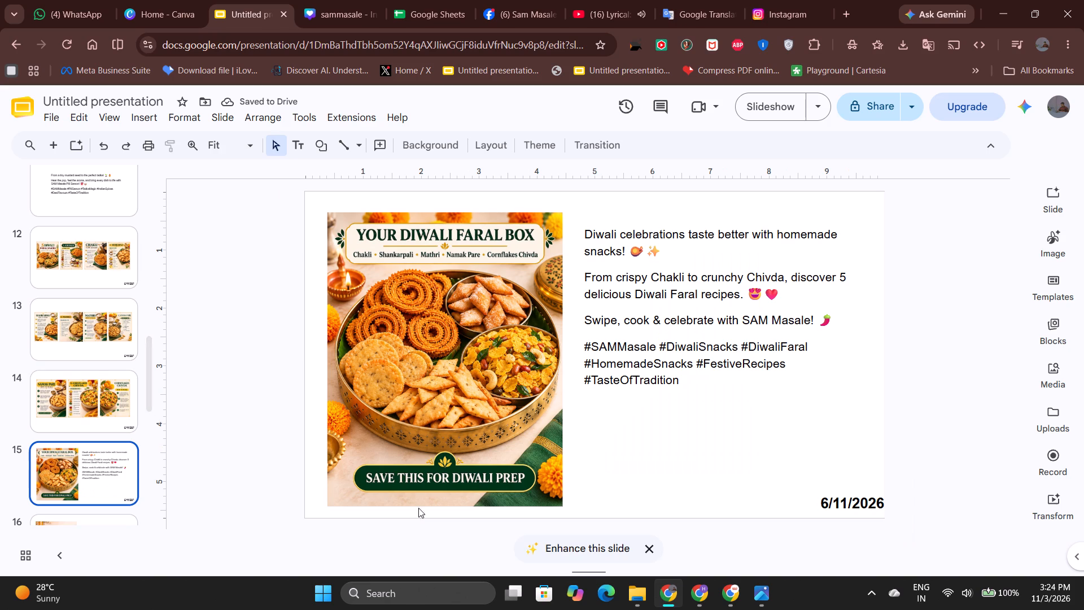
left_click(651, 552)
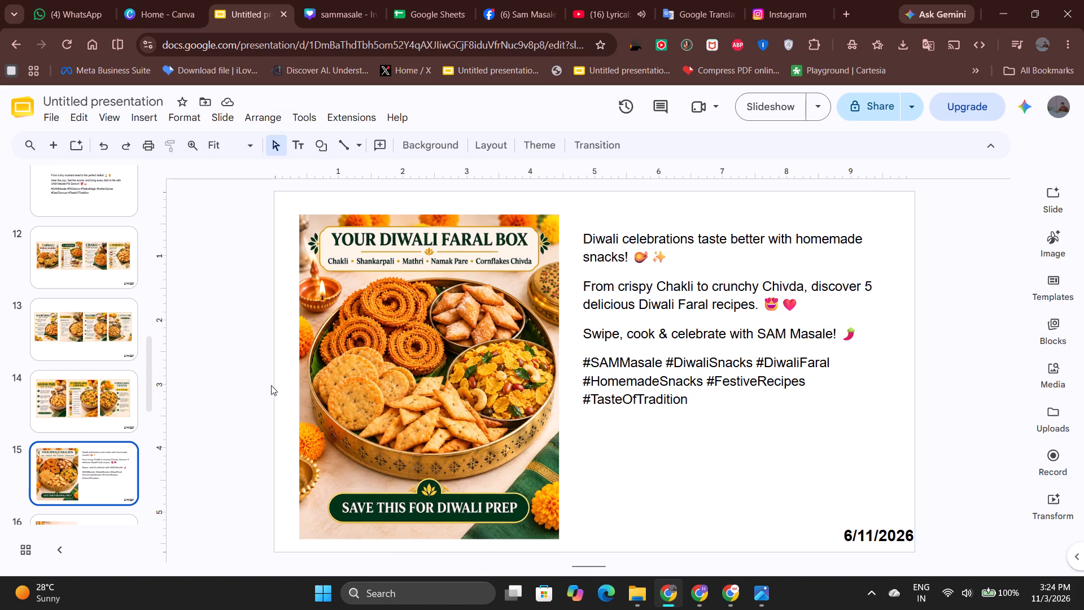
scroll(58, 400, "down", 2)
left_click(84, 408)
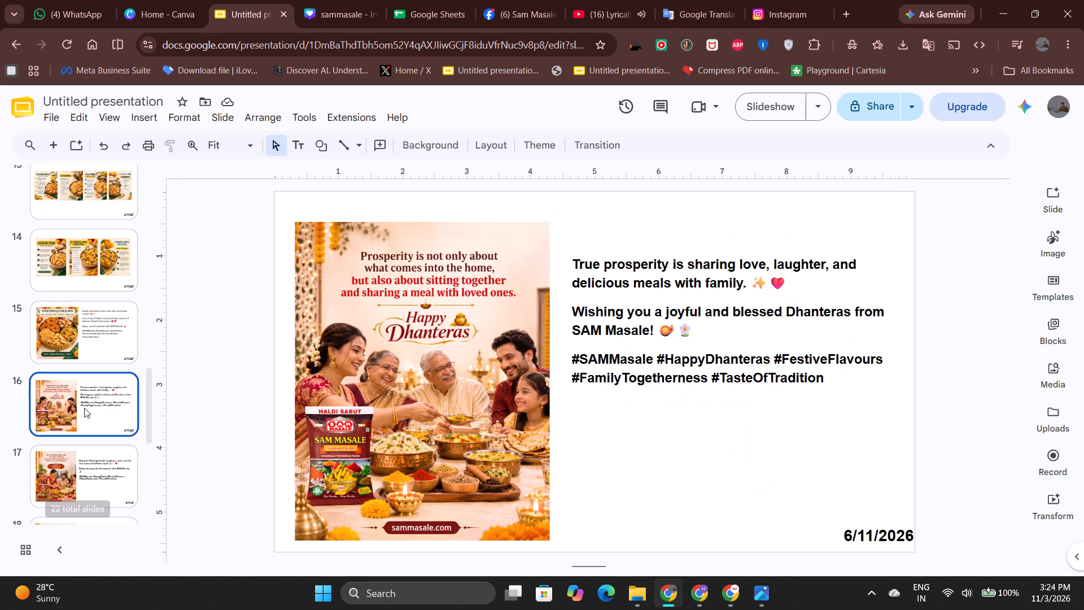
Shift the date boxes on slide 17 (Happy Diwali) and slide 16 (Happy Dhanteras) slightly inward from the slide's right edge.
scroll(84, 408, "down", 1)
left_click(115, 420)
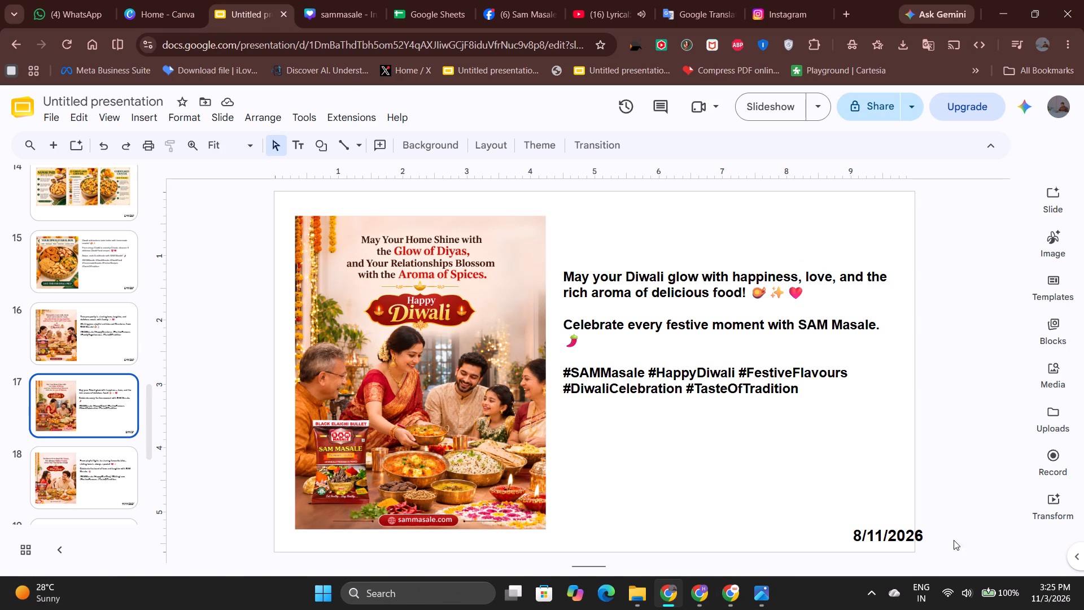
left_click_drag(889, 520, 870, 519)
left_click(771, 500)
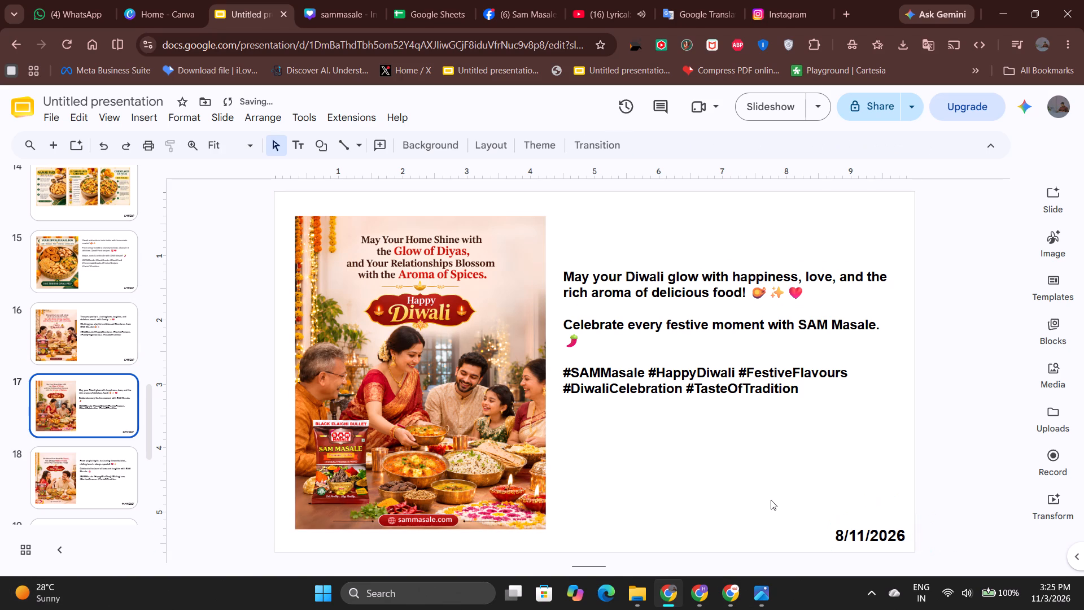
left_click(100, 348)
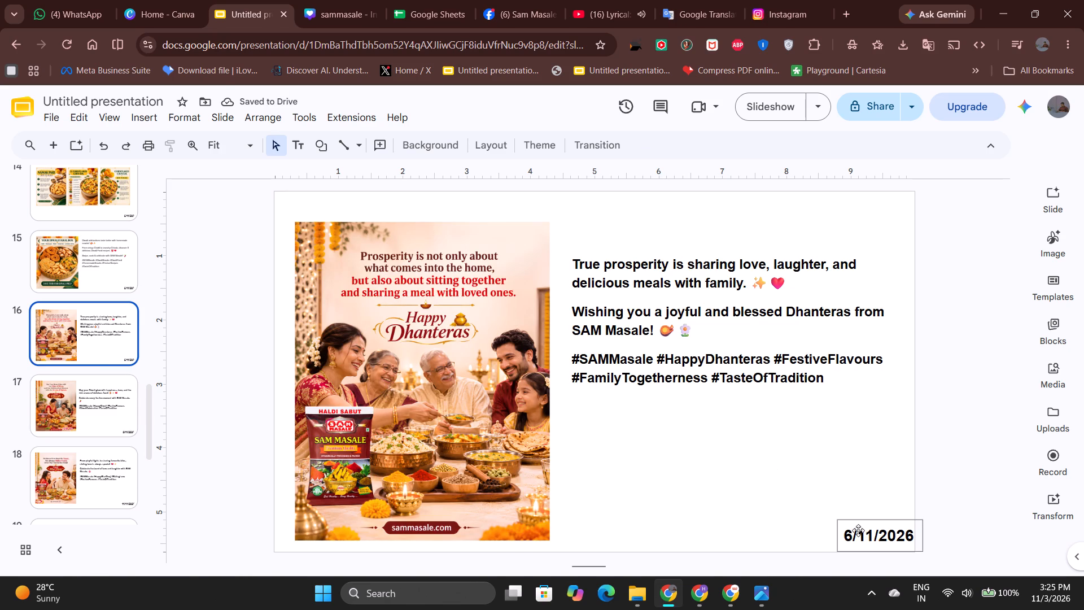
left_click_drag(883, 521, 876, 518)
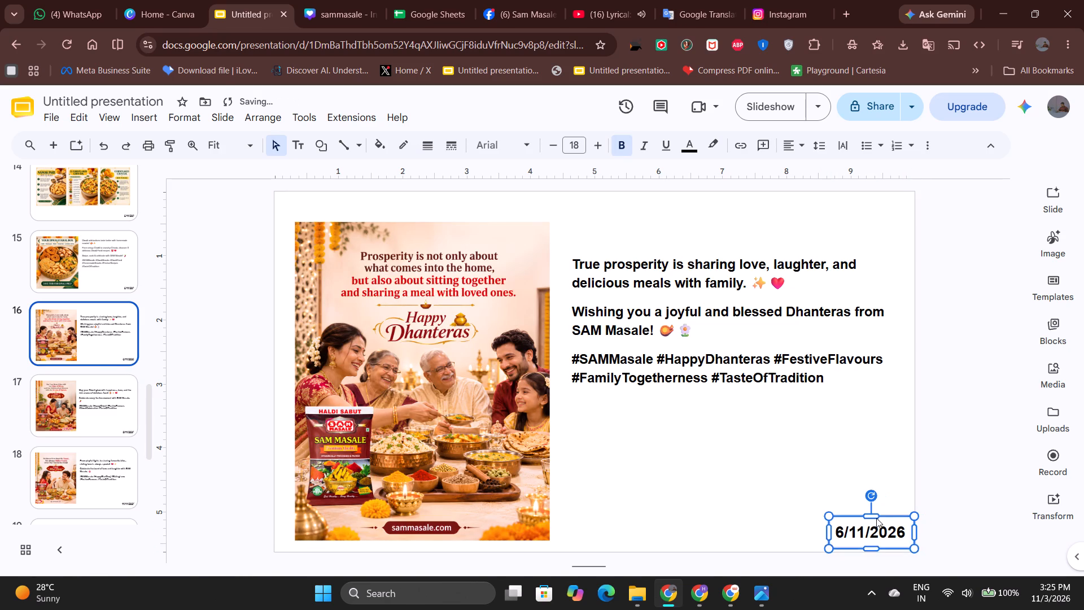
left_click(797, 493)
Shift the 6/11/2026 date boxes on slide 15 (Diwali Faral Box) and slide 14 (Namak Pare) slightly inward from the slide's right edge.
left_click(95, 247)
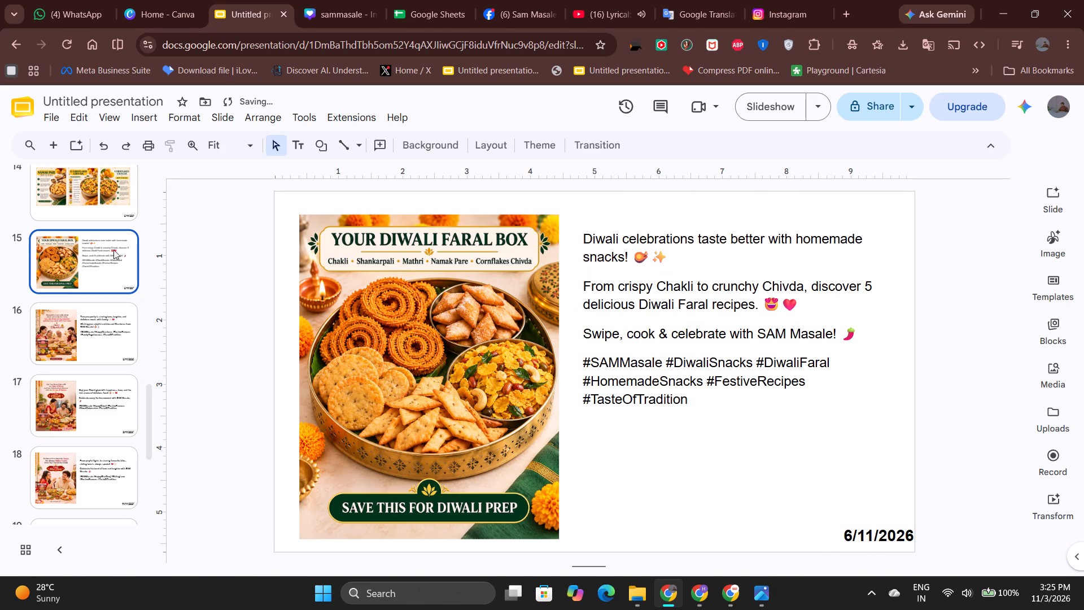
left_click_drag(882, 520, 875, 518)
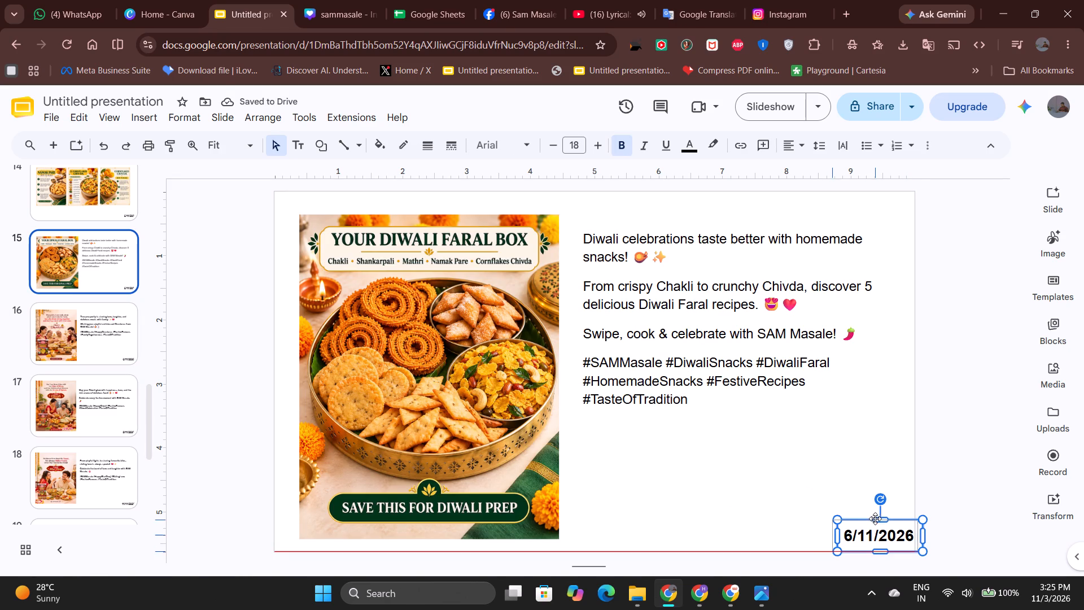
left_click_drag(875, 518, 872, 518)
left_click(789, 460)
left_click(95, 218)
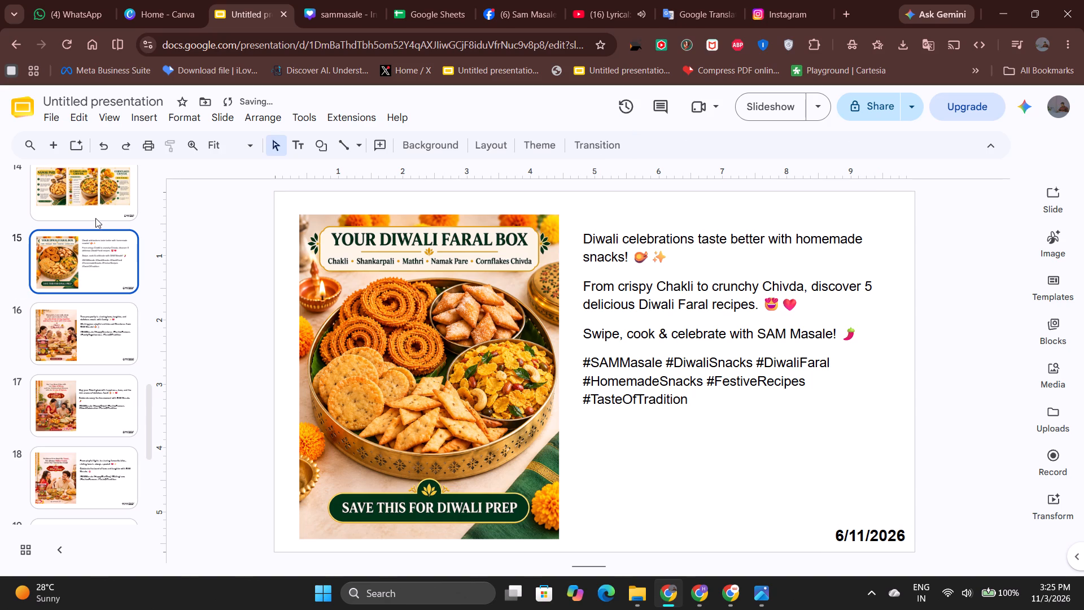
left_click_drag(869, 522, 859, 522)
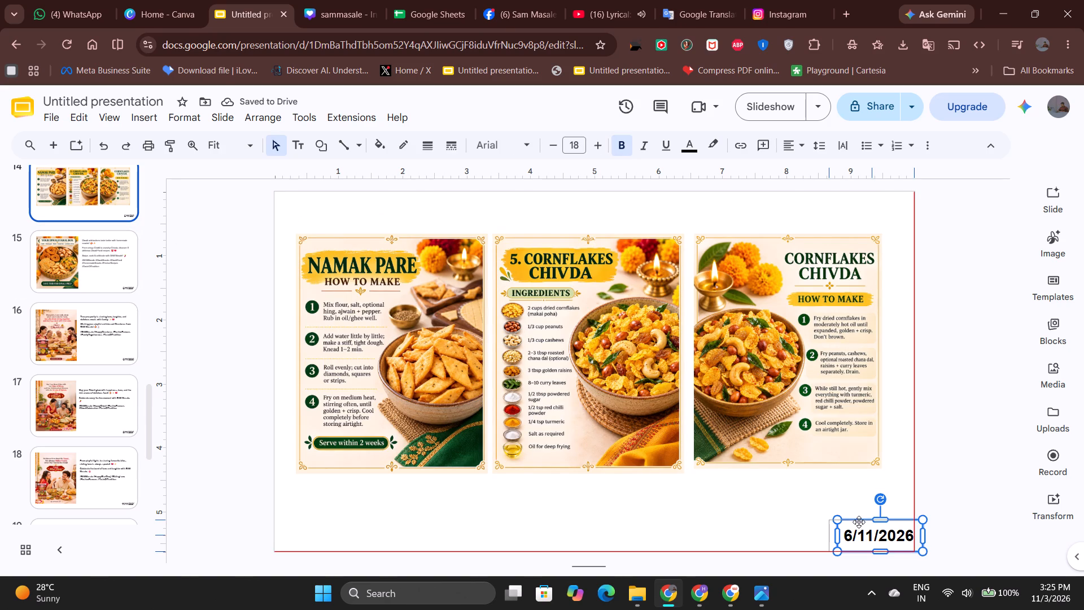
left_click_drag(859, 522, 858, 520)
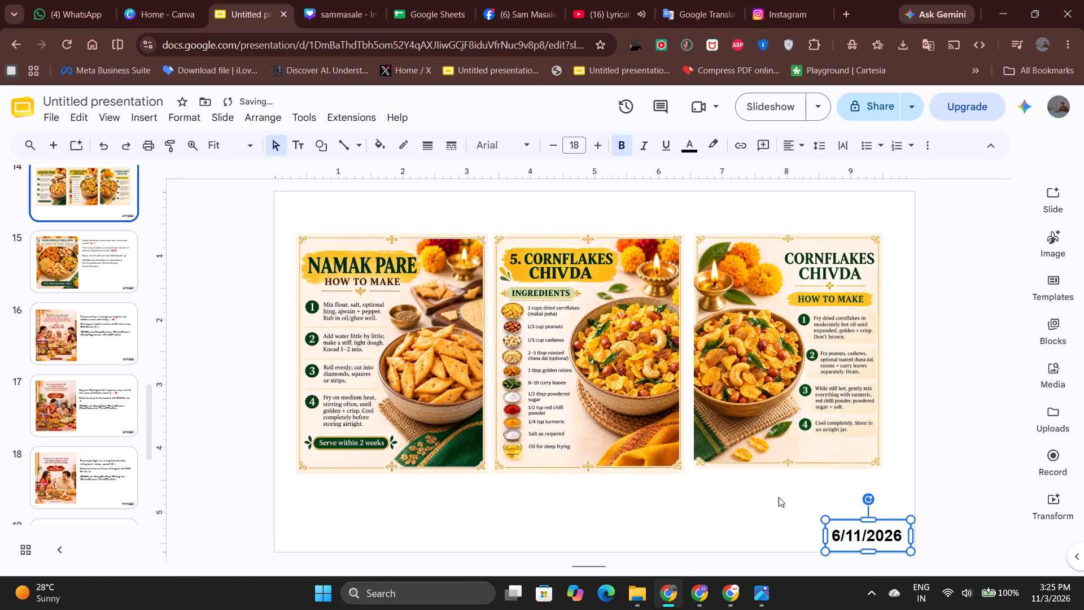
left_click(779, 497)
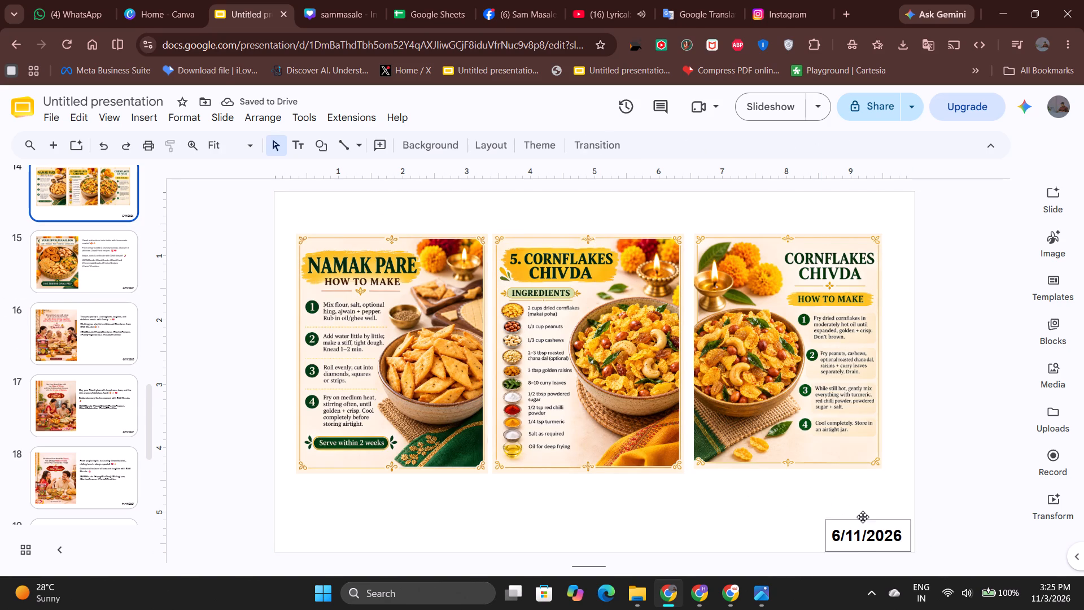
left_click(863, 517)
left_click(743, 500)
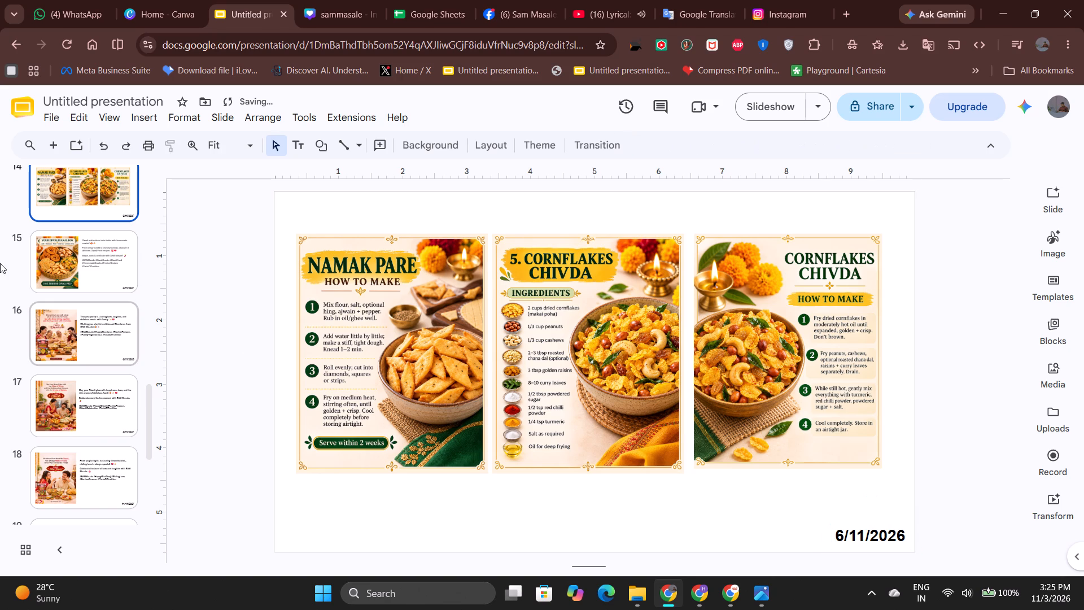
Check the posting dates and their placement on slides 16 to 19, and on the early slides 2 to 7.
left_click(90, 353)
left_click(108, 403)
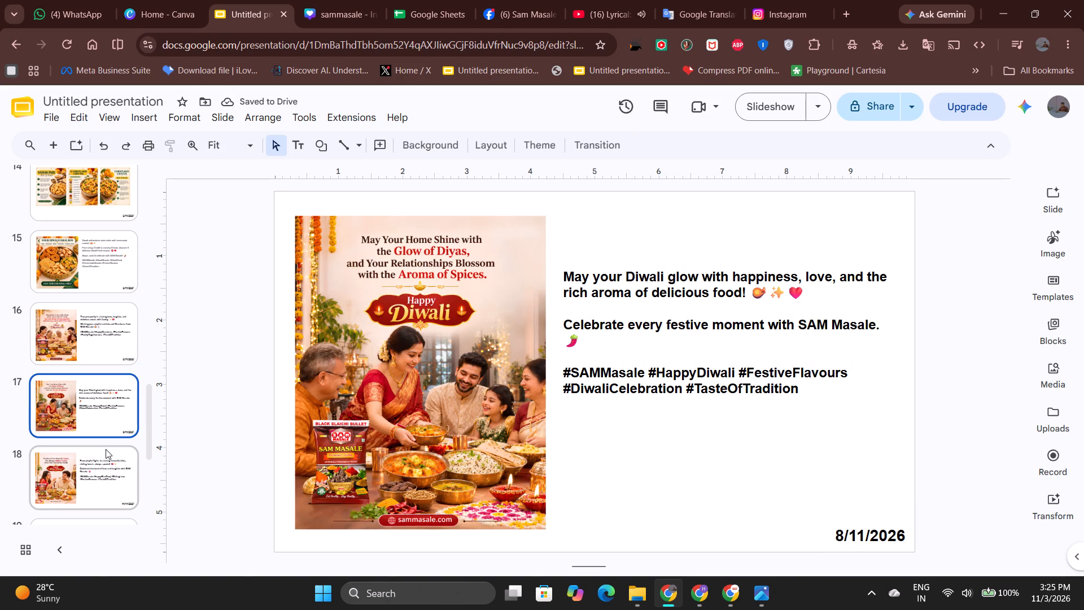
left_click(99, 474)
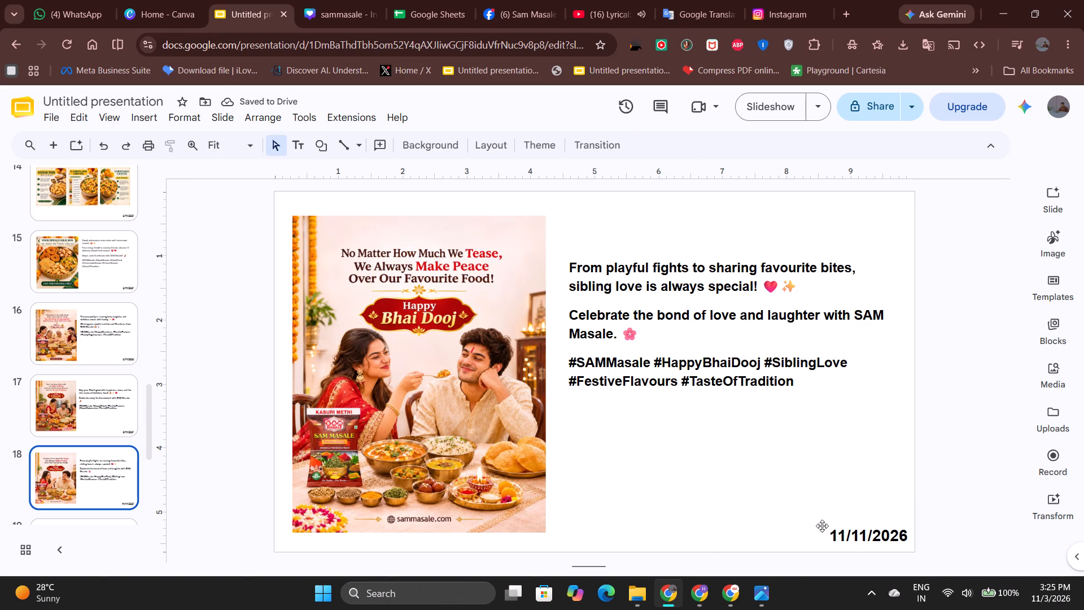
scroll(733, 446, "down", 1)
scroll(75, 448, "down", 3)
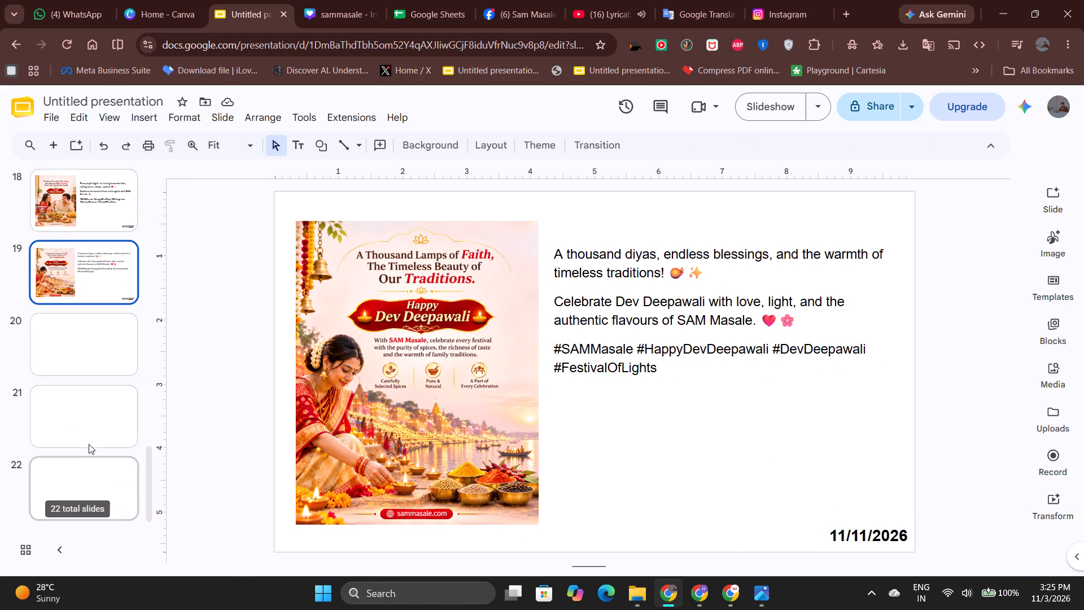
scroll(100, 332, "up", 4)
scroll(99, 419, "up", 2)
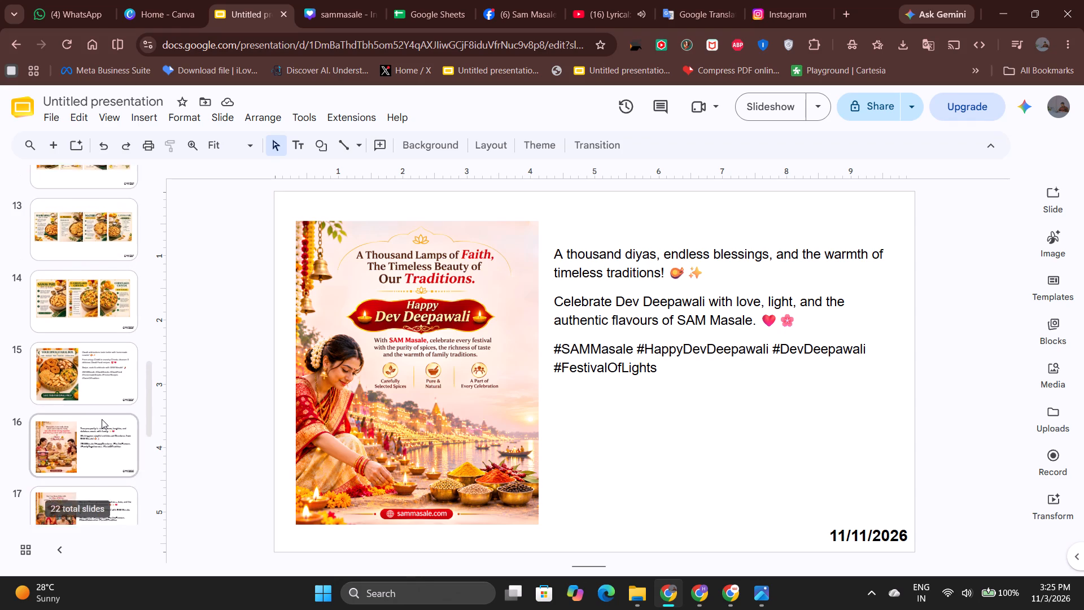
scroll(64, 315, "up", 17)
scroll(91, 295, "up", 4)
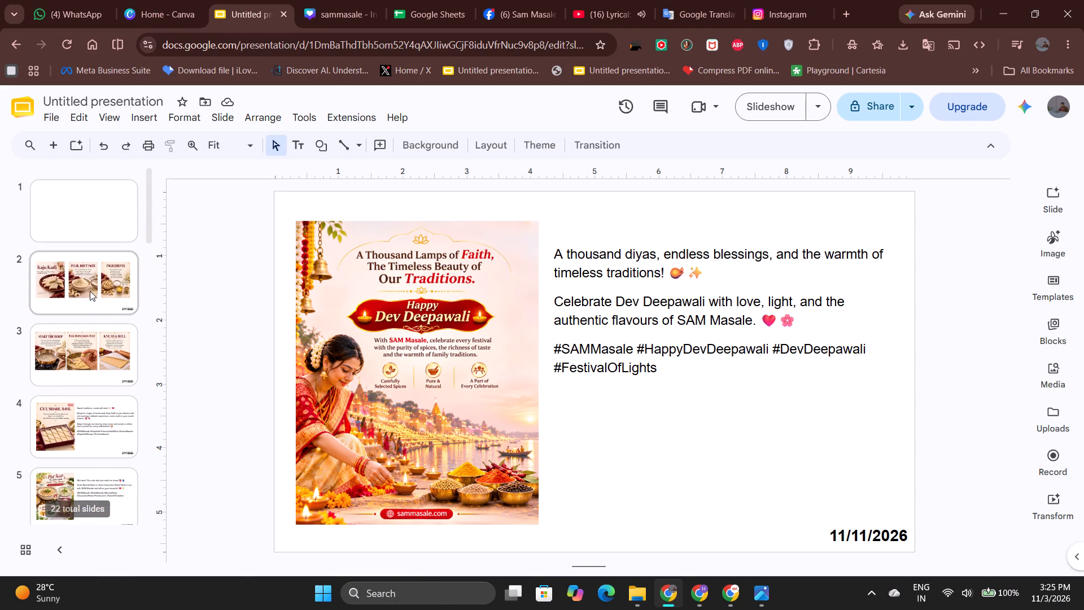
left_click(90, 291)
left_click(109, 363)
scroll(100, 453, "down", 5)
left_click(89, 285)
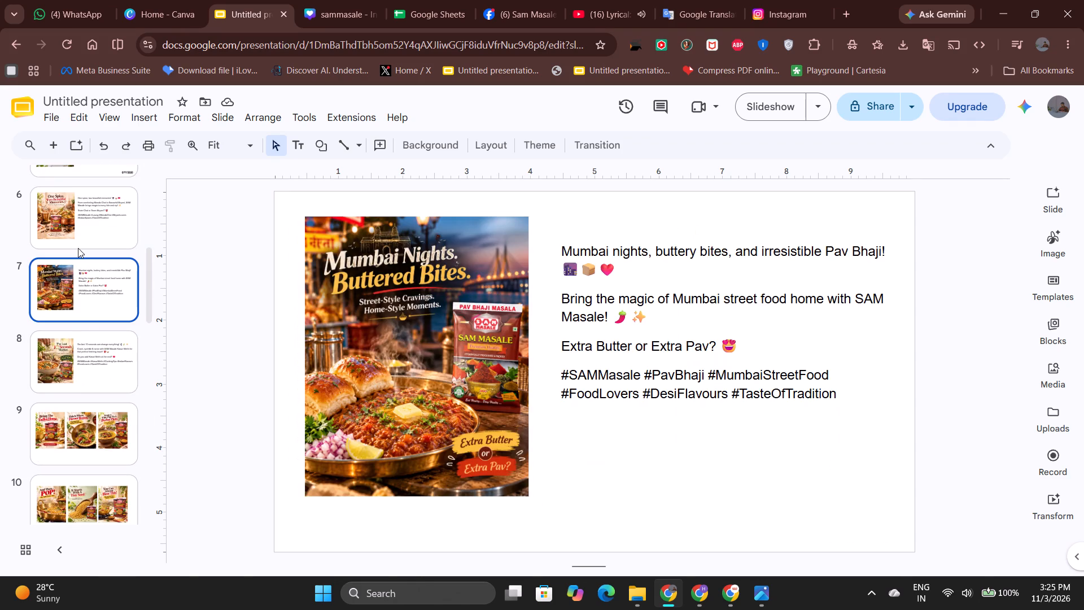
left_click(84, 212)
scroll(101, 343, "up", 5)
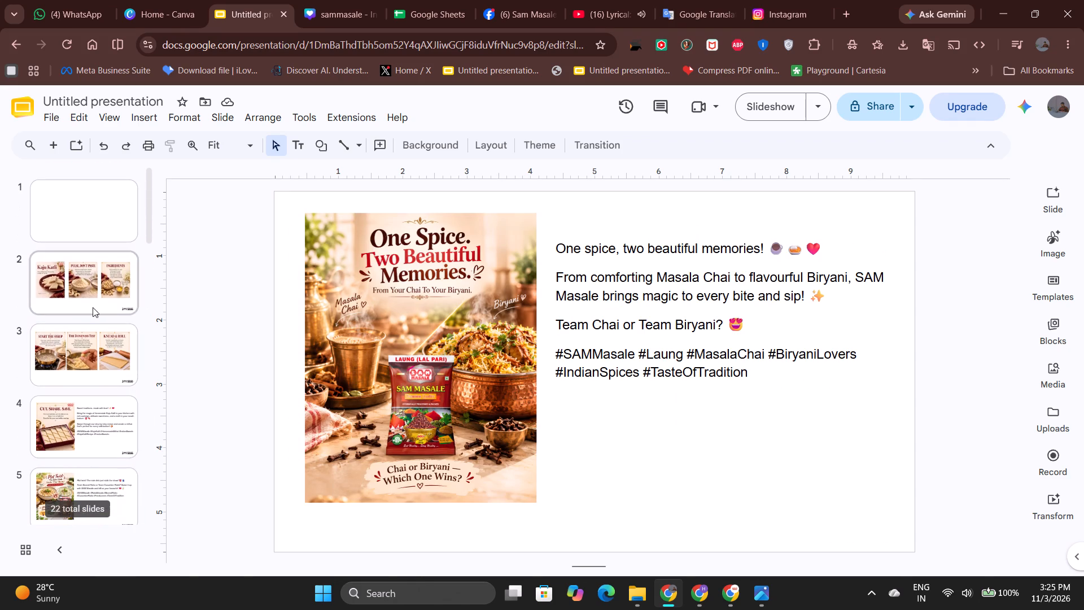
left_click(87, 294)
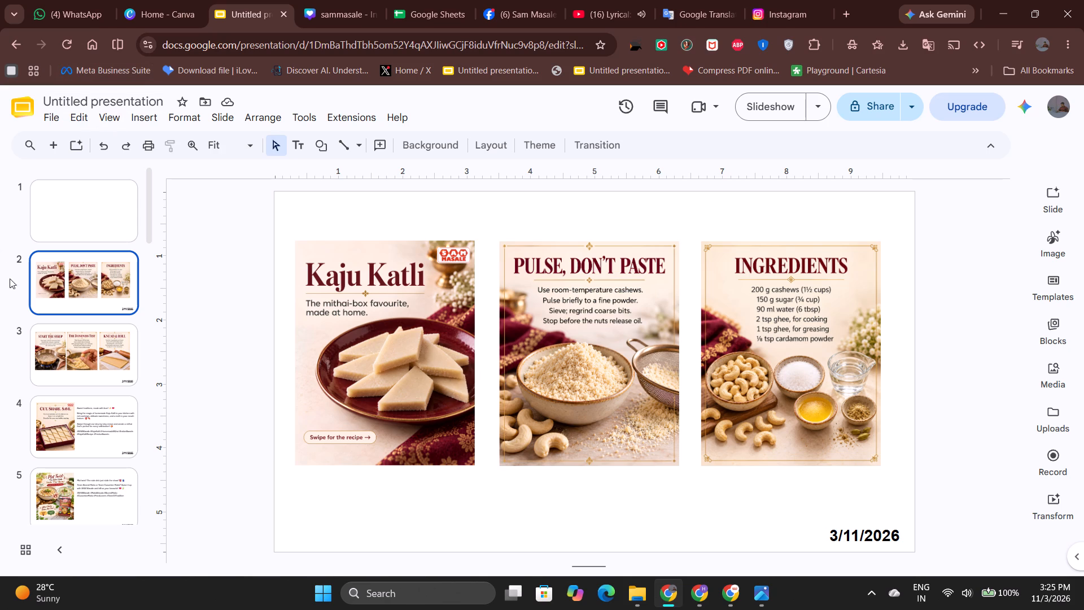
left_click(64, 374)
left_click(73, 430)
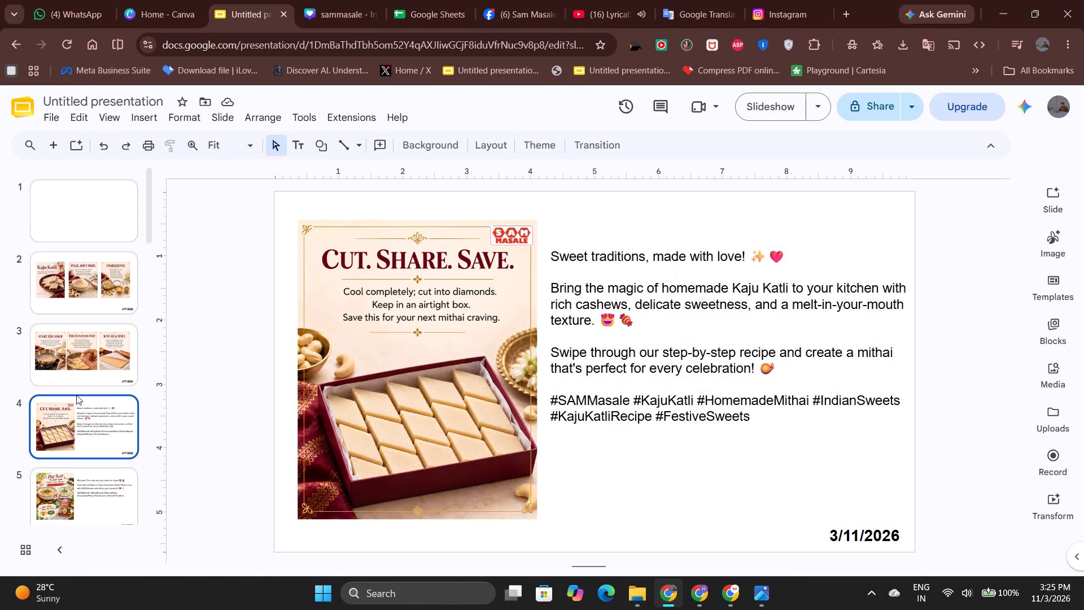
scroll(76, 395, "down", 1)
left_click(101, 449)
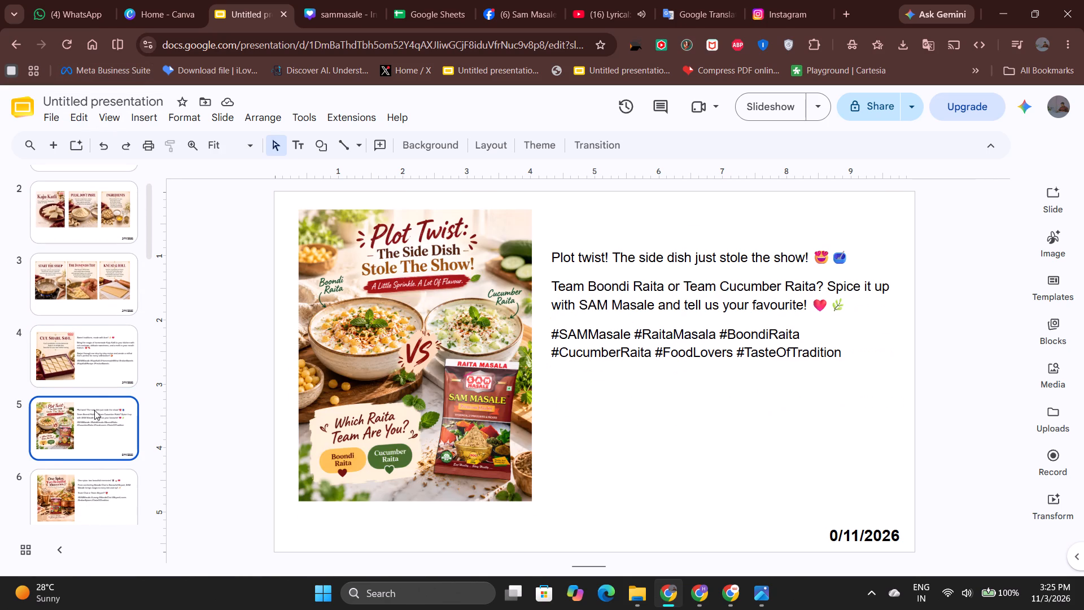
left_click(80, 379)
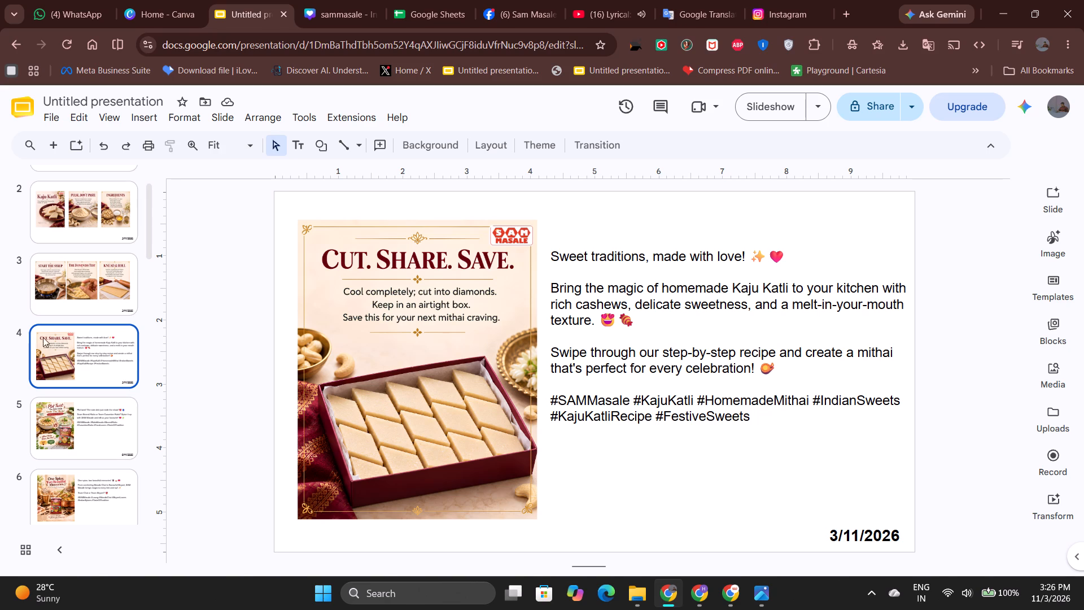
Set the date on slide 5 (Plot Twist raita poster) to 5/11/2026, keeping the slide in fifth place.
scroll(84, 307, "down", 1)
left_click(76, 354)
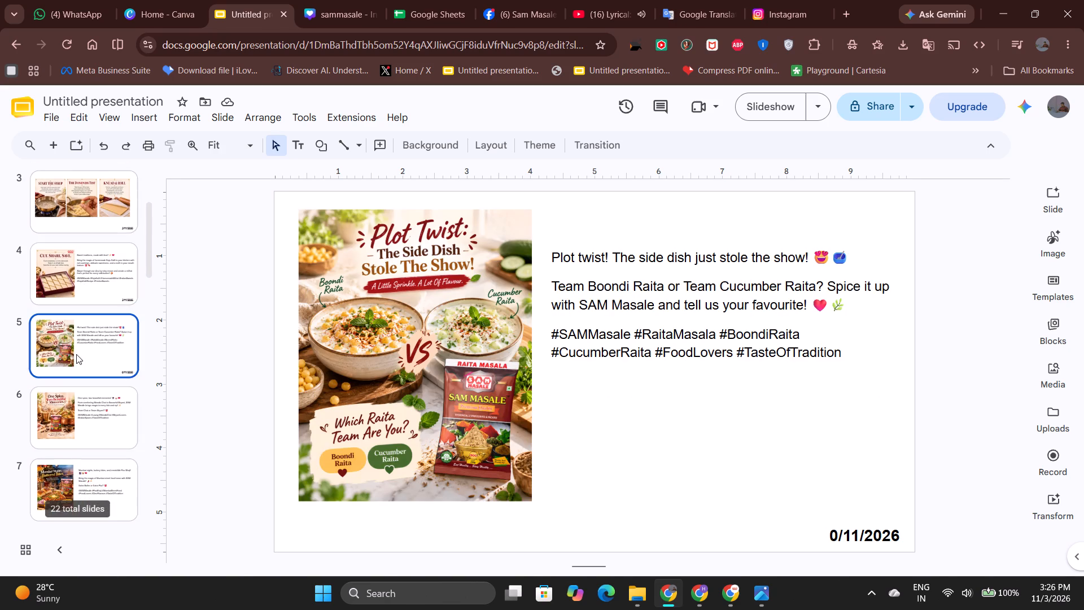
left_click_drag(74, 346, 89, 435)
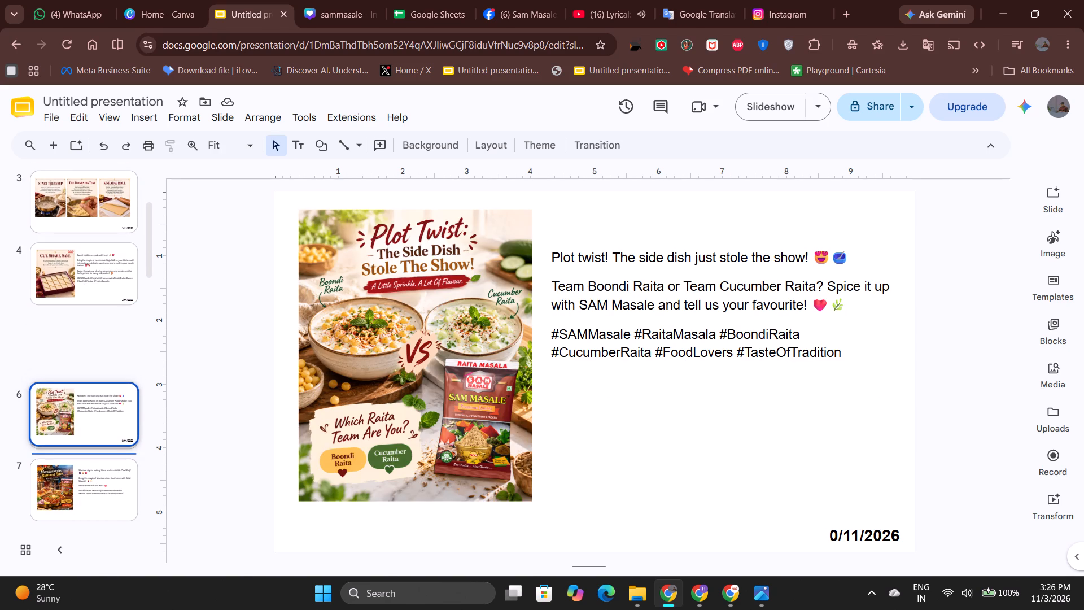
left_click_drag(89, 435, 71, 373)
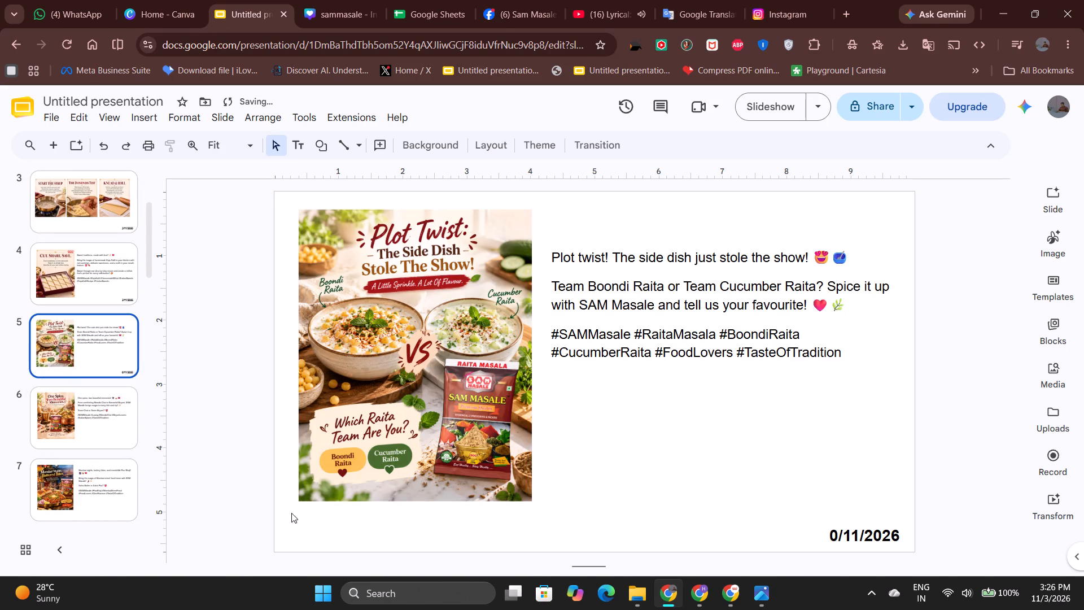
left_click(840, 535)
key("BackSpace")
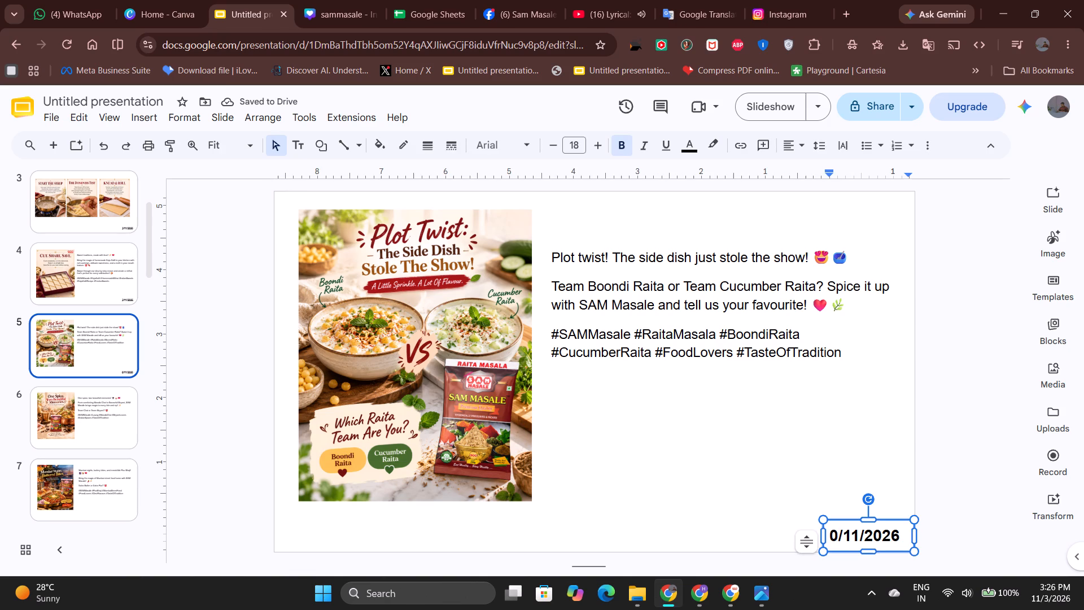
key("5")
left_click(731, 487)
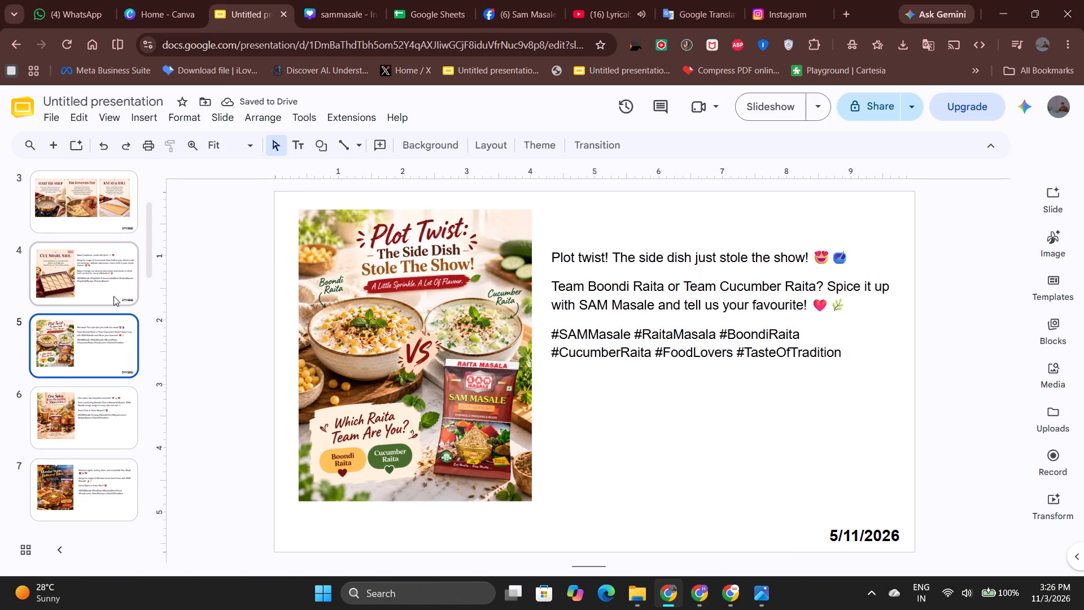
Copy the 5/11/2026 date box from slide 5 onto slide 6 (One Spice poster) and clear the copy's day number.
left_click(80, 408)
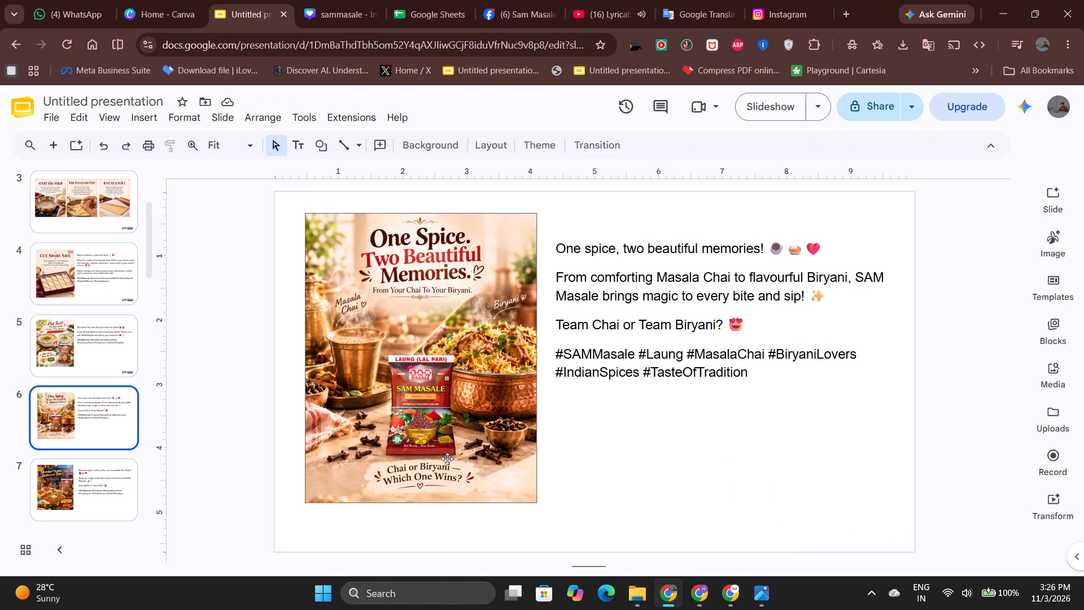
left_click(111, 364)
left_click(828, 535)
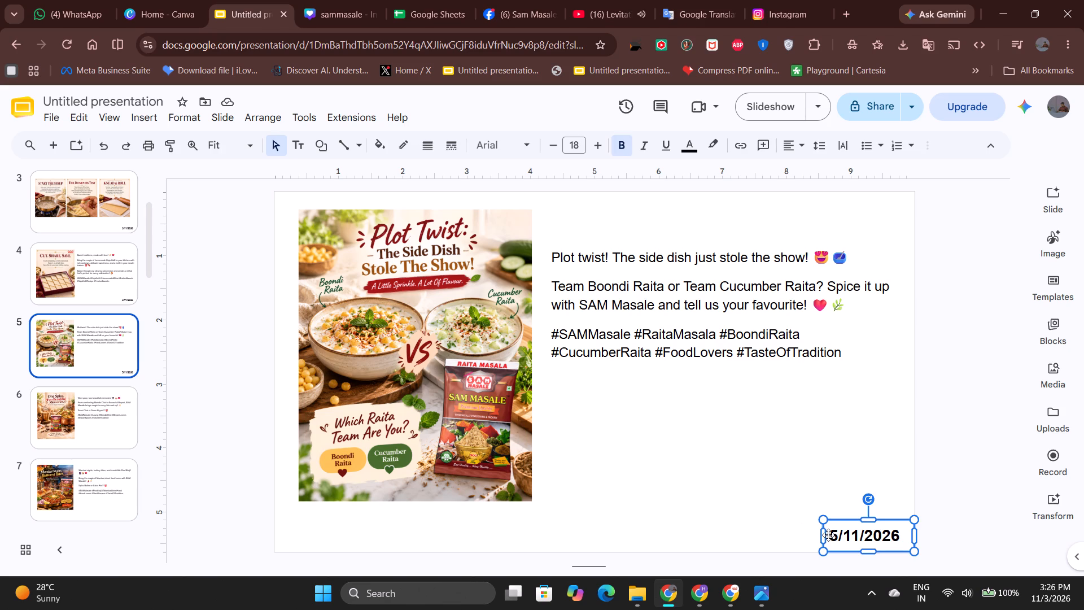
key("ctrl+c")
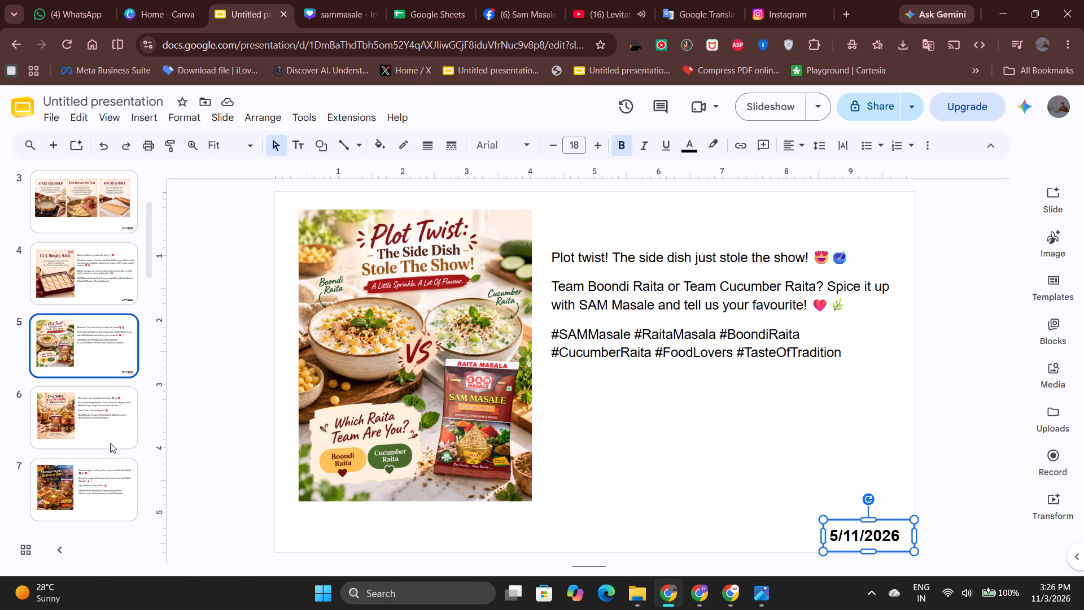
left_click(108, 441)
left_click(831, 530)
key("ctrl+v")
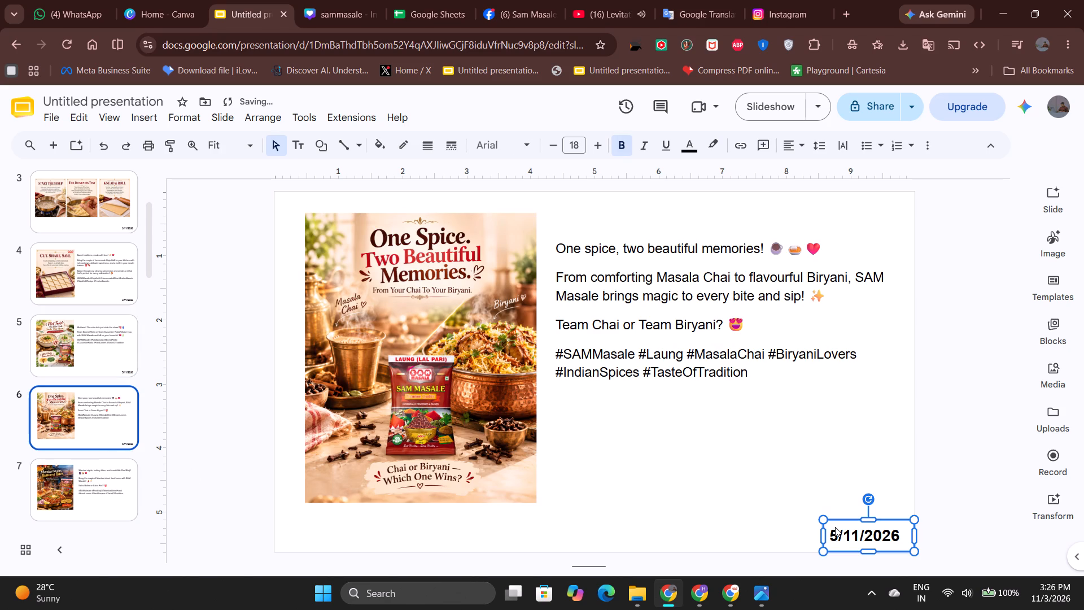
left_click(835, 527)
key("BackSpace")
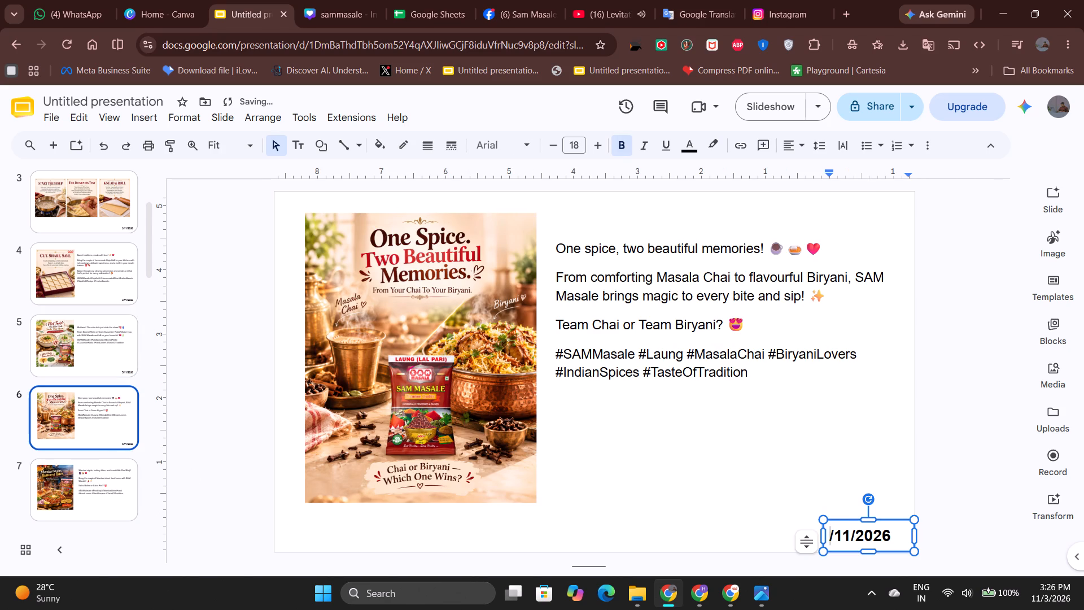
Look through slides 7 to 10 and paste the copied 5/11/2026 date box onto slide 10 (And Then... POP! posters).
left_click(98, 489)
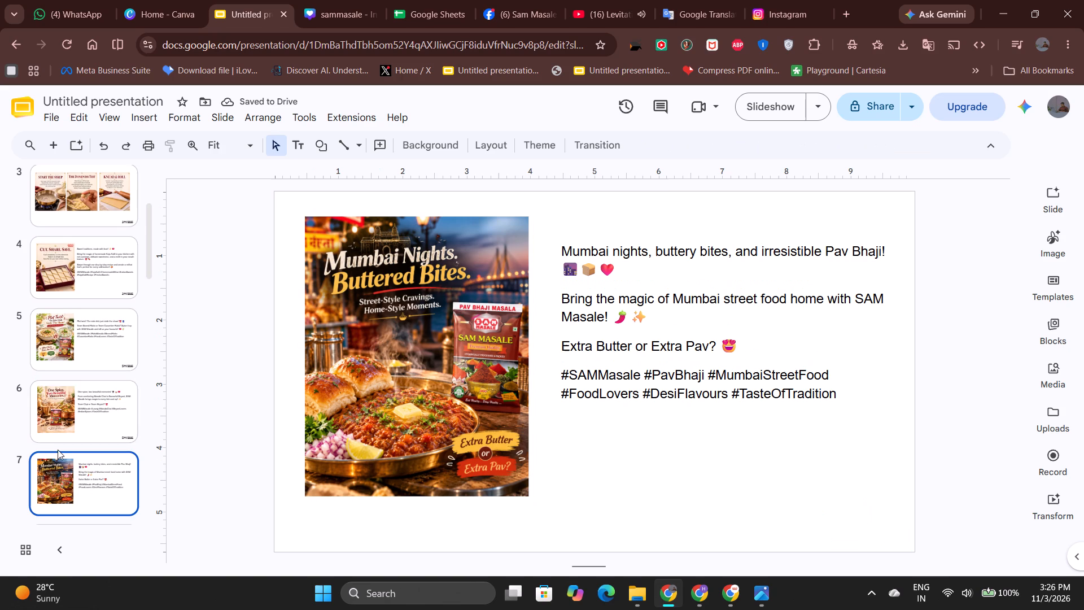
scroll(101, 358, "down", 2)
left_click(84, 476)
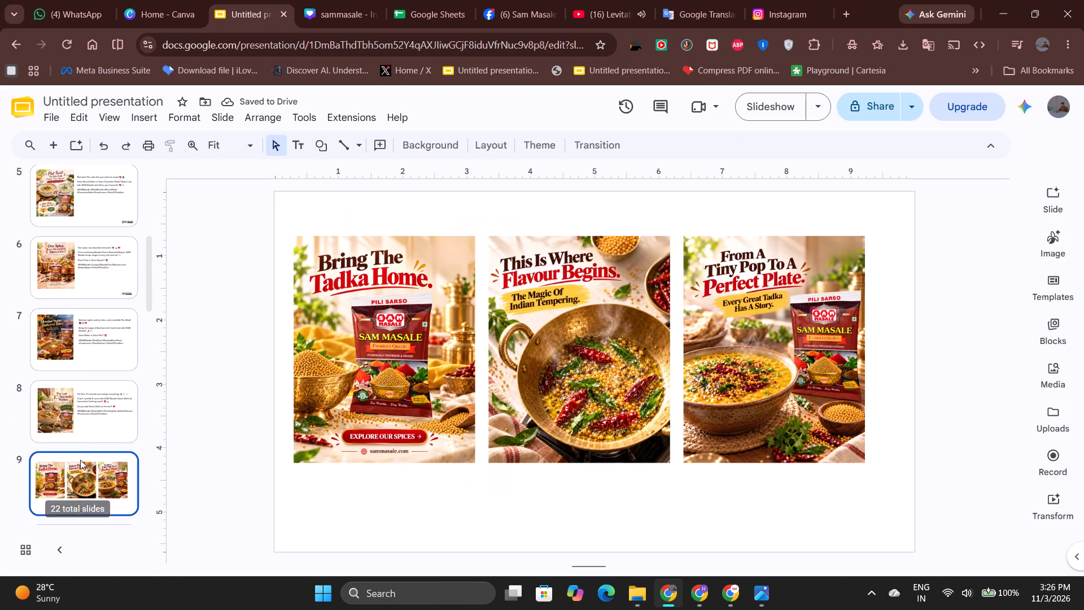
scroll(76, 478, "down", 2)
left_click(81, 427)
scroll(90, 430, "down", 1)
scroll(94, 423, "up", 1)
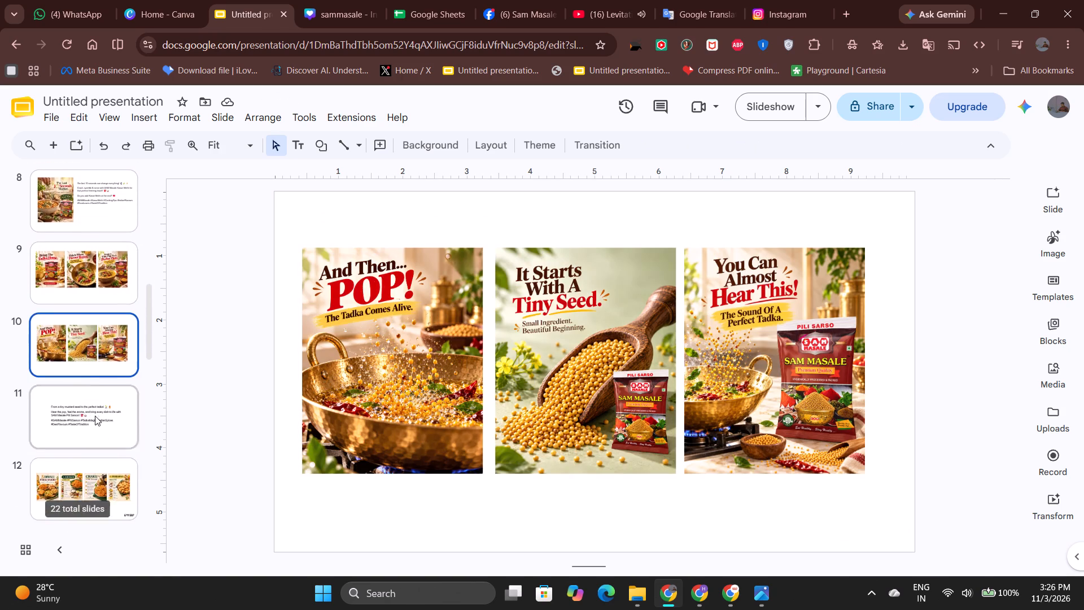
scroll(95, 416, "up", 1)
left_click(898, 520)
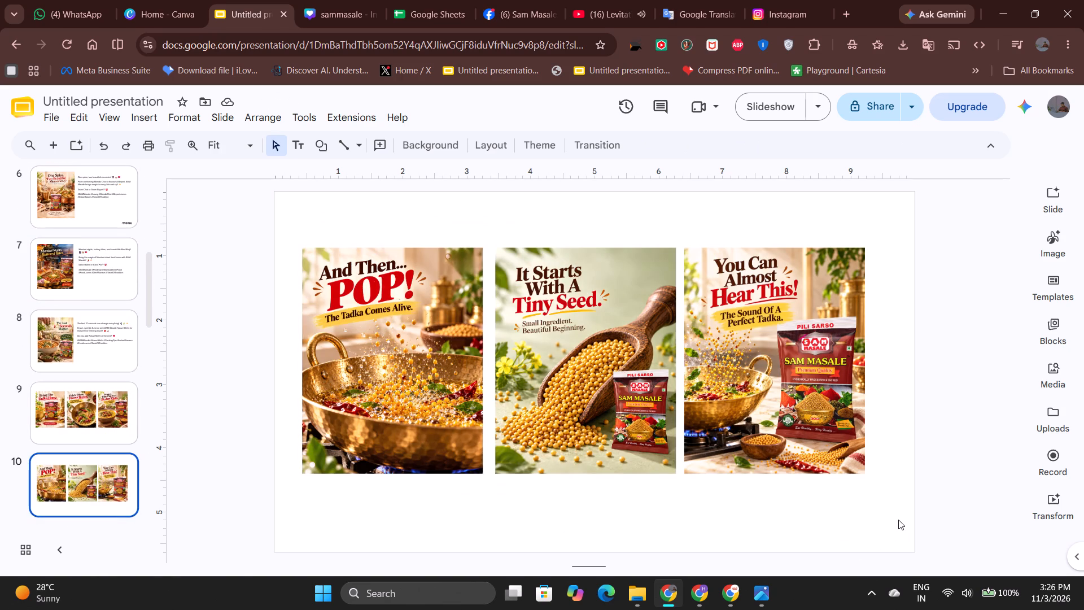
key("ctrl+v")
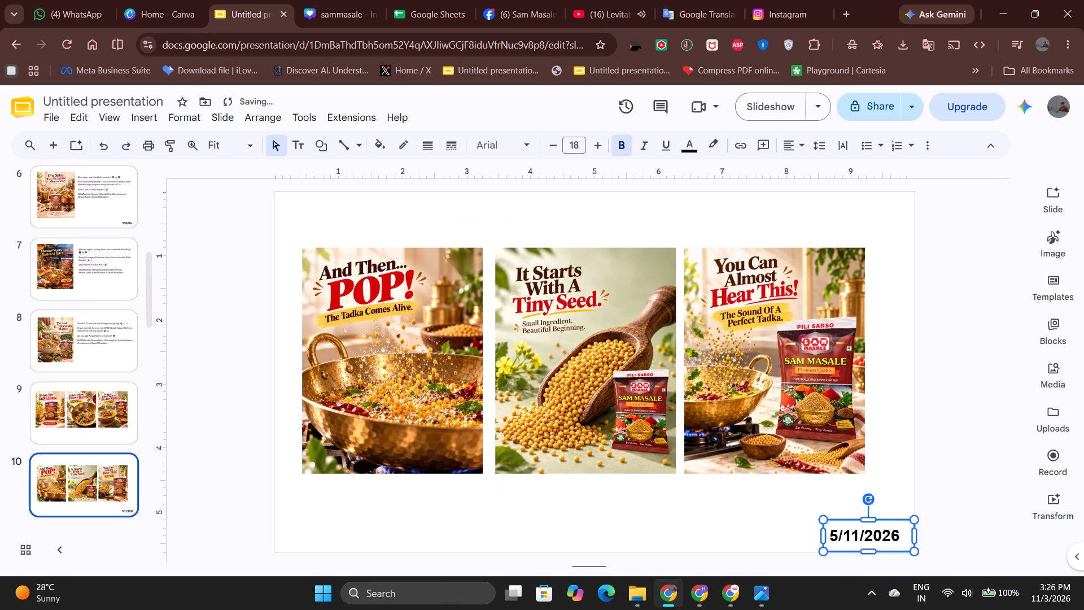
left_click(837, 531)
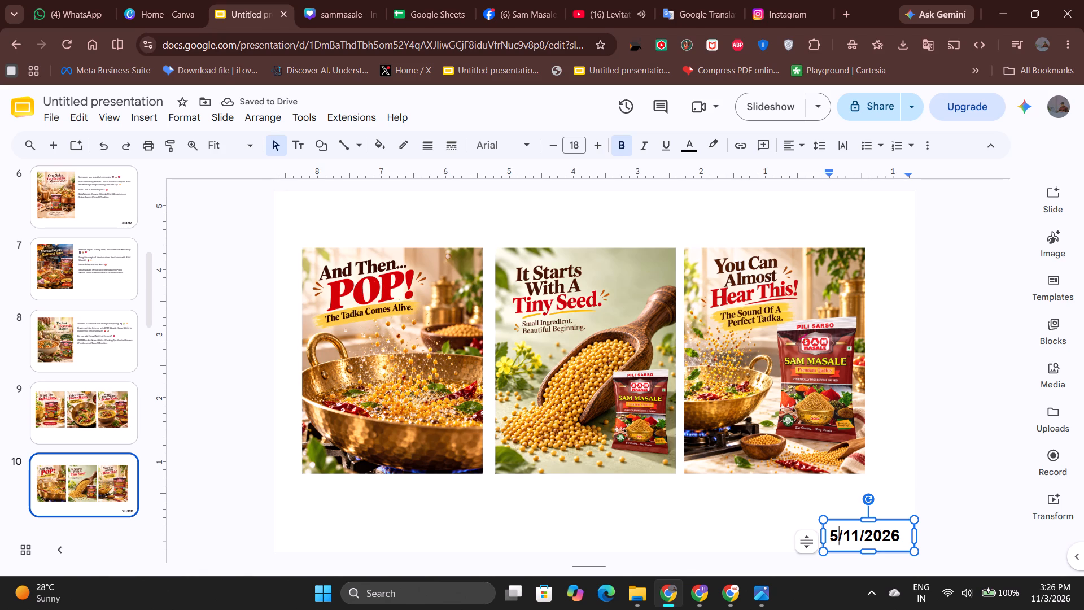
Recheck the date boxes on slides 5 and 6, and move the And Then... POP! slide from tenth to nineteenth place, before the blank slides.
left_click(94, 195)
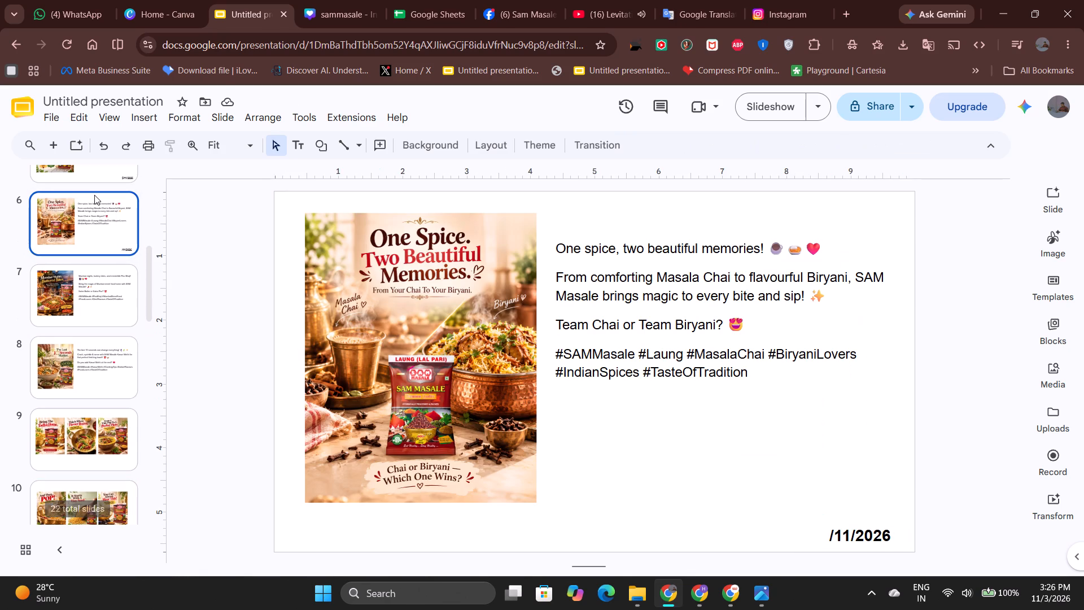
left_click(831, 527)
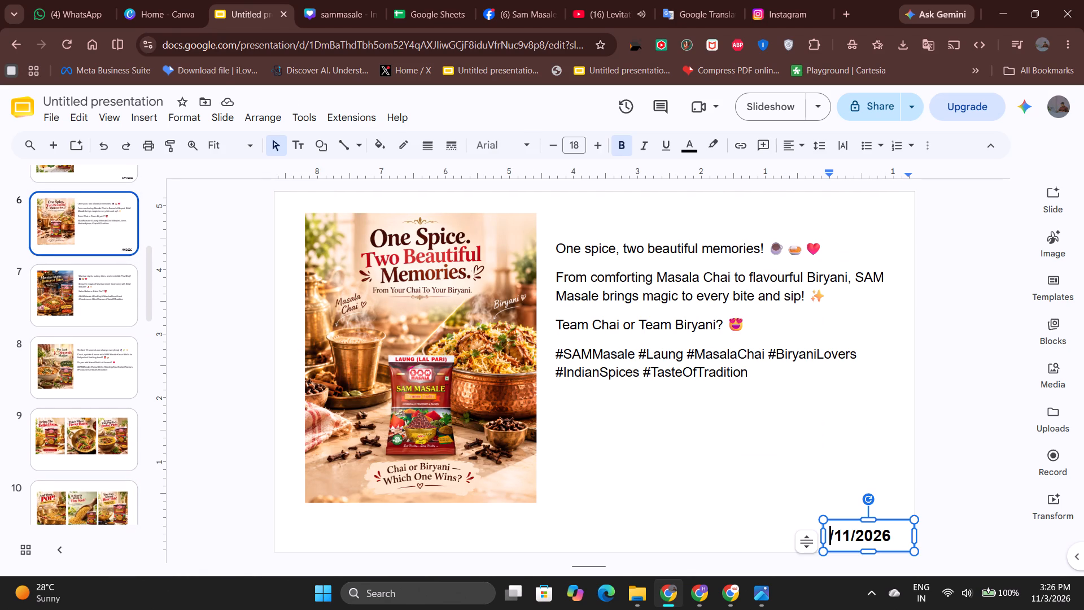
scroll(90, 323, "up", 2)
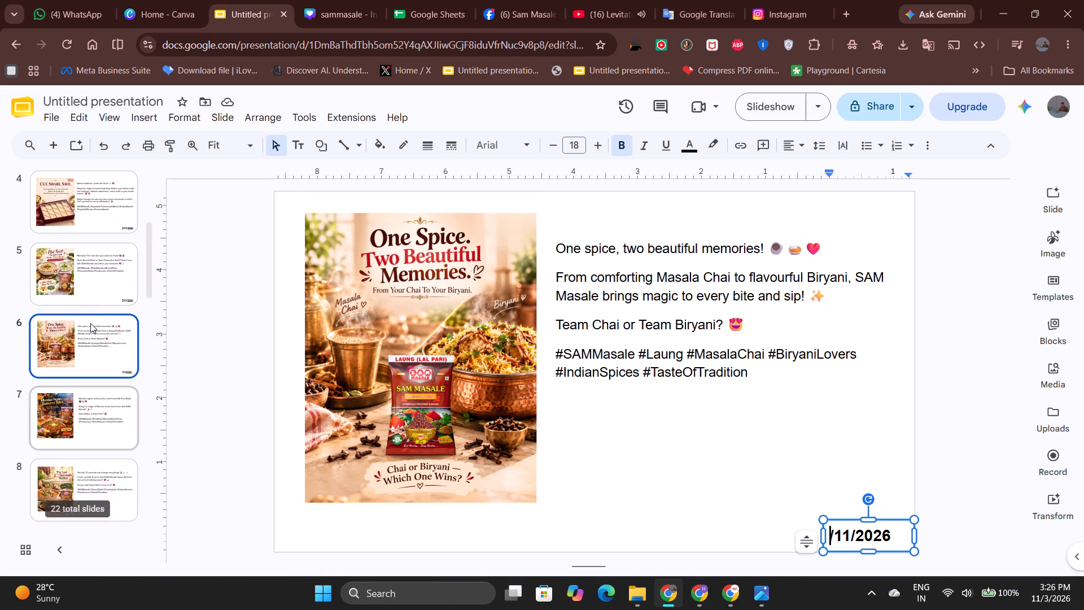
left_click(84, 291)
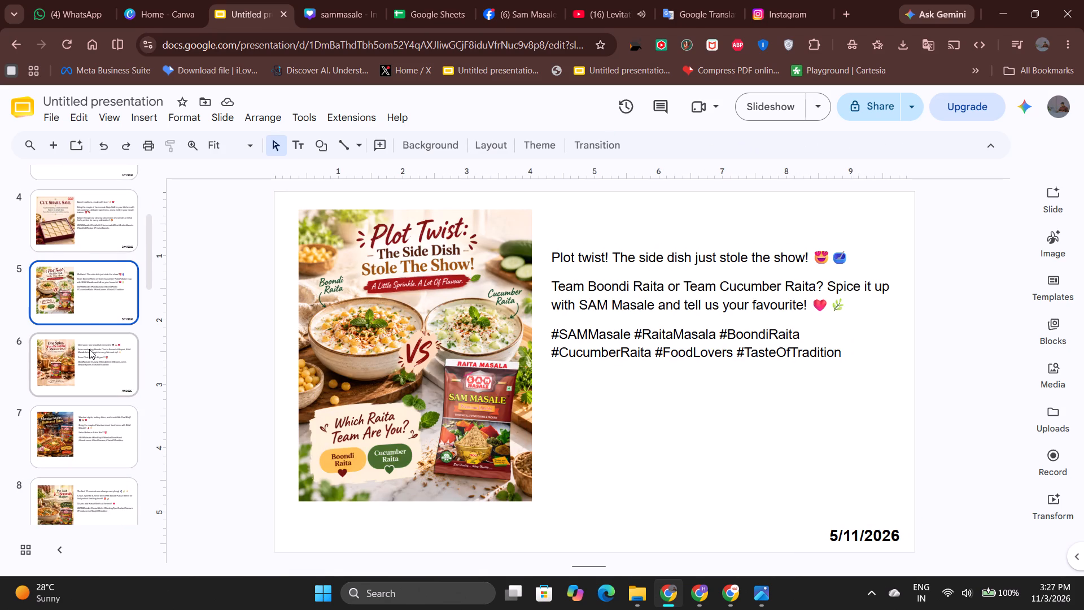
left_click(89, 349)
scroll(83, 394, "down", 3)
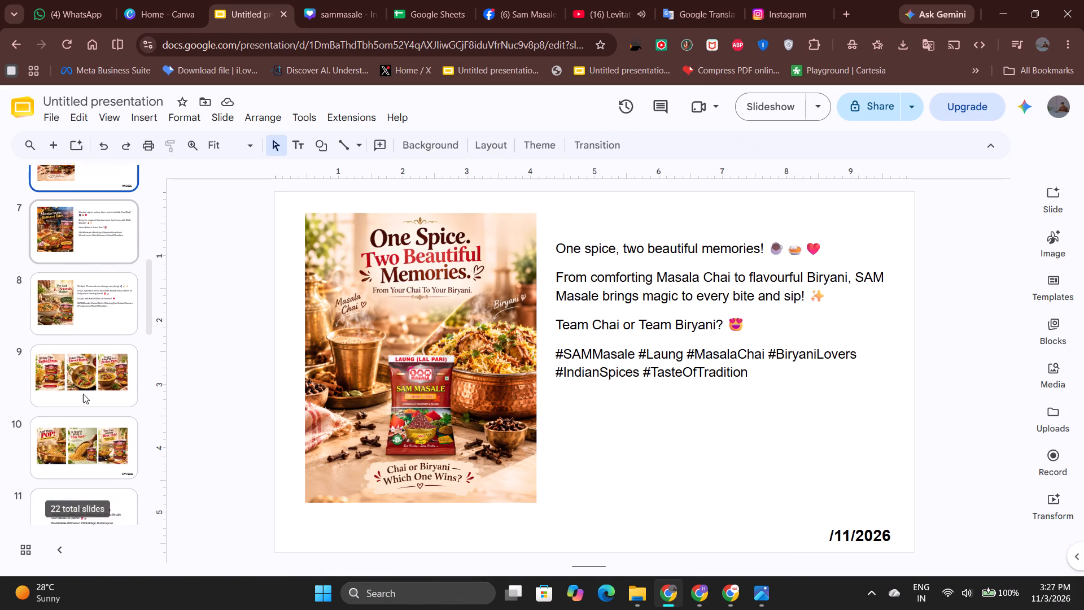
scroll(74, 364, "down", 1)
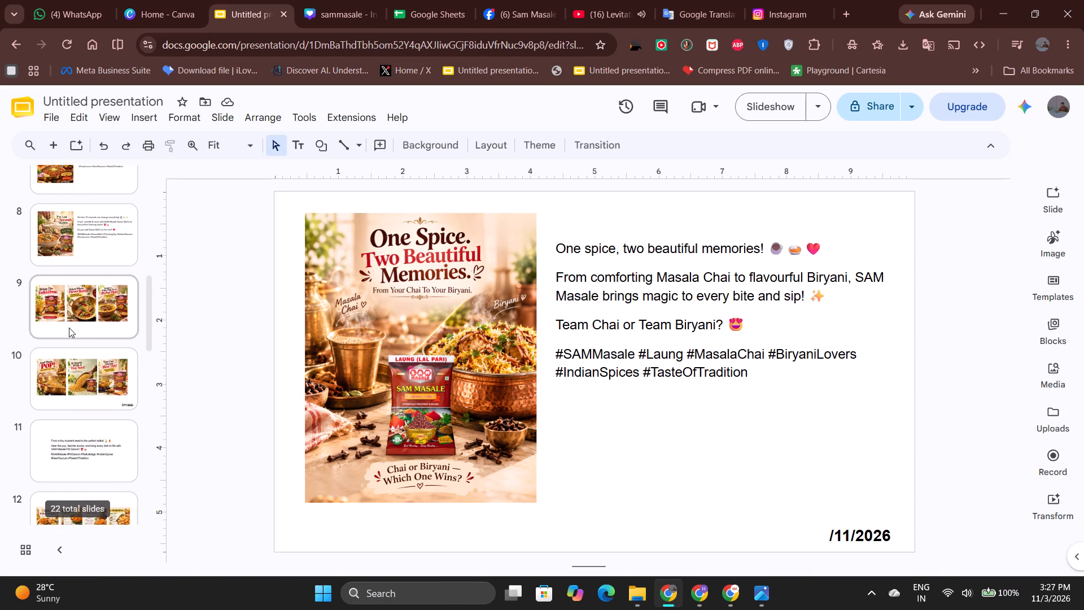
left_click_drag(84, 377, 111, 456)
scroll(84, 406, "down", 13)
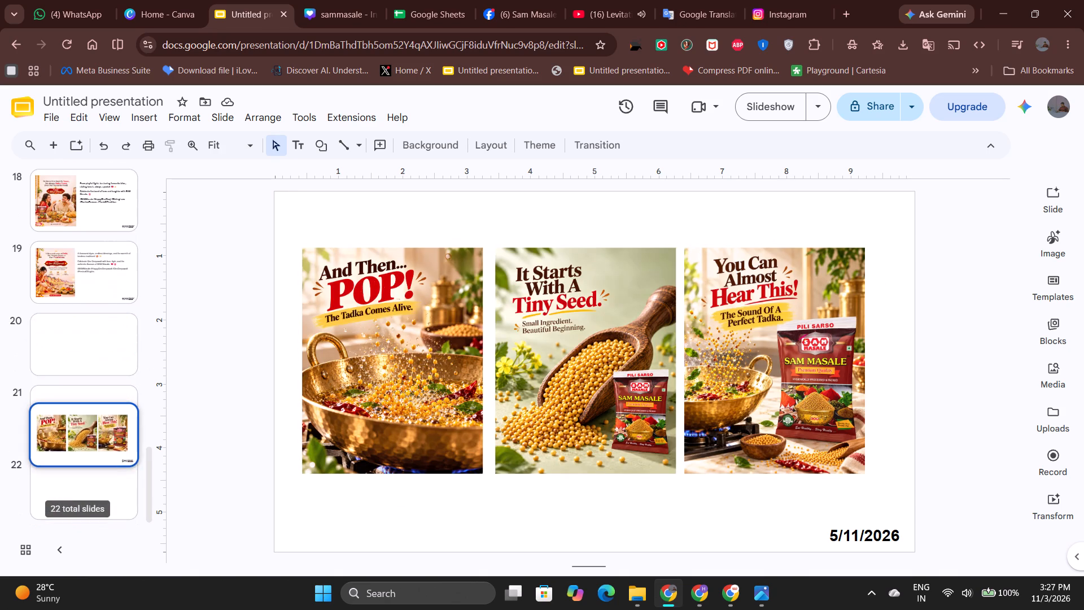
left_click_drag(111, 456, 98, 289)
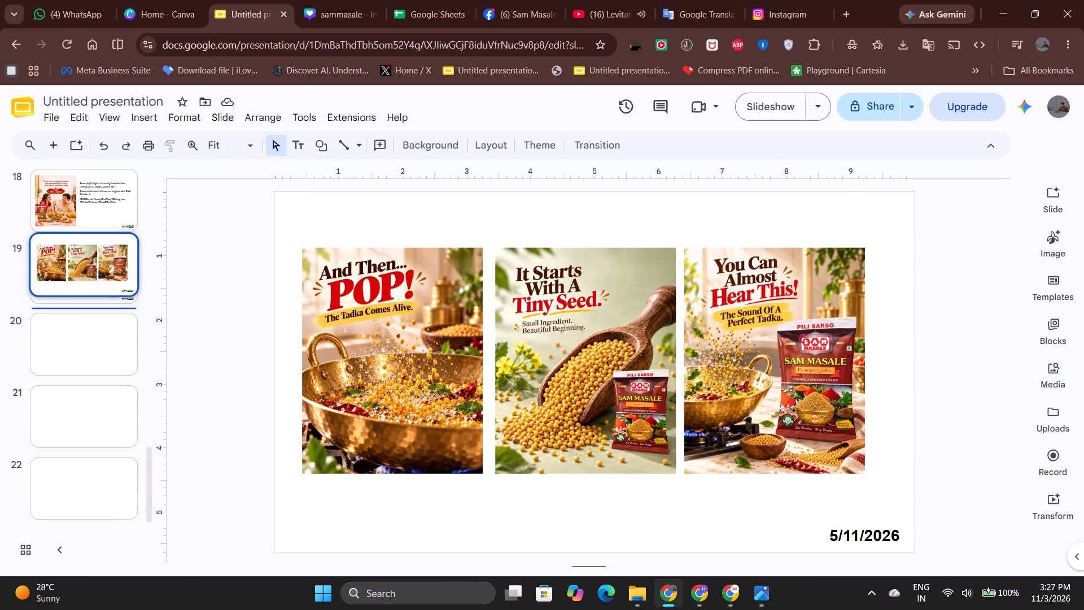
left_click_drag(98, 289, 98, 292)
scroll(101, 298, "up", 9)
scroll(66, 295, "right", 1)
scroll(79, 352, "right", 1)
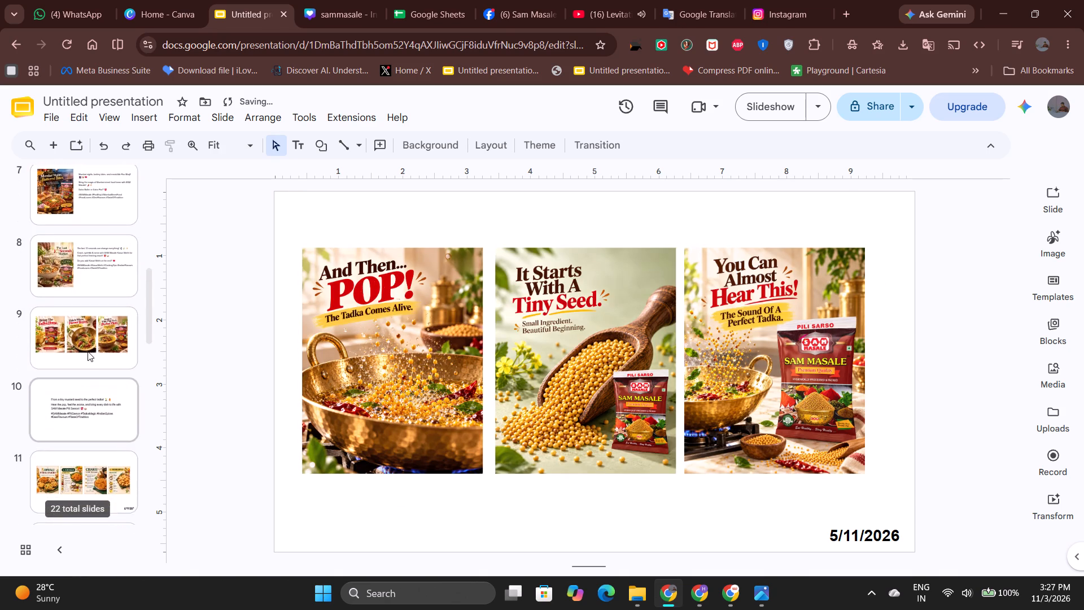
Move the Bring The Tadka Home poster slide from ninth to nineteenth place, directly after the And Then... POP! slide.
left_click_drag(82, 315, 93, 265)
scroll(82, 348, "down", 7)
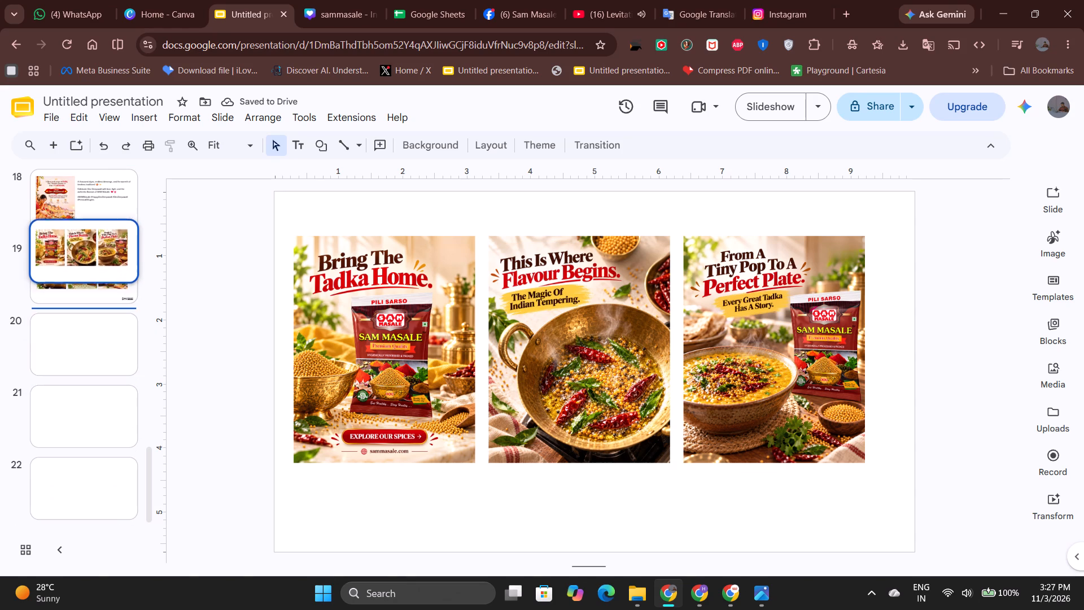
left_click_drag(93, 265, 97, 291)
scroll(93, 259, "down", 1)
scroll(96, 272, "up", 6)
scroll(95, 268, "right", 1)
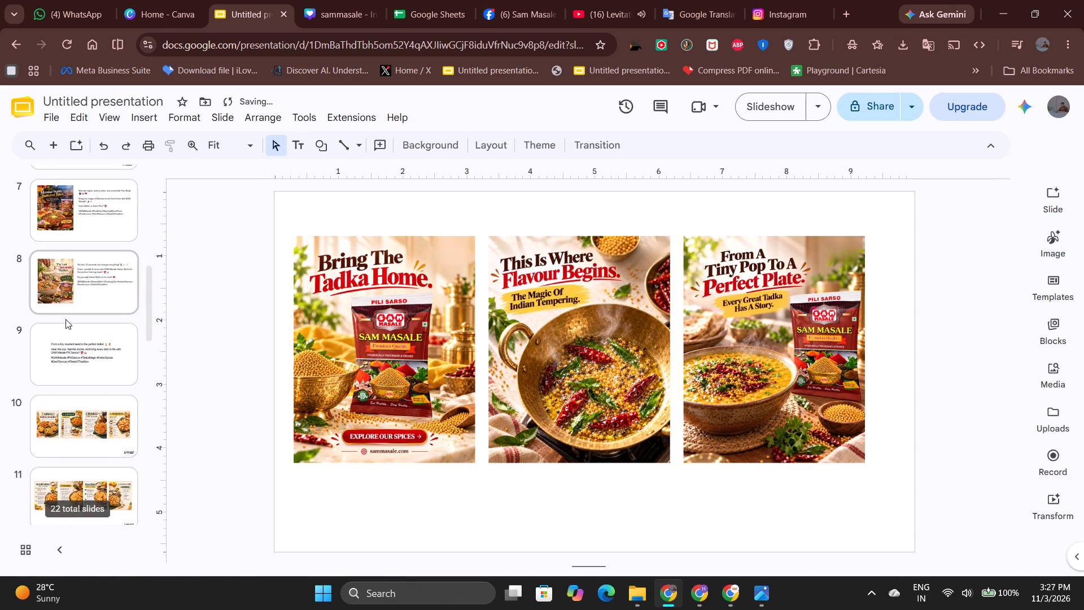
Move the mustard seed tadka caption slide from ninth to nineteenth place, directly after the Bring The Tadka Home slide.
left_click_drag(73, 363, 66, 285)
scroll(75, 378, "right", 1)
scroll(81, 406, "down", 1)
scroll(68, 310, "down", 1)
scroll(66, 285, "up", 12)
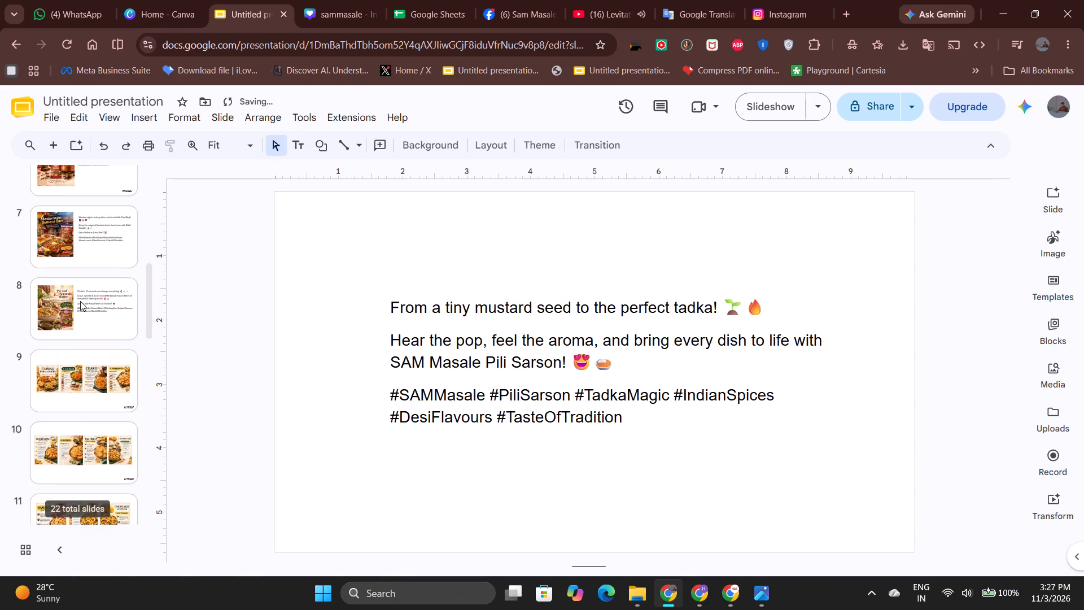
Move the One Spice, Two Beautiful Memories slide from sixth to nineteenth place, after the mustard seed caption slide.
scroll(80, 301, "up", 1)
left_click(85, 288)
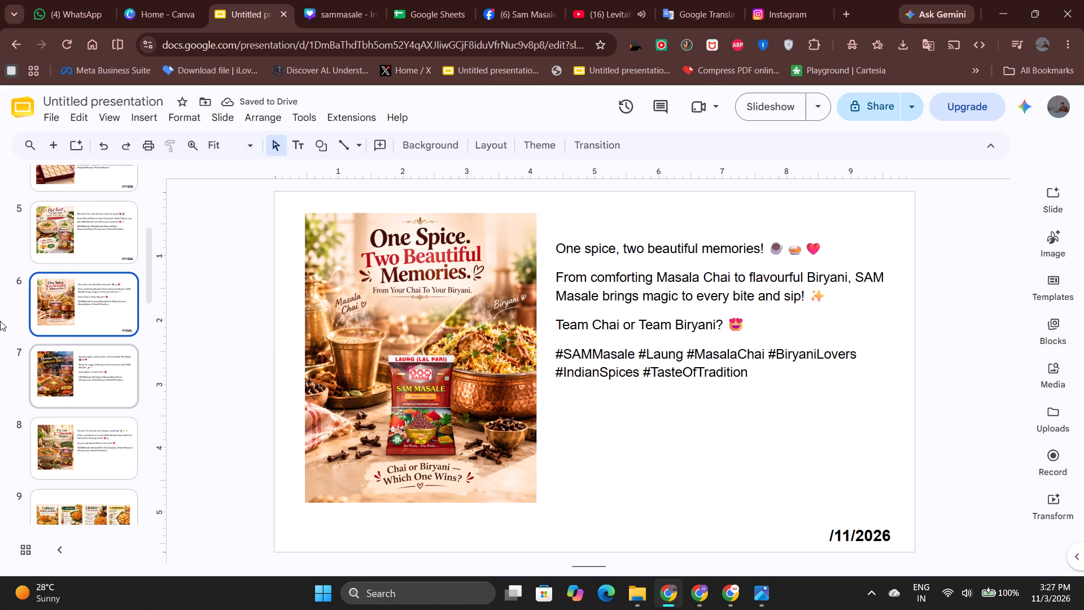
left_click_drag(68, 300, 75, 455)
scroll(69, 353, "down", 7)
scroll(72, 430, "down", 6)
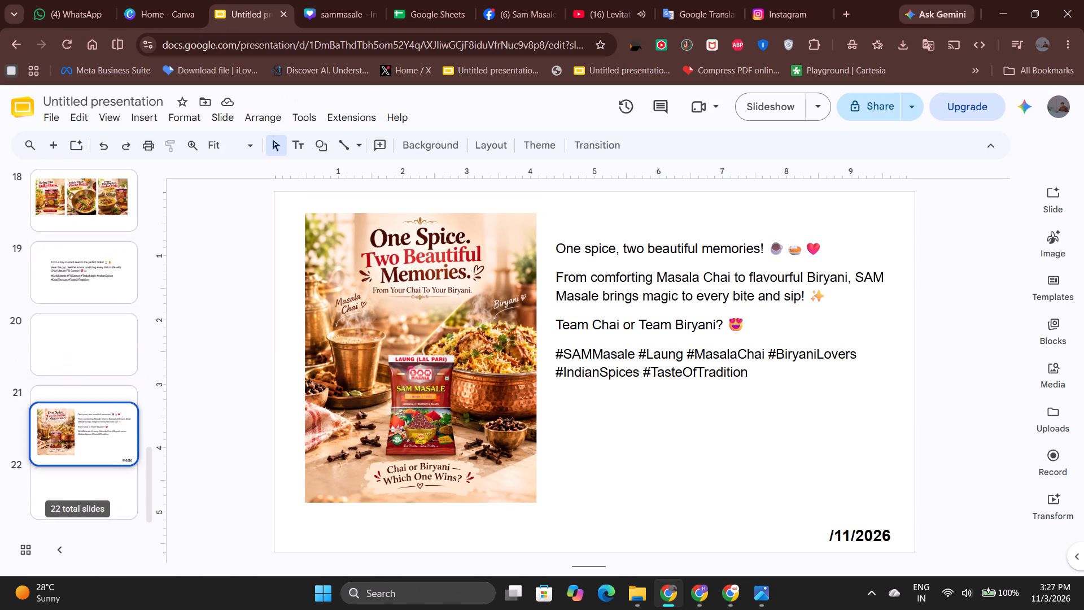
left_click_drag(75, 455, 64, 291)
scroll(63, 290, "up", 2)
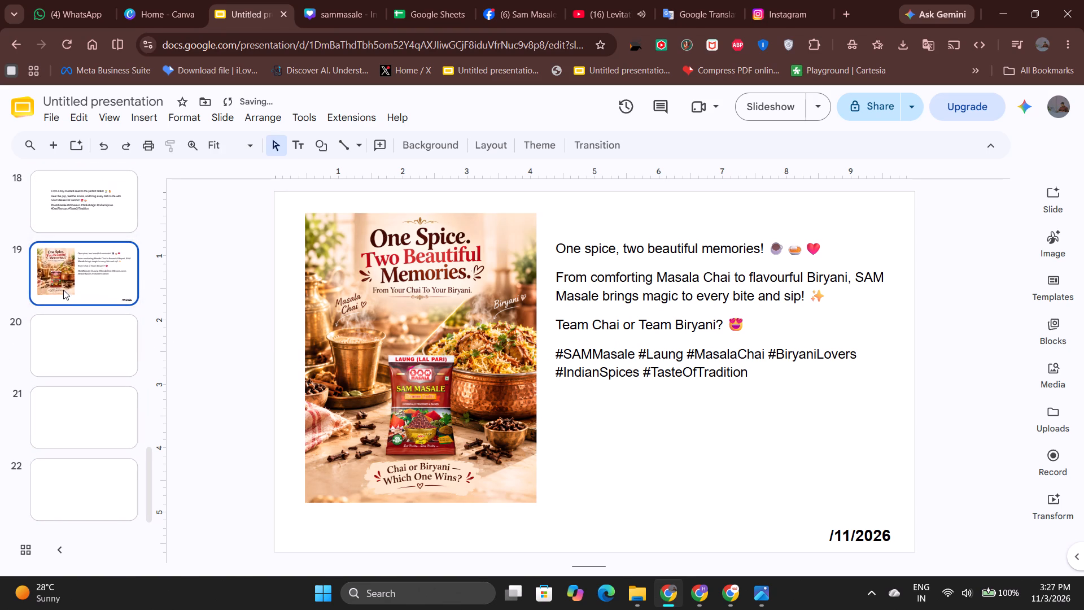
Look through slides 5 to 8 to check their posting dates and order.
scroll(63, 290, "up", 11)
scroll(73, 289, "down", 1)
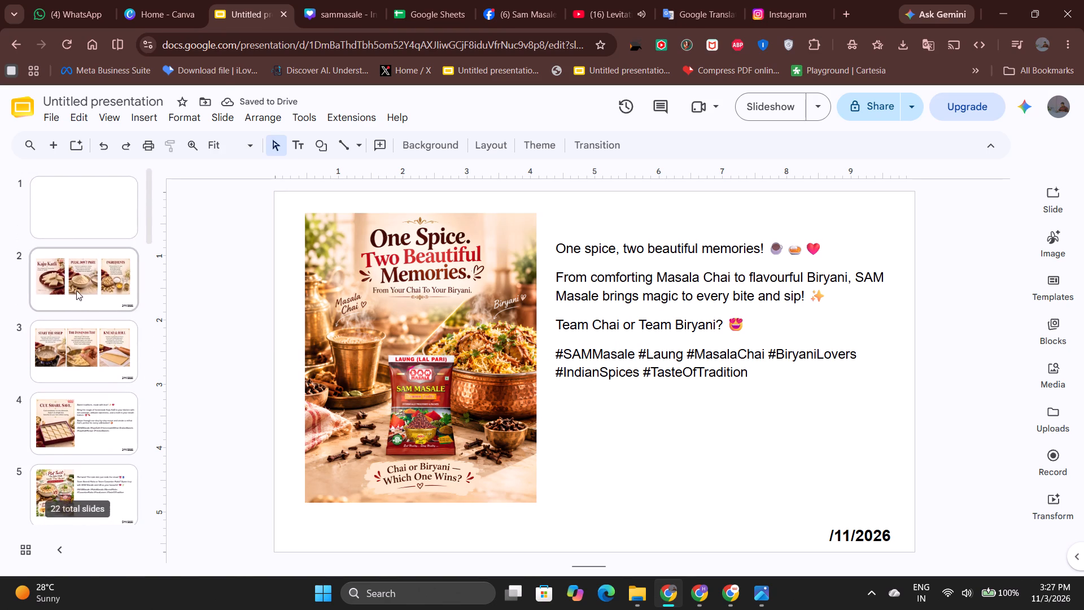
scroll(76, 290, "down", 1)
left_click(78, 246)
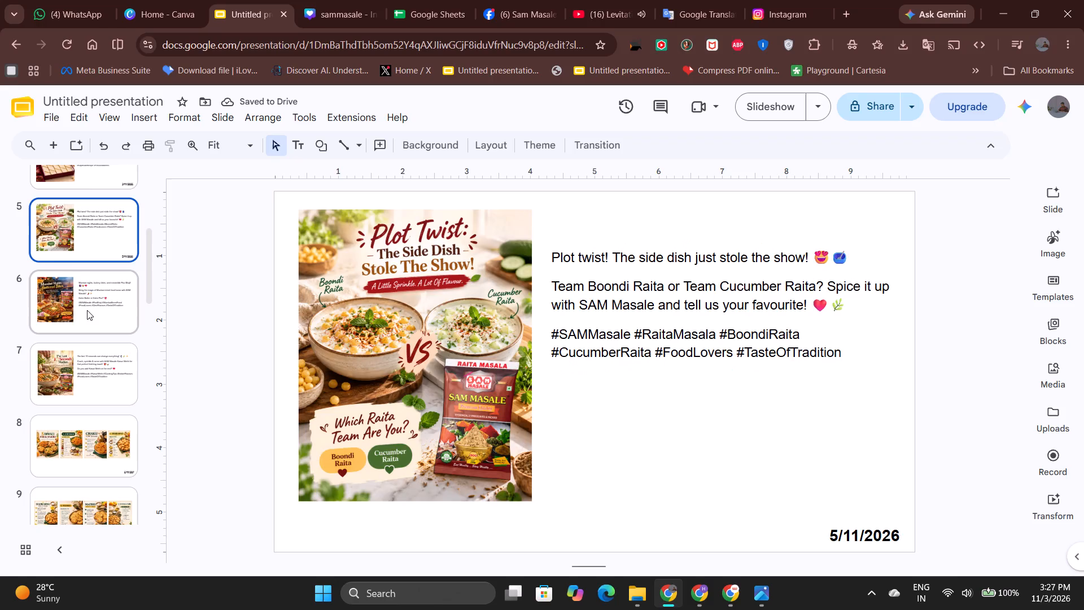
left_click(87, 310)
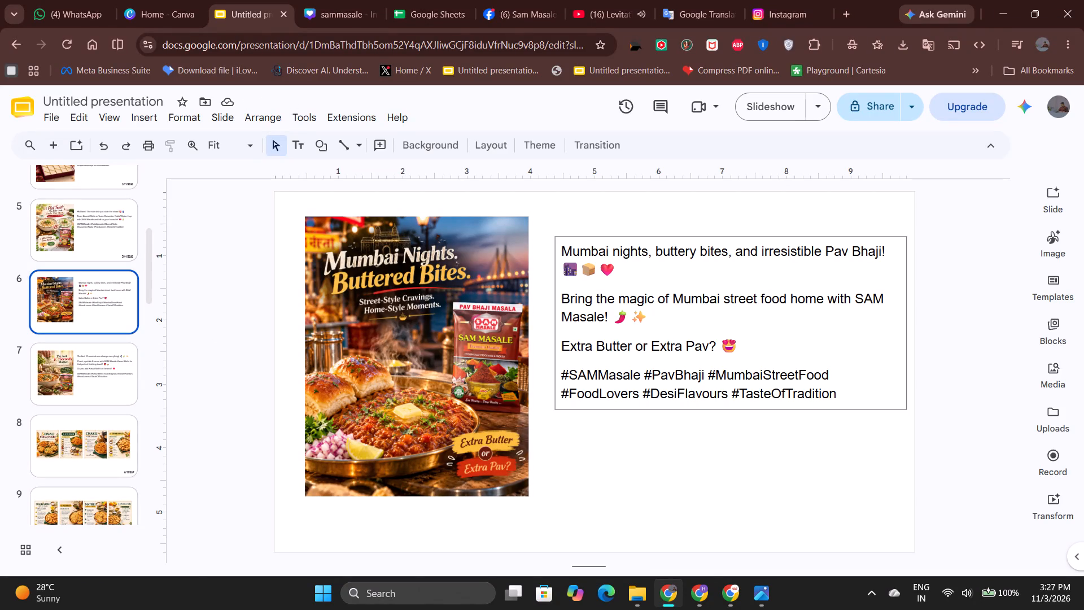
left_click(64, 251)
left_click(90, 389)
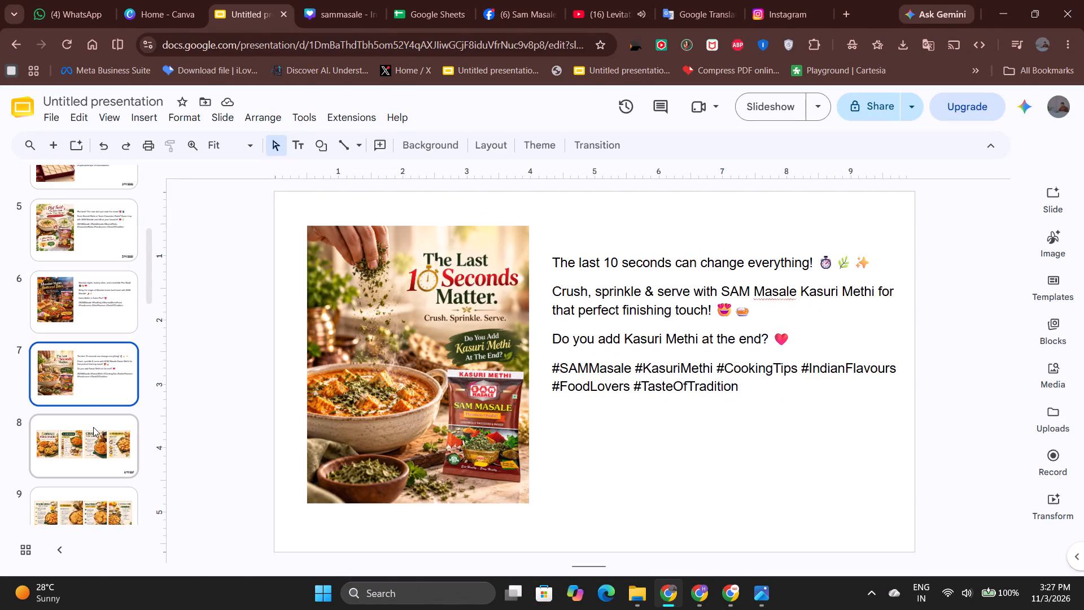
left_click(94, 454)
scroll(87, 425, "down", 7)
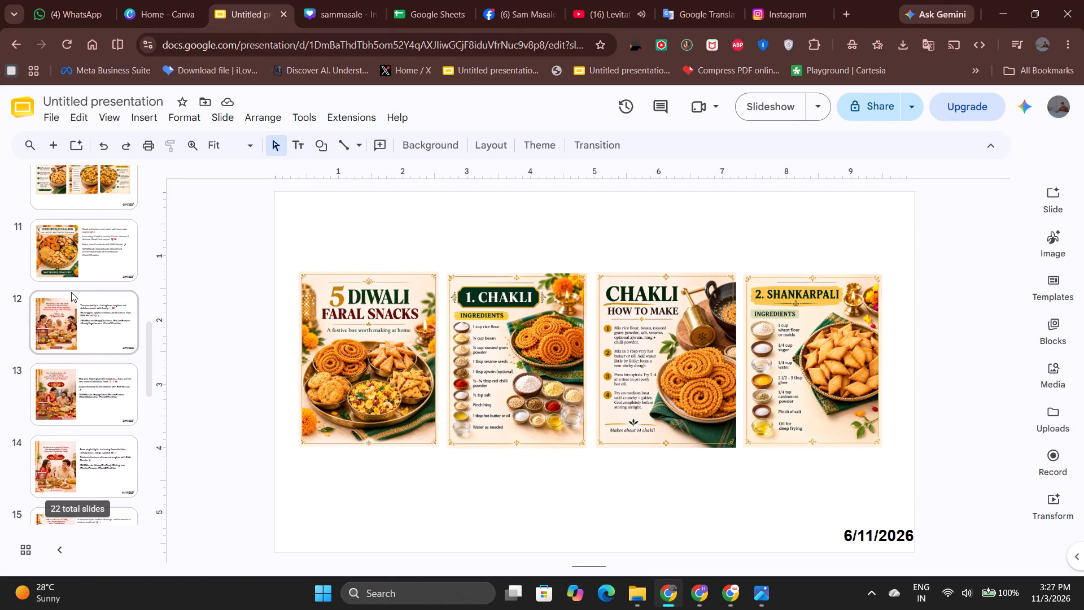
Move the Happy Dhanteras slide from twelfth to sixth place, directly after the Plot Twist raita slide.
left_click(79, 316)
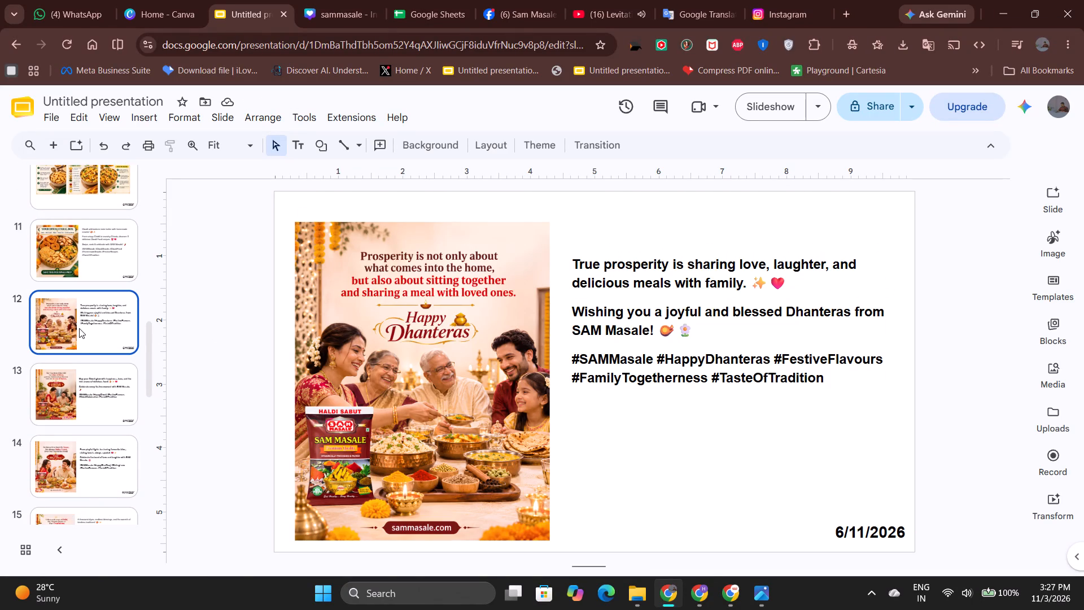
left_click_drag(75, 332, 77, 313)
scroll(75, 332, "up", 8)
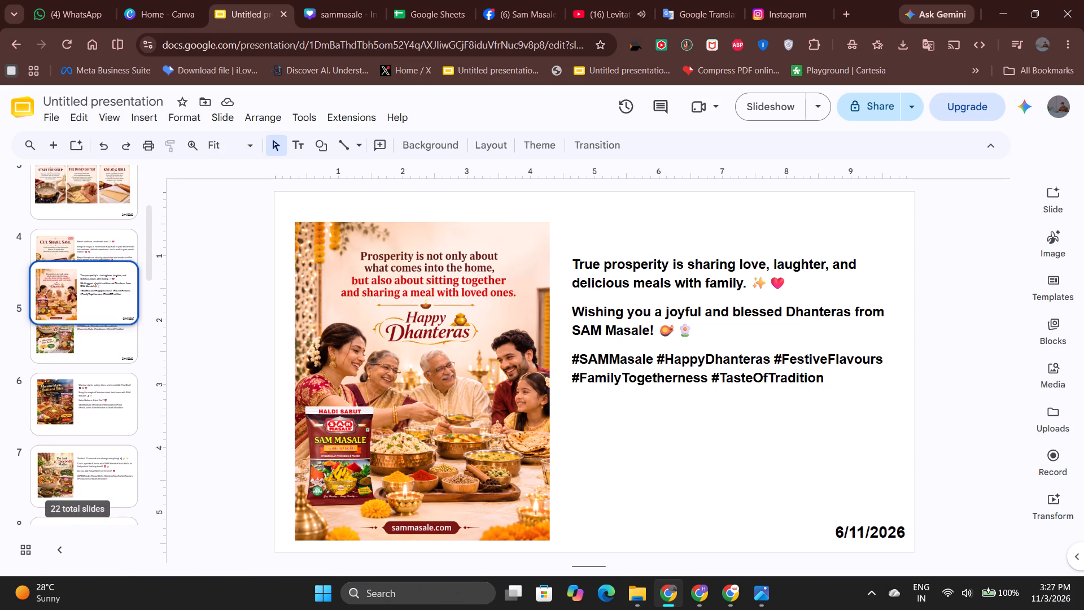
left_click_drag(77, 313, 93, 396)
scroll(93, 396, "up", 1)
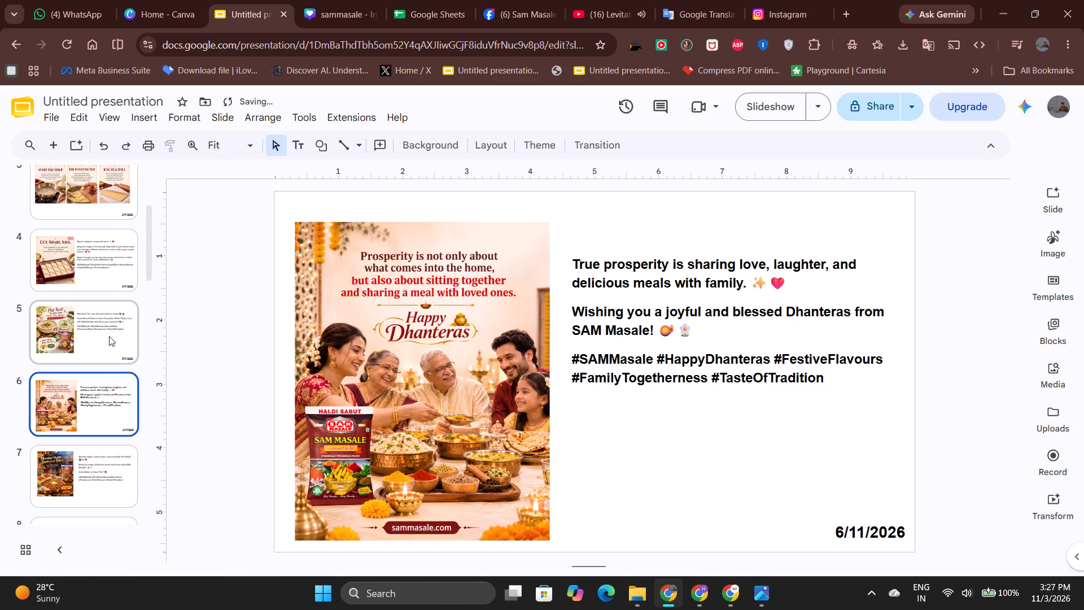
Review slides 4 to 6, and move the Plot Twist raita slide from fifth to eighth place, after the Kasuri Methi slide.
left_click(109, 336)
left_click(80, 433)
left_click(77, 324)
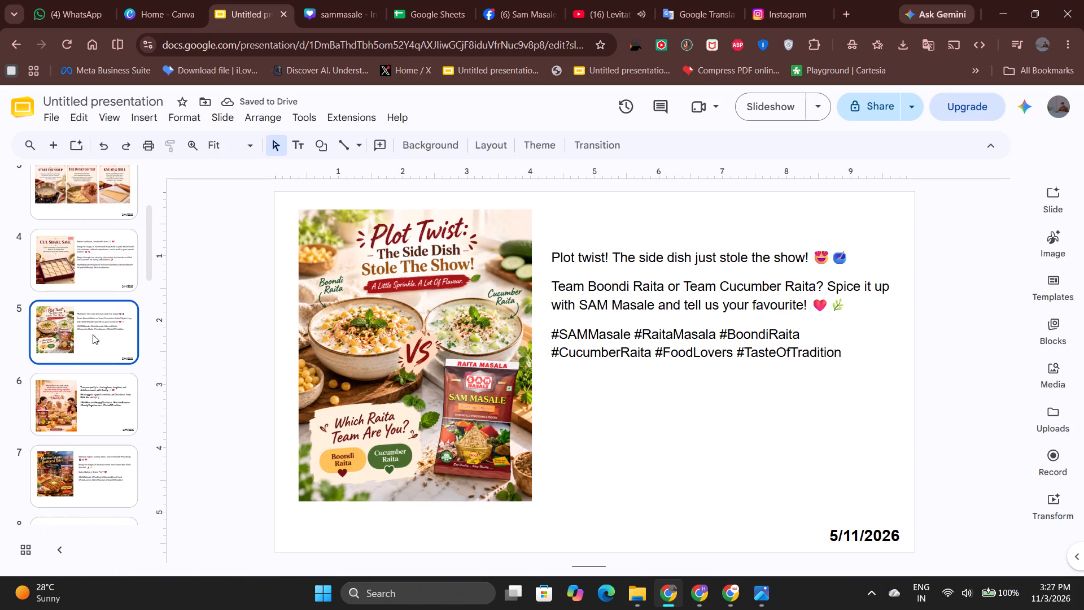
left_click(93, 263)
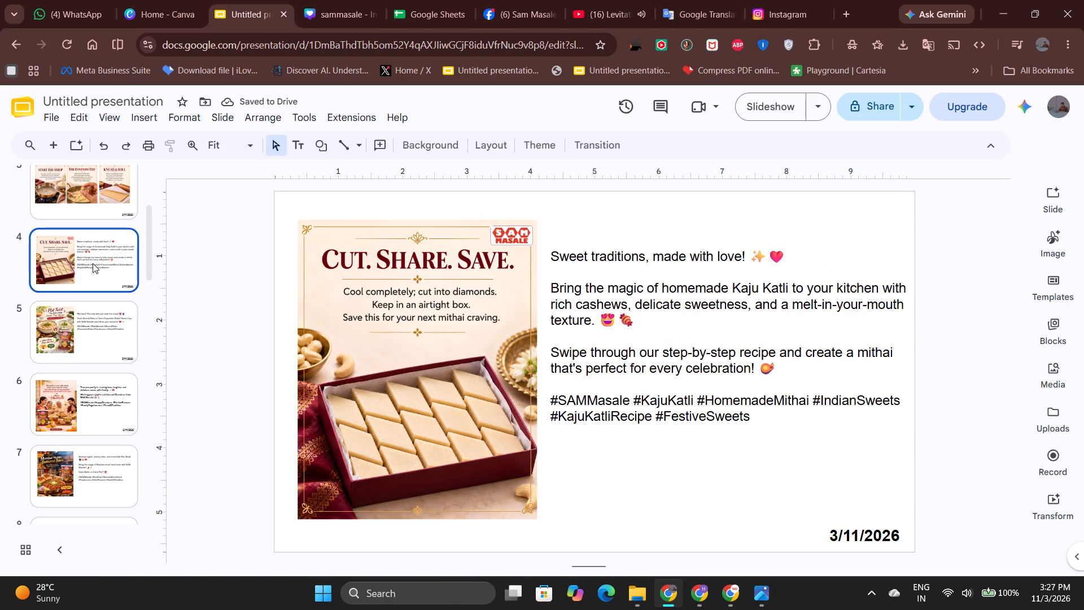
left_click(99, 342)
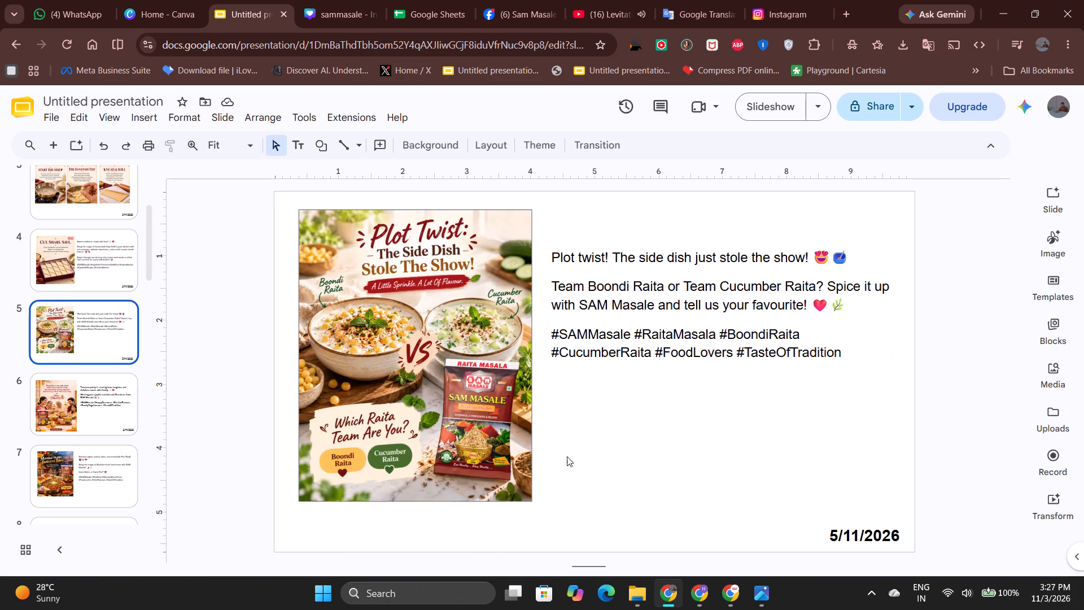
left_click_drag(71, 326, 82, 467)
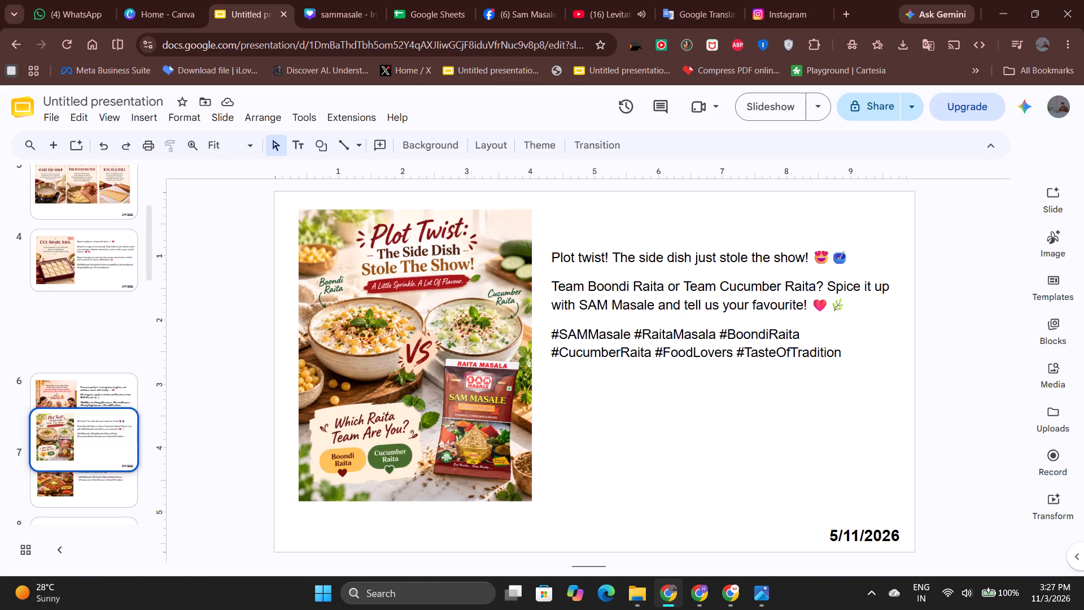
left_click_drag(82, 467, 68, 282)
scroll(58, 542, "up", 1)
scroll(65, 308, "up", 1)
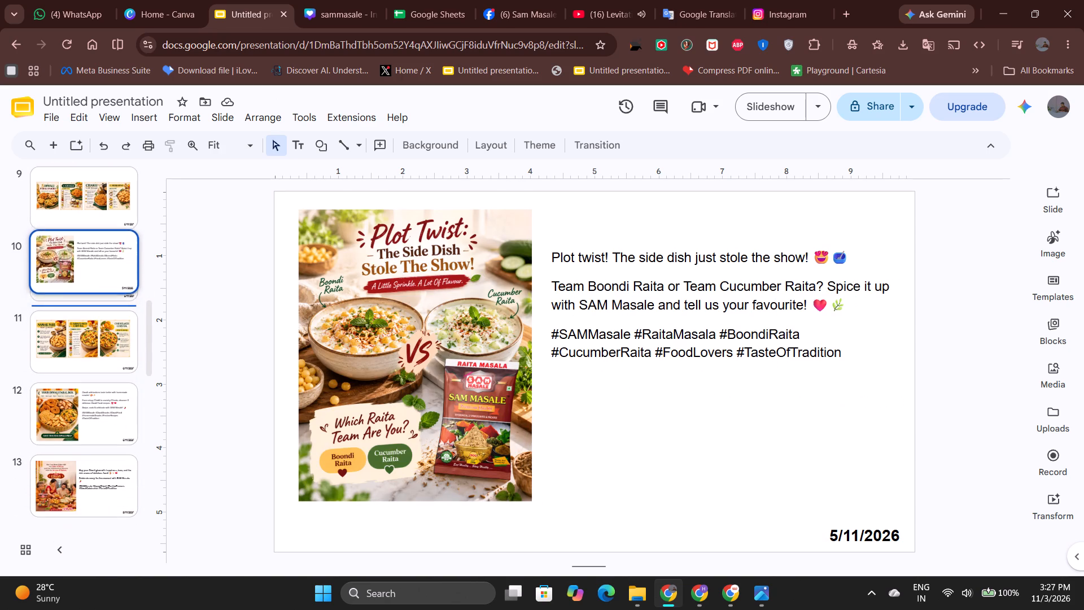
left_click_drag(68, 282, 10, 349)
scroll(64, 250, "right", 1)
scroll(10, 346, "right", 1)
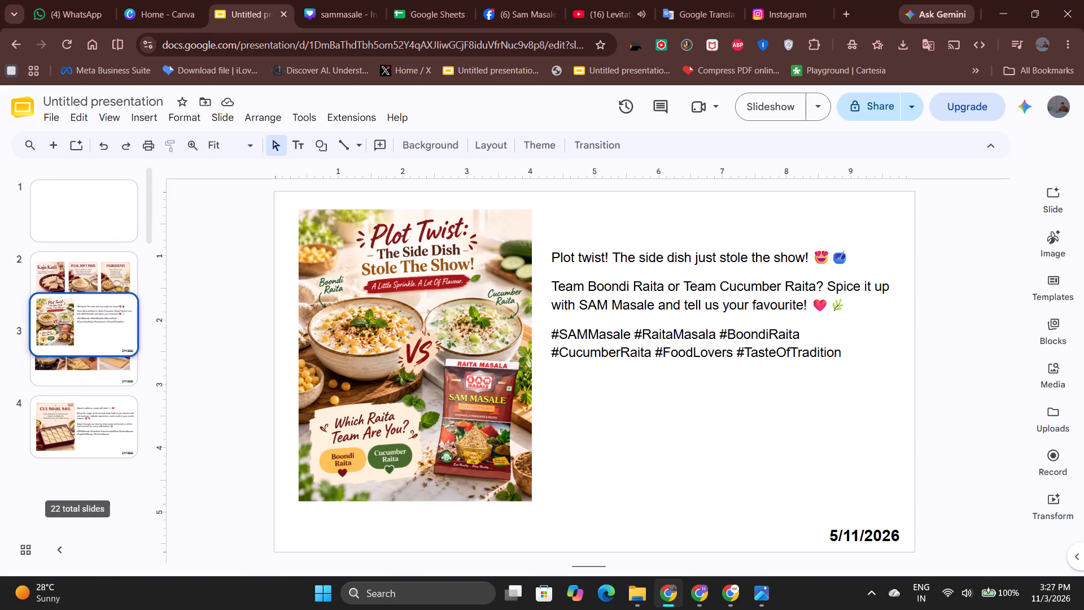
scroll(10, 349, "right", 1)
left_click_drag(10, 349, 103, 446)
scroll(103, 435, "right", 1)
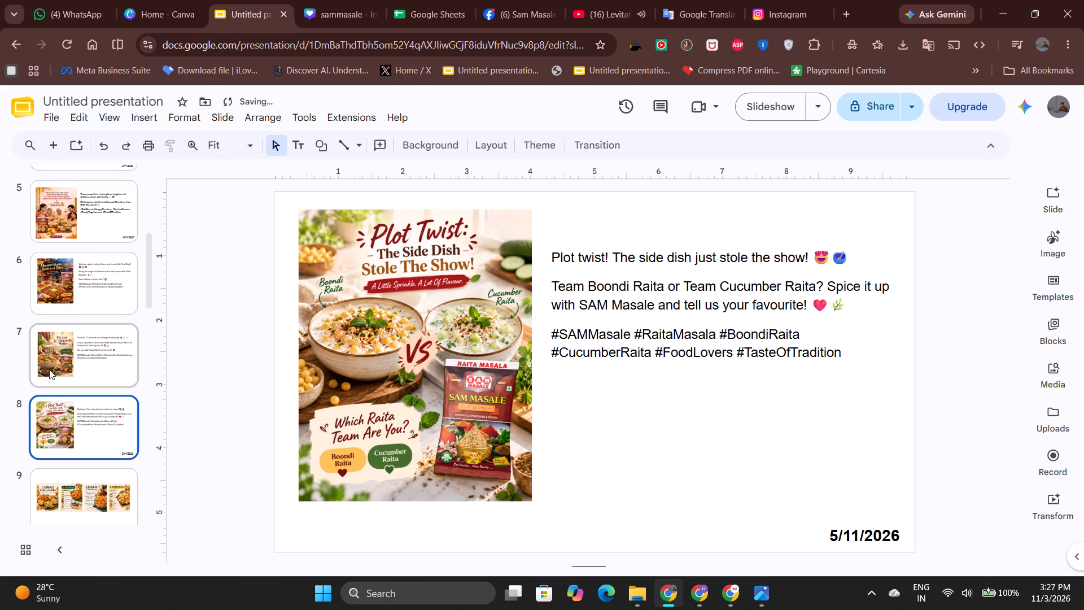
Check the posting dates and order of the Kaju Katli, Happy Dhanteras and Pav Bhaji slides, 4 to 6.
scroll(55, 292, "up", 2)
left_click(65, 376)
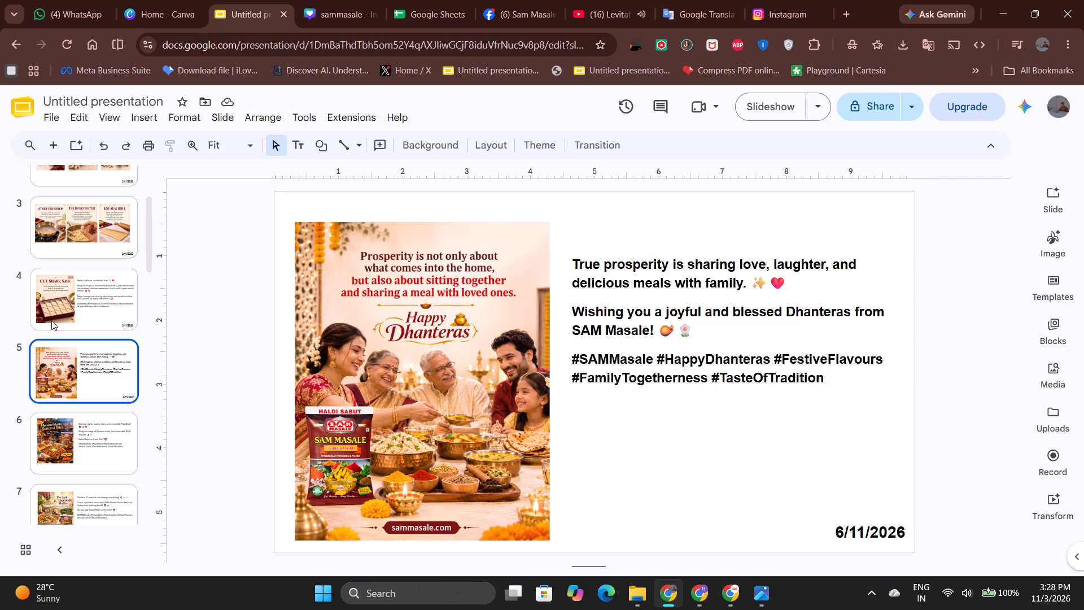
left_click(49, 295)
left_click(71, 359)
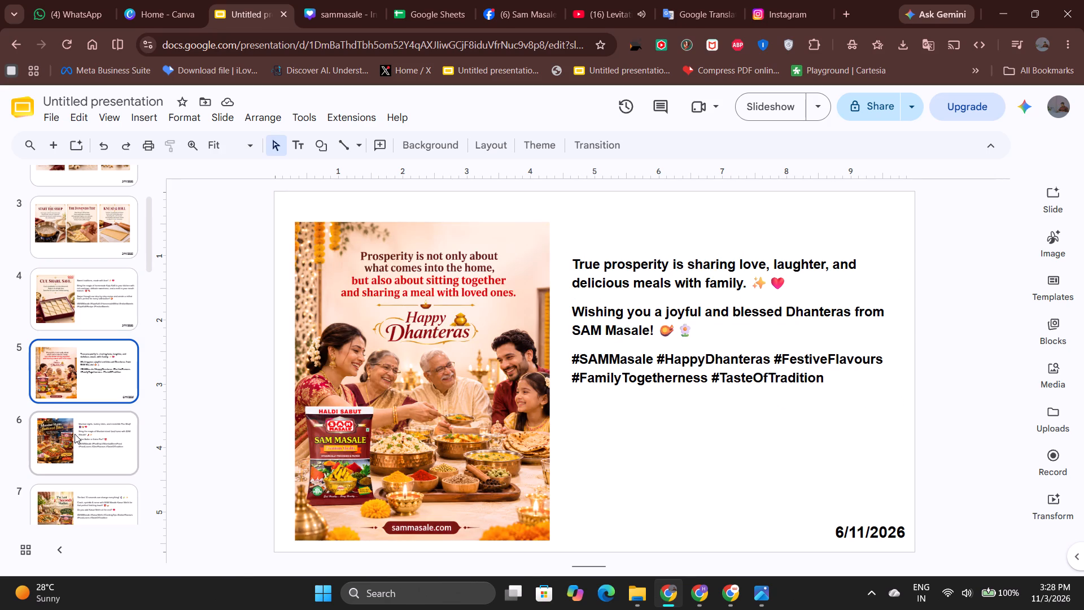
scroll(77, 413, "down", 1)
left_click(86, 274)
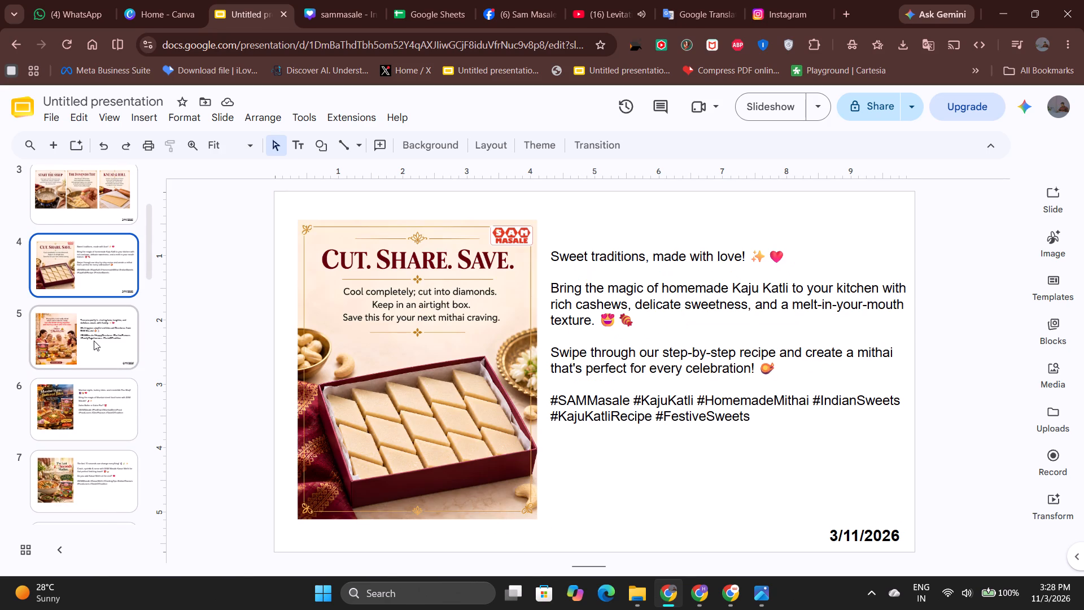
scroll(94, 341, "down", 1)
left_click(69, 414)
left_click(67, 352)
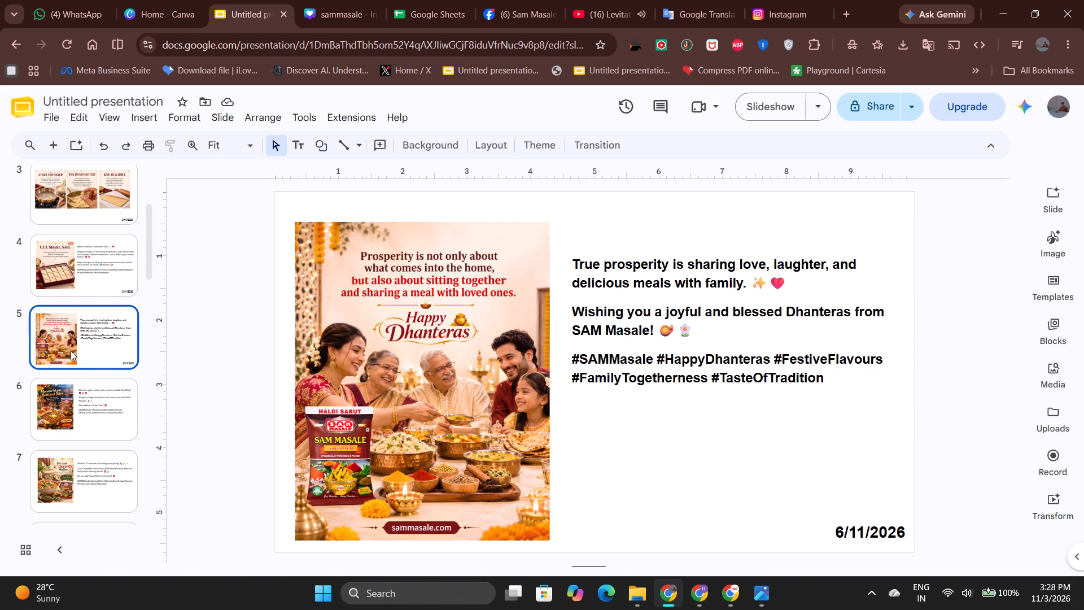
Copy the date box from the Happy Dhanteras slide onto the Mumbai Nights Pav Bhaji slide and set it to 5/11/2026.
left_click(73, 419)
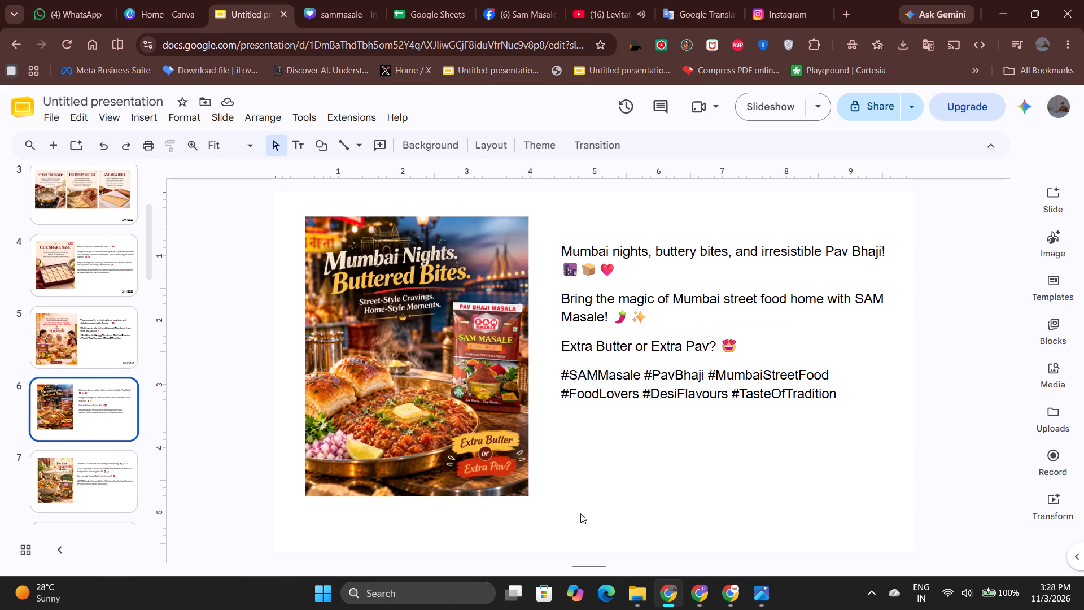
left_click(85, 330)
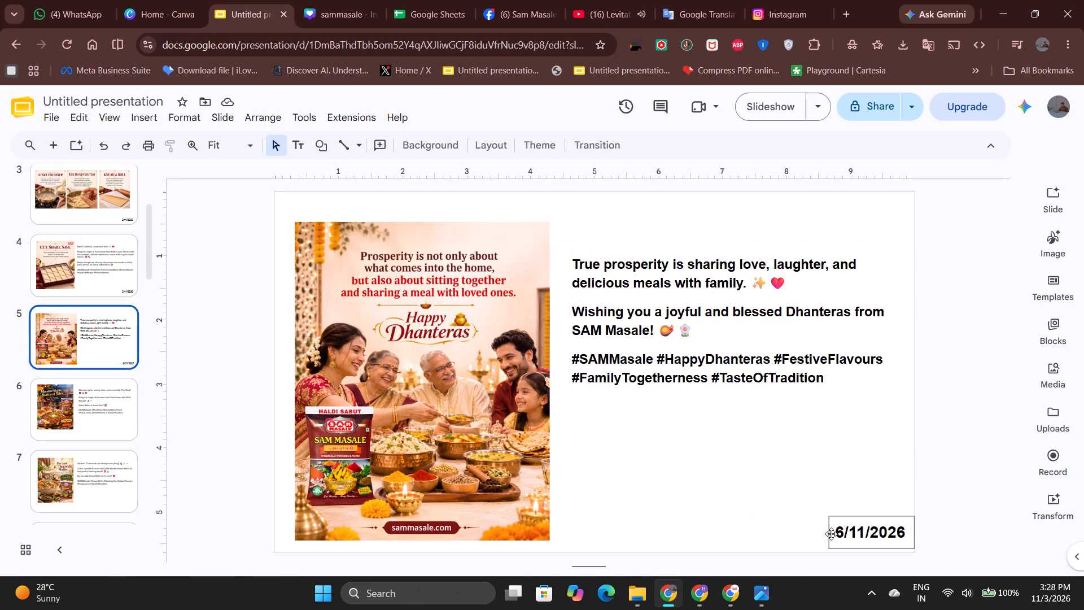
left_click(831, 534)
key("ctrl+c")
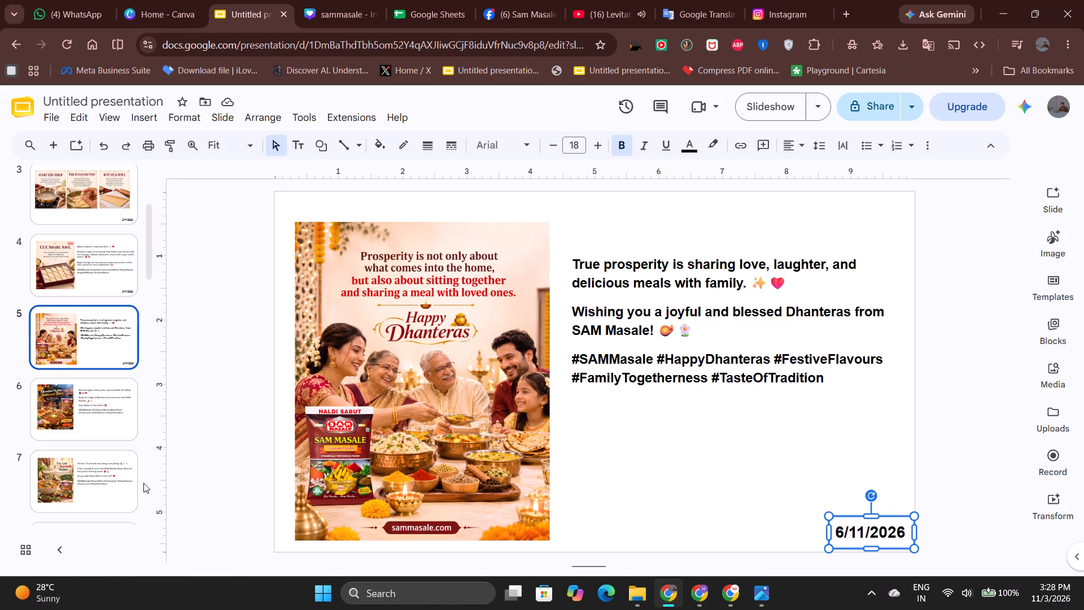
left_click(99, 411)
left_click(843, 510)
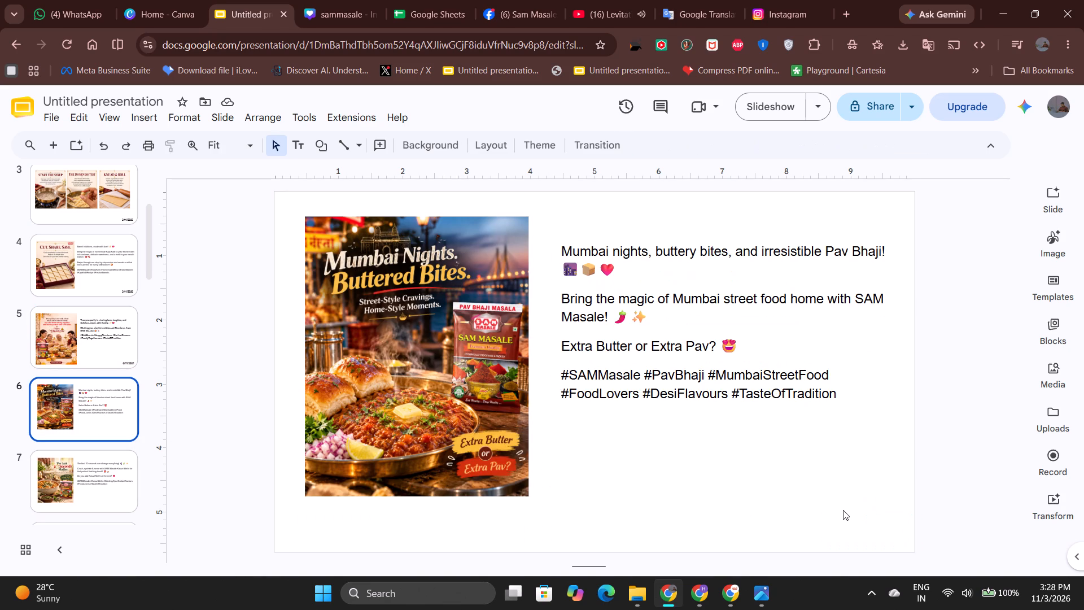
key("ctrl+v")
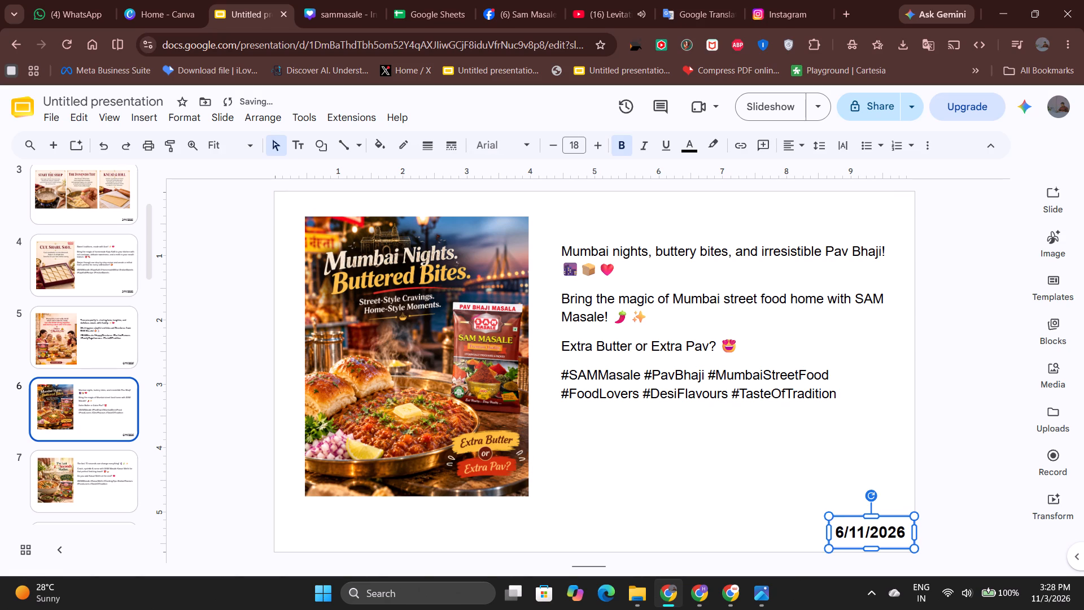
left_click(842, 532)
key("BackSpace")
key("5")
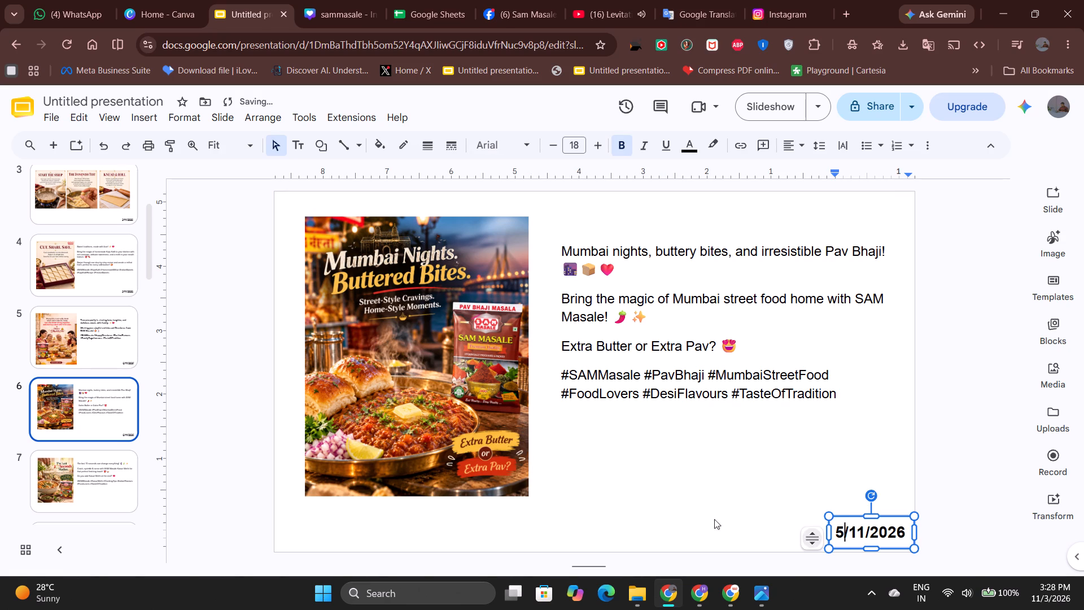
left_click(707, 514)
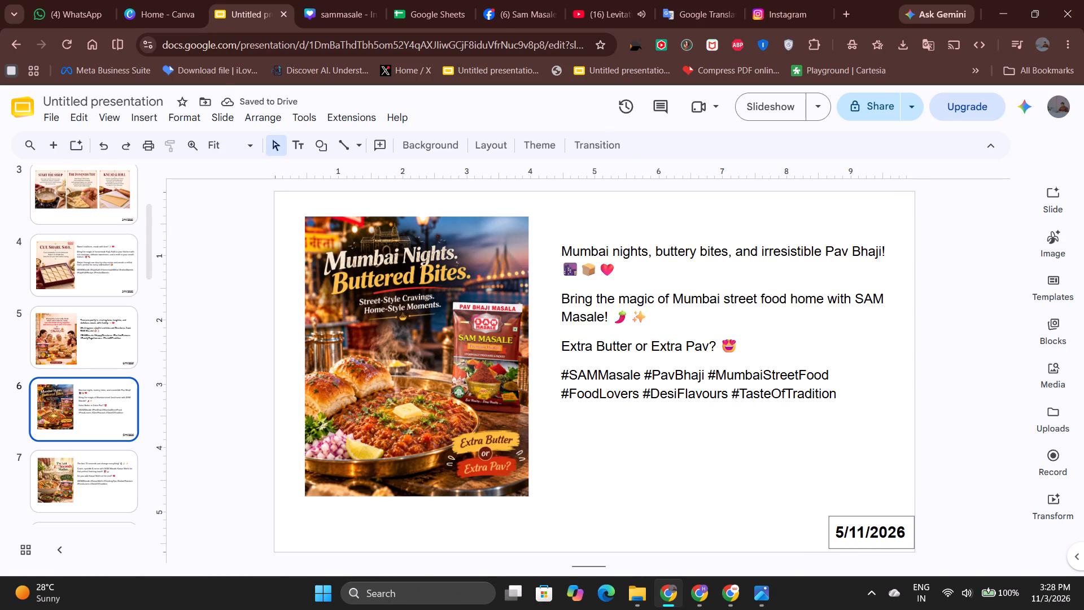
Move the Happy Dhanteras slide from fifth to sixth place, directly after the Pav Bhaji slide.
left_click(62, 339)
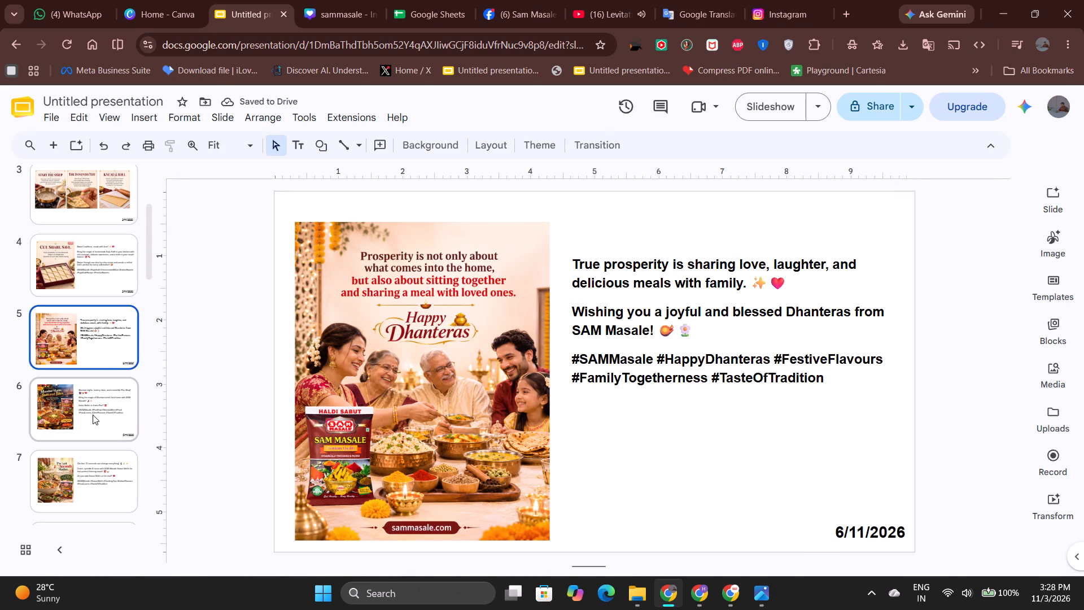
left_click_drag(63, 334, 67, 424)
left_click(89, 339)
left_click(93, 407)
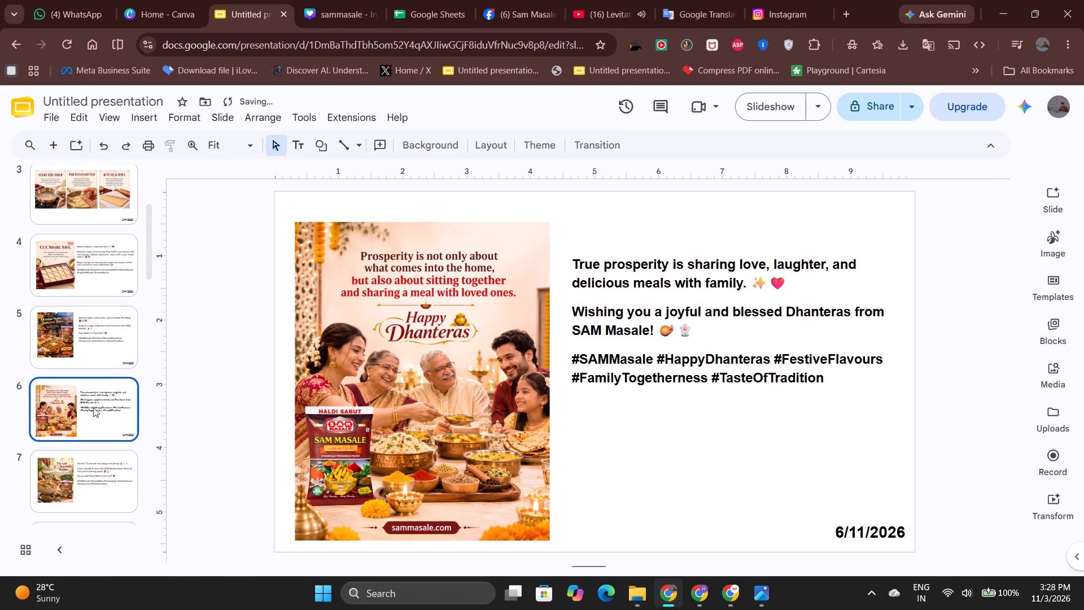
Check the posting dates and order of the Kasuri Methi, Happy Diwali, Diwali Faral and Happy Dhanteras slides.
scroll(94, 404, "down", 2)
left_click(81, 360)
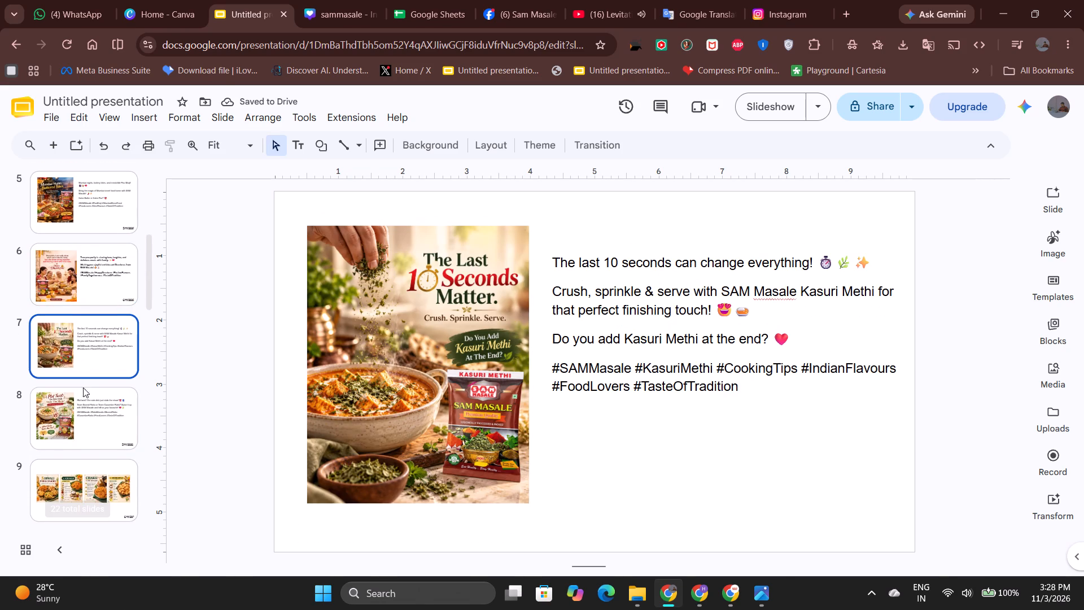
scroll(89, 424, "down", 7)
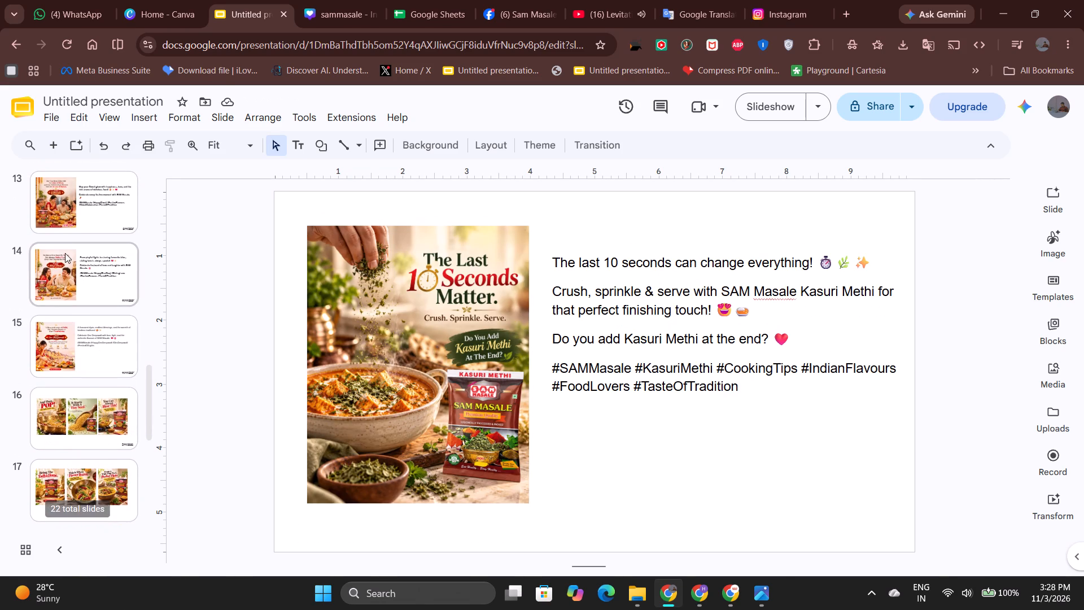
left_click(59, 217)
scroll(56, 209, "up", 1)
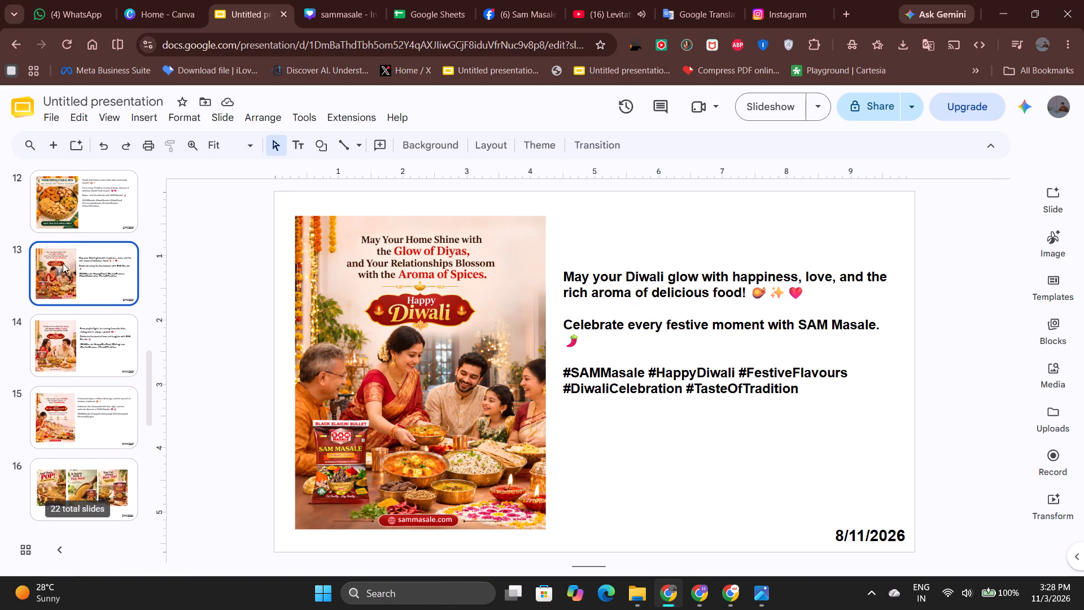
scroll(63, 263, "up", 1)
left_click(95, 243)
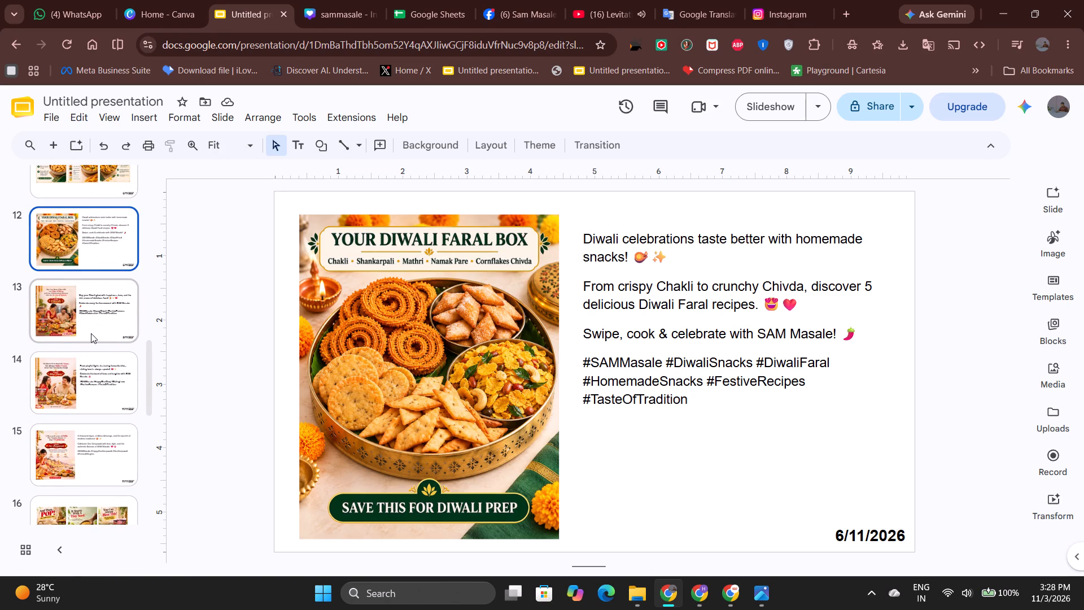
scroll(91, 332, "up", 2)
left_click(75, 255)
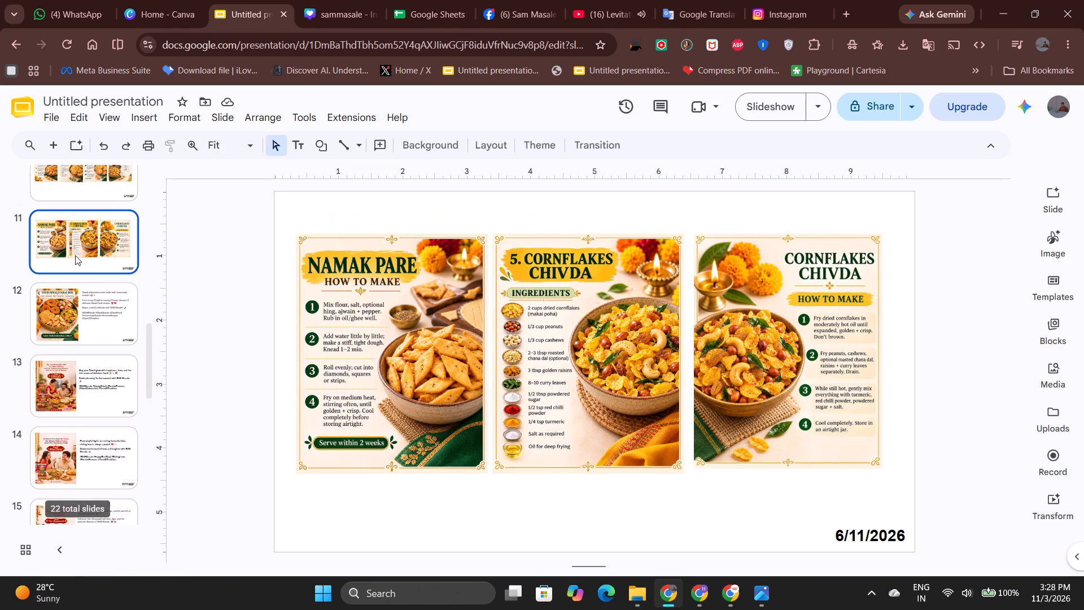
scroll(75, 255, "up", 6)
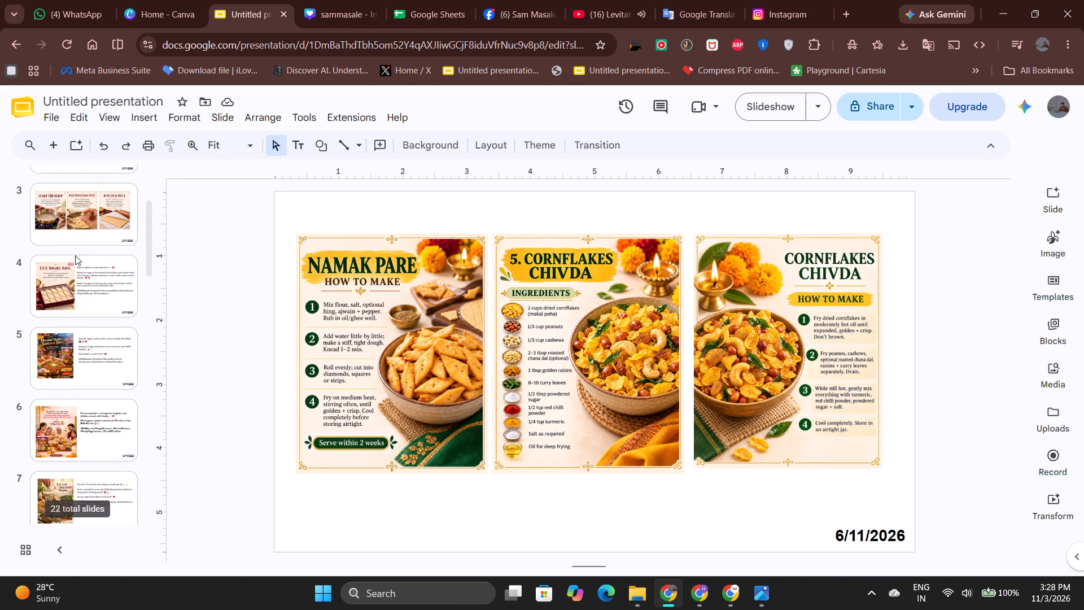
scroll(75, 255, "up", 3)
scroll(2, 414, "down", 1)
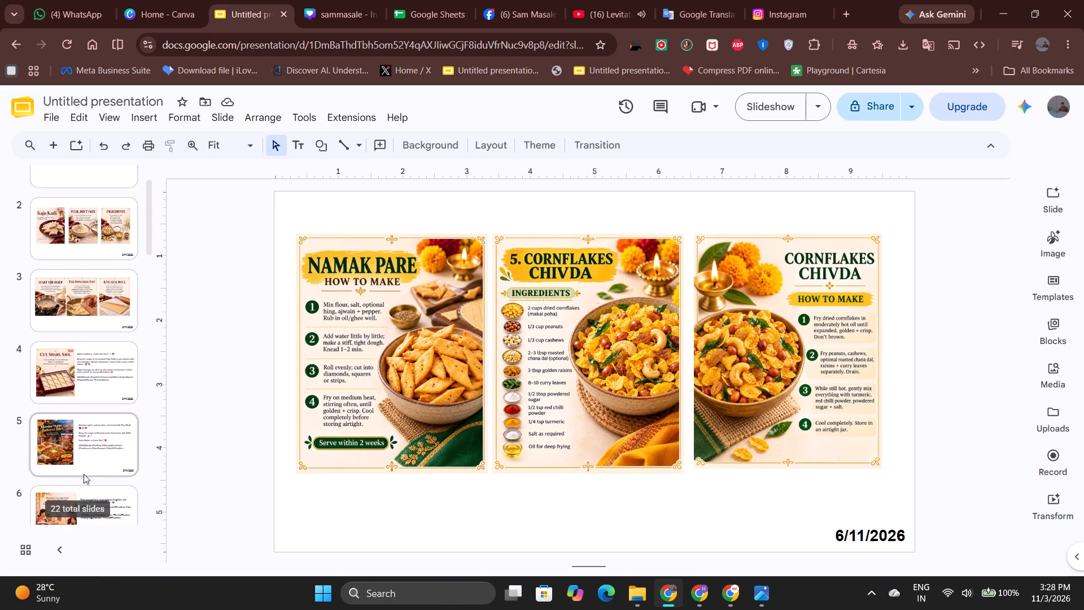
scroll(84, 474, "down", 1)
left_click(84, 450)
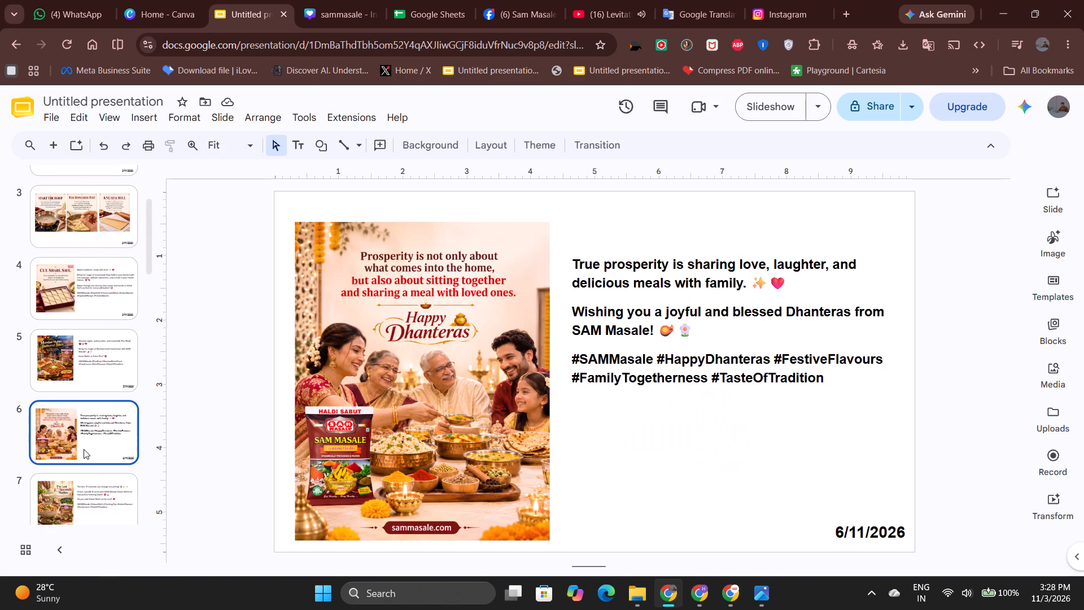
Move the 5 Diwali Faral Snacks slide from ninth to seventh place, directly after the Happy Dhanteras slide.
scroll(46, 387, "down", 5)
scroll(51, 383, "right", 1)
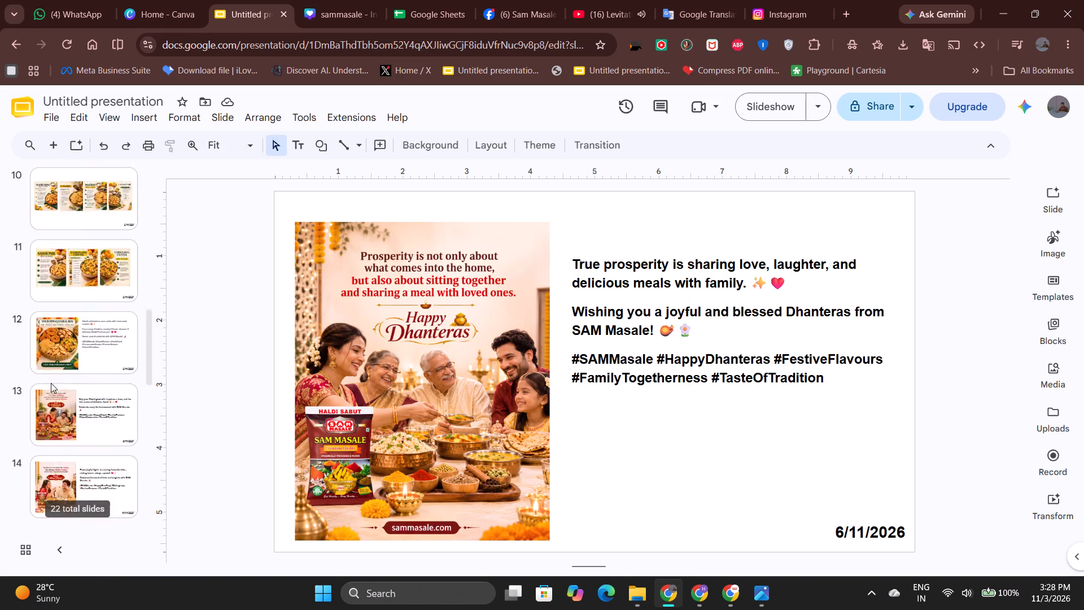
scroll(51, 383, "right", 1)
scroll(71, 365, "up", 1)
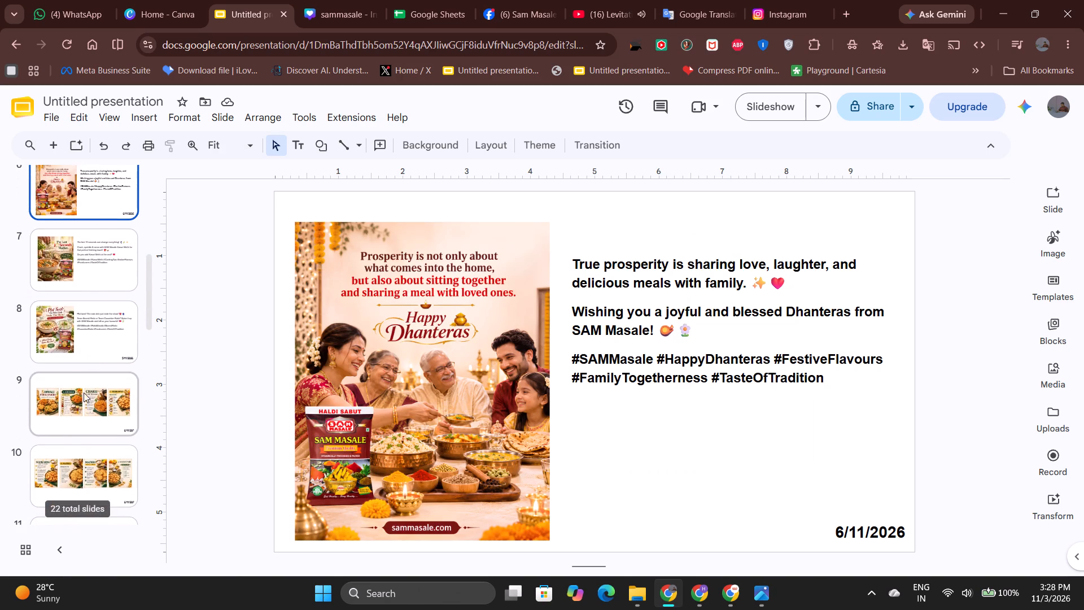
scroll(62, 408, "up", 1)
left_click_drag(62, 408, 54, 259)
scroll(52, 370, "up", 1)
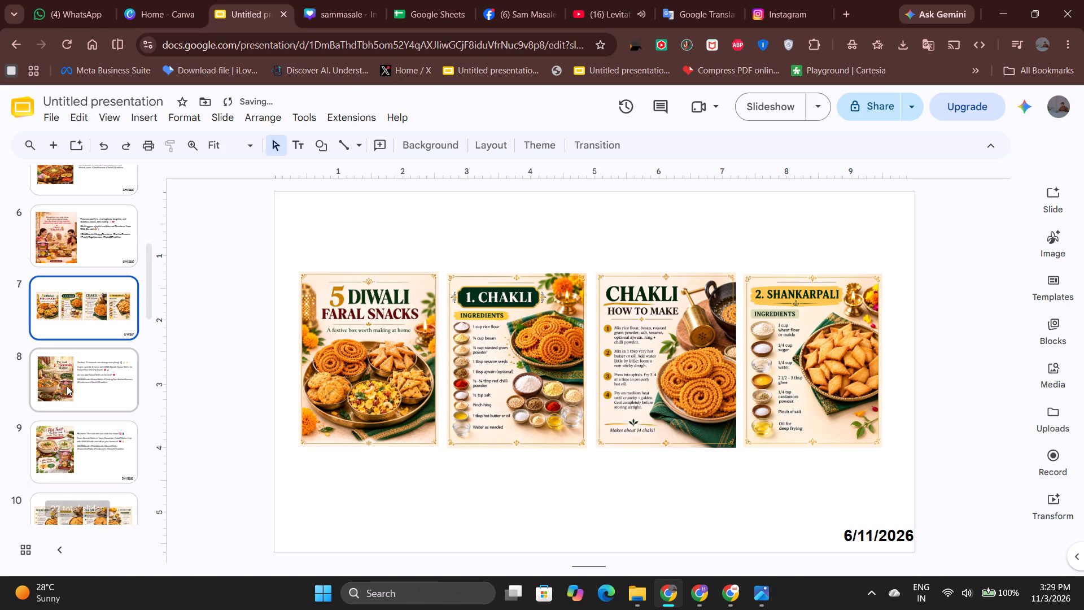
Move the Shankarpali and Mathri recipe slide from tenth to eighth place, directly after the 5 Diwali Faral Snacks slide.
scroll(73, 412, "down", 2)
left_click(80, 388)
scroll(80, 388, "down", 1)
left_click_drag(73, 414, 62, 267)
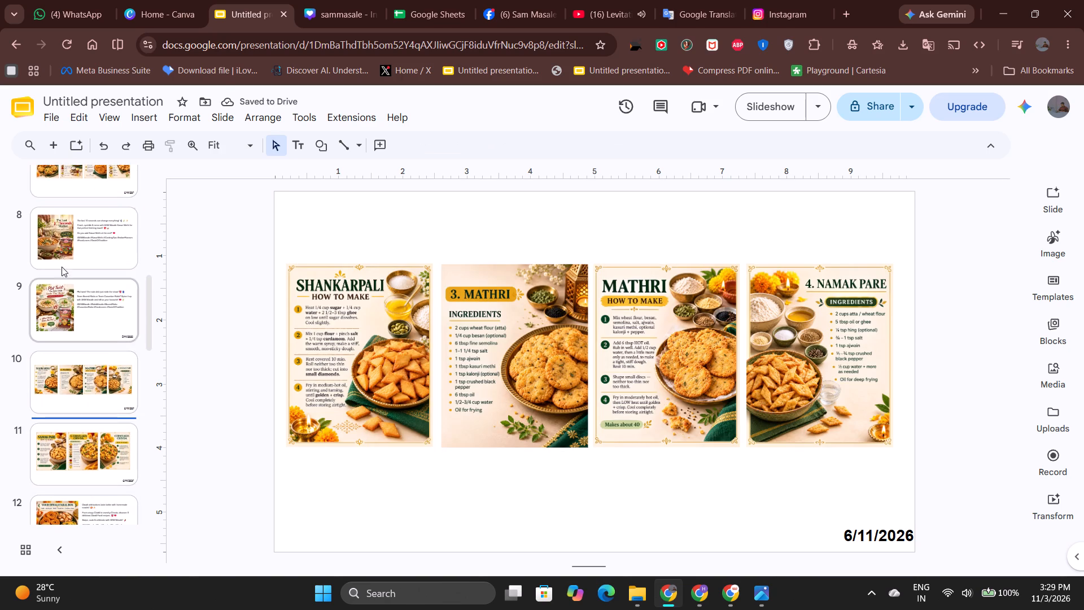
left_click_drag(62, 267, 68, 250)
left_click(77, 385)
left_click_drag(69, 384, 72, 229)
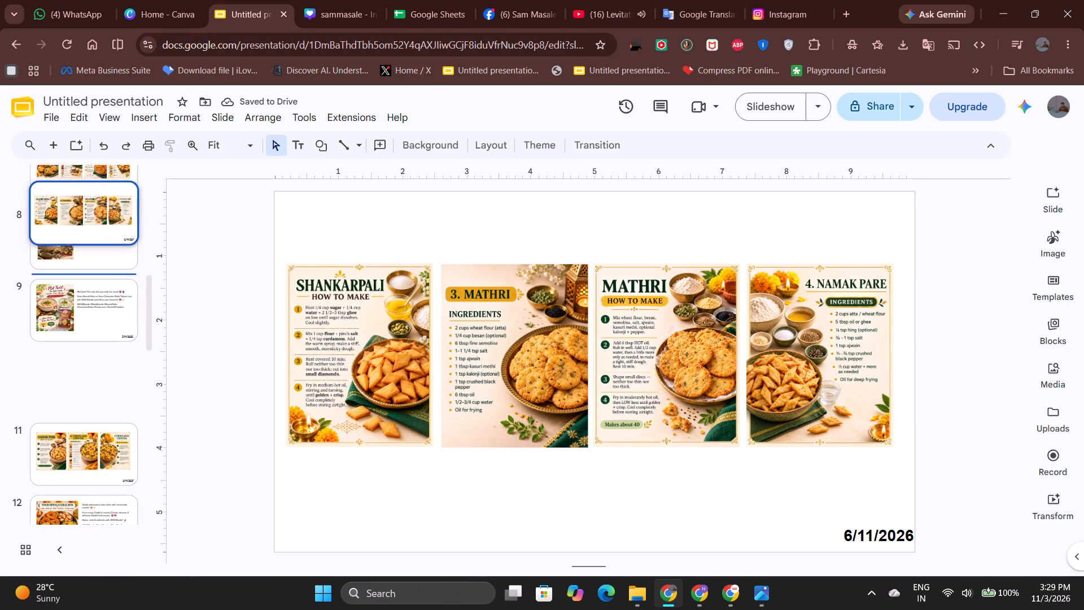
left_click_drag(72, 229, 62, 323)
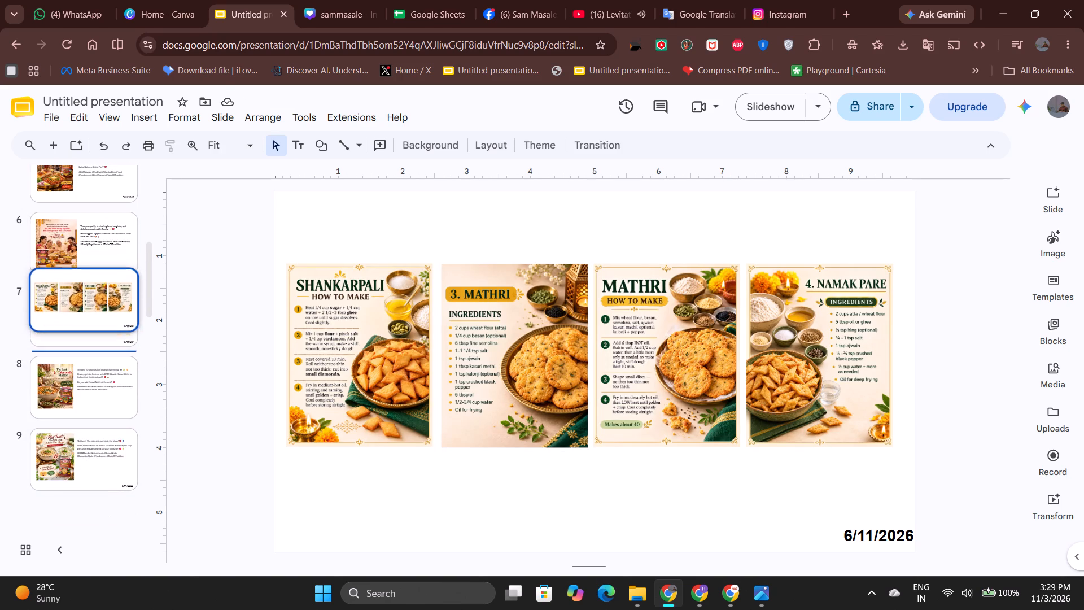
left_click_drag(62, 323, 62, 329)
Move the Namak Pare and Cornflakes Chivda slide from eleventh to ninth place, directly after the Shankarpali and Mathri slide.
scroll(70, 371, "down", 5)
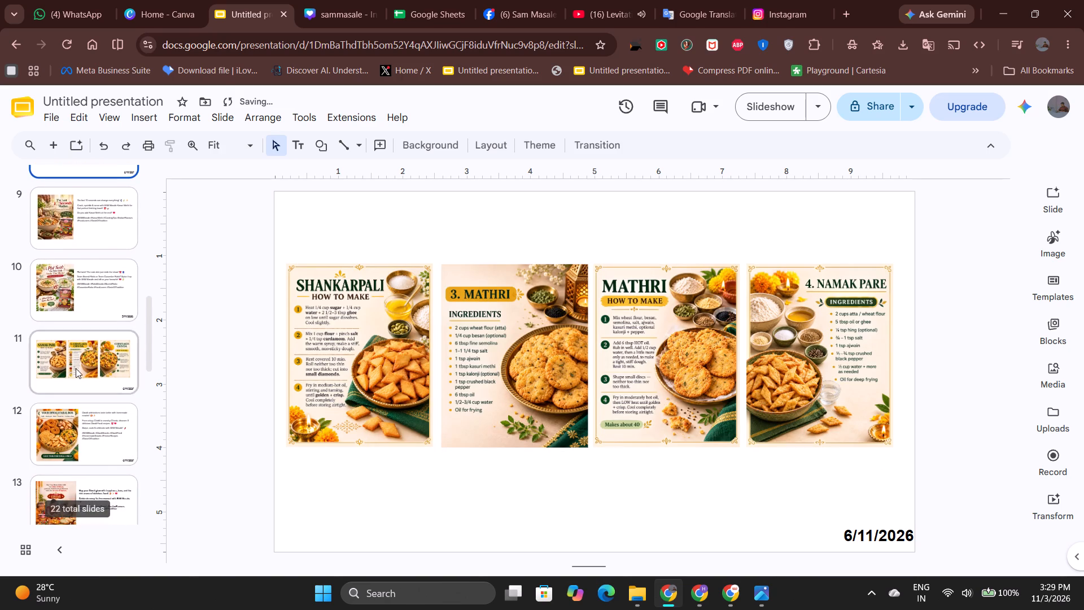
left_click(76, 368)
left_click_drag(76, 368, 82, 224)
scroll(75, 297, "up", 2)
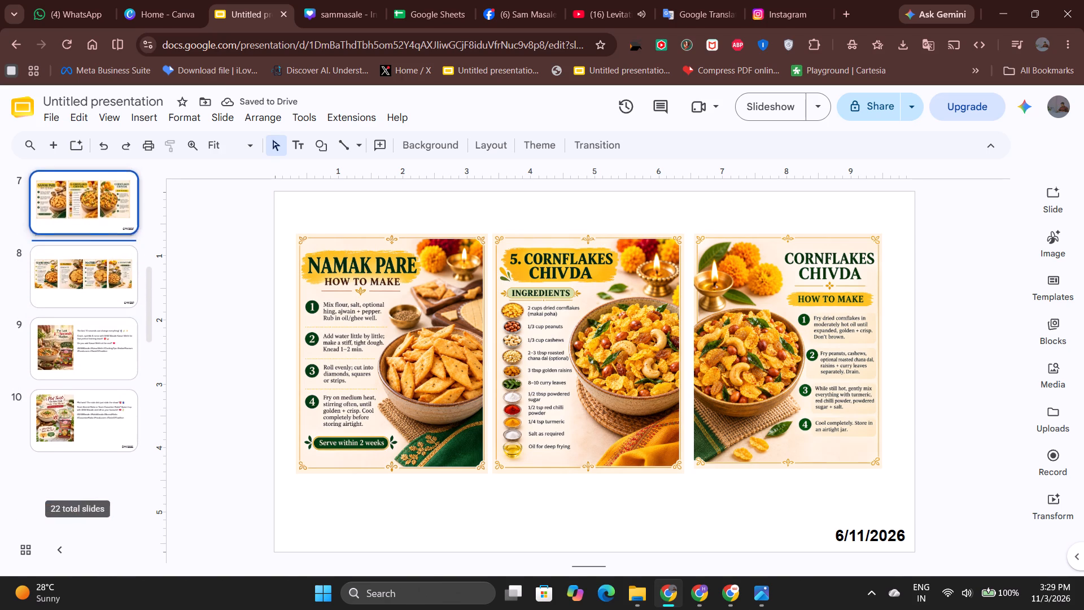
left_click_drag(82, 224, 86, 291)
scroll(76, 392, "up", 1)
Move the Your Diwali Faral Box slide from twelfth to tenth place, directly after the Namak Pare and Cornflakes Chivda slide.
scroll(76, 428, "down", 1)
left_click(75, 397)
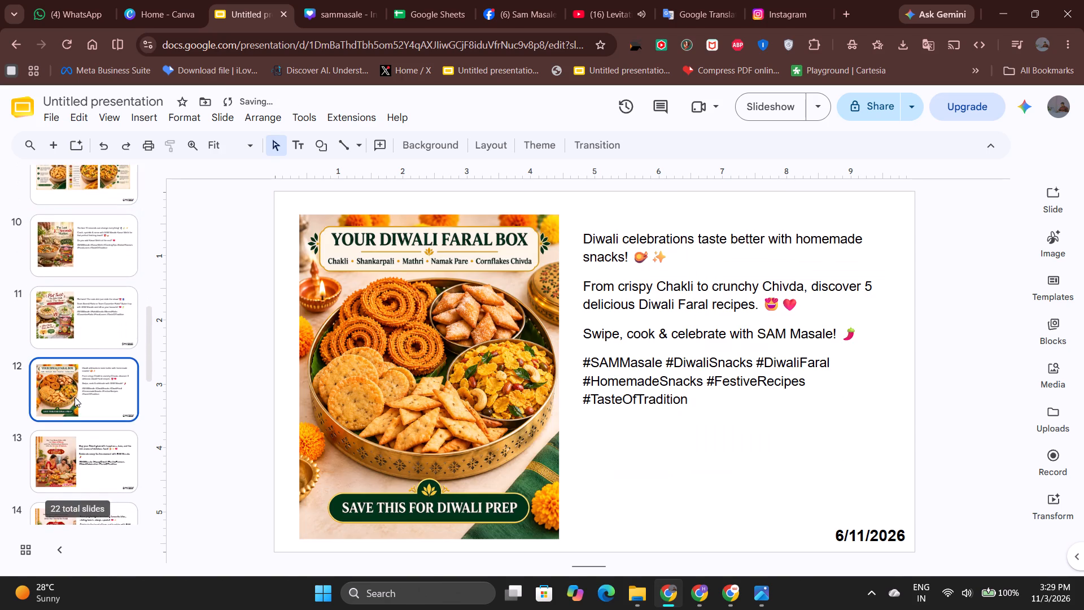
left_click_drag(75, 397, 87, 236)
Change the posting date to 7/11/2026 on the three Diwali Faral recipe slides, 7 to 9.
scroll(75, 385, "down", 1)
scroll(85, 247, "down", 1)
scroll(101, 304, "up", 2)
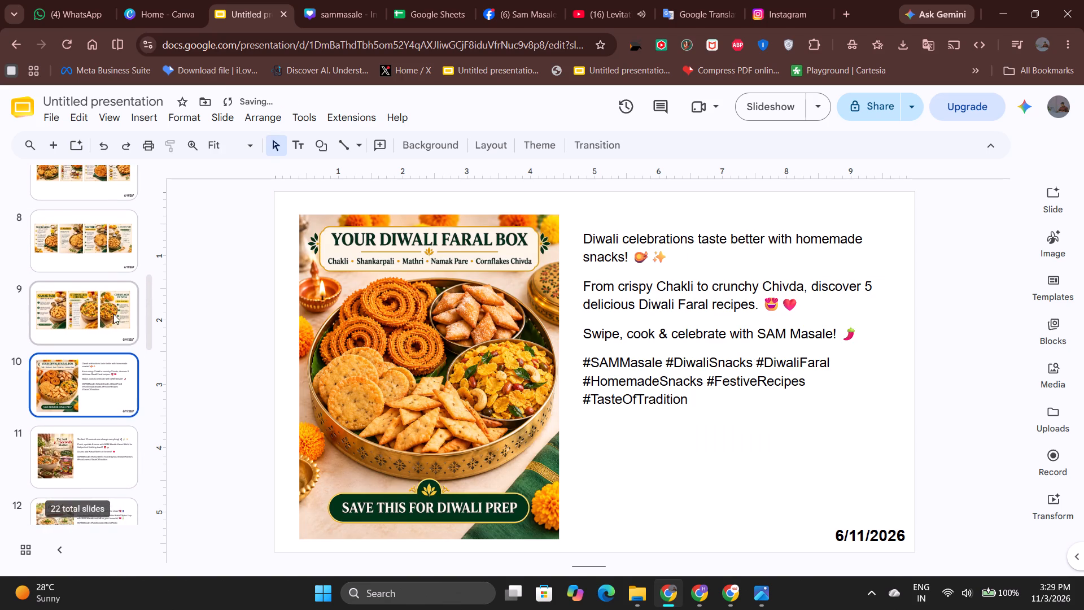
scroll(97, 370, "up", 4)
left_click(92, 298)
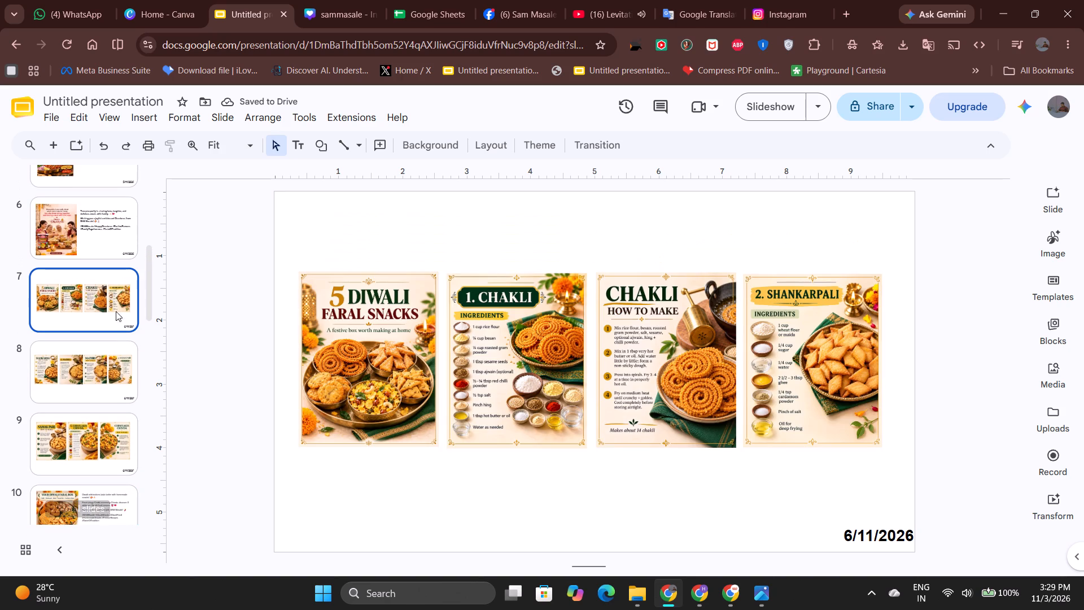
left_click(852, 535)
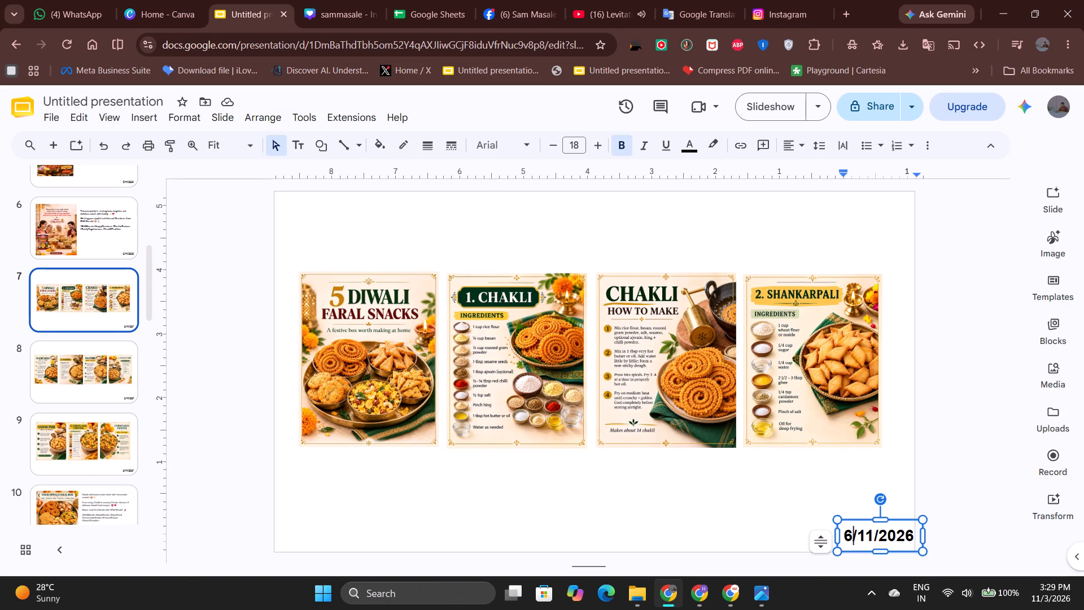
key("BackSpace")
key("7")
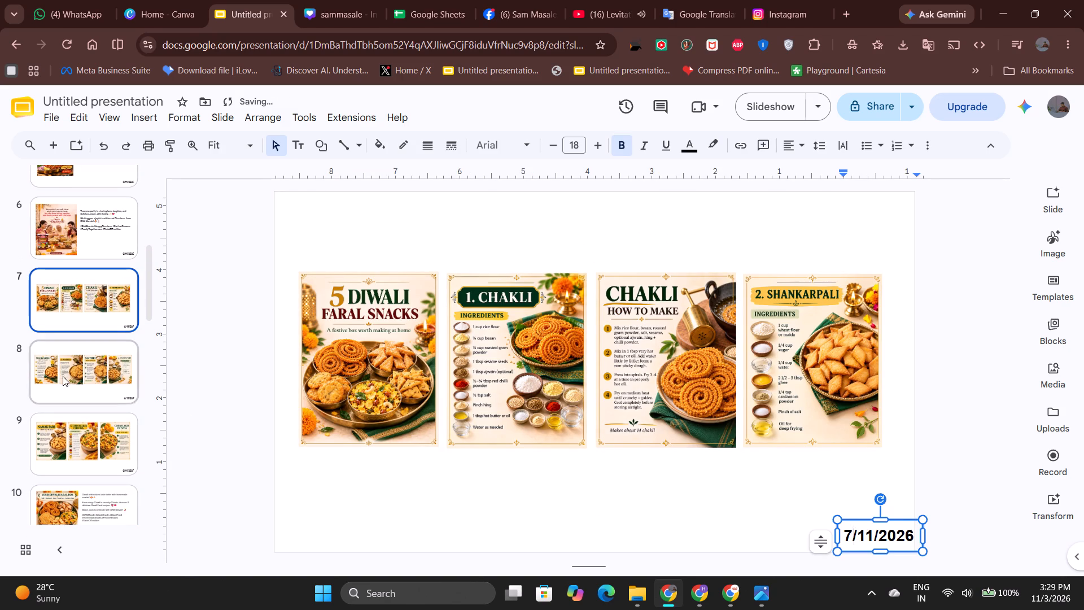
left_click(63, 376)
left_click(850, 533)
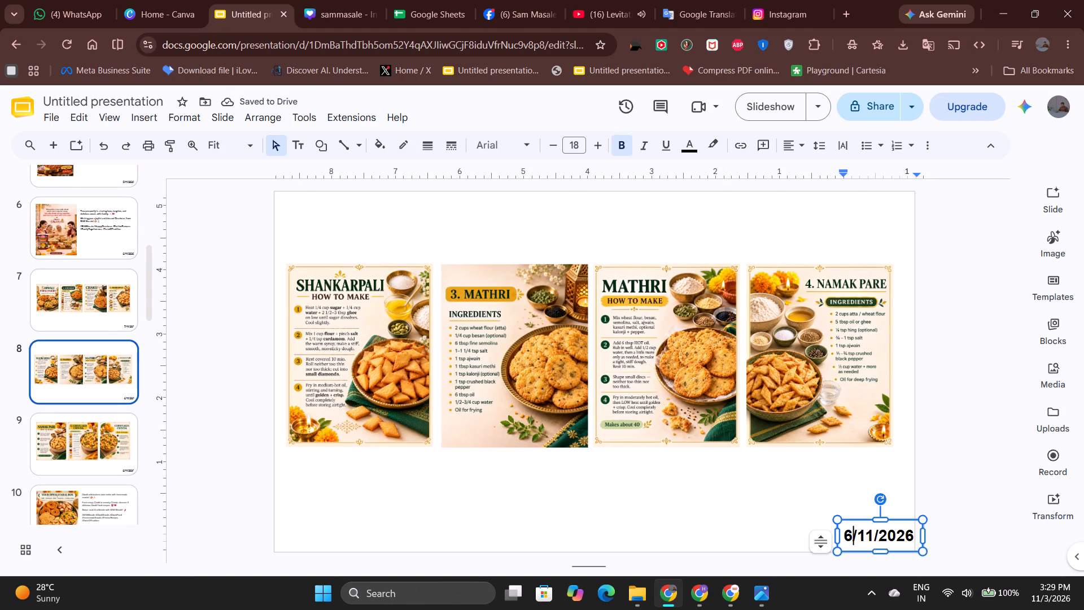
key("BackSpace")
key("7")
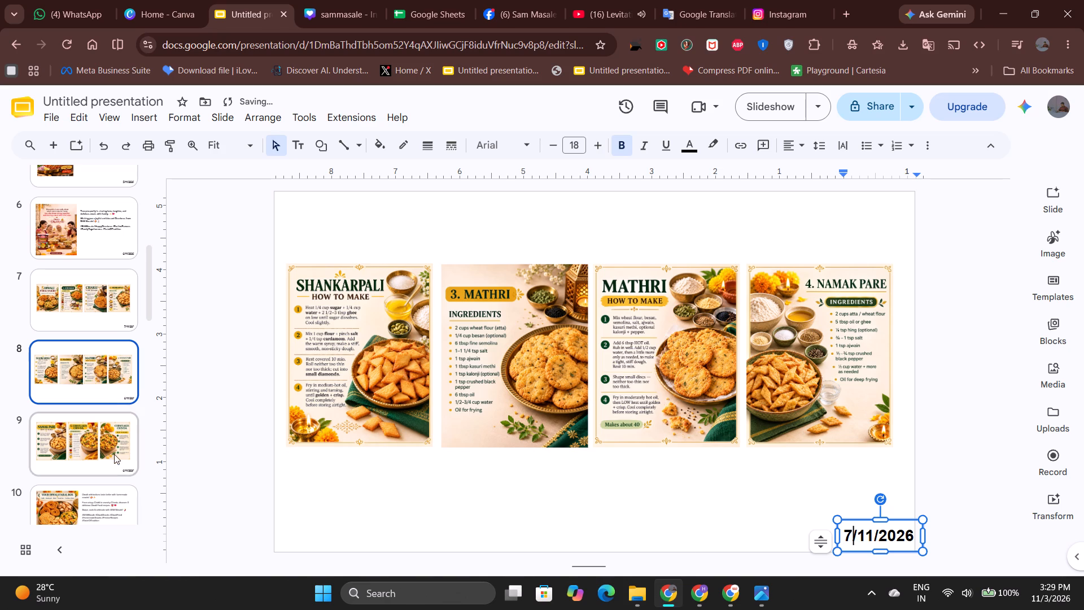
left_click(114, 454)
left_click(841, 531)
key("BackSpace")
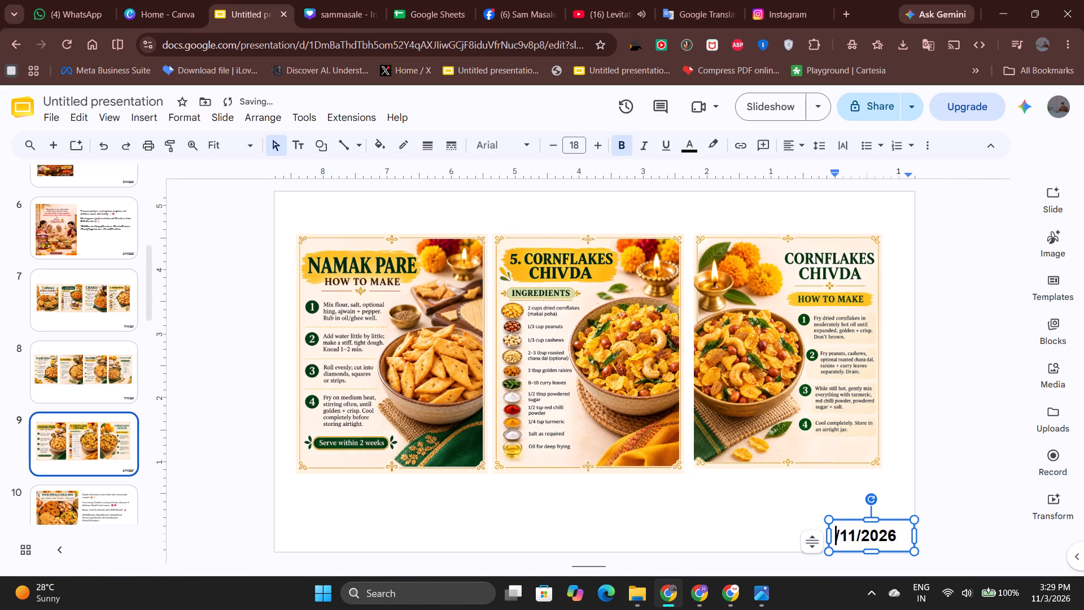
key("7")
left_click(570, 547)
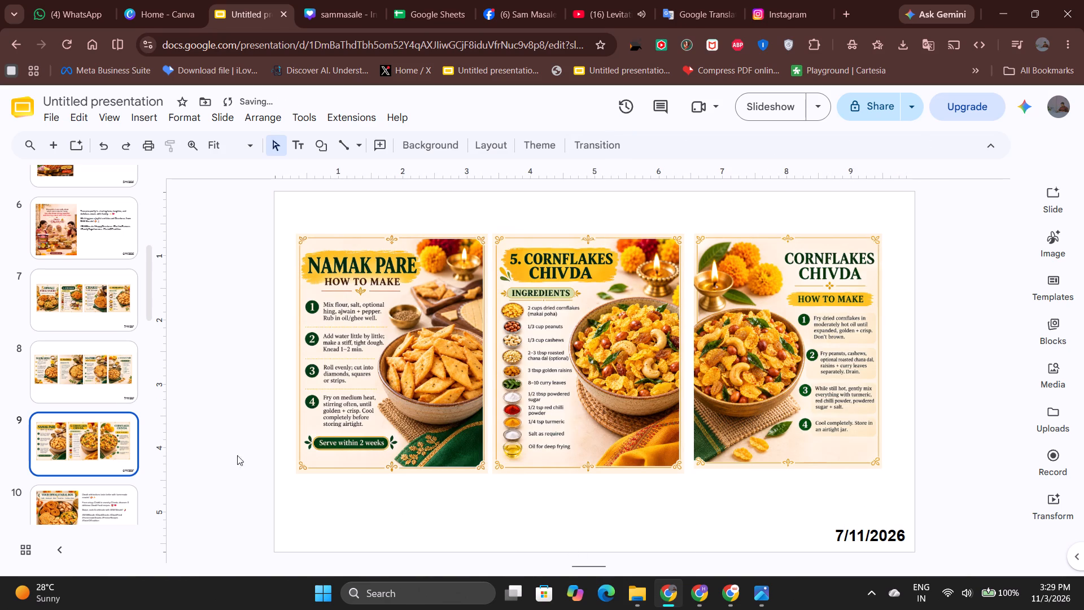
Change the posting date on the Your Diwali Faral Box slide to 7/11/2026.
scroll(65, 416, "down", 1)
left_click(60, 457)
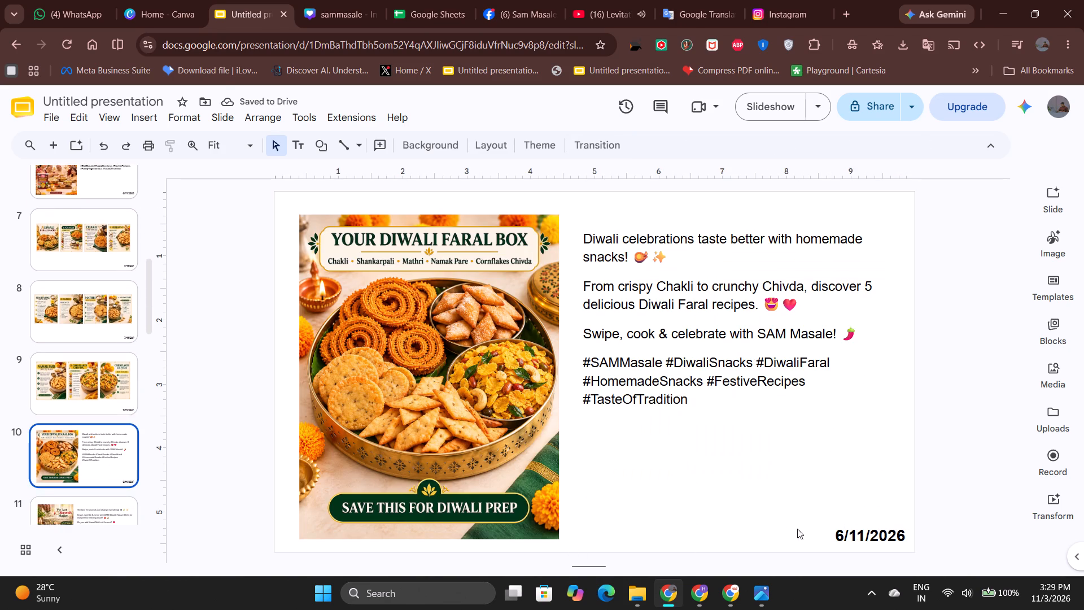
left_click(845, 537)
key("BackSpace")
key("7")
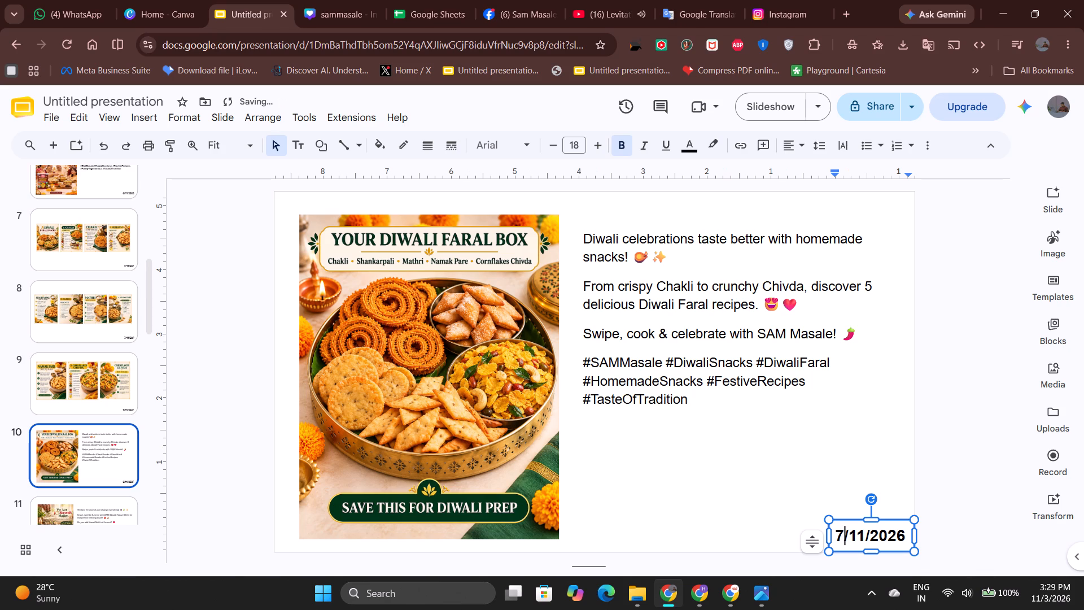
left_click(715, 474)
Move the Happy Diwali slide from thirteenth to eleventh place, directly after the Your Diwali Faral Box slide.
scroll(183, 351, "down", 3)
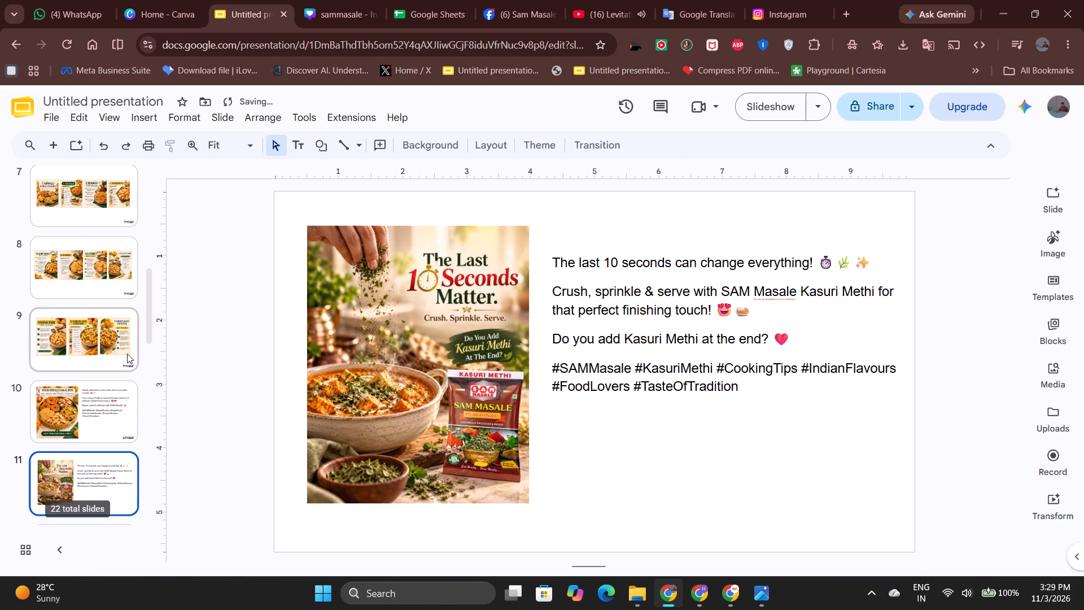
scroll(127, 354, "down", 1)
scroll(58, 293, "down", 2)
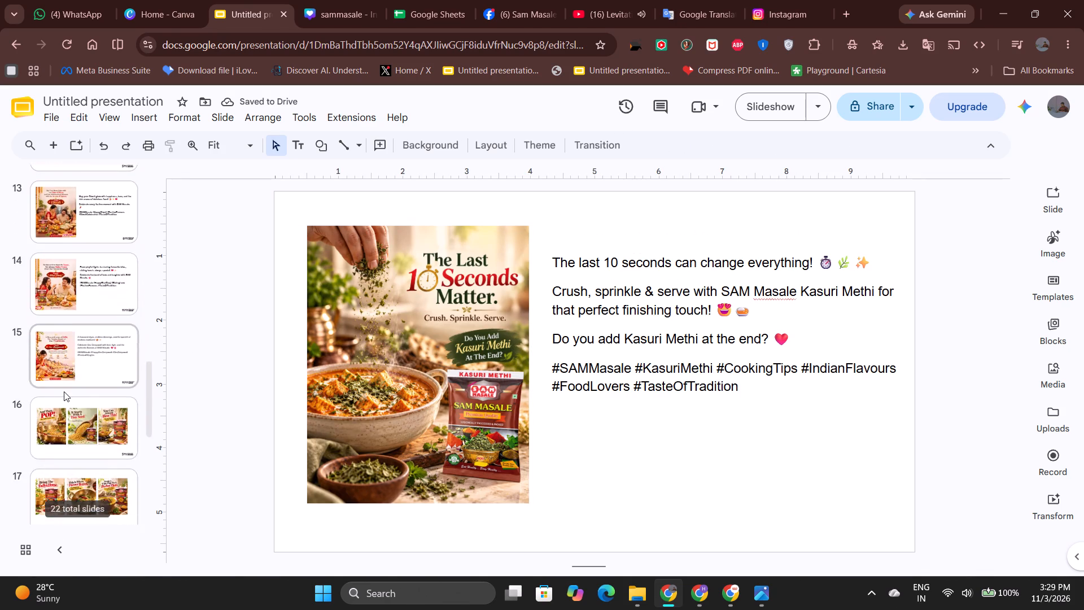
scroll(64, 391, "up", 2)
left_click(81, 389)
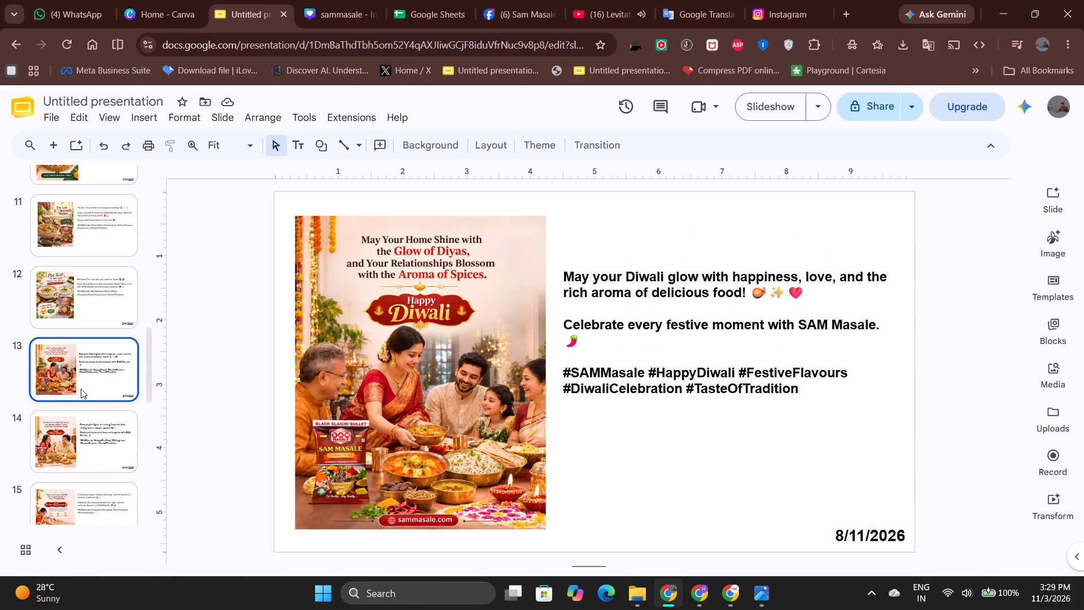
scroll(81, 387, "up", 1)
left_click_drag(75, 382, 77, 284)
scroll(75, 349, "up", 2)
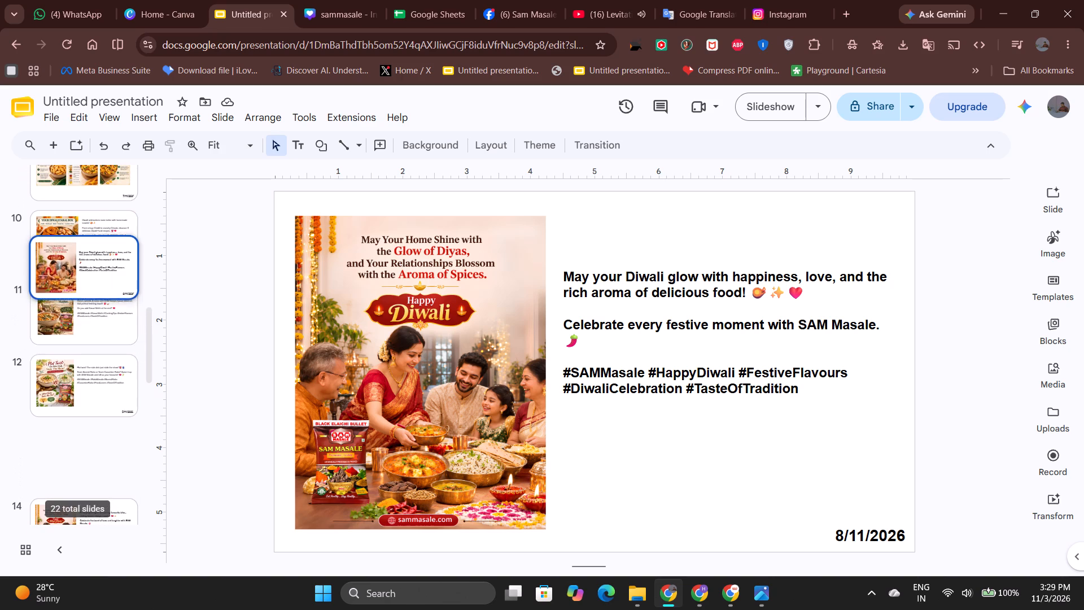
left_click_drag(77, 284, 77, 266)
left_click(86, 251)
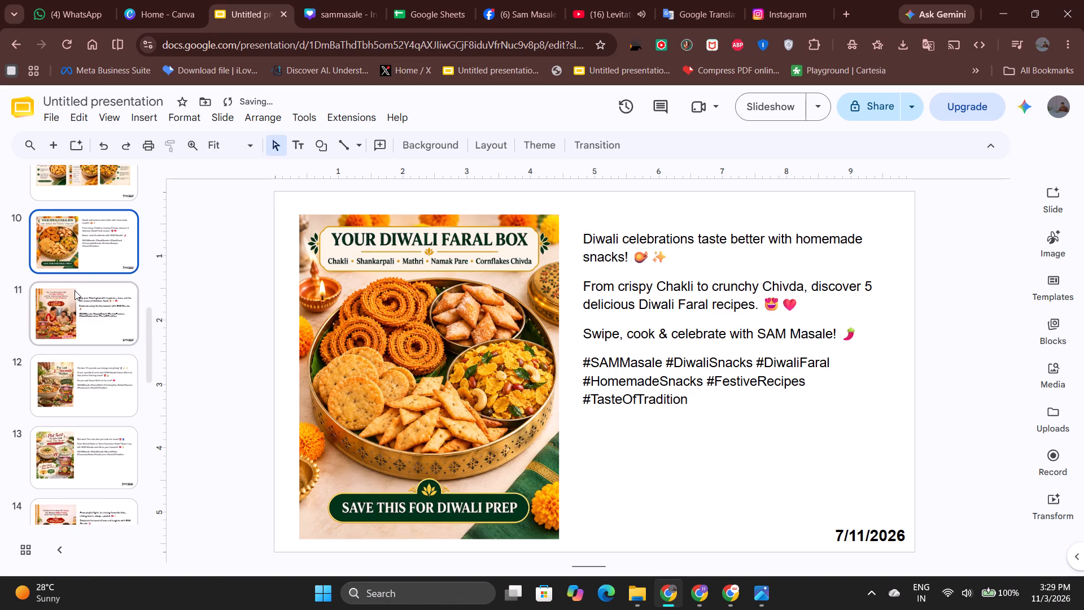
left_click(81, 319)
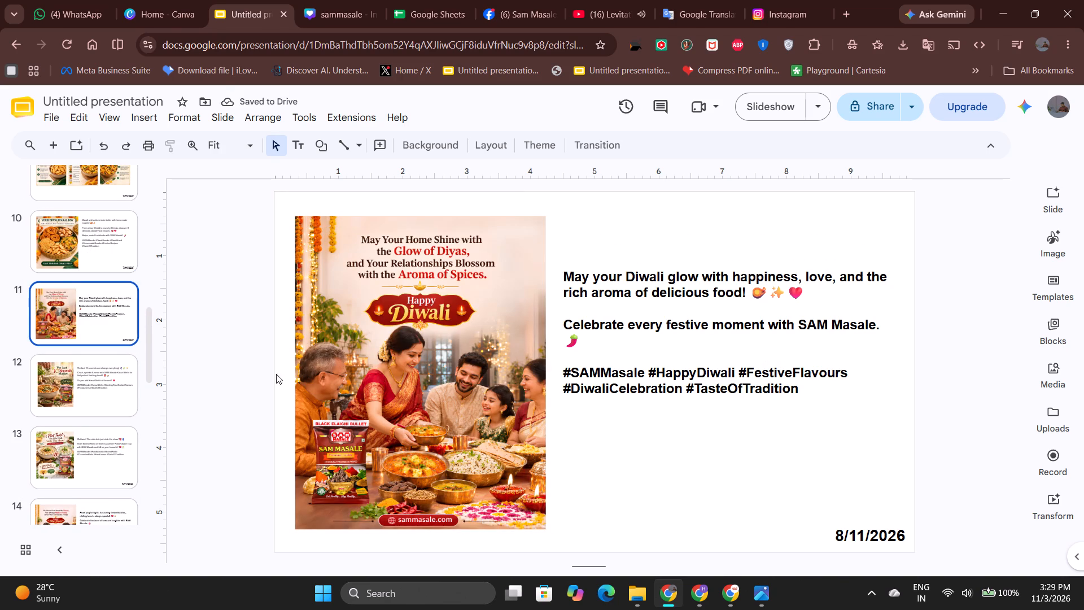
Paste the copied date text box onto the undated The Last 10 Seconds Matter slide, in twelfth place.
scroll(261, 376, "up", 1)
left_click(78, 347)
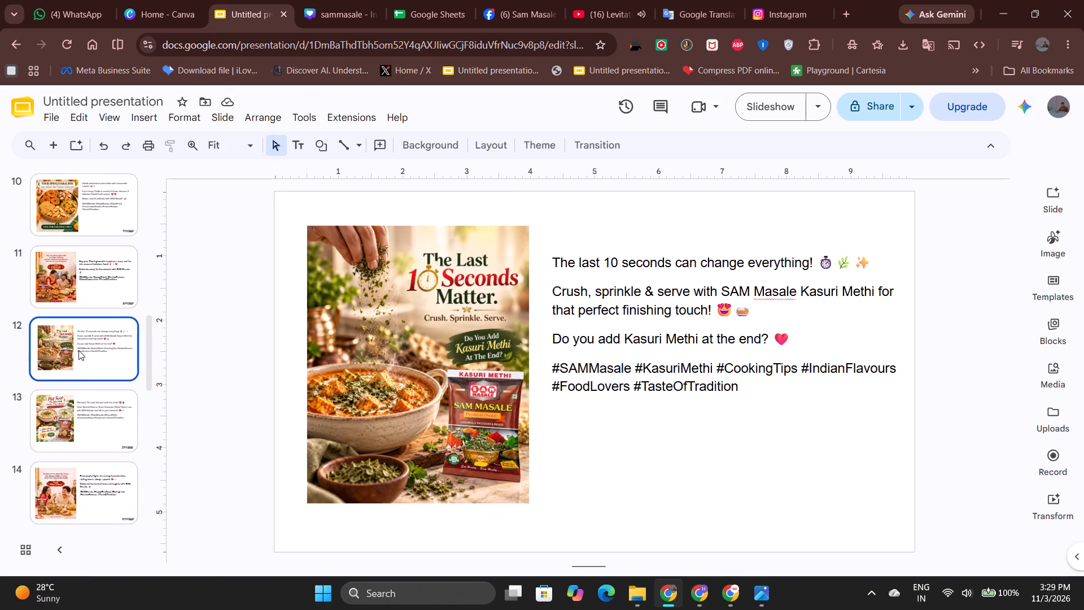
left_click(82, 379)
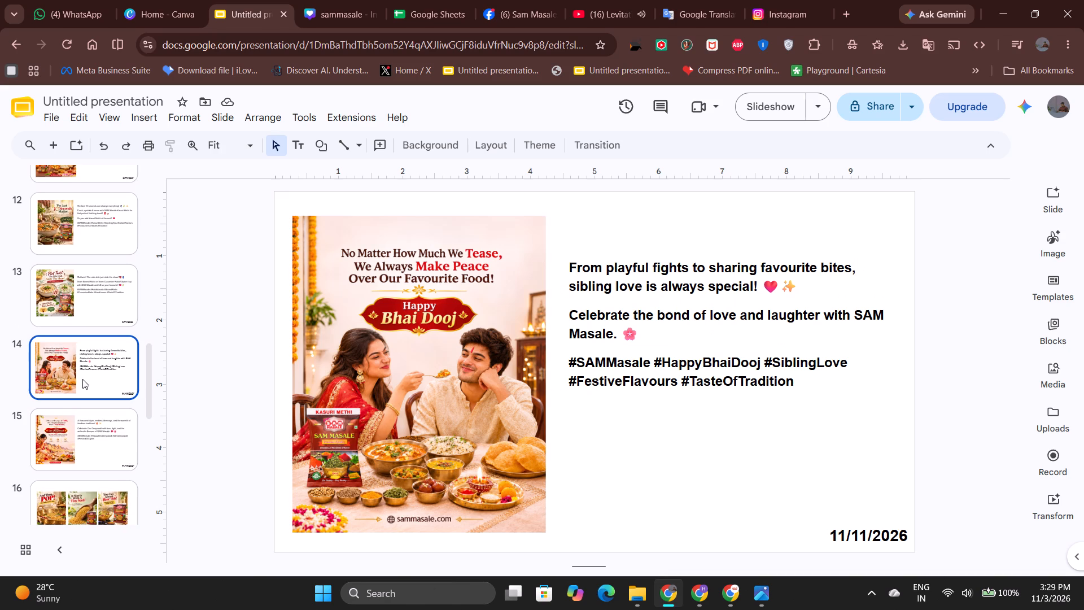
left_click(72, 300)
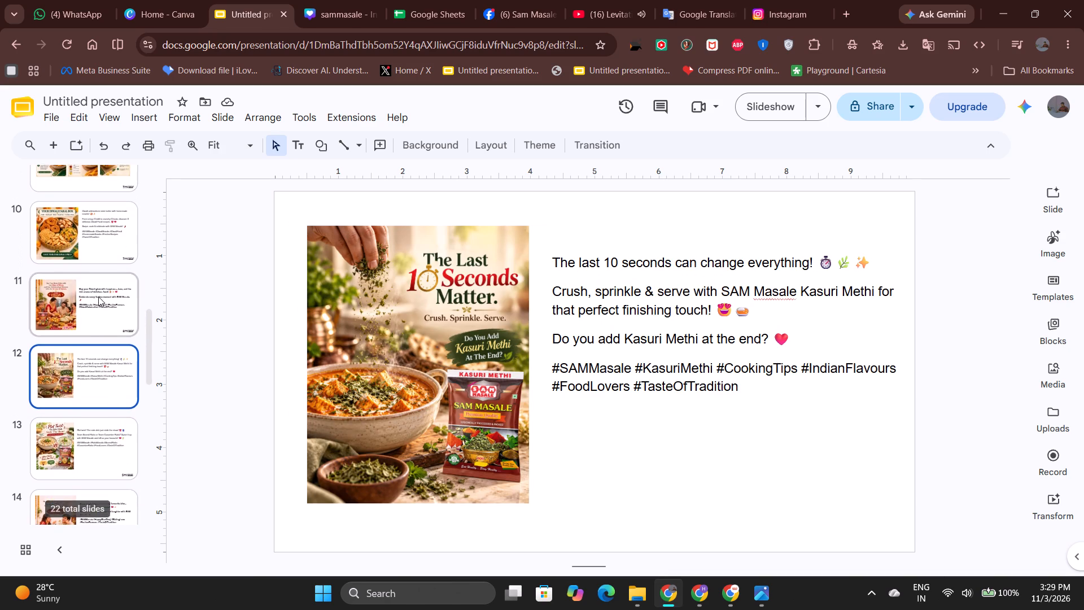
left_click(832, 516)
key("ctrl+v")
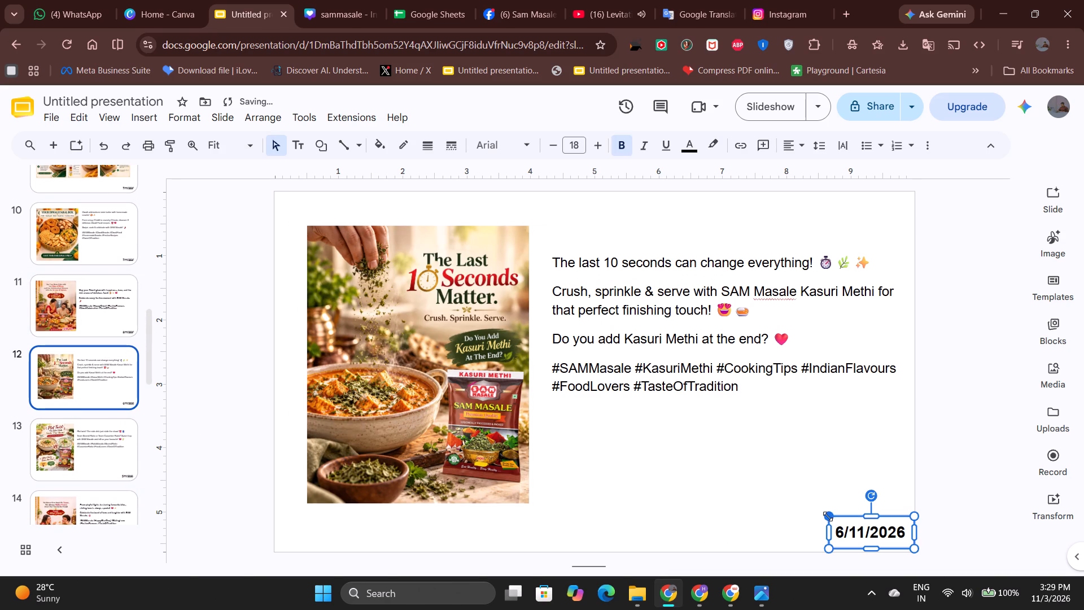
left_click(843, 528)
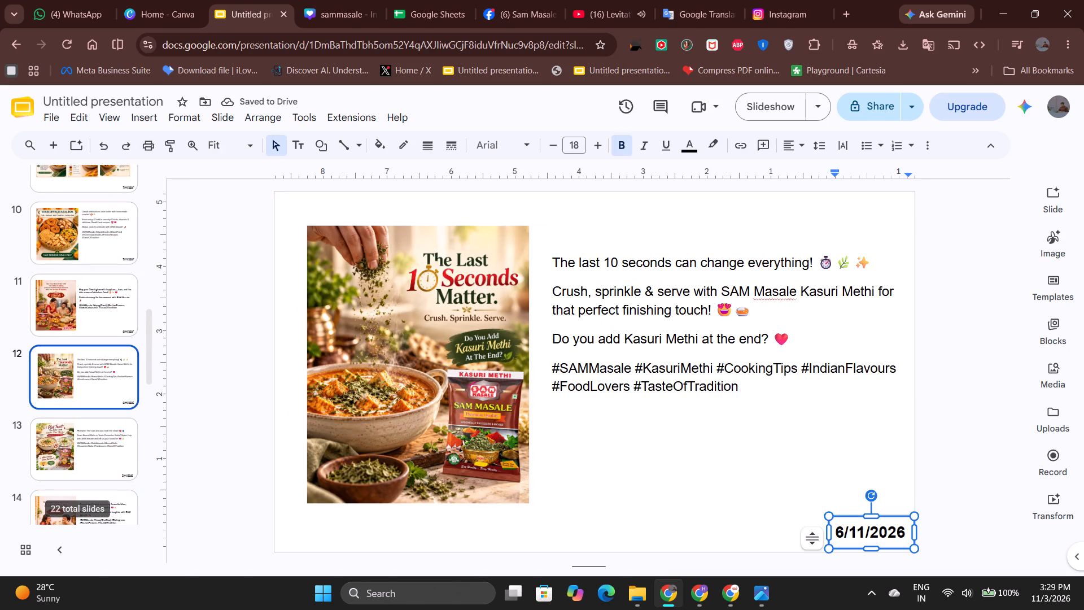
left_click(686, 485)
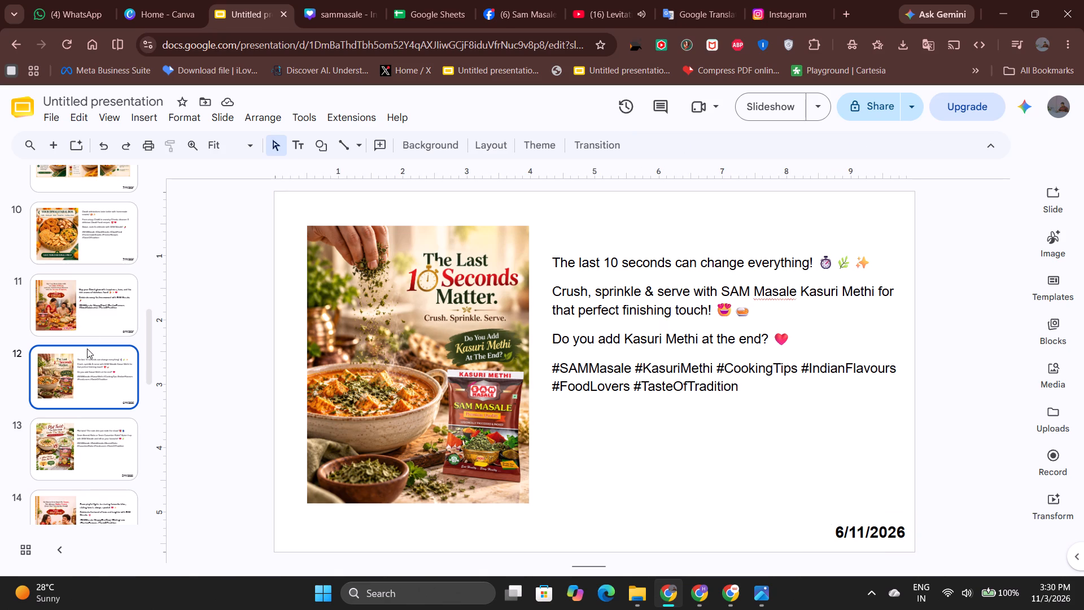
scroll(87, 348, "down", 1)
scroll(89, 350, "up", 1)
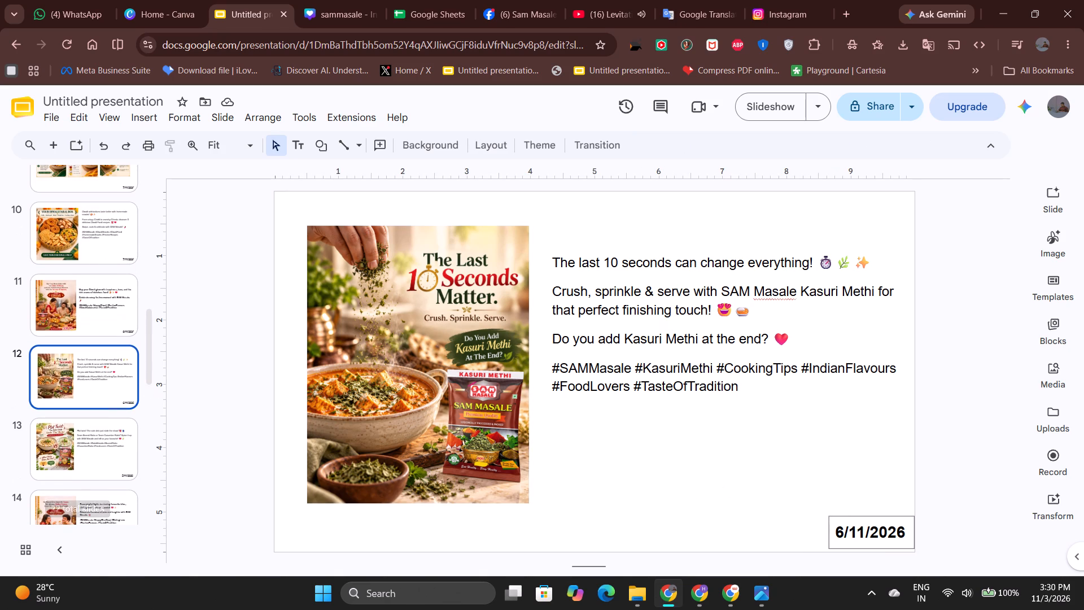
Set the pasted date on the Last 10 Seconds slide to 10/11/2026 and widen its text box to fit one line.
left_click(842, 533)
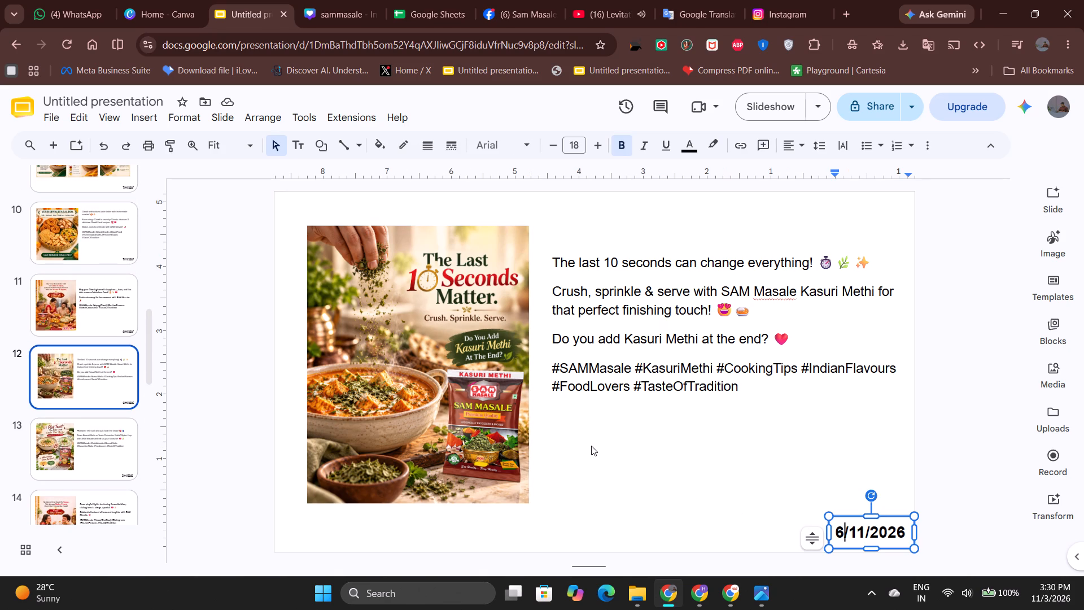
key("BackSpace")
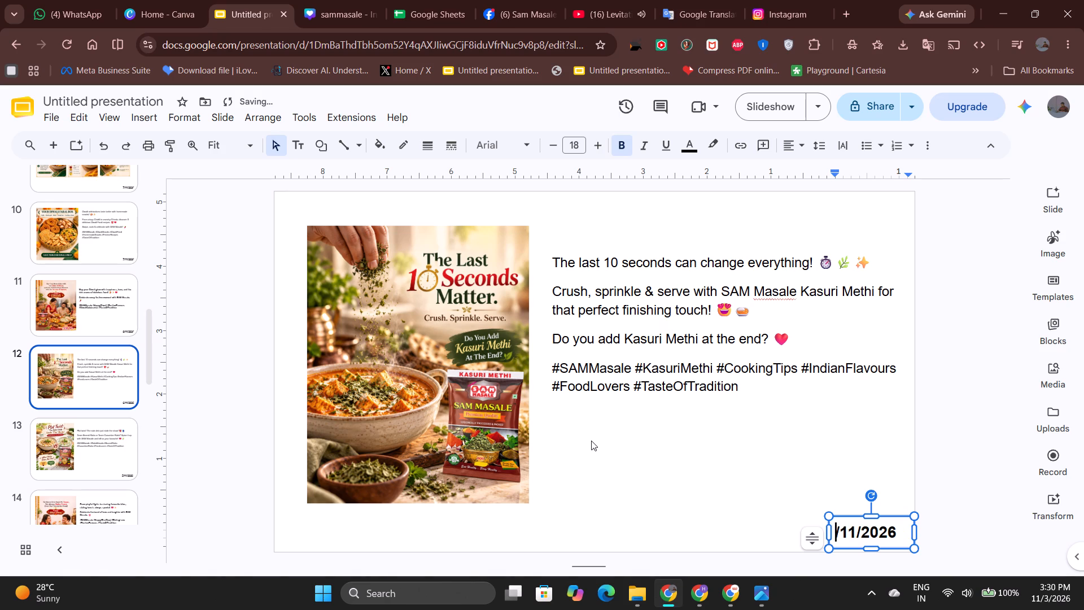
key("1")
key("0")
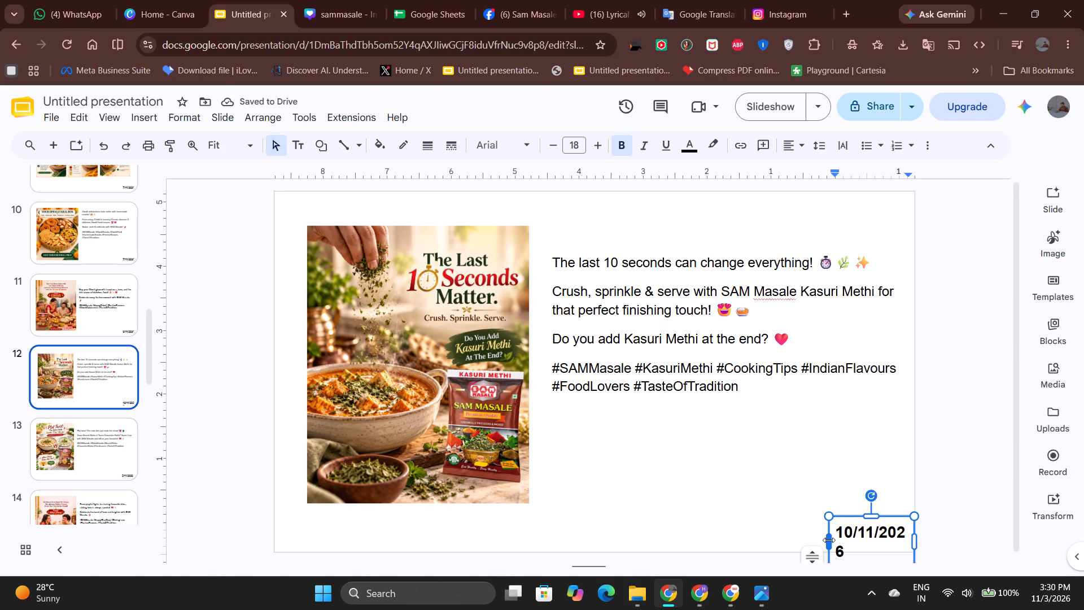
left_click_drag(829, 540, 813, 537)
left_click(766, 465)
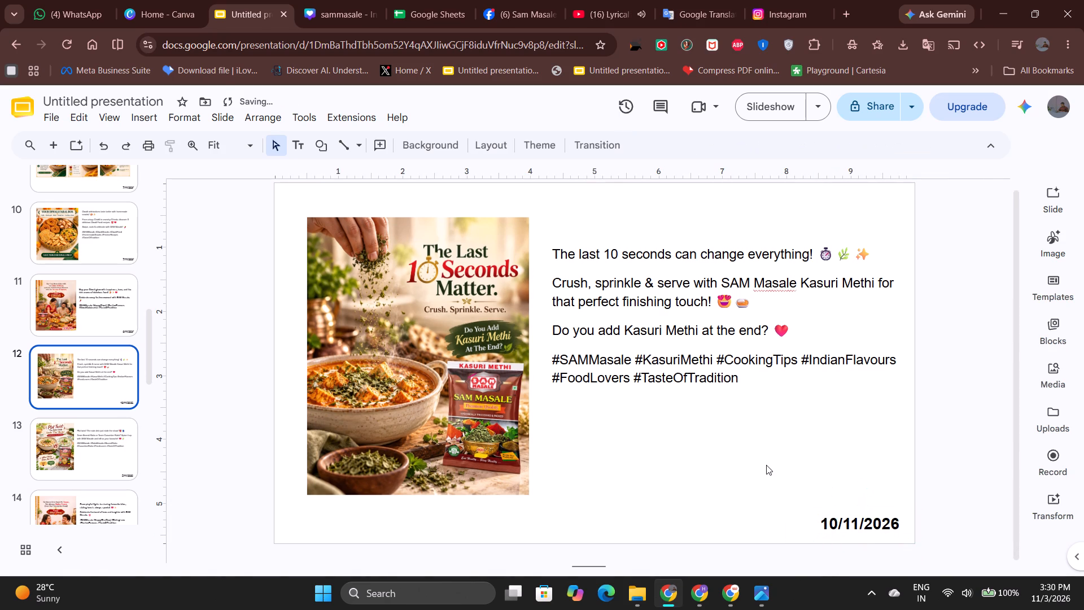
Move the Happy Bhai Dooj slide from fourteenth to thirteenth place, directly before the Plot Twist raita slide.
left_click(81, 440)
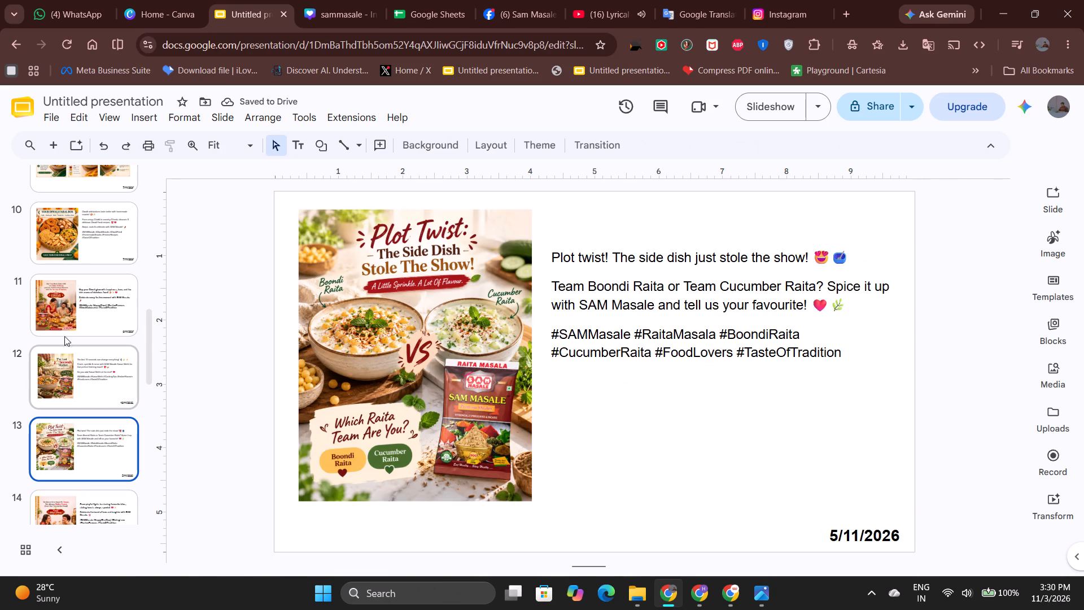
left_click(64, 378)
left_click(70, 455)
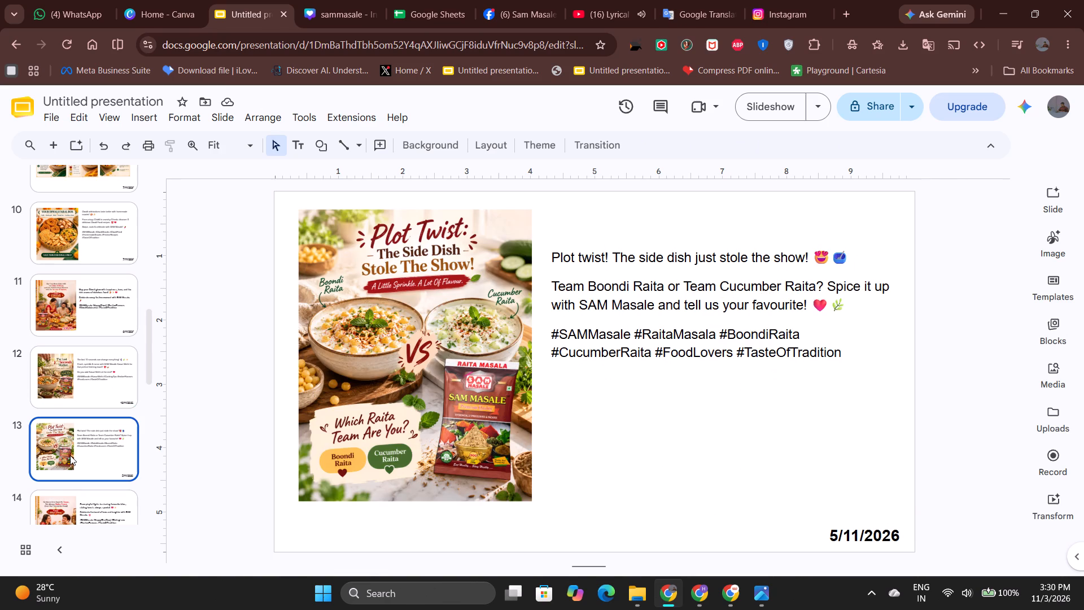
scroll(70, 459, "down", 1)
left_click(86, 435)
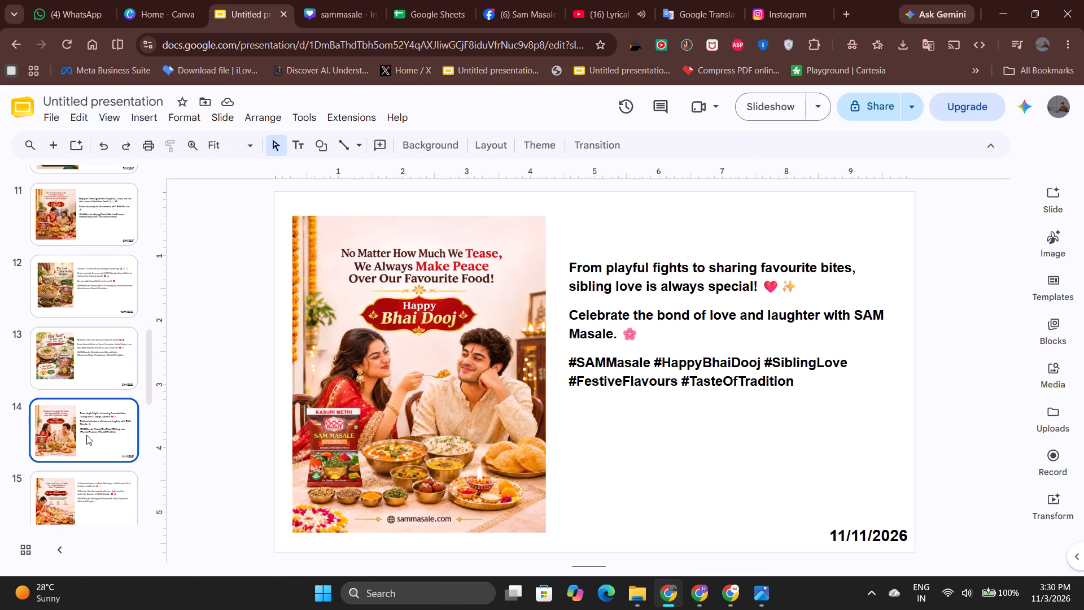
scroll(86, 435, "down", 1)
left_click_drag(86, 435, 84, 325)
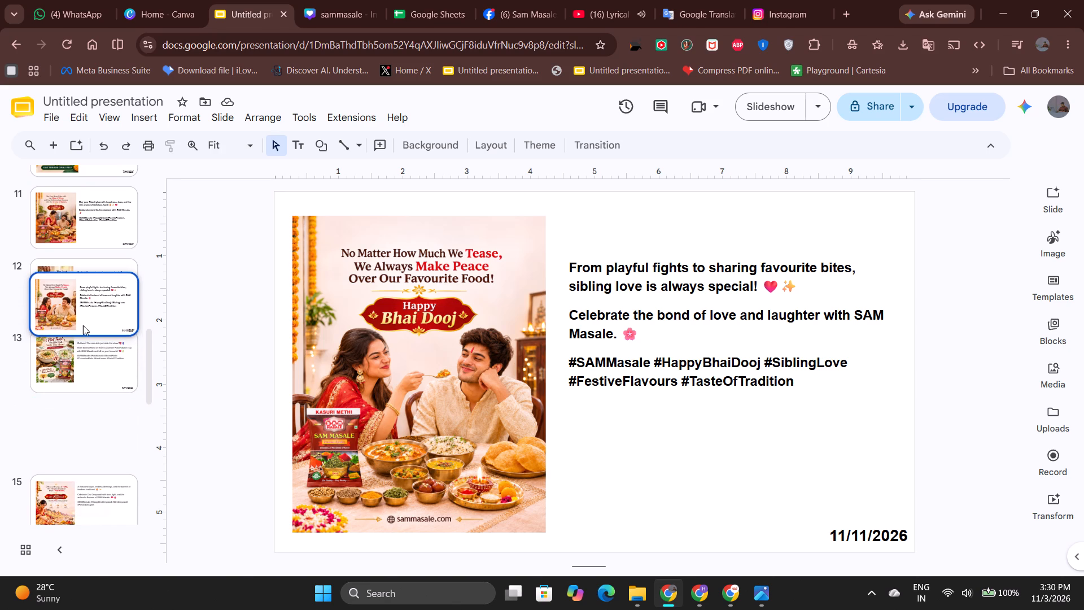
scroll(80, 411, "down", 1)
Change the Plot Twist raita slide's date to 14/11/2026, resize its box to fit one line and align it near the slide's right edge.
left_click(76, 386)
scroll(76, 386, "down", 1)
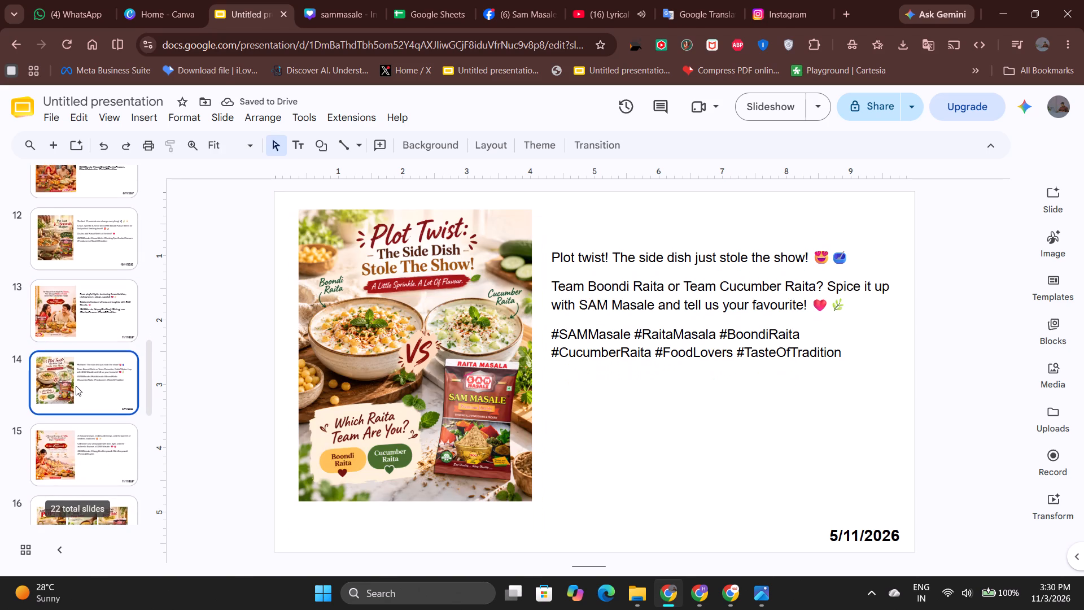
left_click(838, 536)
key("BackSpace")
key("1")
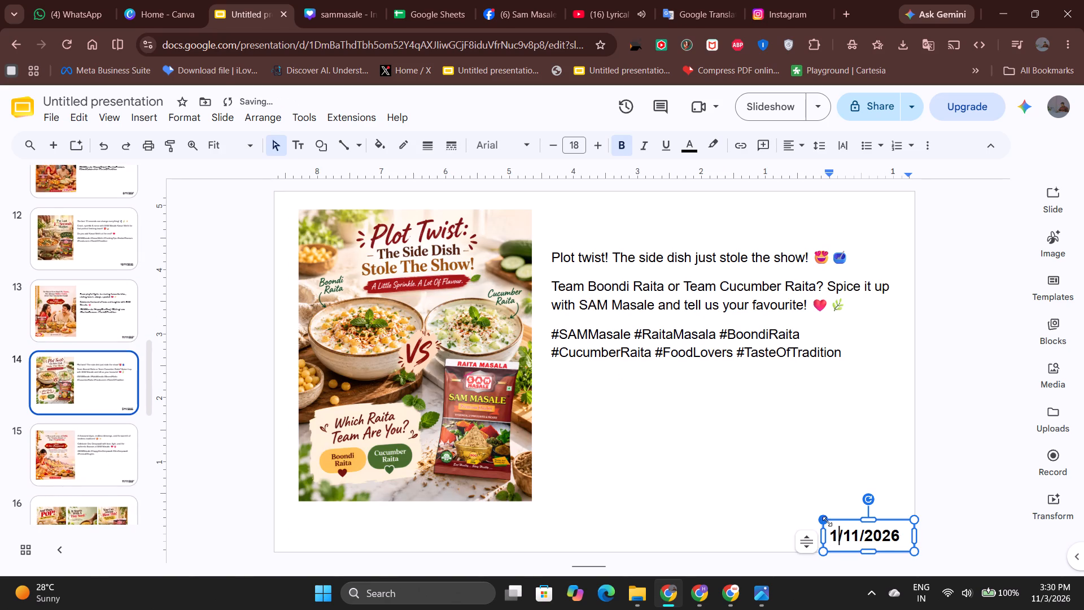
key("4")
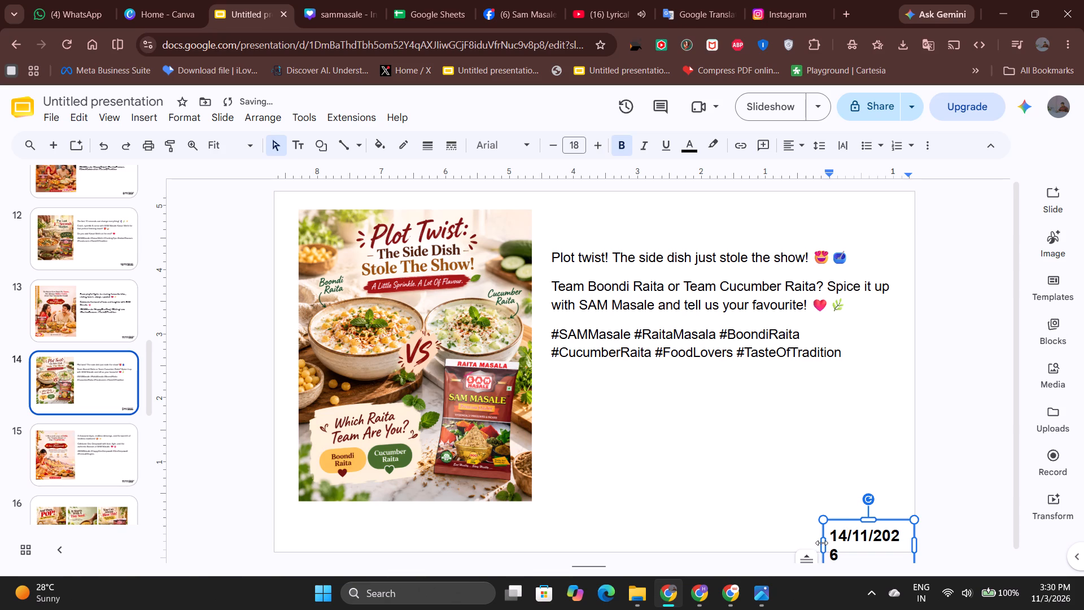
left_click_drag(822, 542, 803, 539)
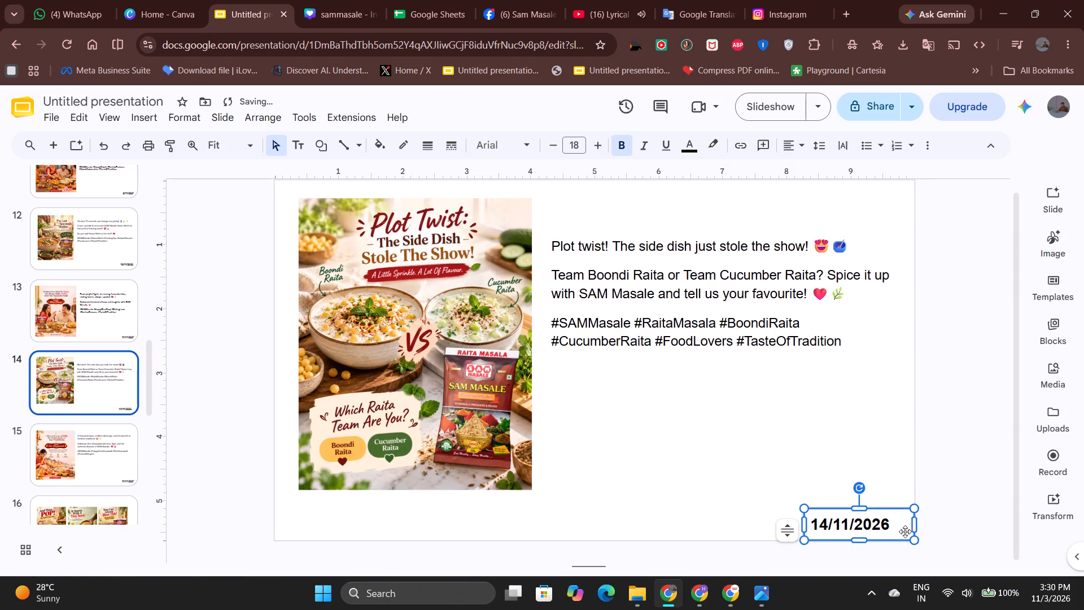
left_click(906, 524)
left_click_drag(912, 526, 898, 525)
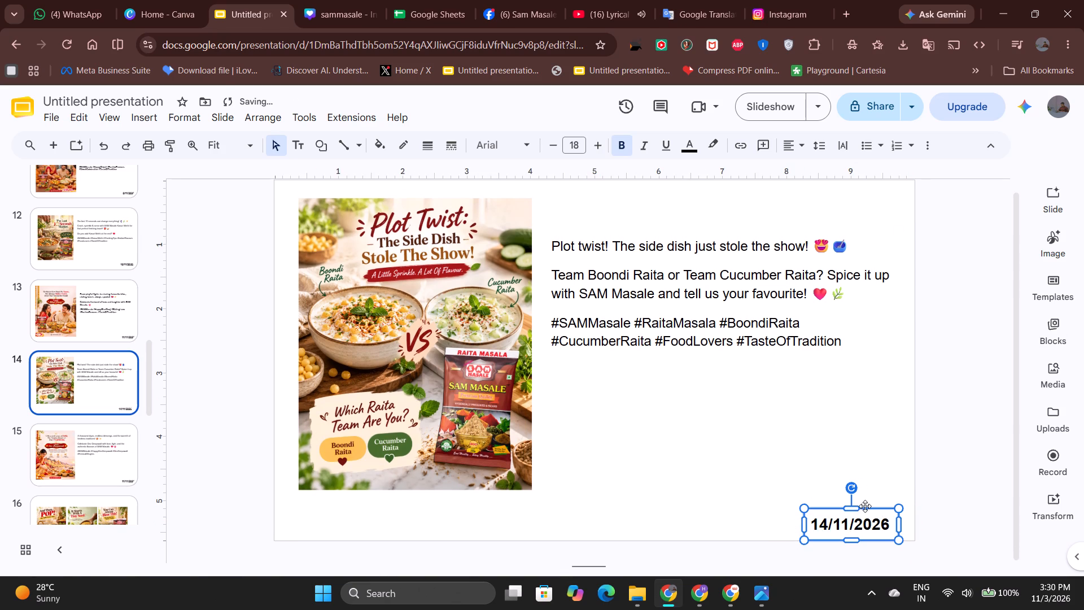
left_click_drag(865, 506, 881, 507)
left_click(743, 441)
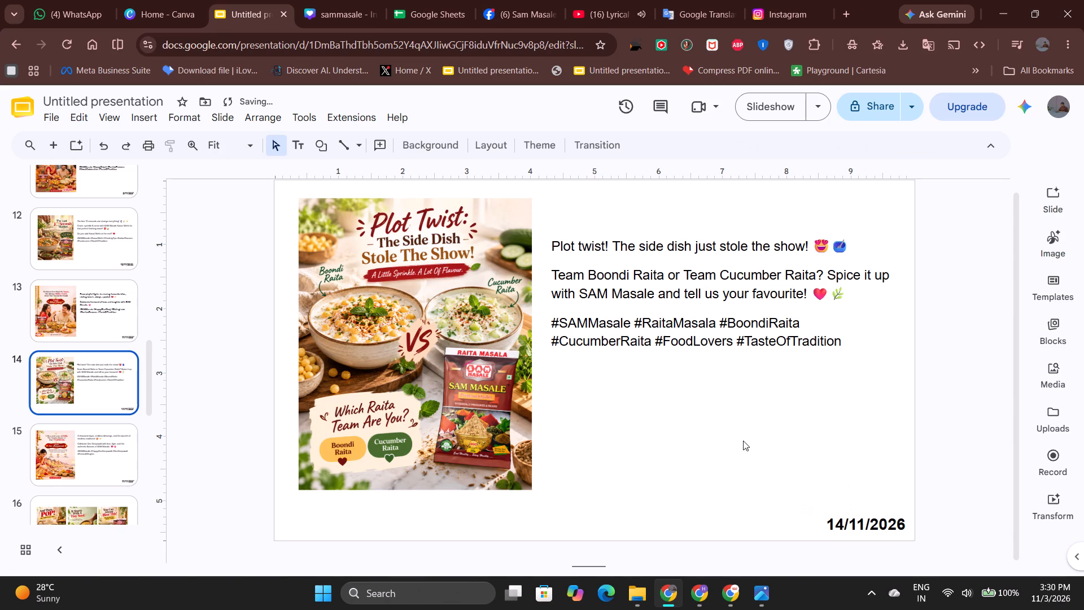
left_click(67, 463)
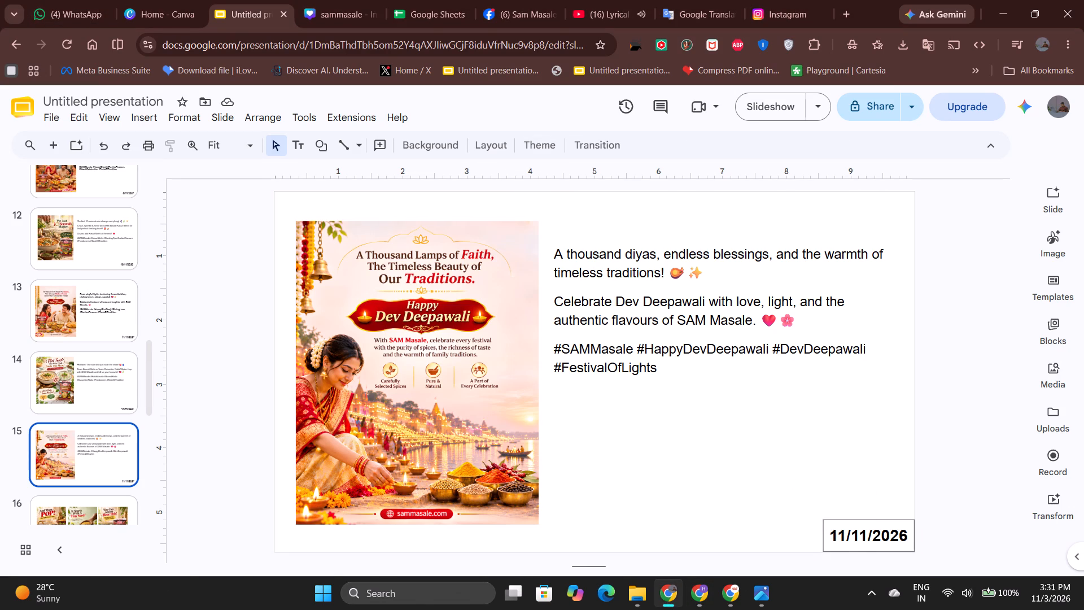
key("BackSpace")
key("BackSpace")
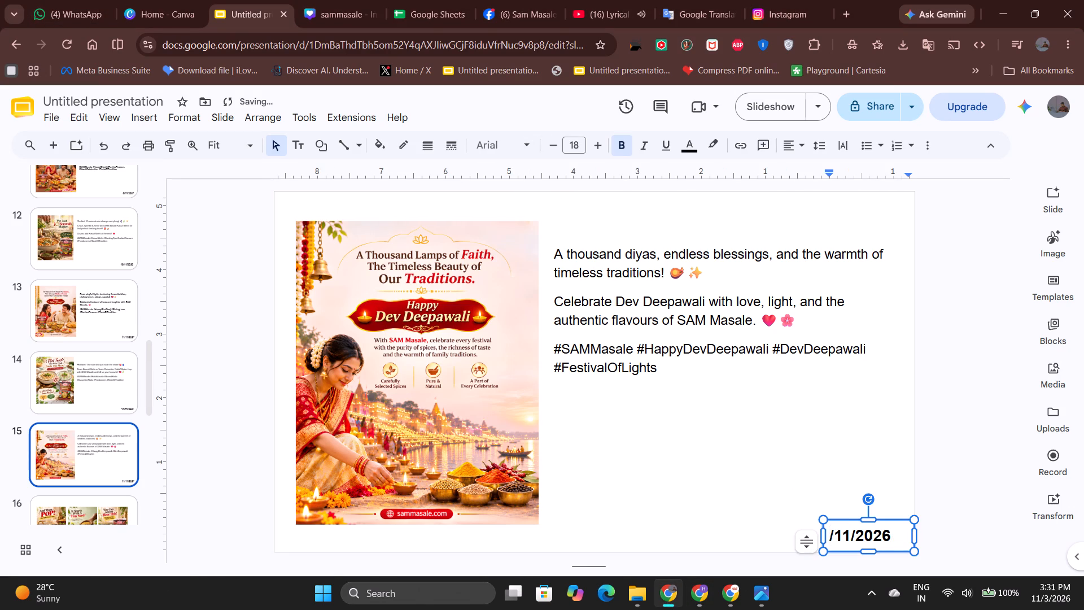
type("24")
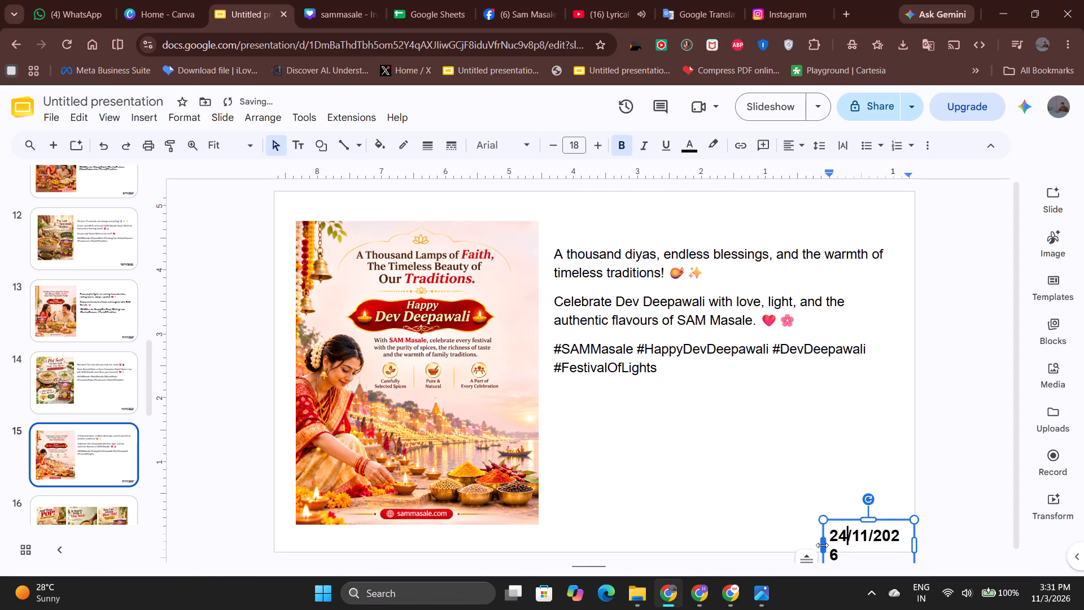
left_click_drag(822, 545, 805, 537)
left_click(819, 456)
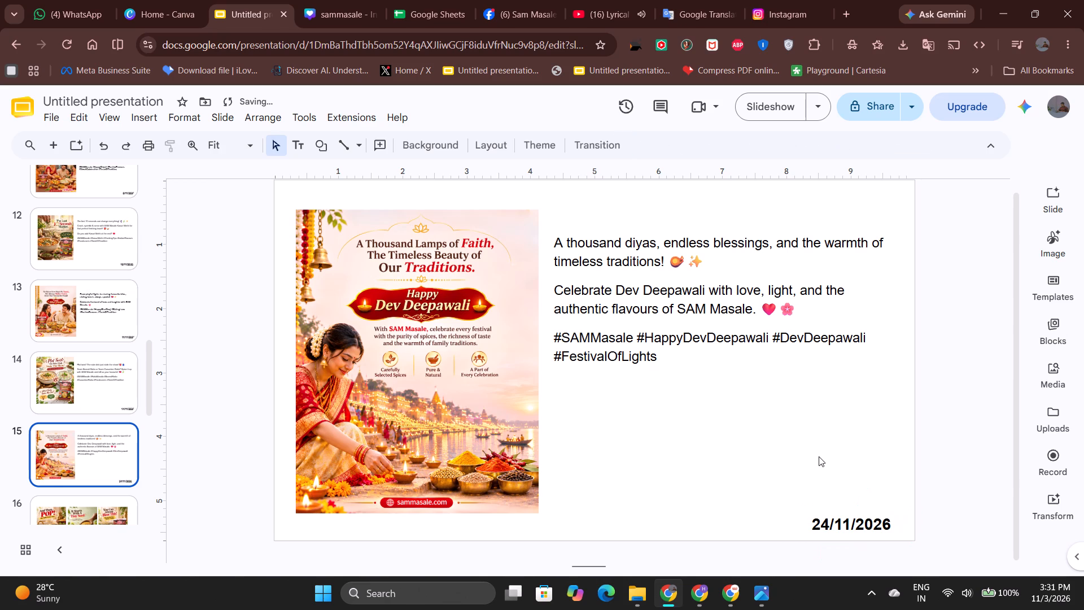
Shorten the Dev Deepawali date to 24/11/26, narrow its text box and move it close to the slide's right edge.
left_click(880, 521)
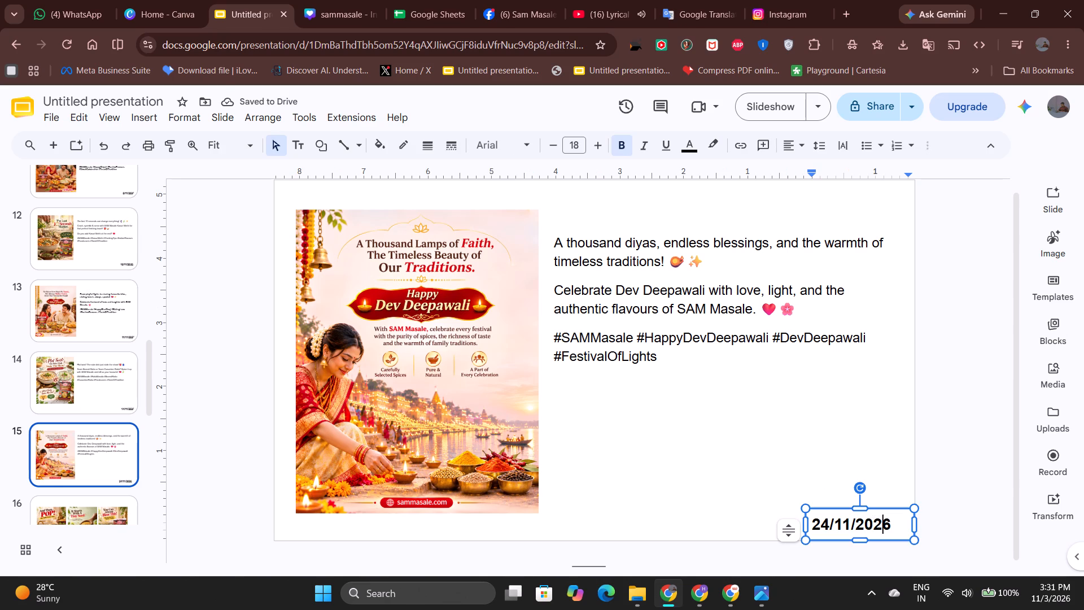
left_click(875, 521)
key("BackSpace")
key("BackSpace")
left_click(907, 519)
left_click(907, 519)
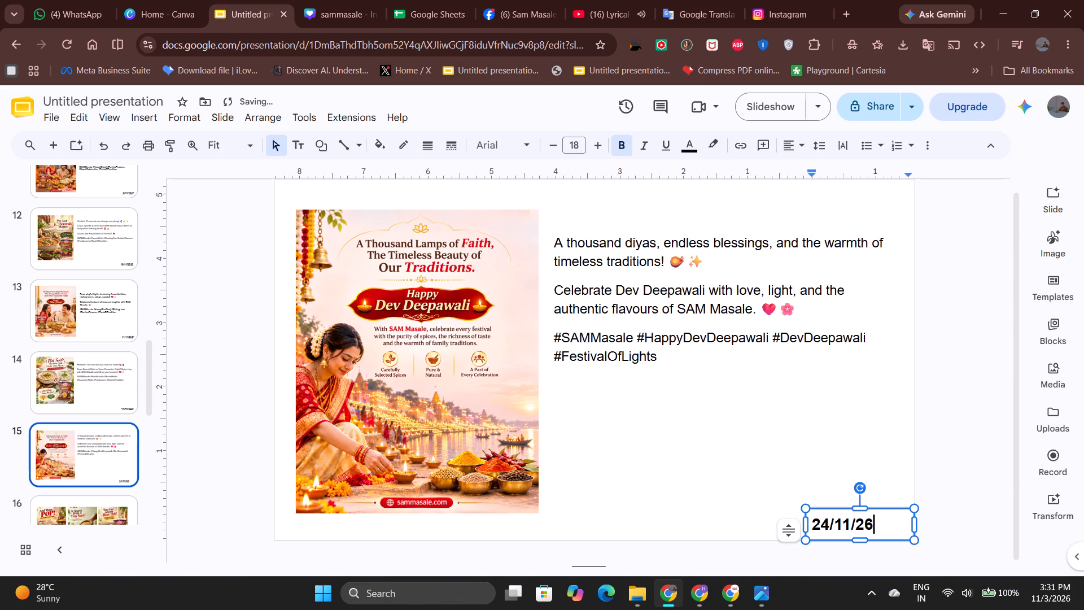
left_click_drag(915, 524, 882, 526)
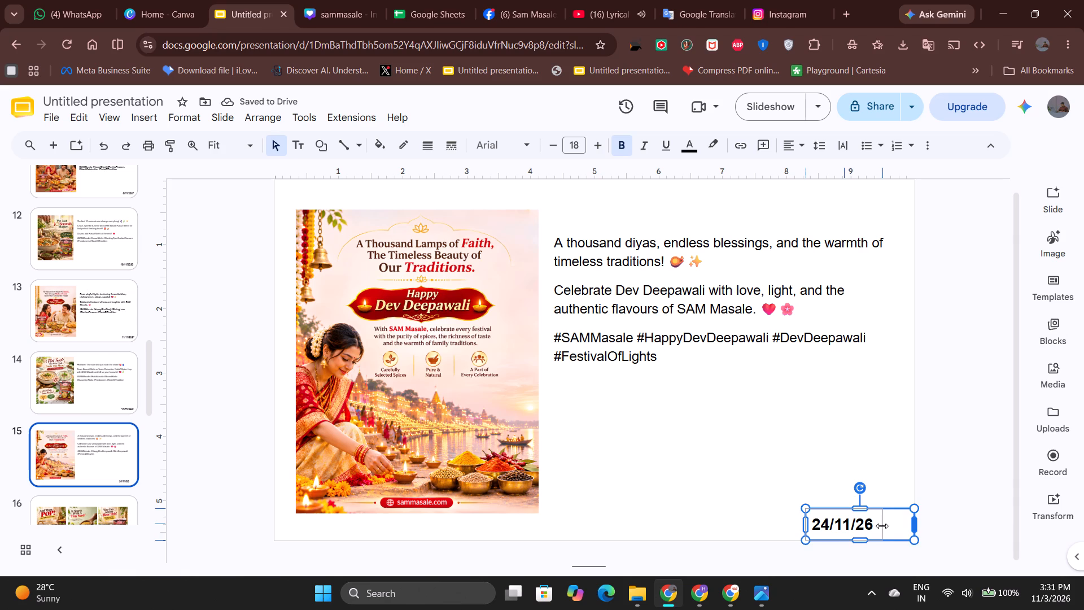
left_click_drag(882, 526, 881, 526)
left_click_drag(853, 507, 884, 506)
left_click(725, 435)
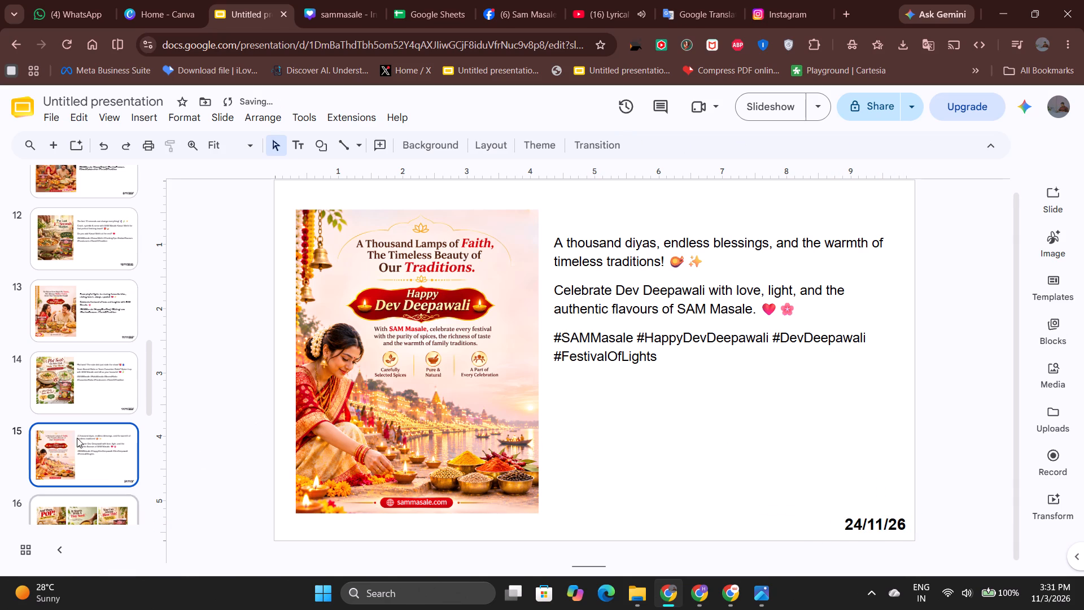
Review the posting dates and order of the slides from the Diwali Faral Box through One Spice, Two Beautiful Memories.
left_click(59, 382)
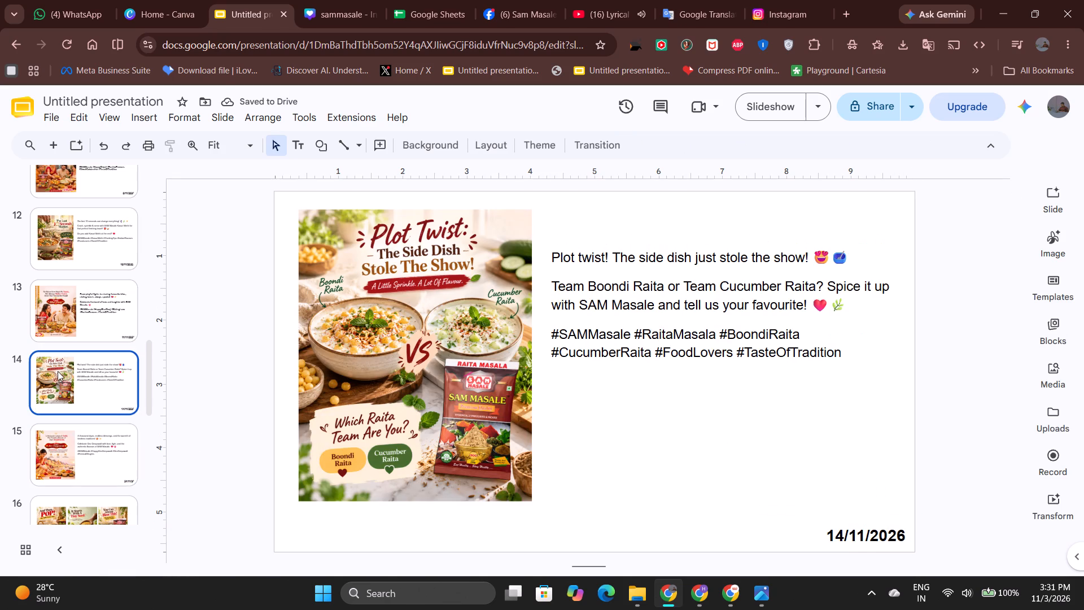
left_click(99, 307)
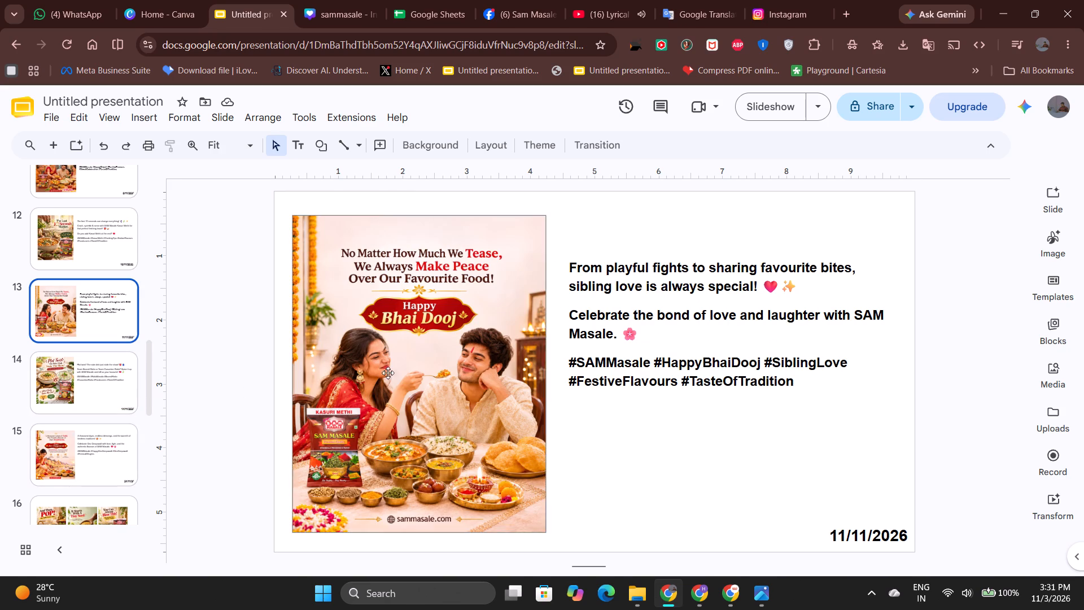
scroll(67, 365, "up", 4)
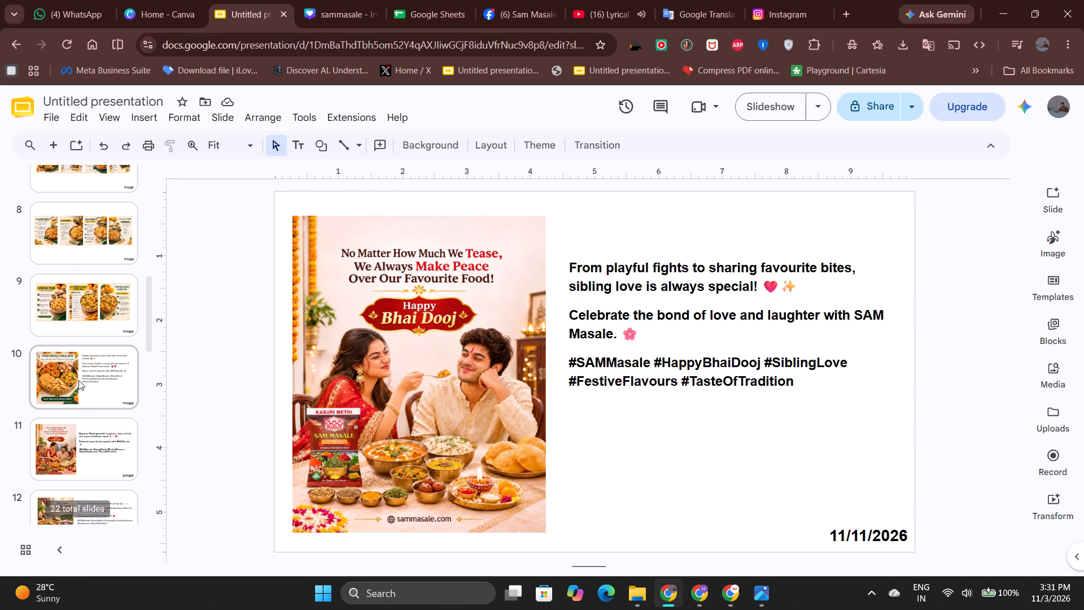
left_click(78, 380)
scroll(78, 380, "down", 5)
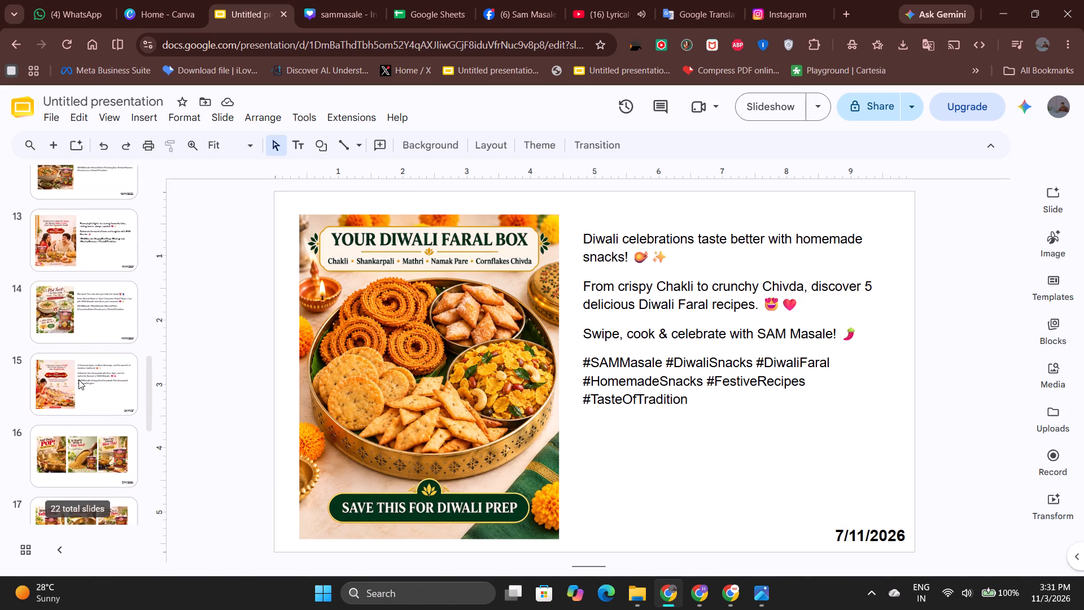
scroll(81, 380, "down", 2)
left_click(91, 389)
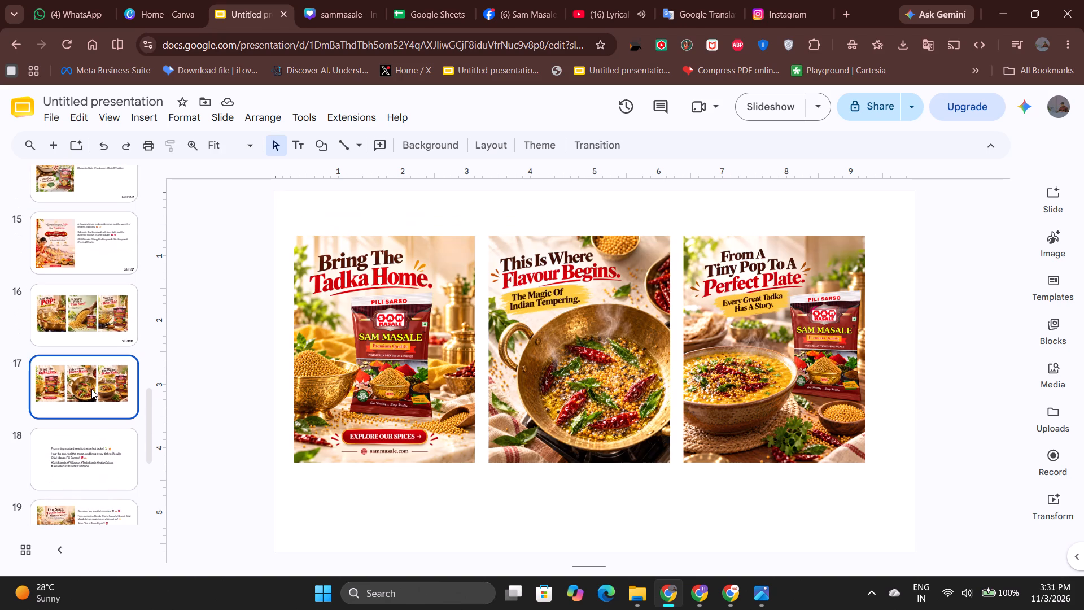
left_click(84, 318)
left_click(90, 257)
left_click(116, 315)
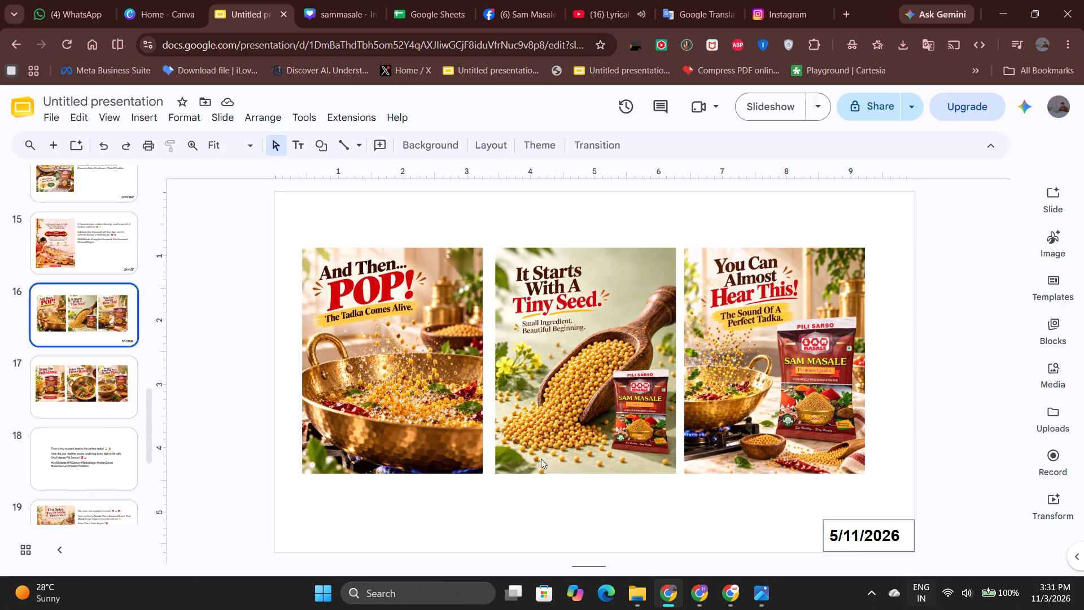
left_click(93, 252)
left_click(47, 327)
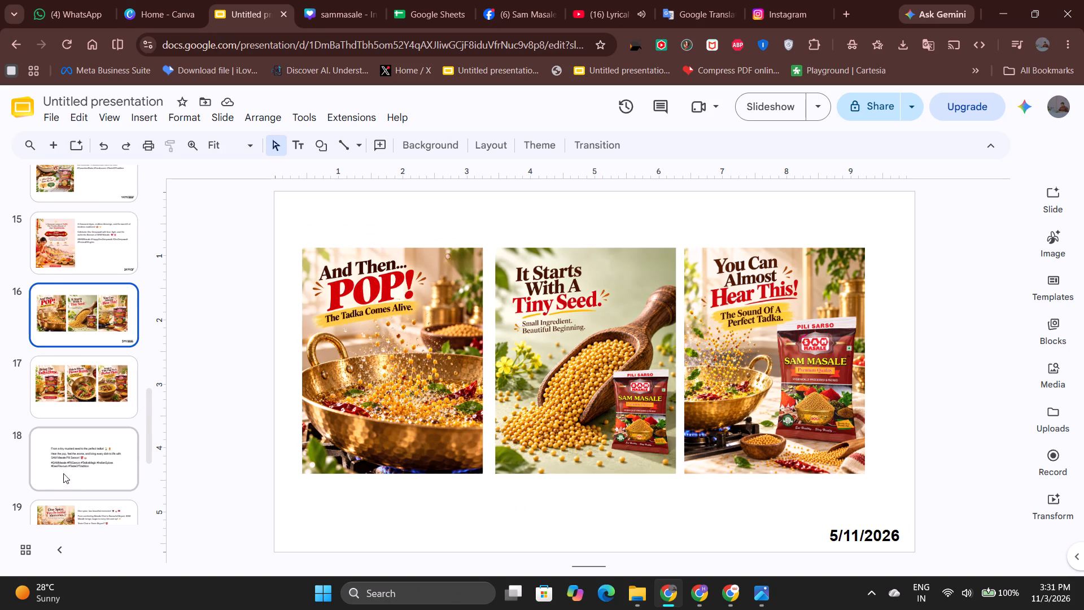
left_click(77, 444)
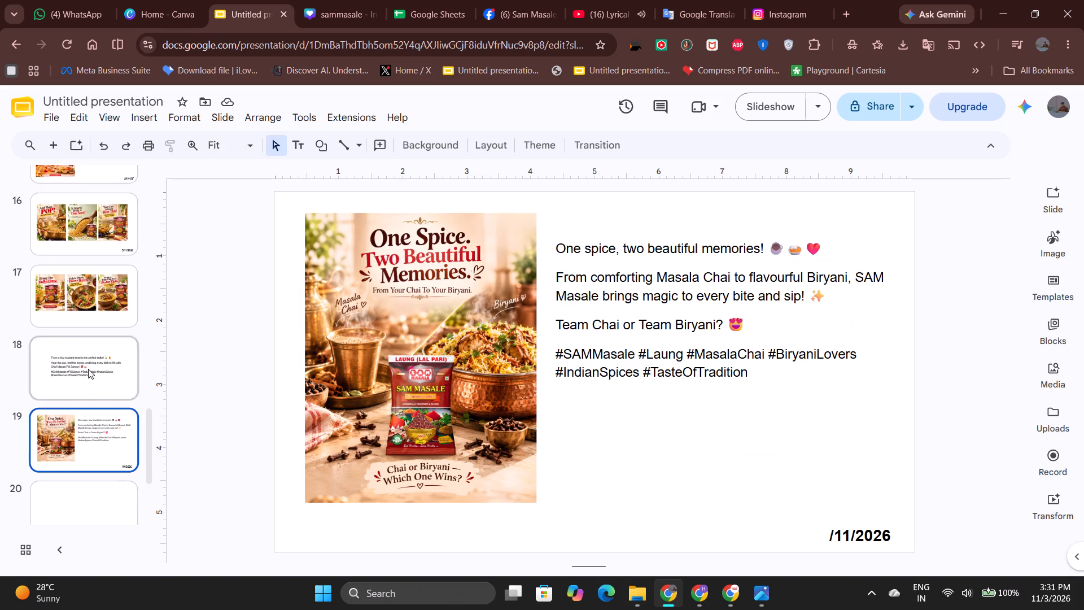
Move the And Then... POP! slide from sixteenth to fifteenth place, directly before the Dev Deepawali slide.
left_click(67, 299)
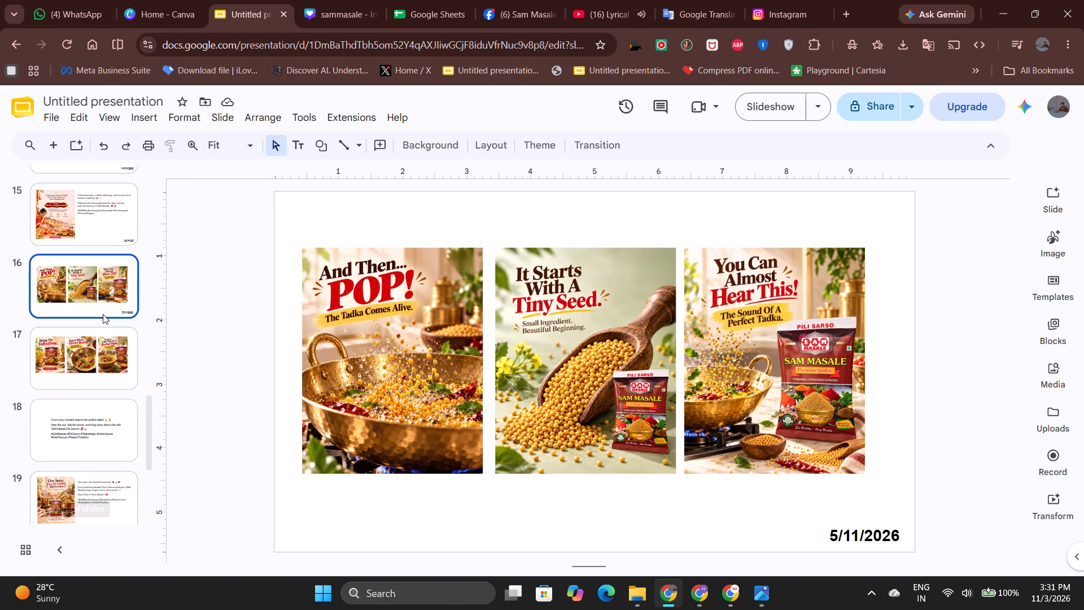
scroll(115, 320, "up", 1)
left_click_drag(71, 364, 93, 316)
scroll(87, 336, "up", 1)
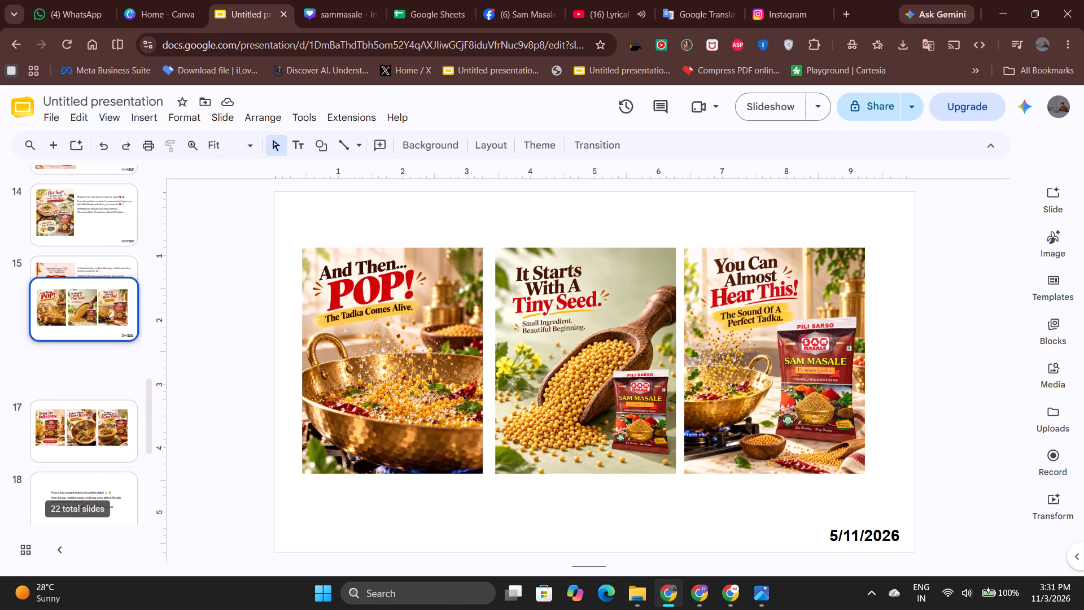
scroll(93, 316, "up", 1)
left_click_drag(93, 316, 127, 225)
scroll(127, 229, "up", 1)
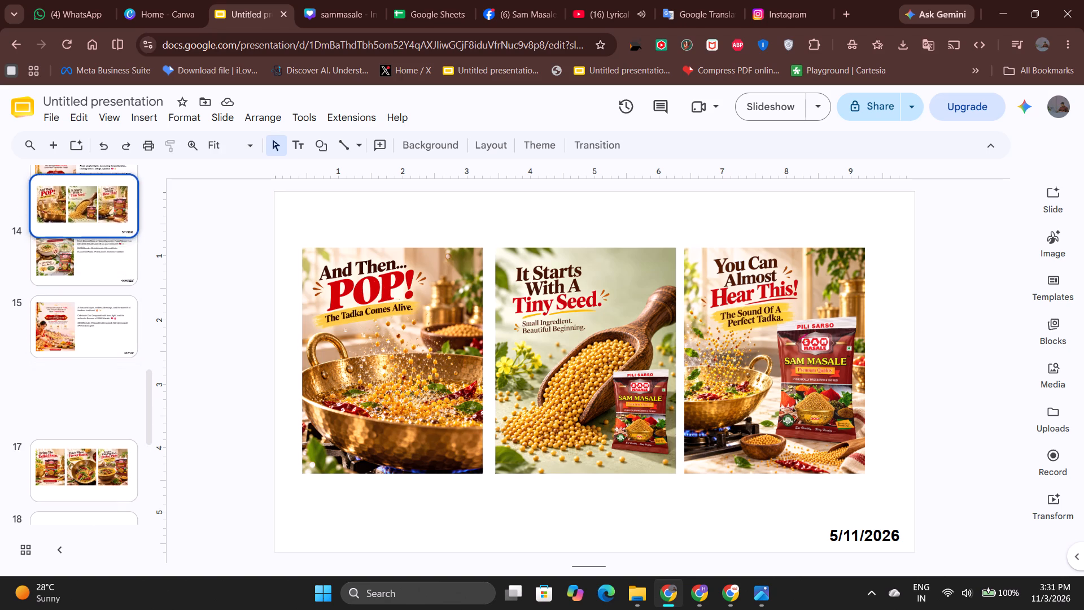
left_click_drag(127, 225, 126, 274)
Move the Bring The Tadka Home slide to sixteenth place and the Pili Sarson caption slide to seventeenth, both before the Dev Deepawali slide.
left_click_drag(68, 472, 72, 346)
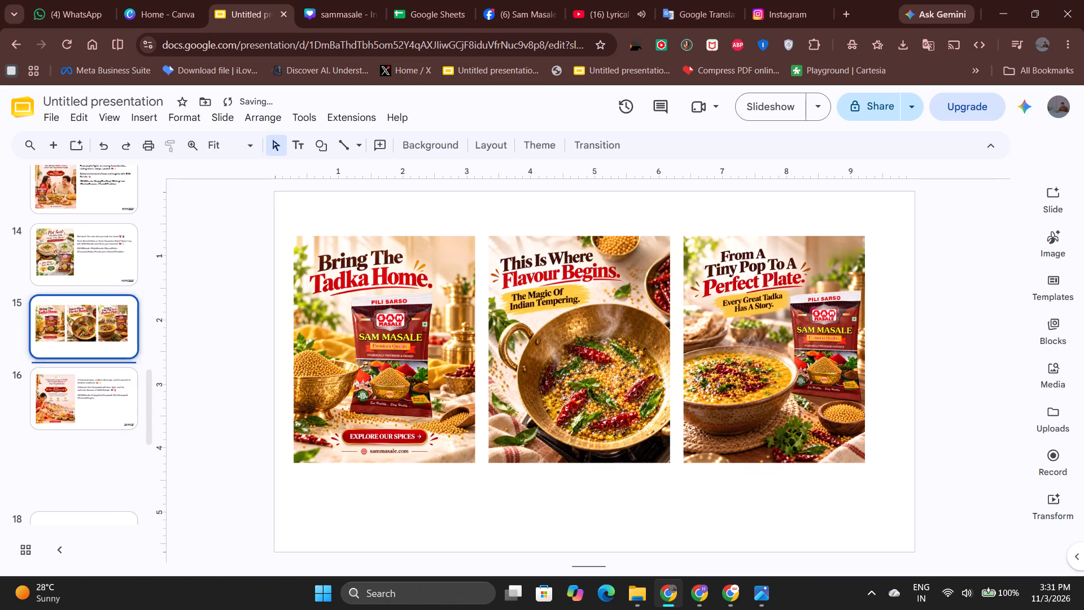
left_click_drag(72, 346, 72, 346)
scroll(64, 474, "up", 1)
left_click_drag(91, 393, 104, 279)
scroll(85, 350, "up", 1)
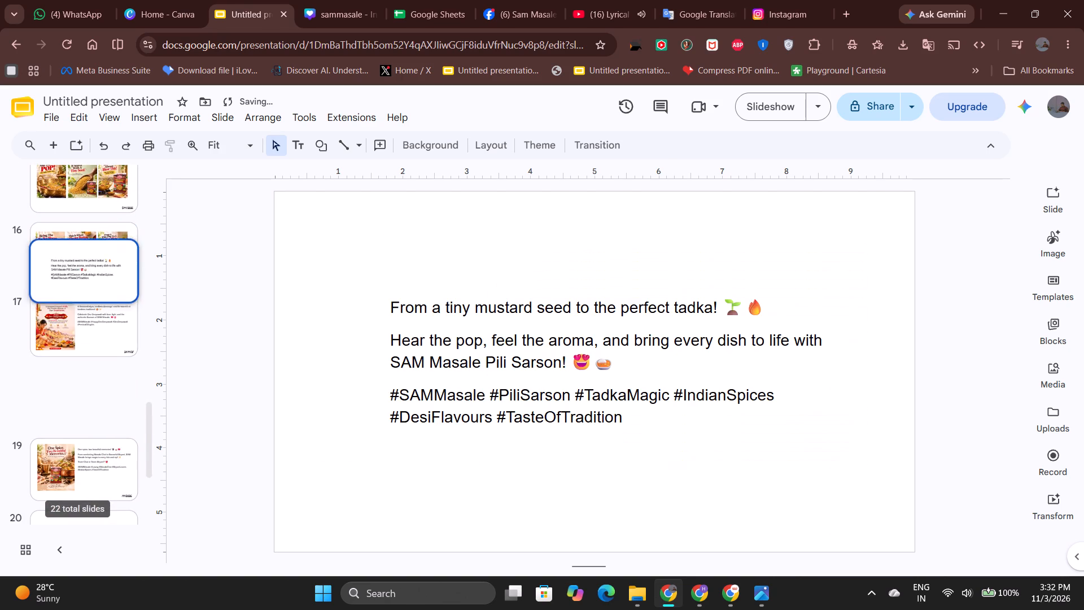
left_click_drag(104, 279, 104, 275)
scroll(84, 363, "up", 1)
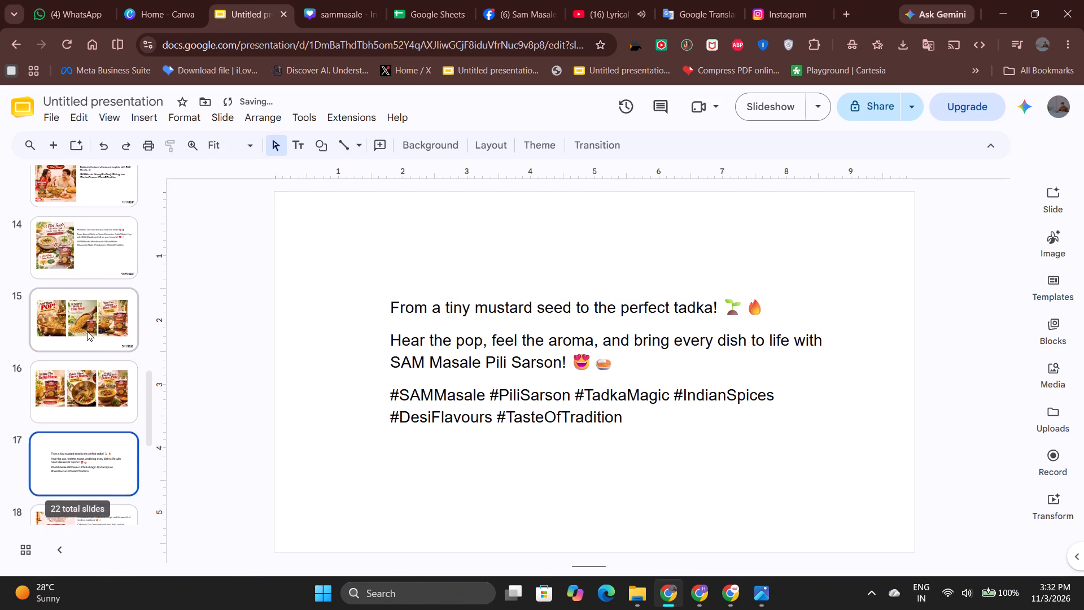
Change the posting date on the And Then... POP! slide to 20/11/26.
scroll(87, 331, "up", 1)
left_click(80, 262)
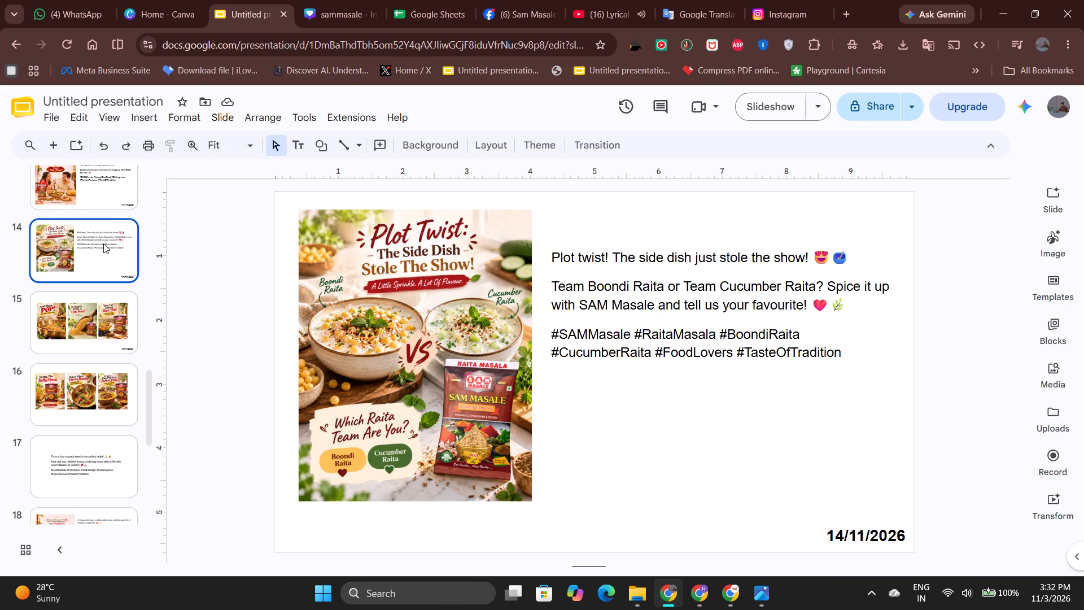
left_click(67, 334)
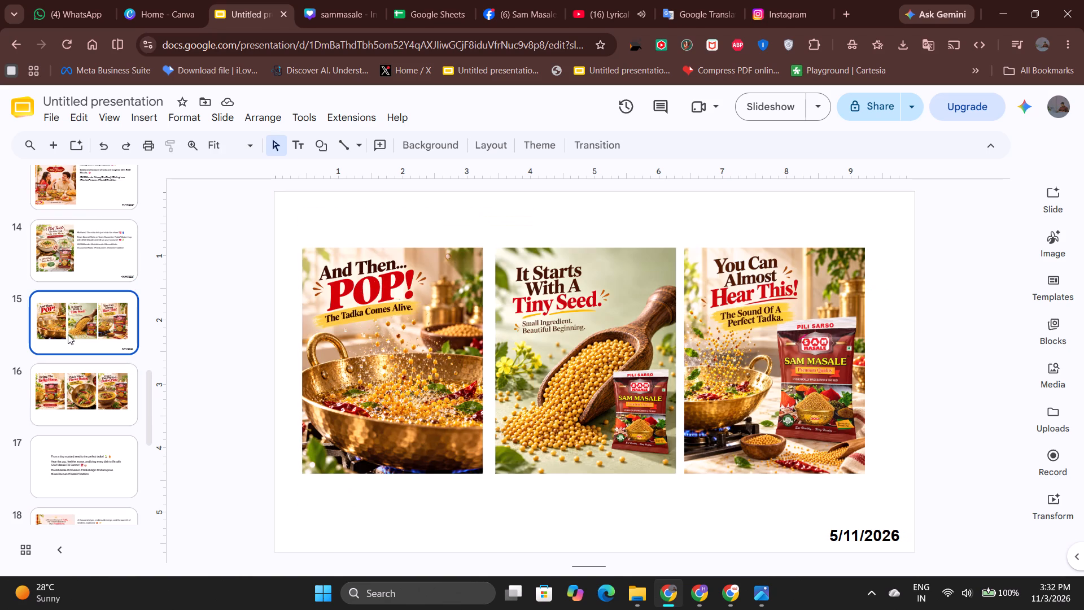
left_click(836, 529)
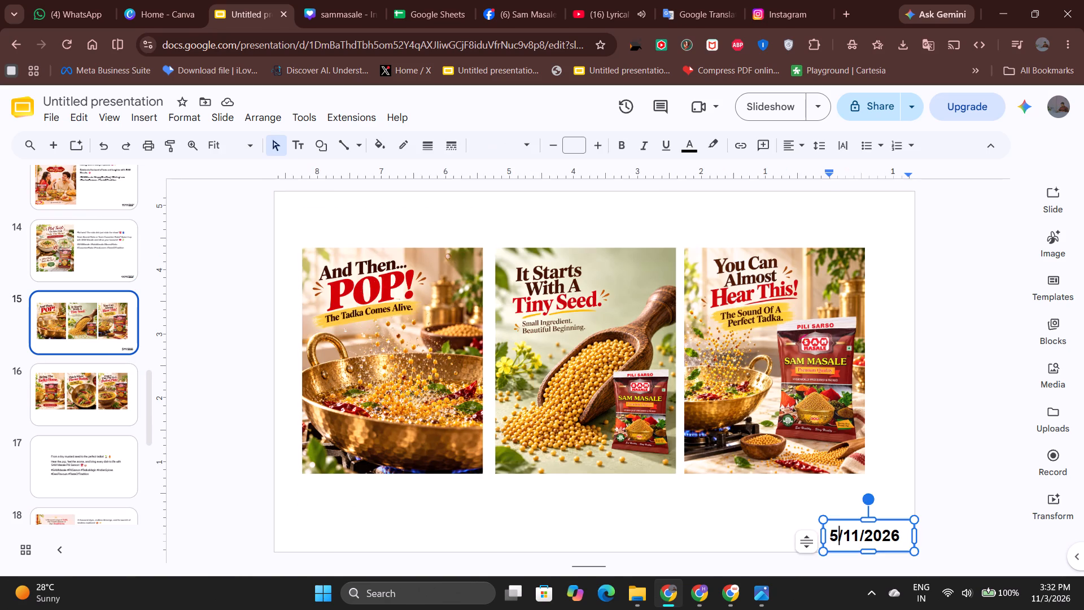
key("BackSpace")
type("20")
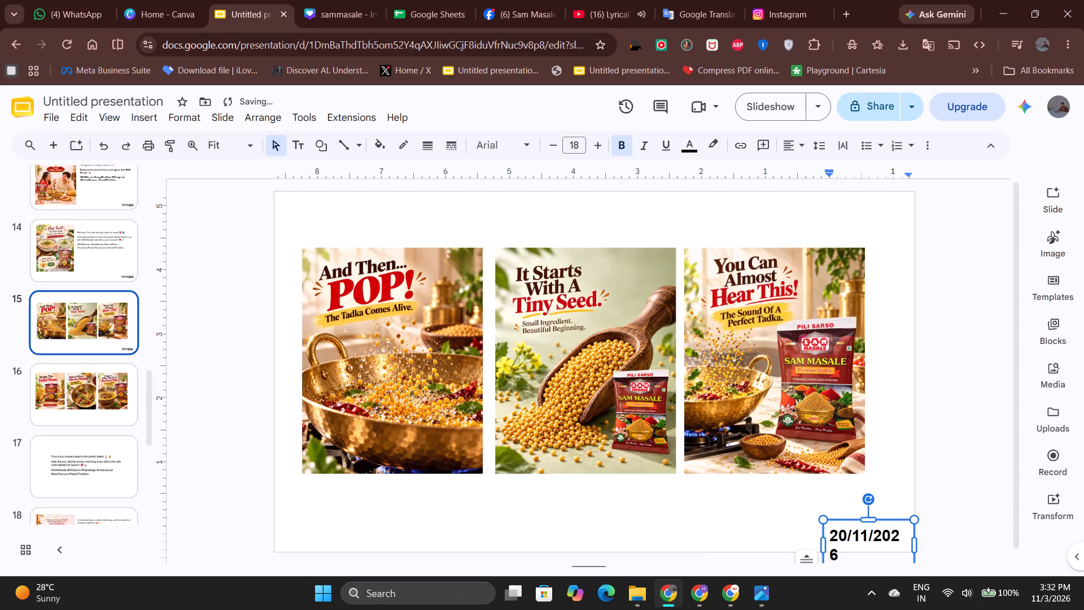
left_click(890, 543)
key("BackSpace")
key("BackSpace")
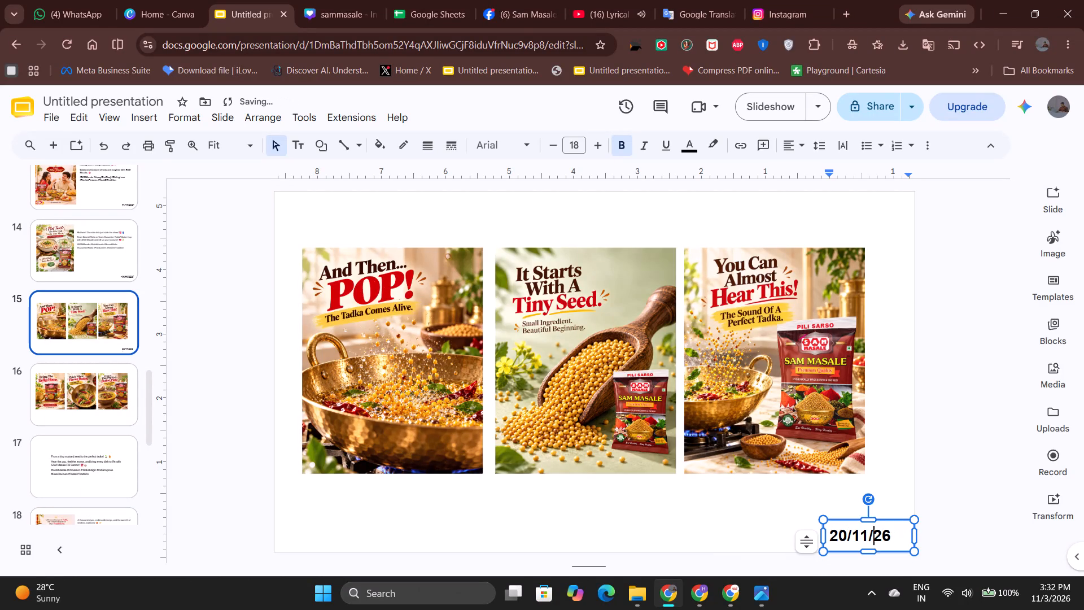
left_click(747, 515)
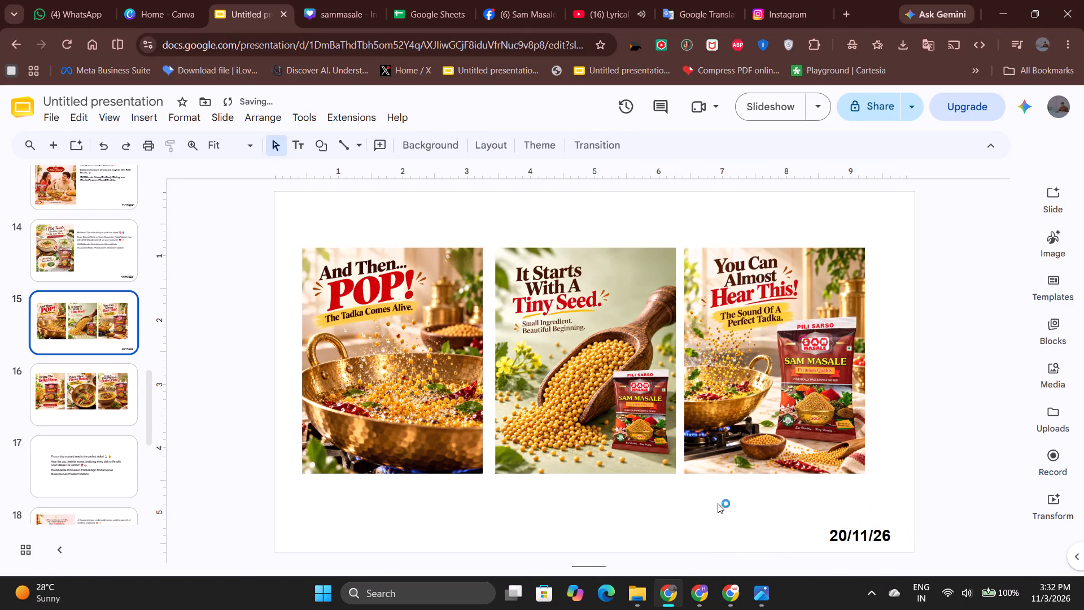
Paste the copied date box onto the Bring The Tadka Home slide and change its date to 20/11/26.
left_click(49, 403)
left_click(878, 534)
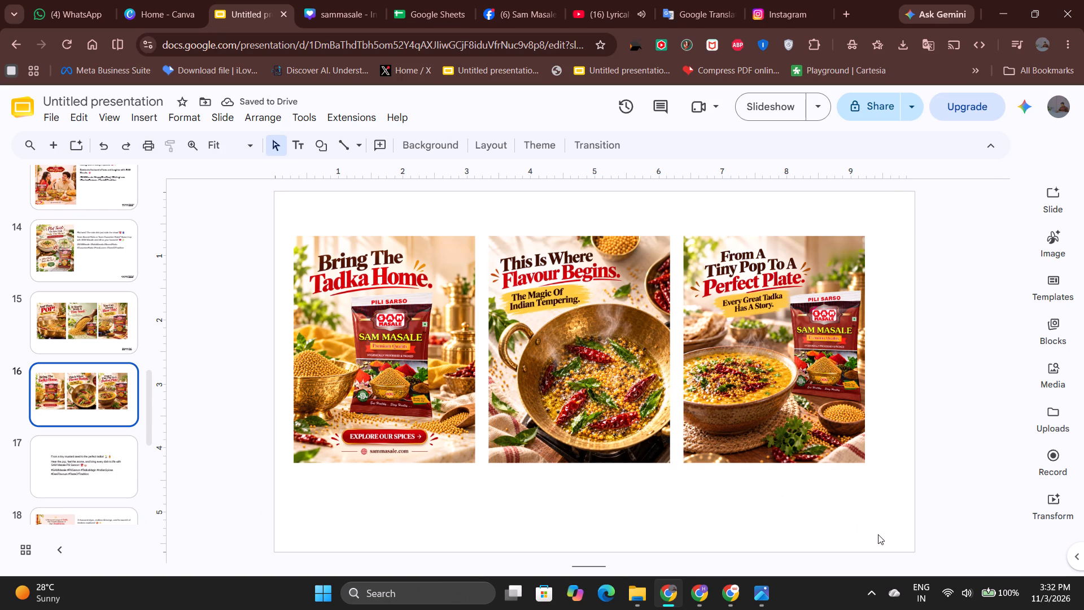
key("ctrl+v")
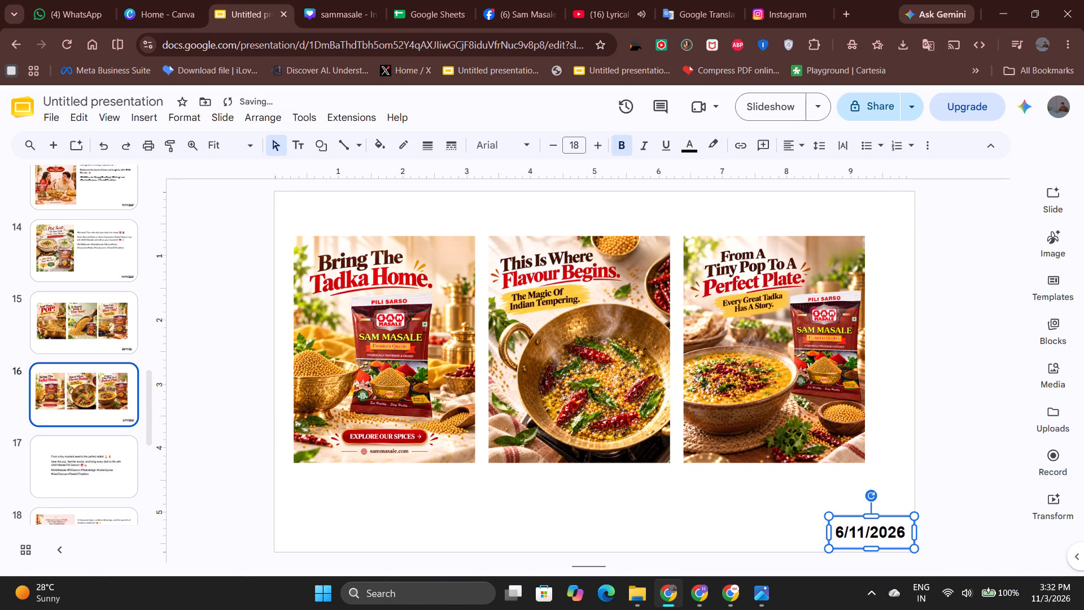
left_click(846, 528)
left_click(845, 530)
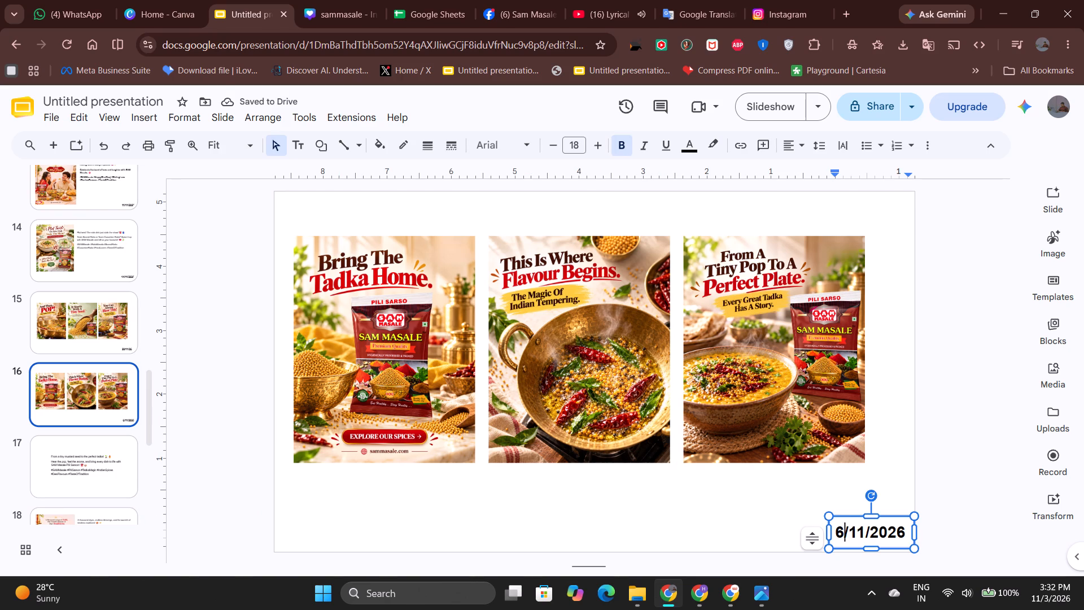
key("BackSpace")
type("20")
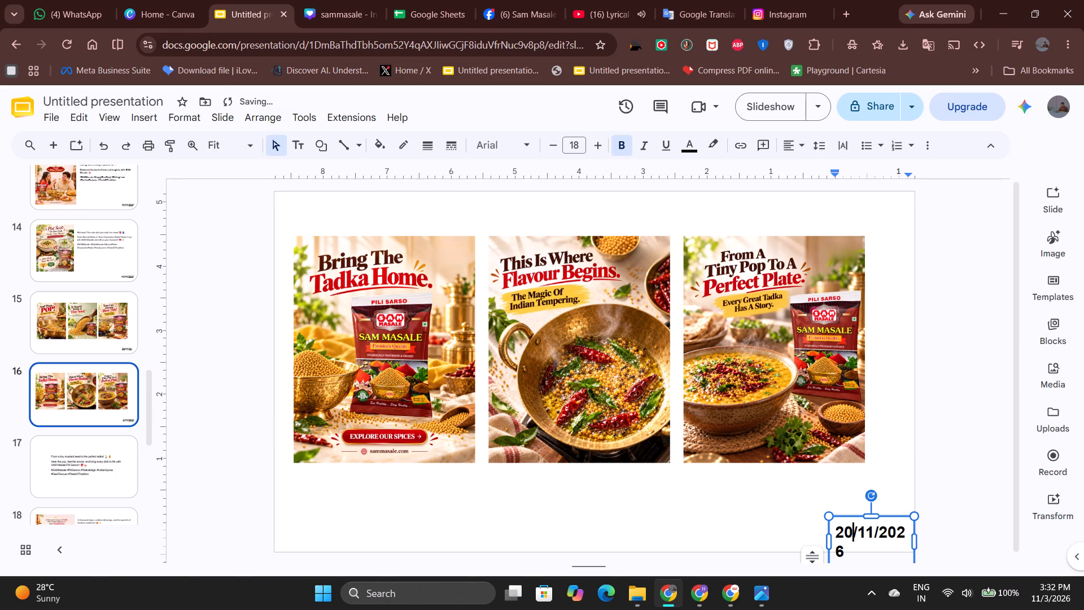
key("Right")
key("Right")
key("Right")
key("Right")
key("Right")
key("Right")
key("BackSpace")
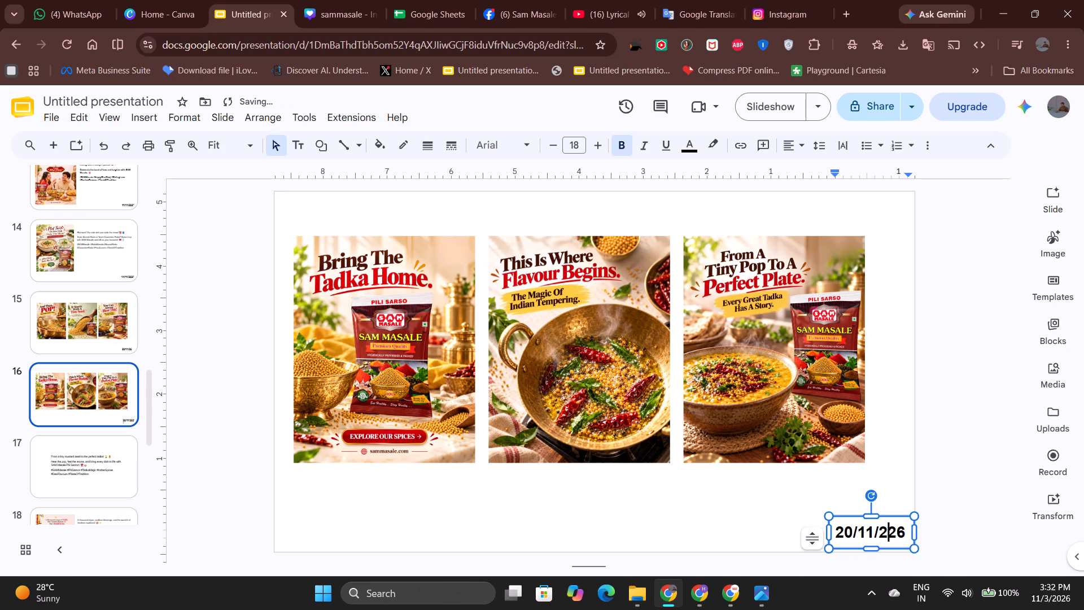
key("BackSpace")
left_click(786, 521)
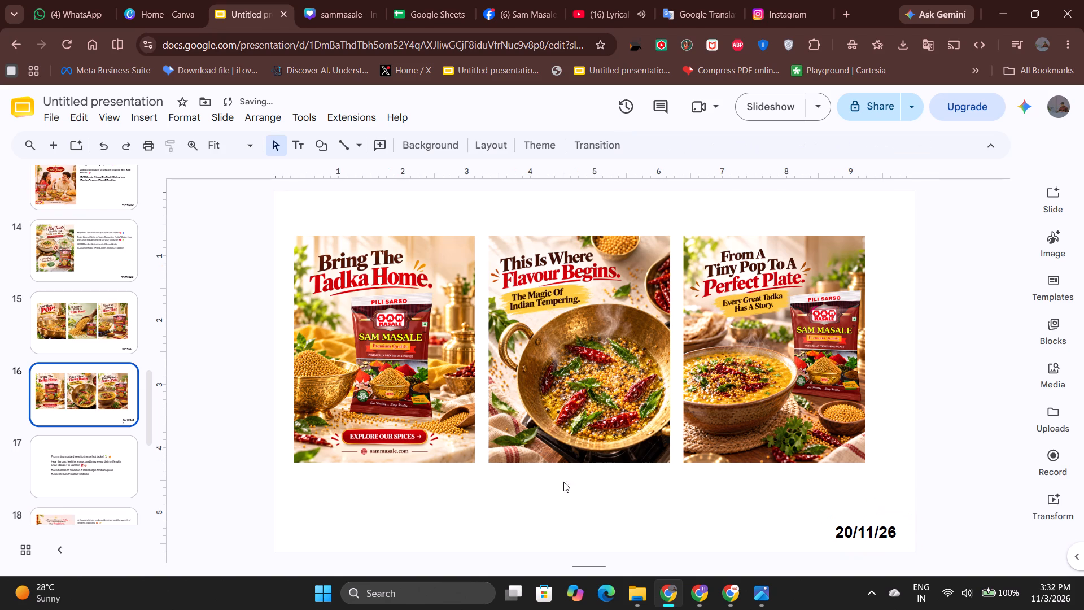
Paste the copied date box onto the Pili Sarson caption slide and change its date to 20/11/26.
left_click(86, 495)
left_click(101, 399)
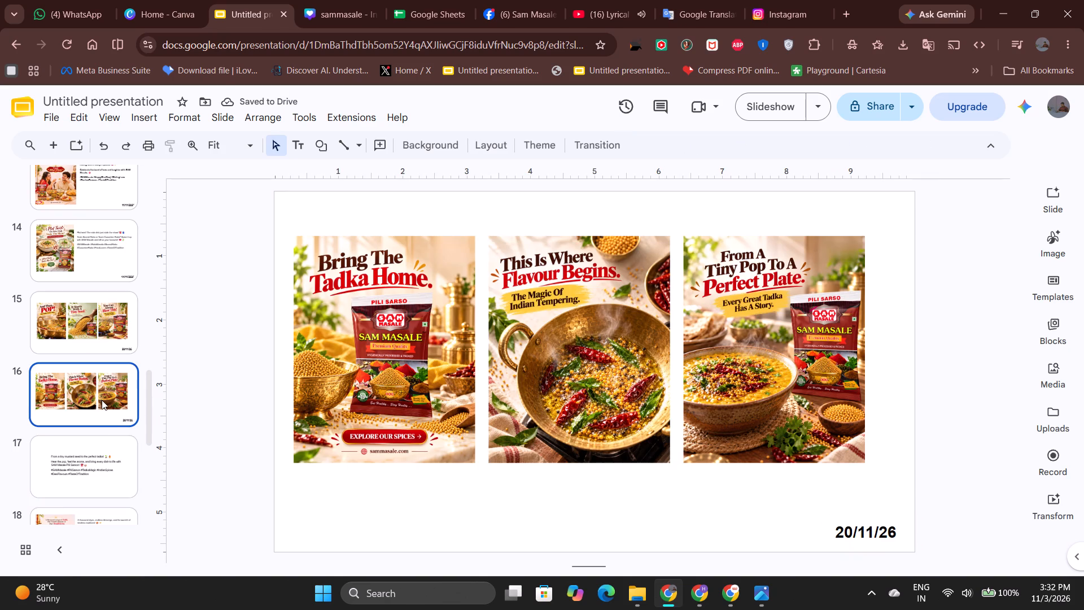
left_click(84, 470)
left_click(842, 526)
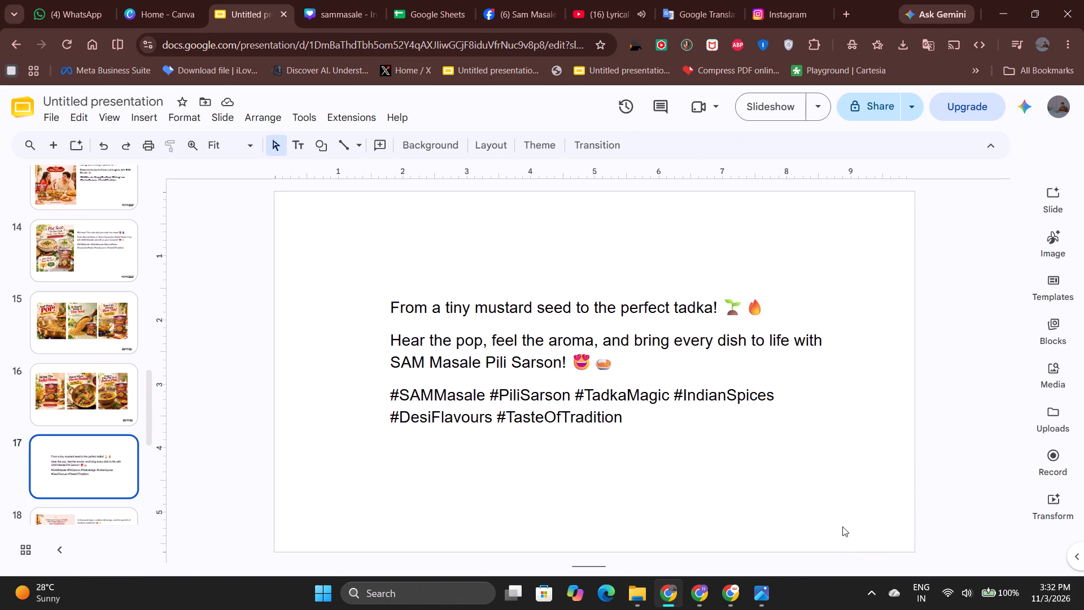
key("ctrl+v")
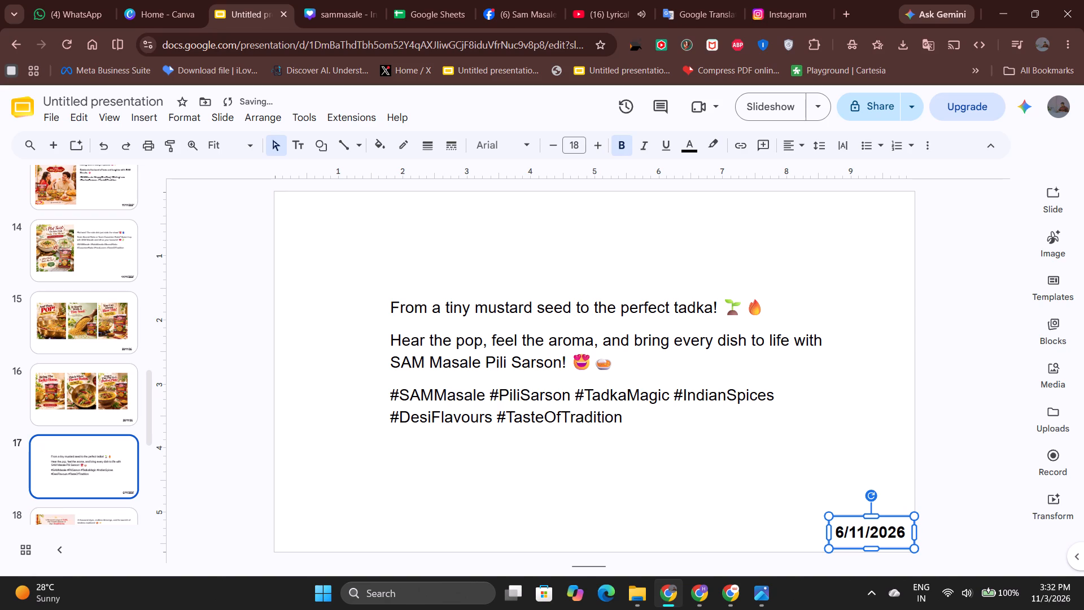
left_click(844, 535)
key("BackSpace")
type("20")
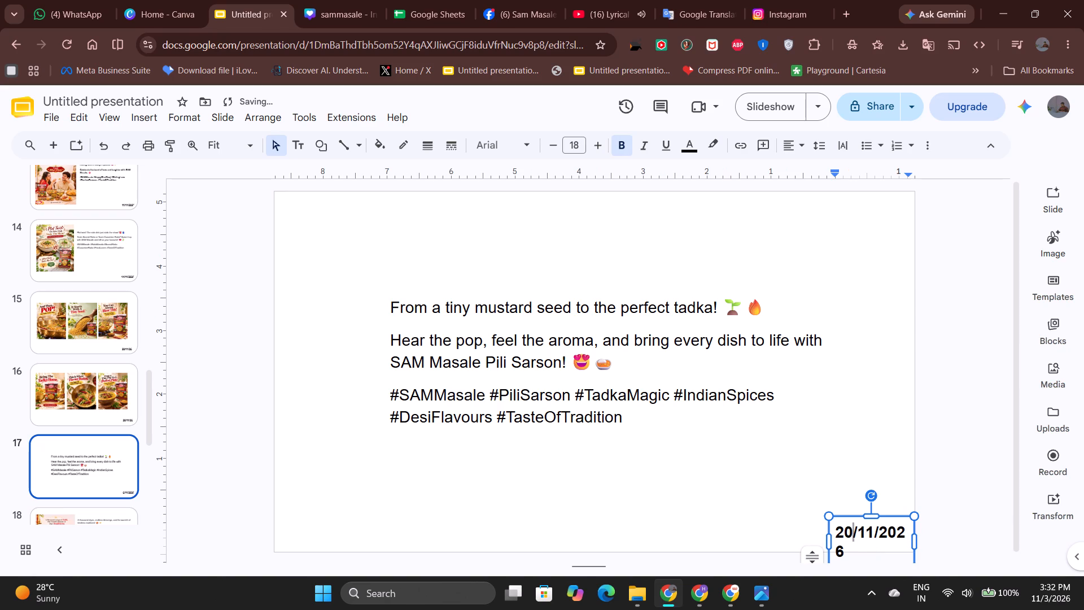
key("Right")
key("Right")
key("Right")
key("Right")
key("Right")
key("Right")
key("BackSpace")
key("BackSpace")
left_click(664, 497)
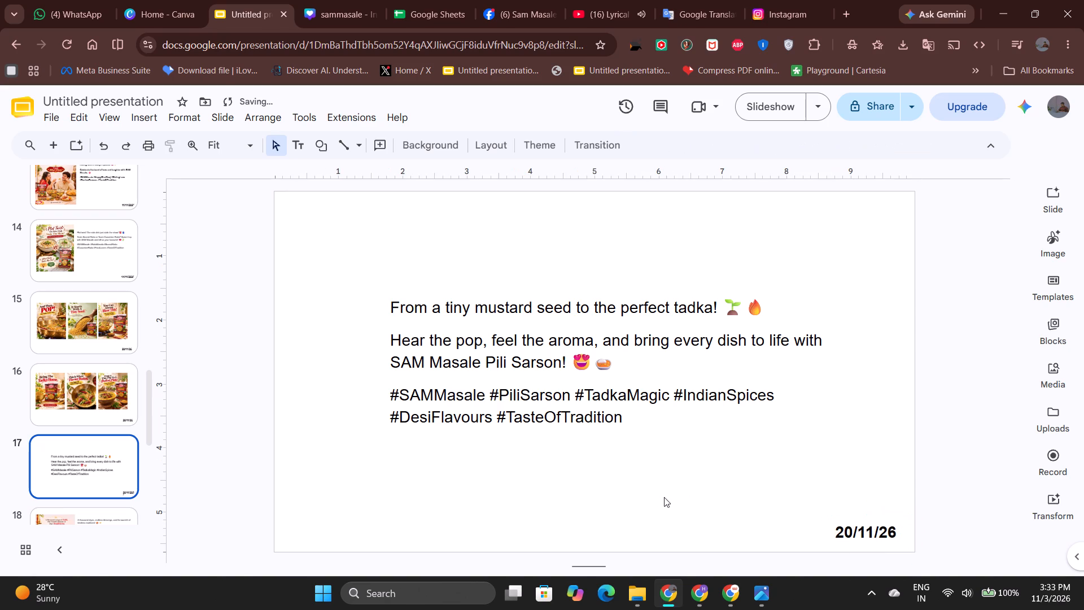
Examine the posters on the And Then... POP! slide up close and check the slides up to Dev Deepawali.
left_click(69, 322)
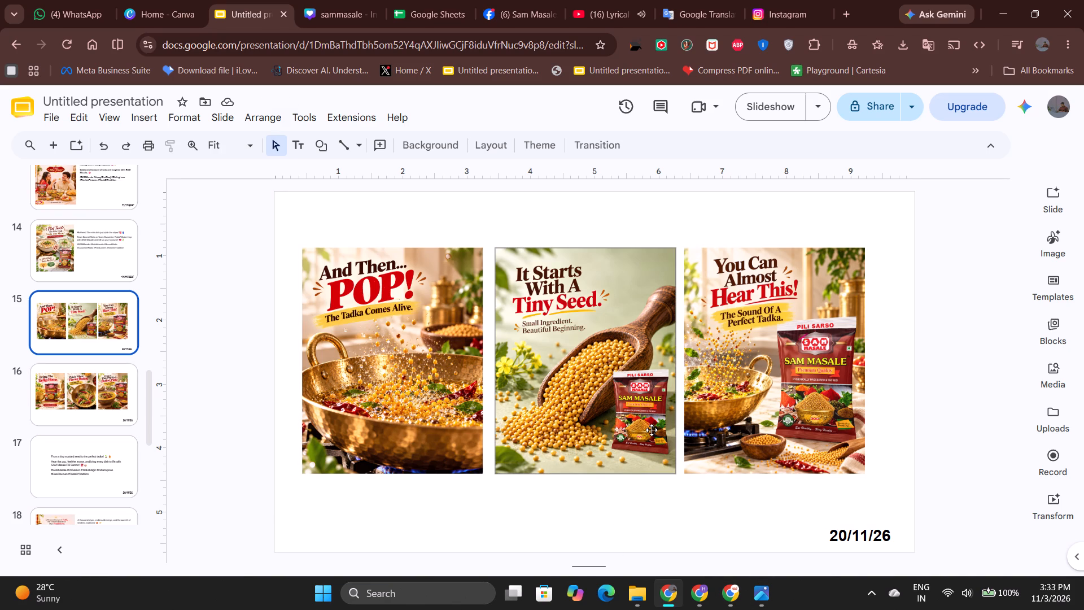
scroll(650, 430, "up", 5, "ctrl")
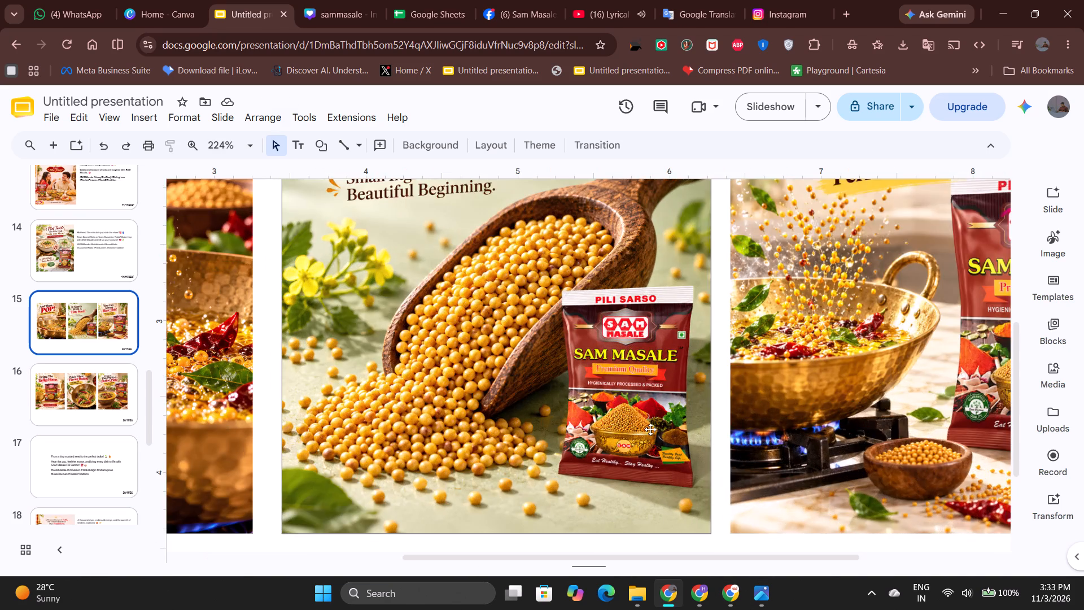
scroll(650, 429, "up", 2, "ctrl")
scroll(650, 429, "down", 6, "ctrl")
scroll(650, 429, "up", 5, "ctrl")
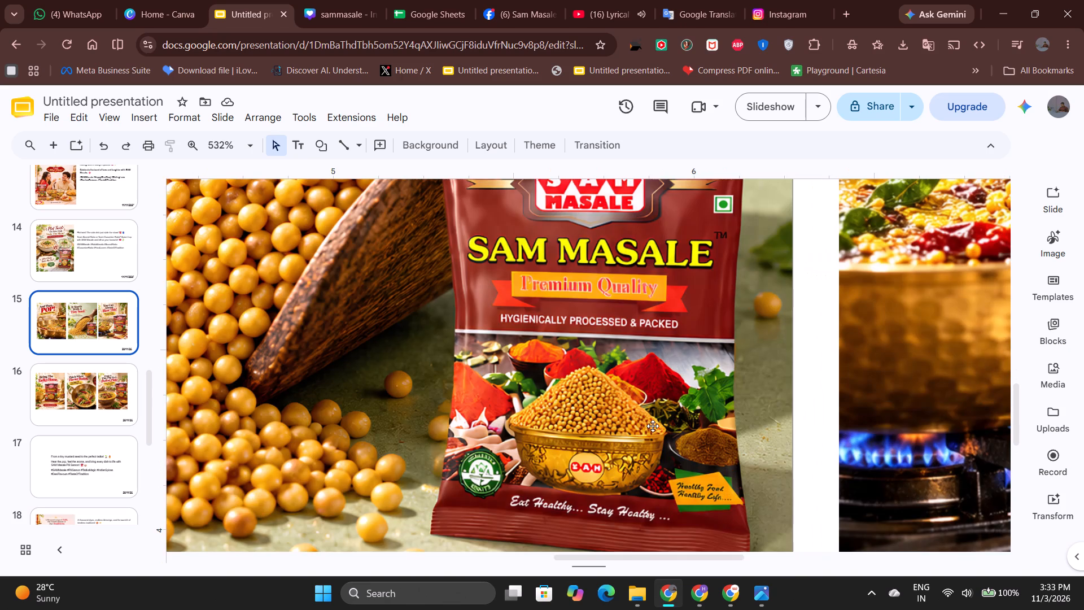
scroll(653, 426, "down", 6, "ctrl")
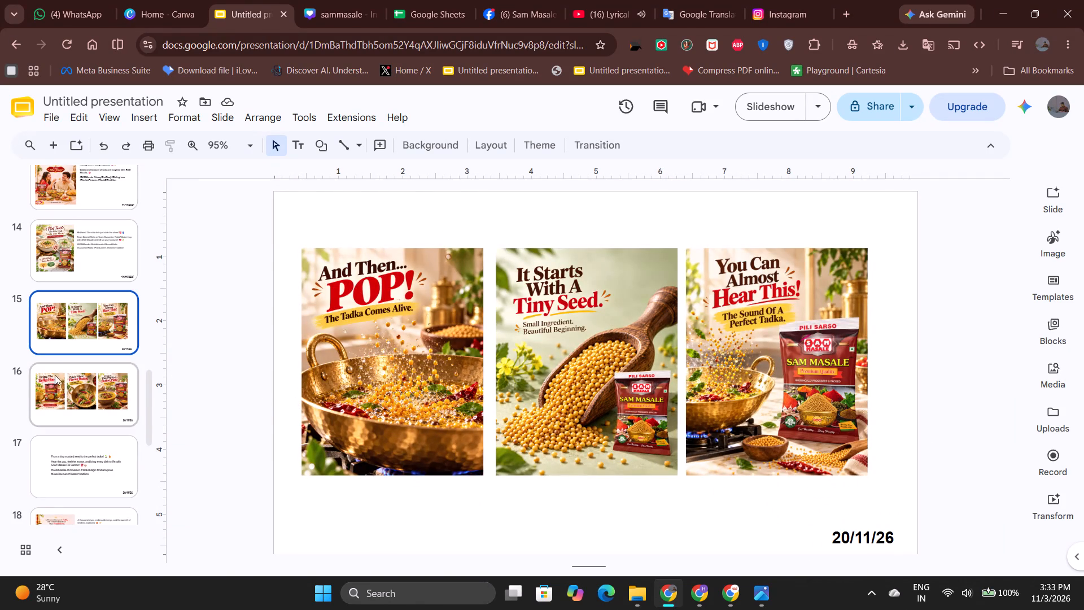
left_click(64, 386)
scroll(85, 291, "down", 2)
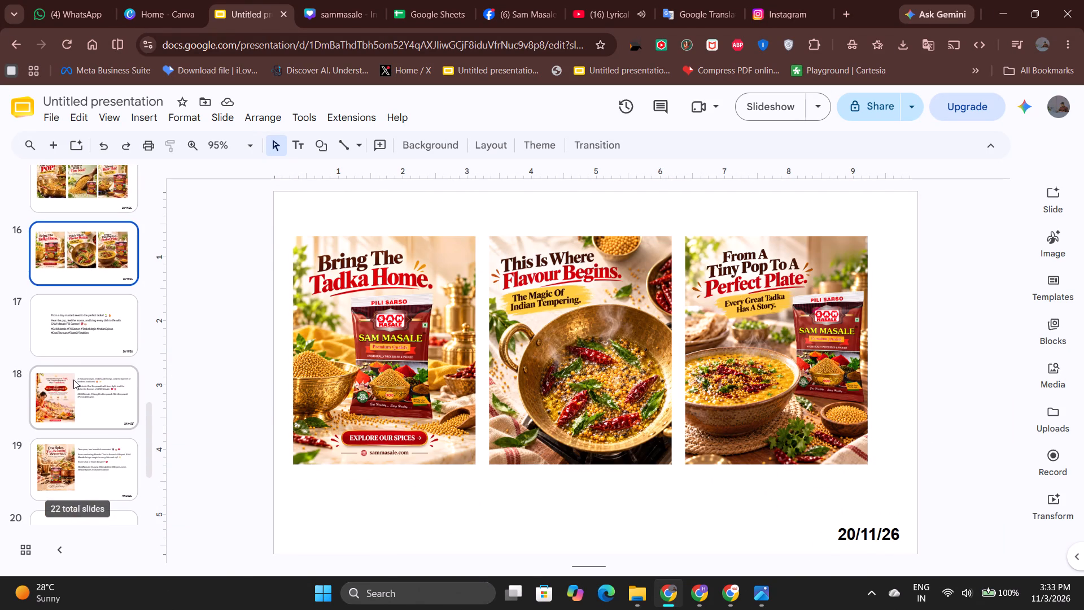
left_click(73, 392)
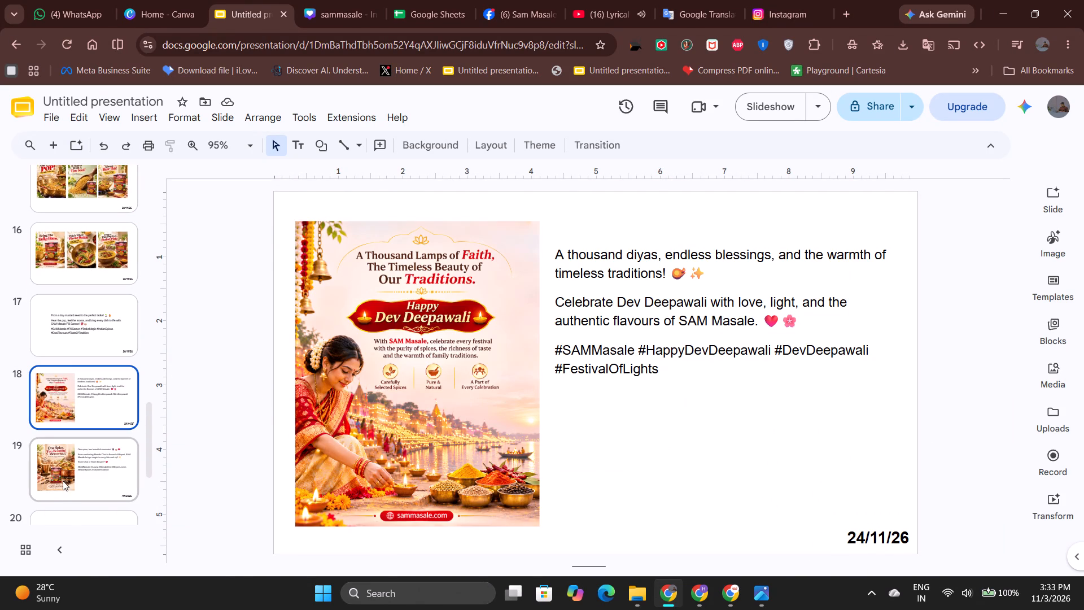
Complete the posting date on the One Spice, Two Beautiful Memories slide as 27/11/26.
left_click(65, 490)
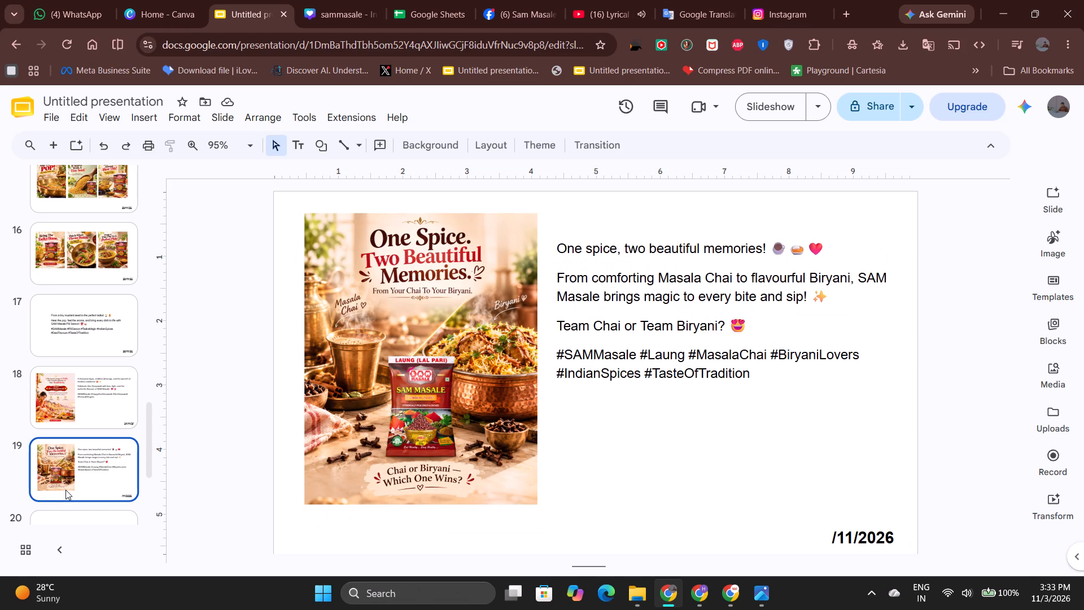
left_click(833, 534)
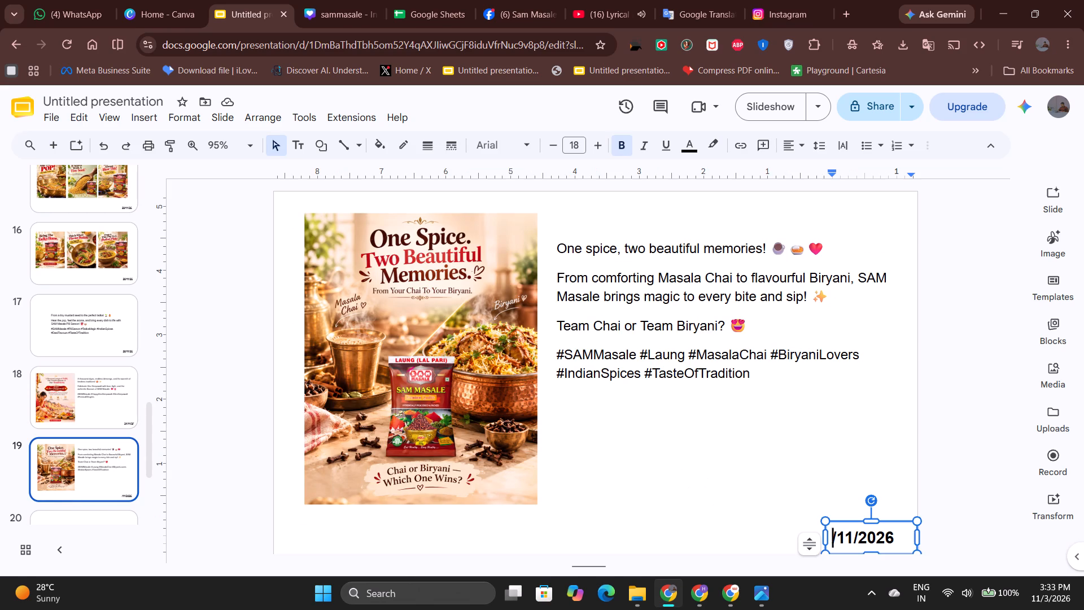
type("27")
key("Right")
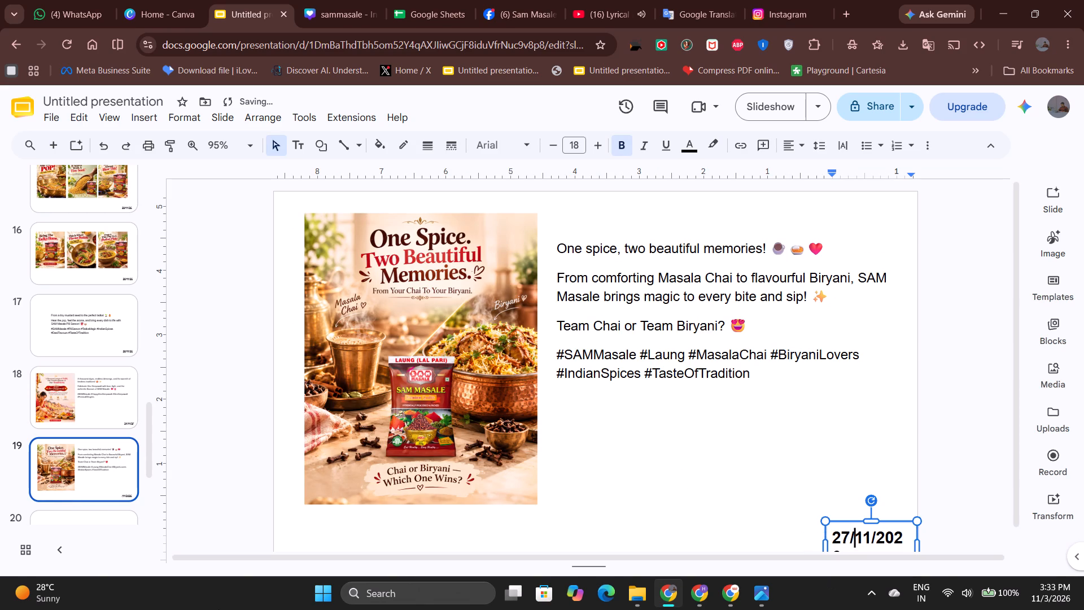
key("Right")
key("Right")
key("Right")
key("Right")
key("Right")
key("BackSpace")
key("BackSpace")
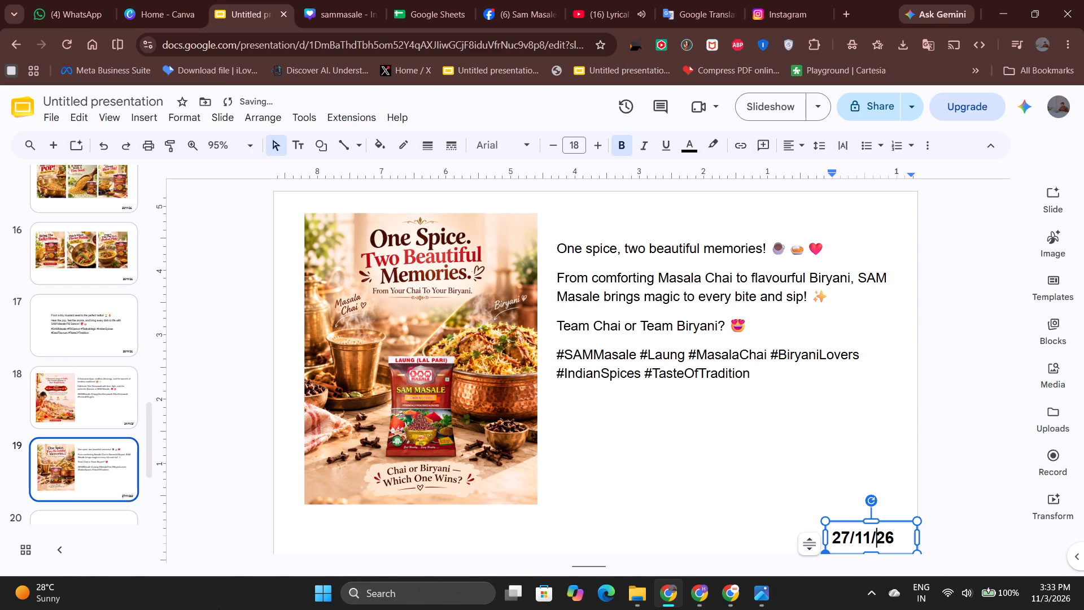
left_click(740, 447)
Review the order and dates of the slides, going back from the end to the Kaju Katli slide and the blank first slide.
scroll(77, 368, "down", 1)
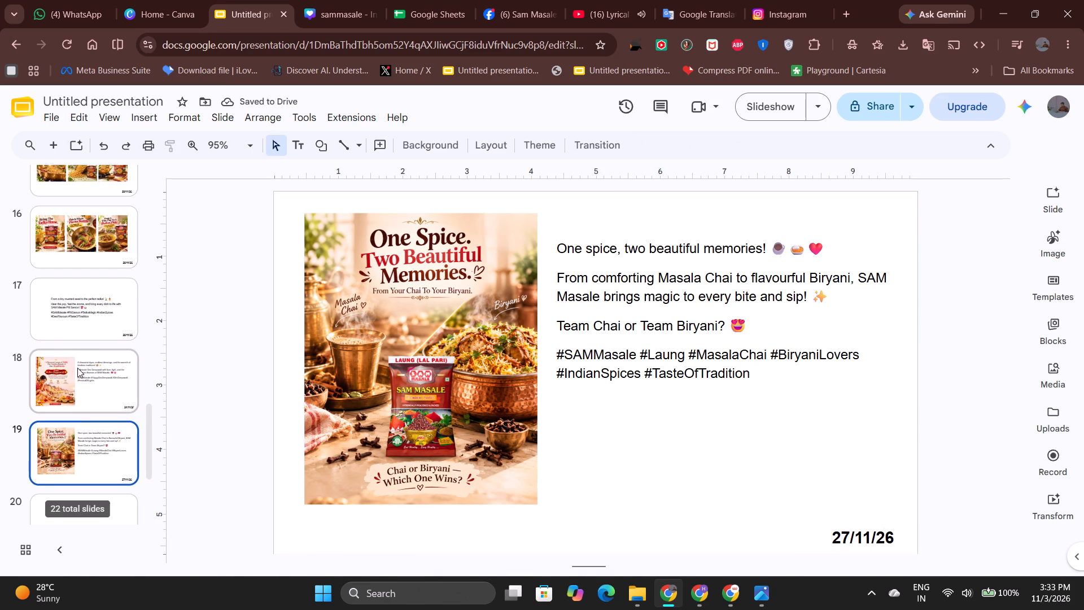
scroll(78, 368, "down", 2)
scroll(108, 308, "up", 2)
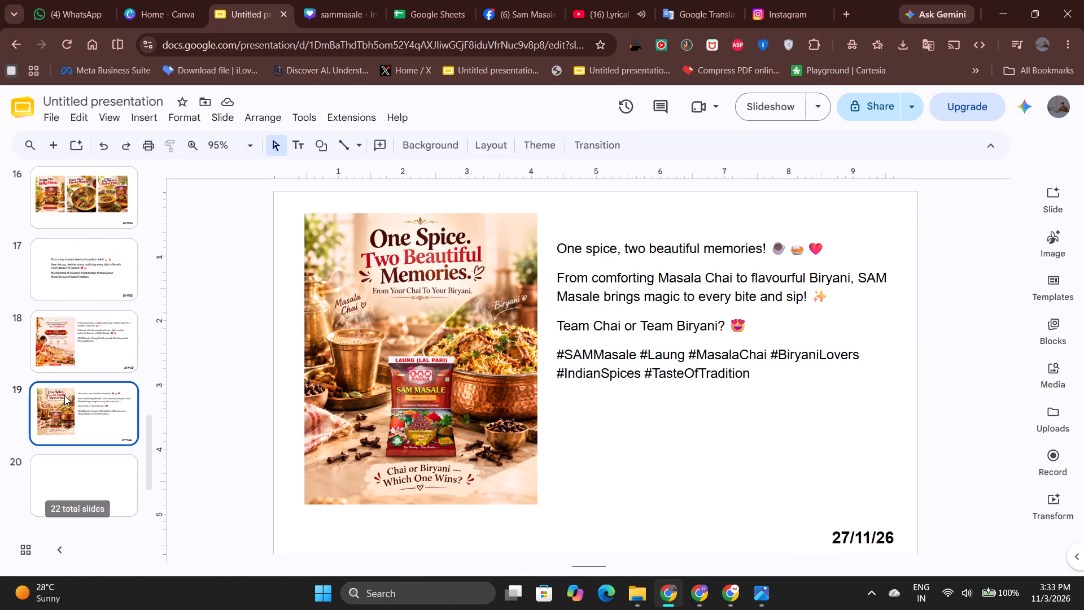
left_click(100, 355)
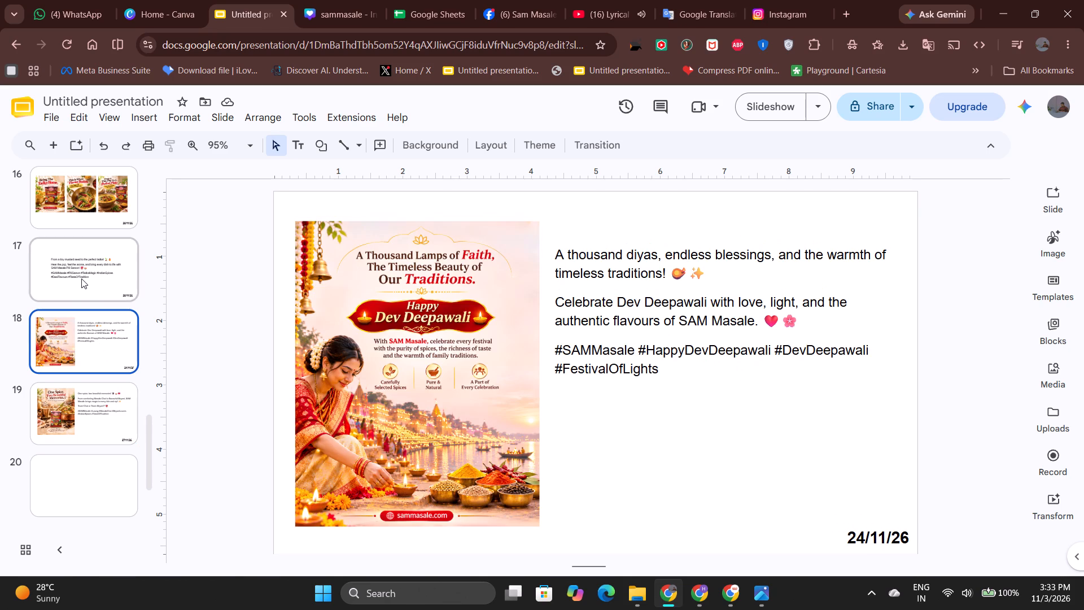
left_click(81, 278)
left_click(86, 355)
scroll(82, 359, "up", 8)
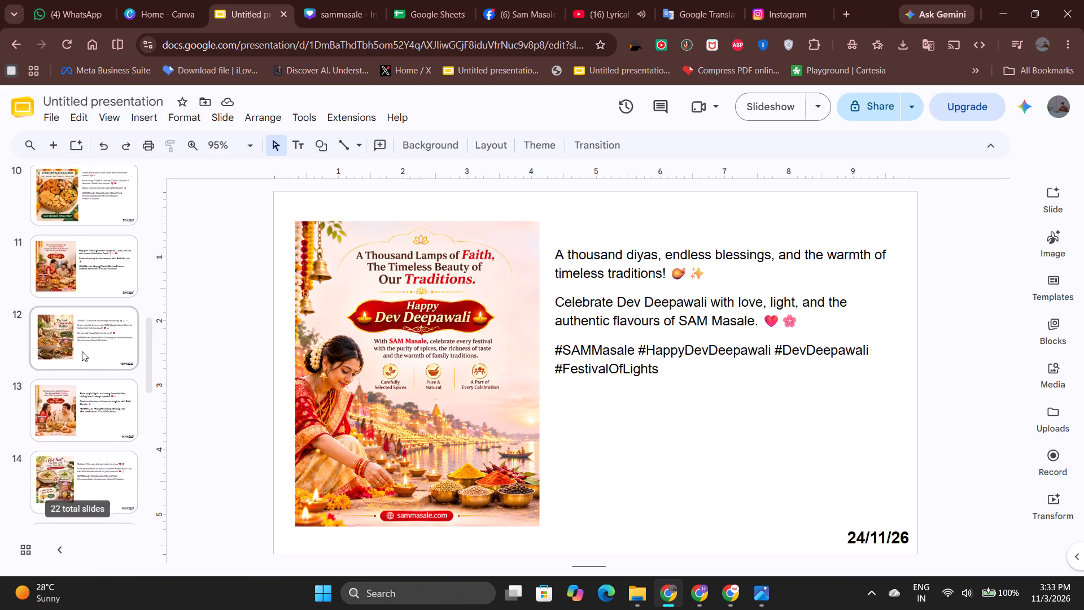
scroll(82, 351, "up", 15)
left_click(88, 290)
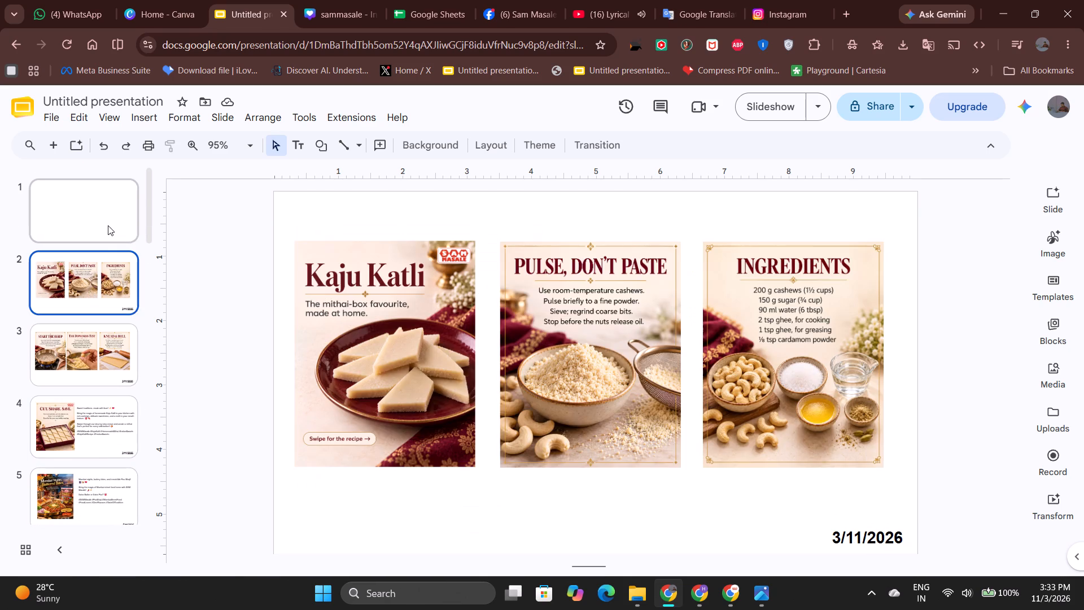
left_click(108, 225)
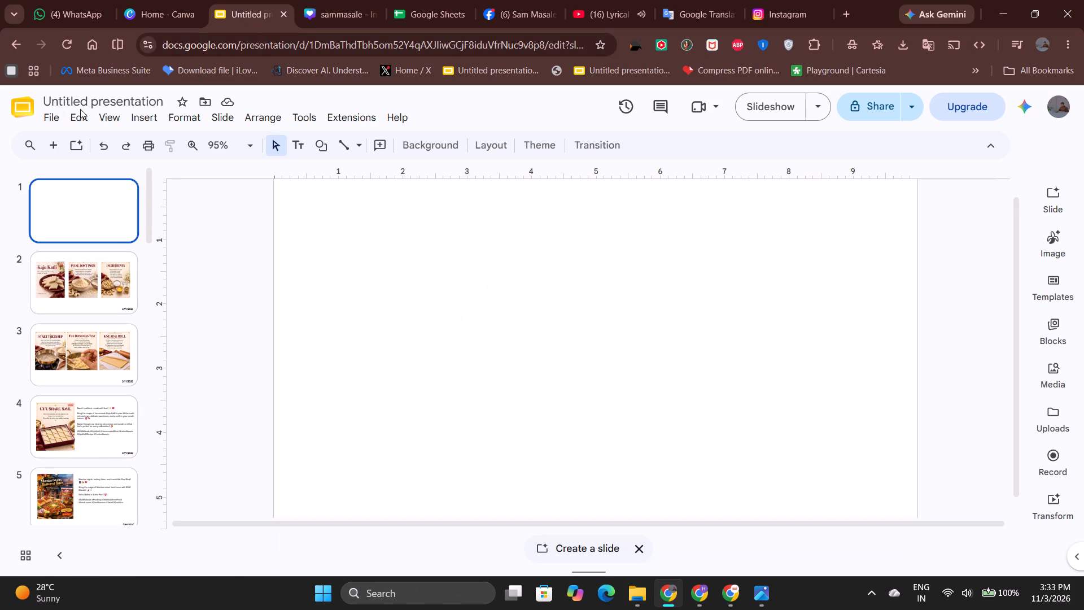
Open the existing presentation "sam masale 02-09-2026" from the recent presentations on the Slides home page.
left_click(23, 104, "ctrl")
left_click(299, 0)
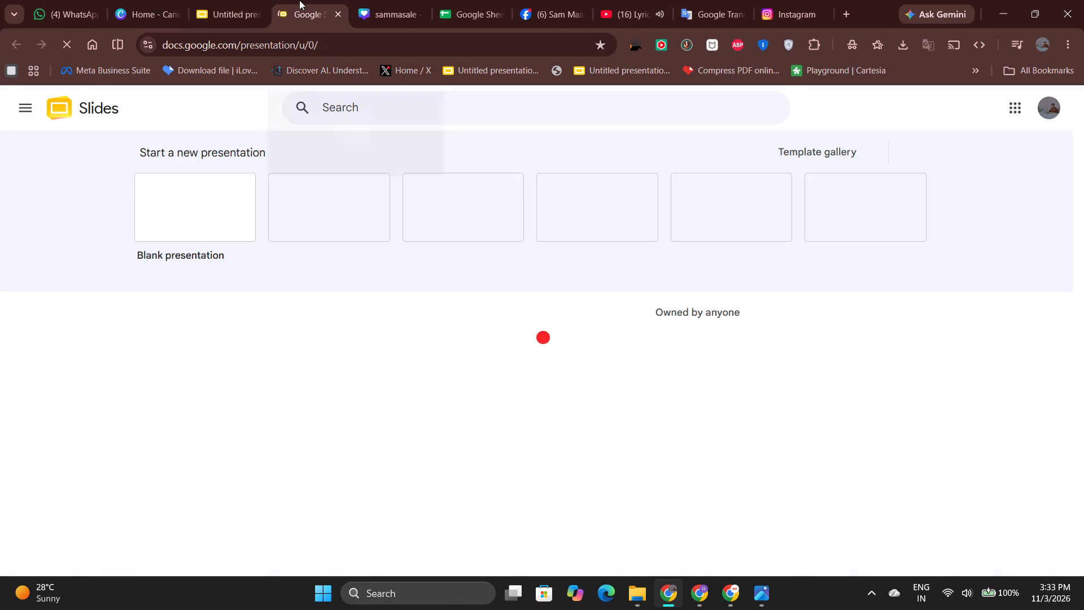
scroll(699, 276, "down", 2)
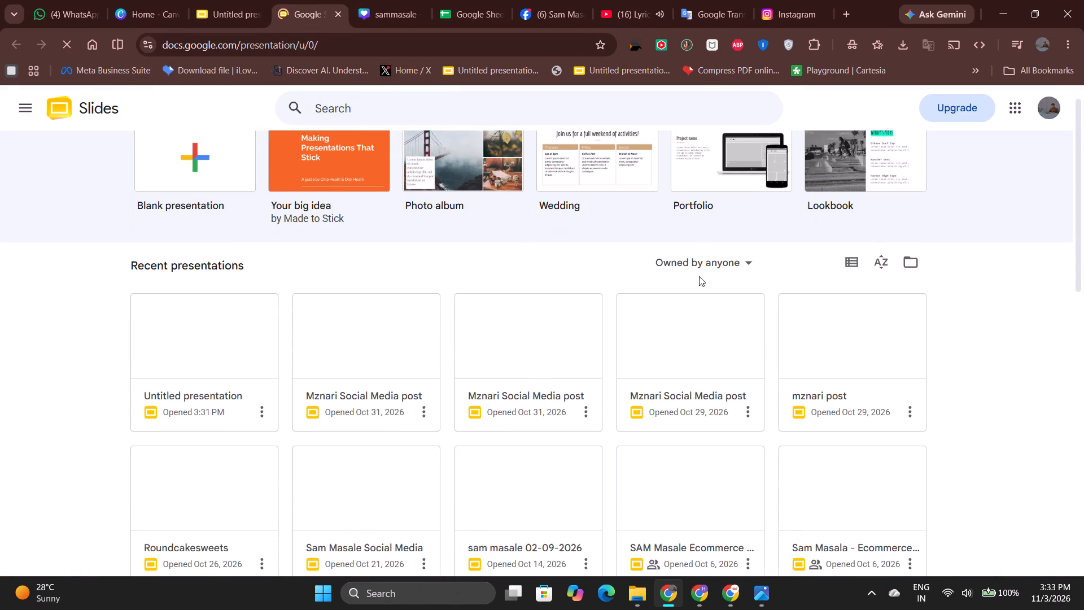
scroll(699, 276, "down", 2)
scroll(699, 276, "up", 3)
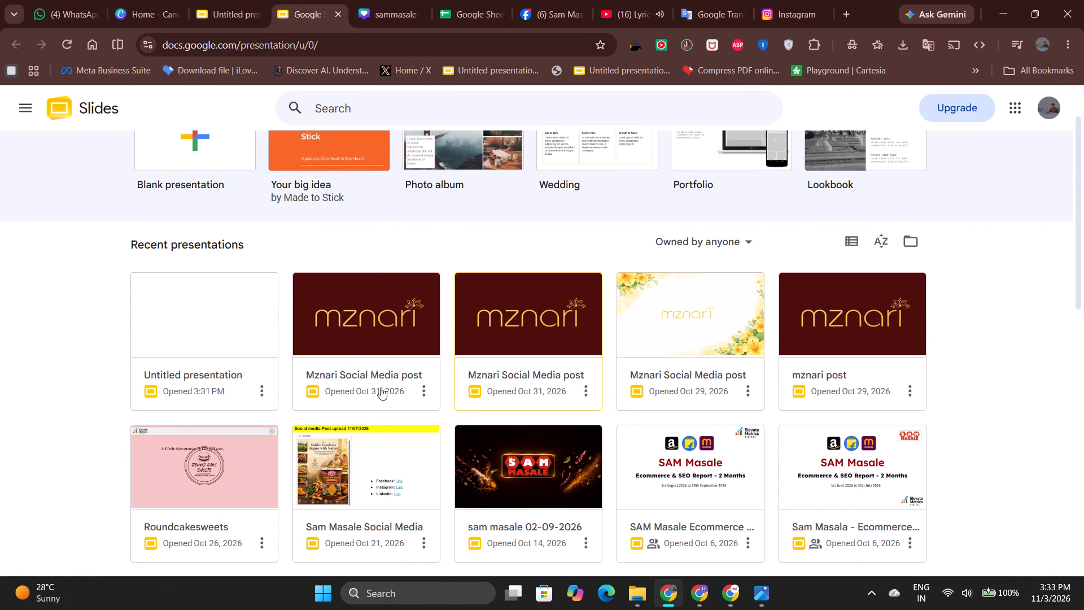
scroll(475, 400, "down", 1)
left_click(519, 389, "ctrl")
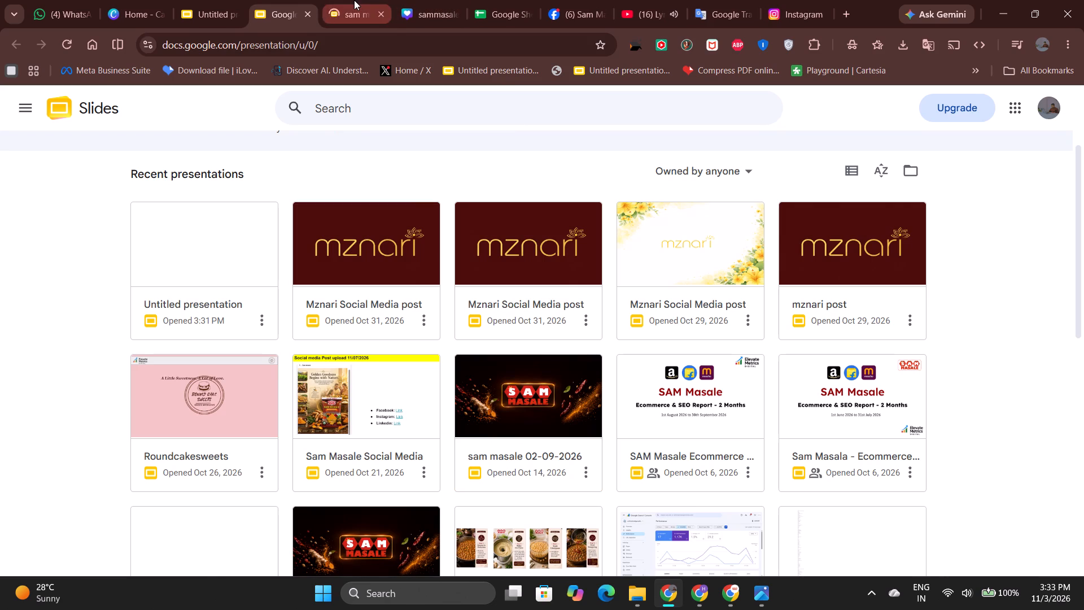
left_click(354, 0)
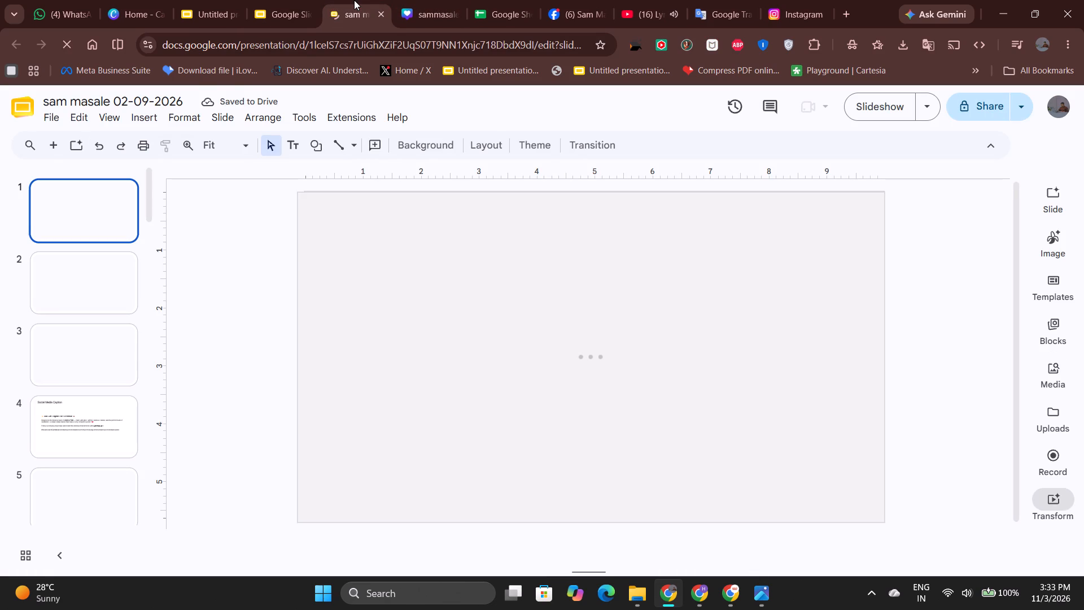
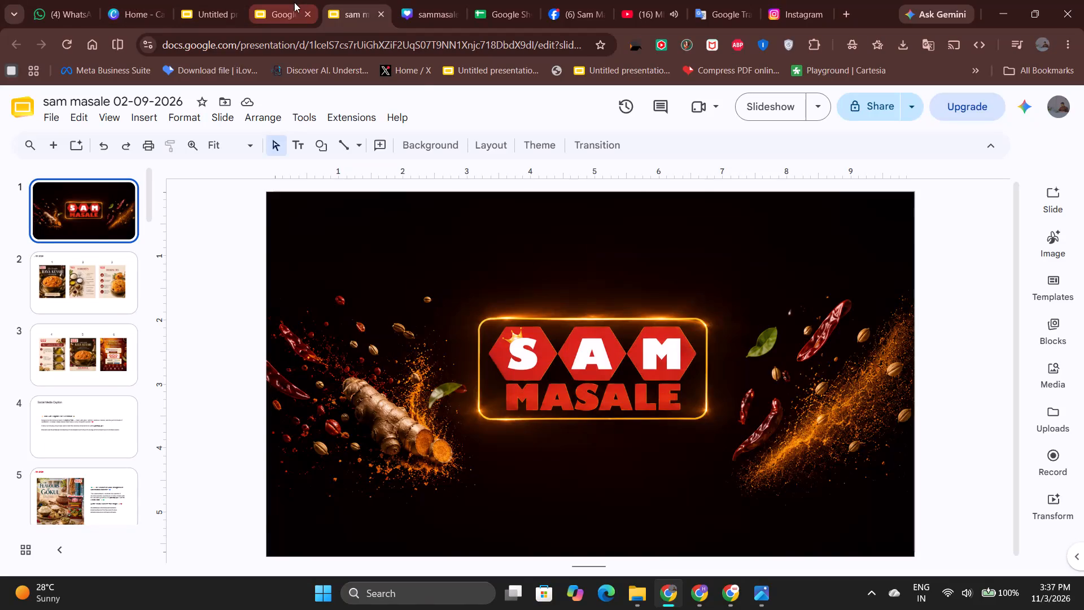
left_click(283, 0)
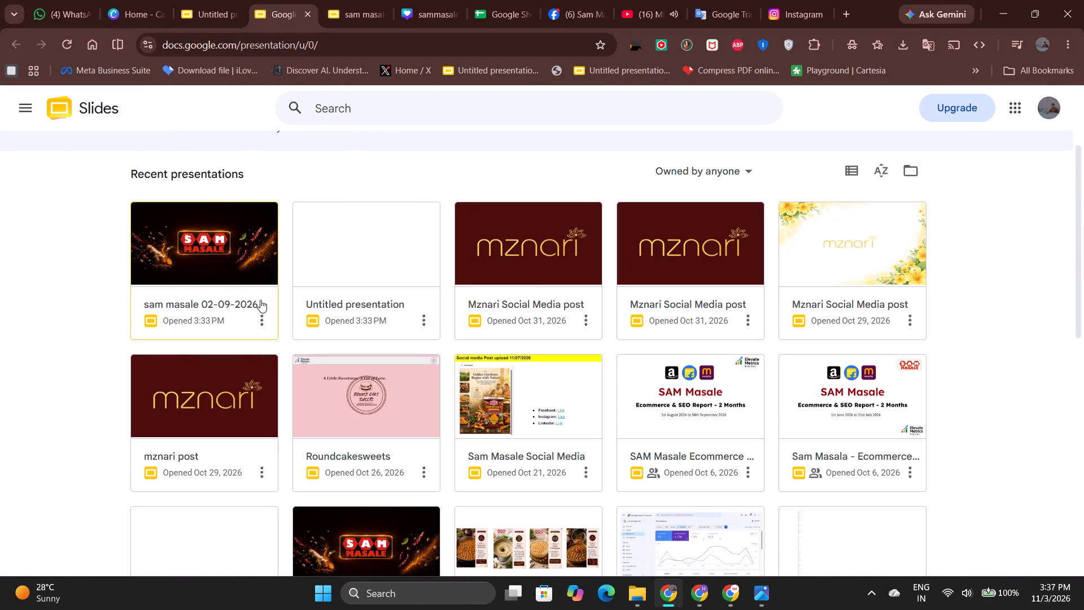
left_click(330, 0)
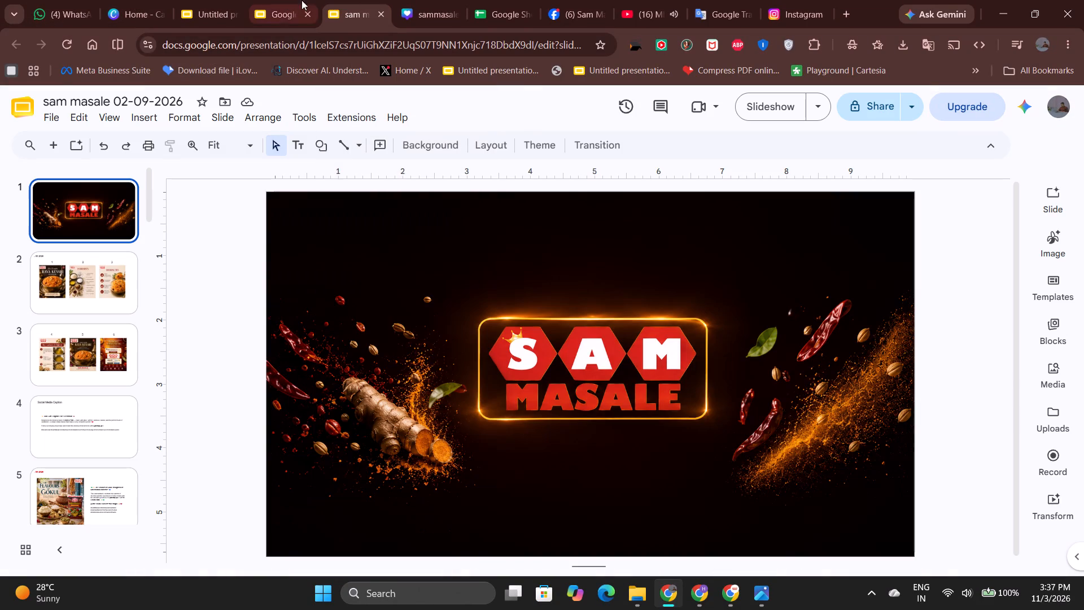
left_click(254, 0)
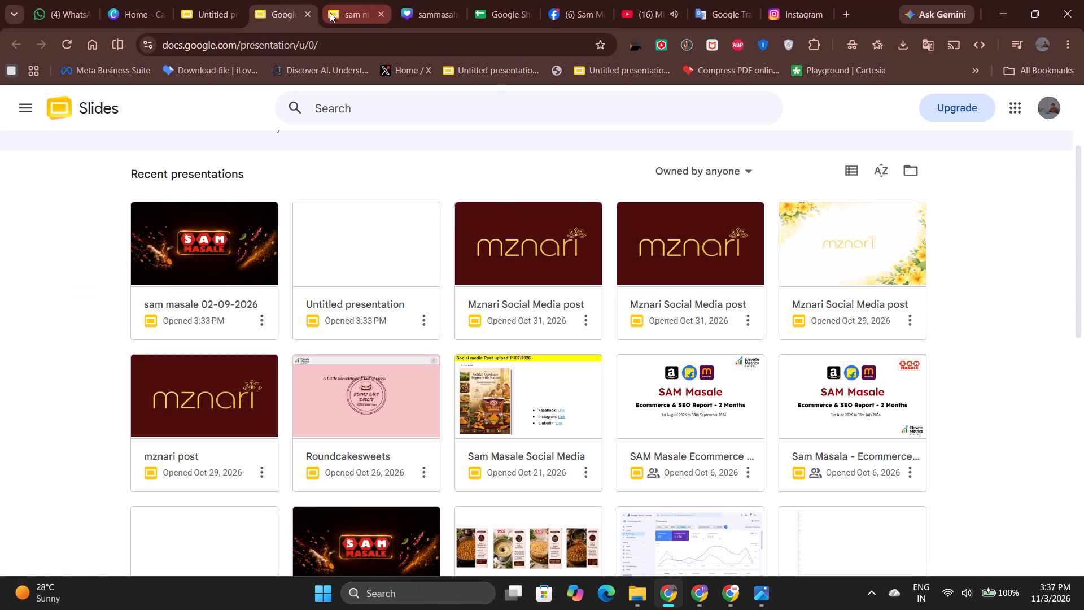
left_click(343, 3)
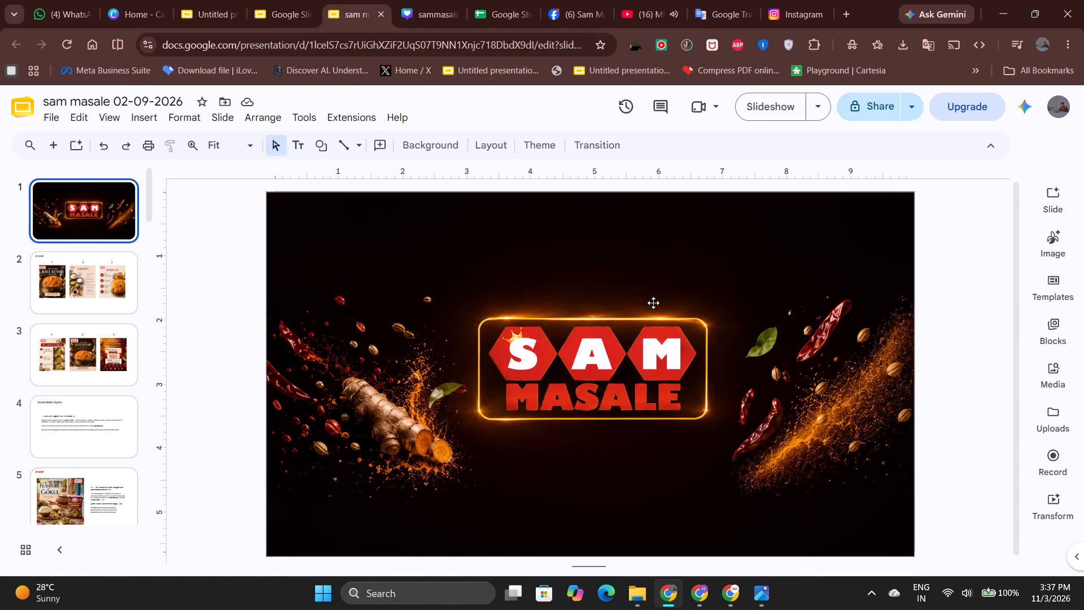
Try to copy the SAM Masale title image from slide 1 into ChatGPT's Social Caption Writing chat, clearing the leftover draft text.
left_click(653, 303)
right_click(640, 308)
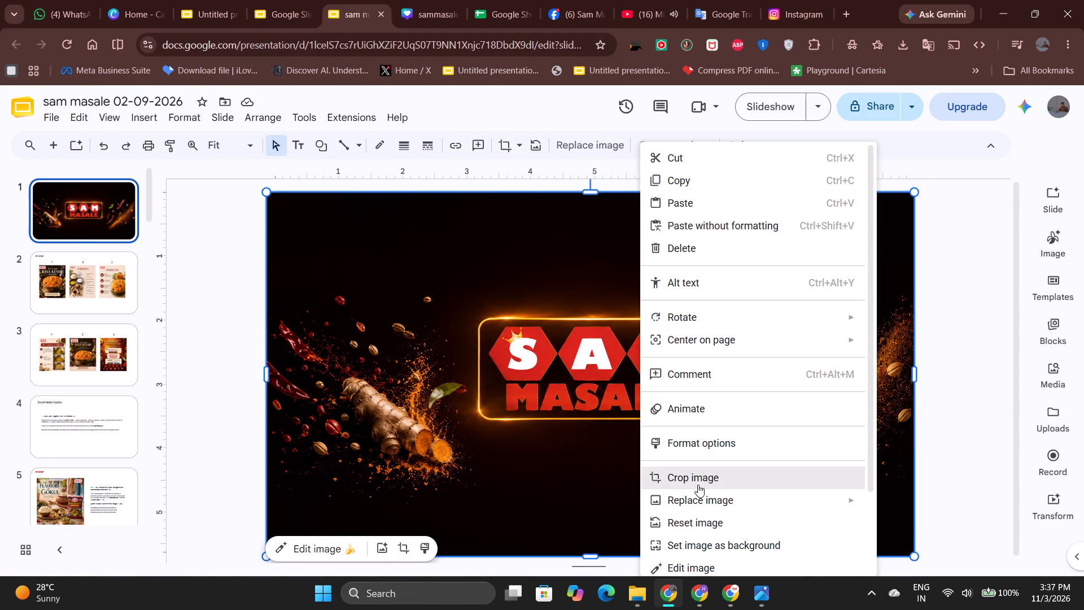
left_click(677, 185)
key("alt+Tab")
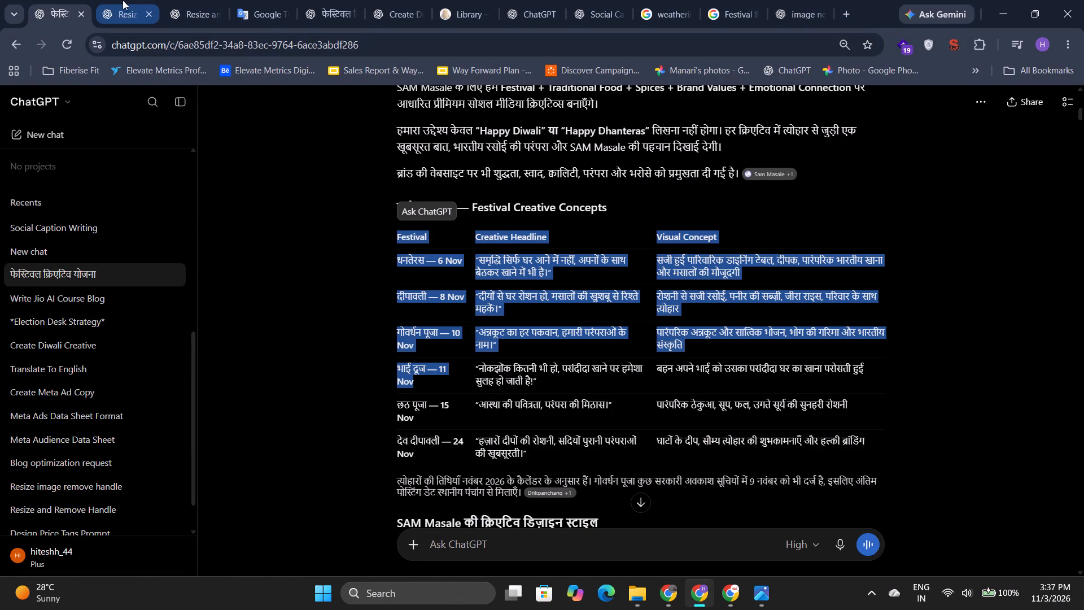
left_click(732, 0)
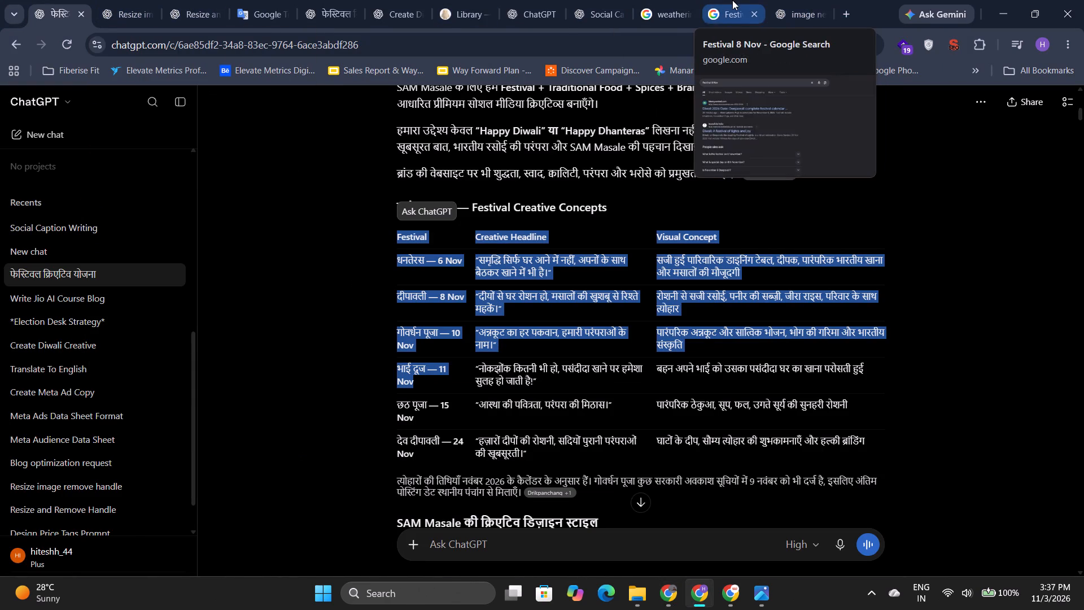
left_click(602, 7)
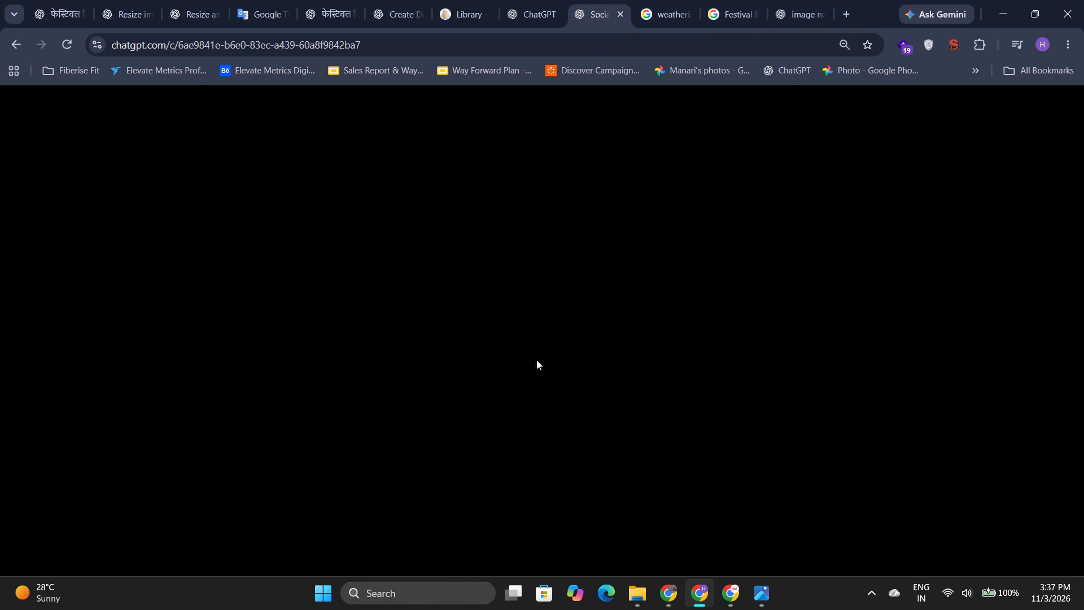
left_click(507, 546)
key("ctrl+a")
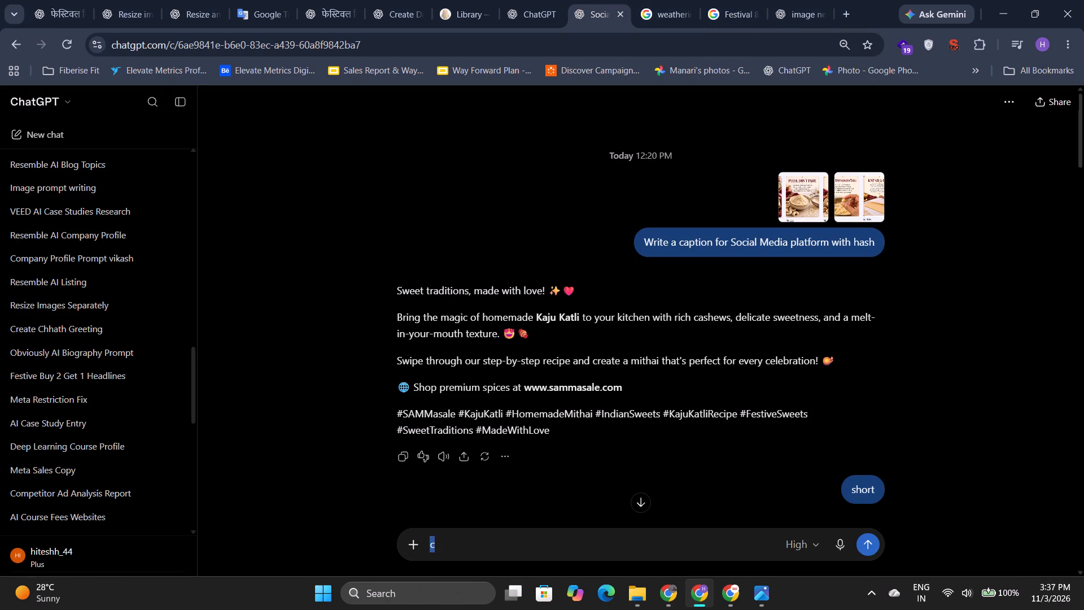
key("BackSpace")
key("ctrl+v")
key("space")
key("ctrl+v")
key("alt+Tab")
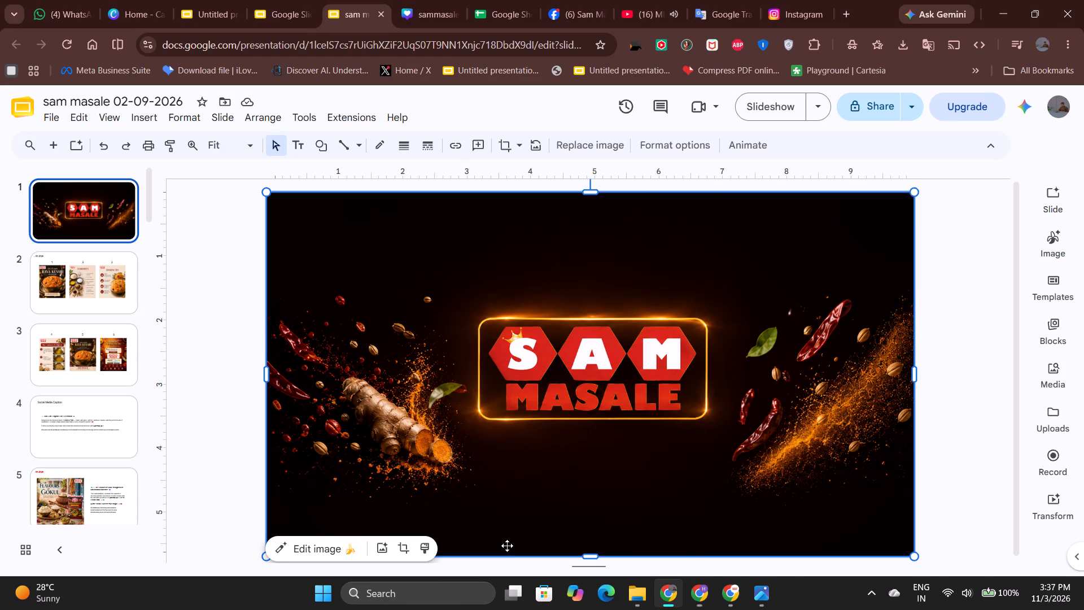
left_click(215, 337)
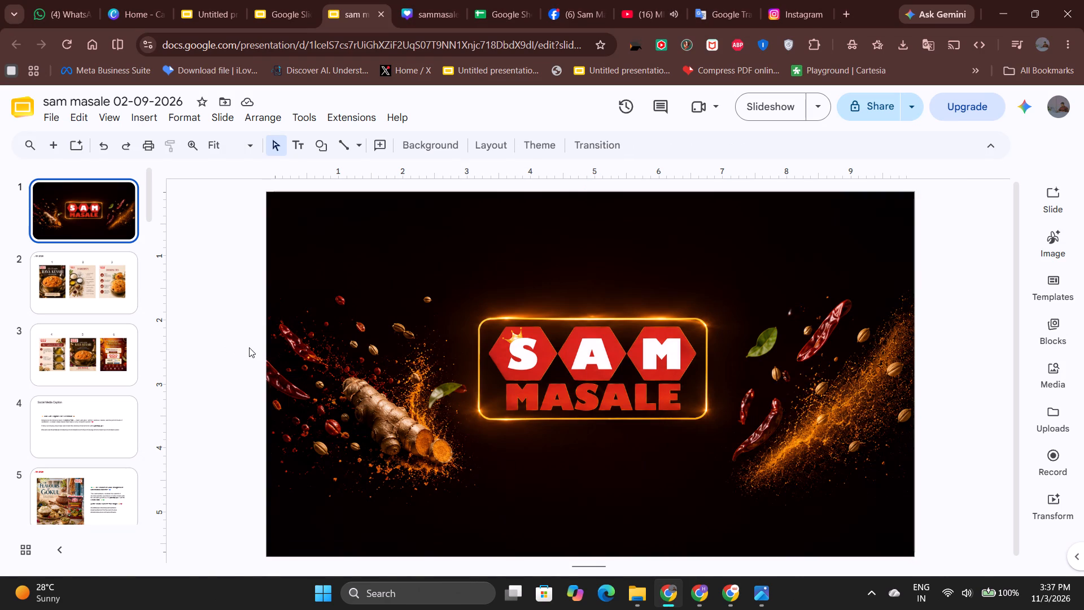
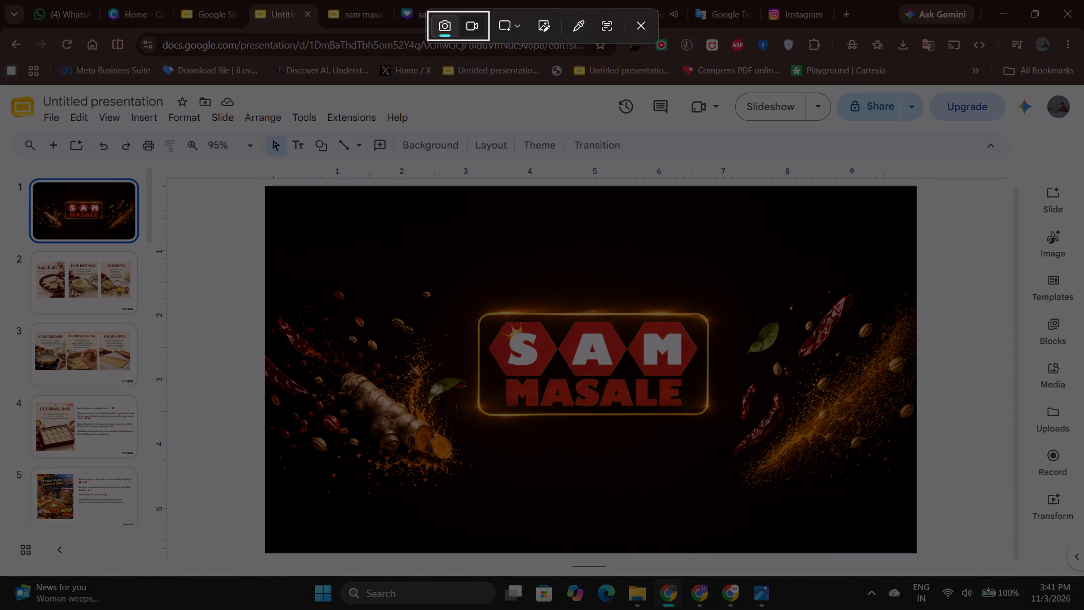
left_click_drag(966, 168, 243, 517)
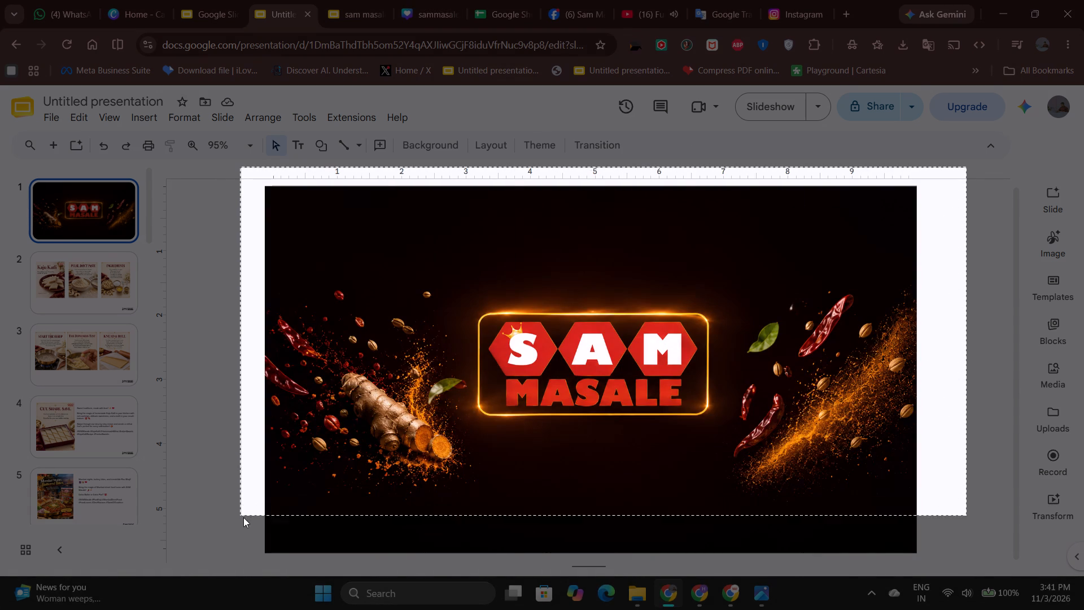
left_click_drag(243, 517, 307, 513)
key("alt+Tab")
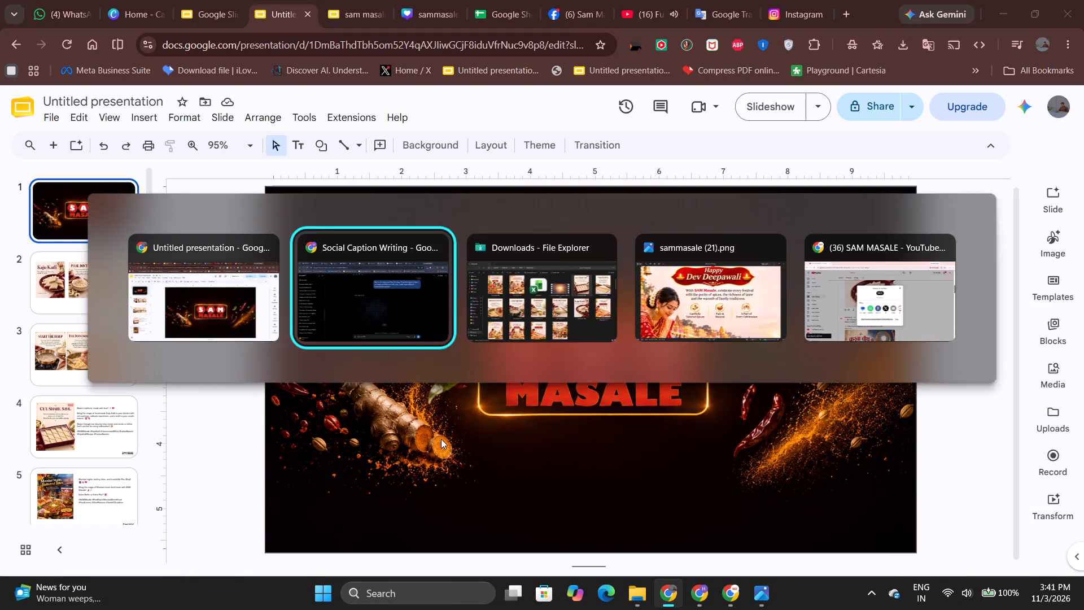
key("ctrl+v")
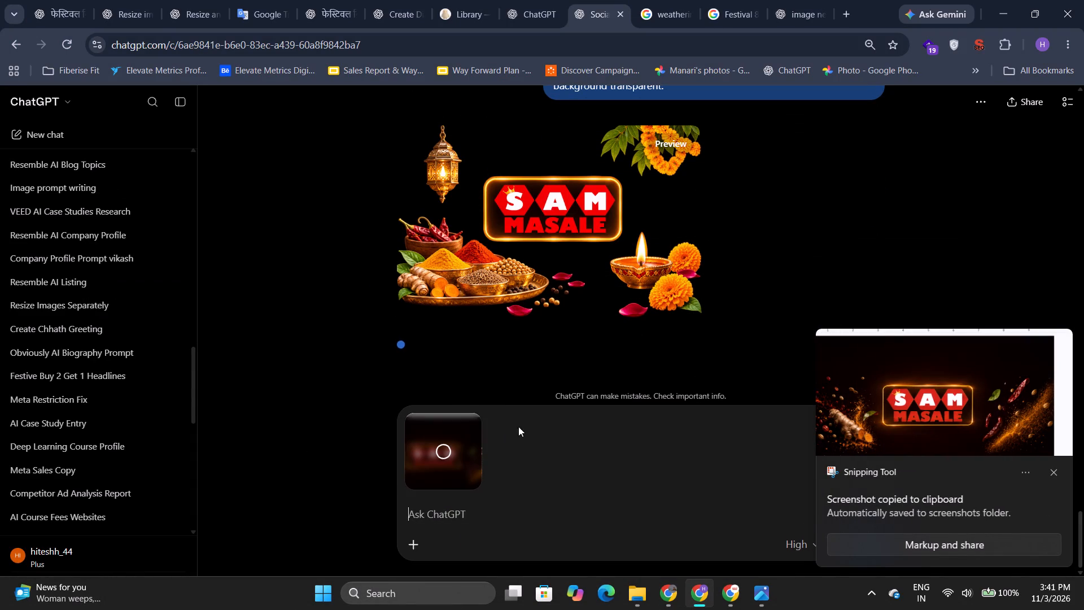
Download the generated transparent-background SAM Masale festival image from ChatGPT and show the file in the Downloads folder.
scroll(526, 421, "up", 2)
left_click(563, 233)
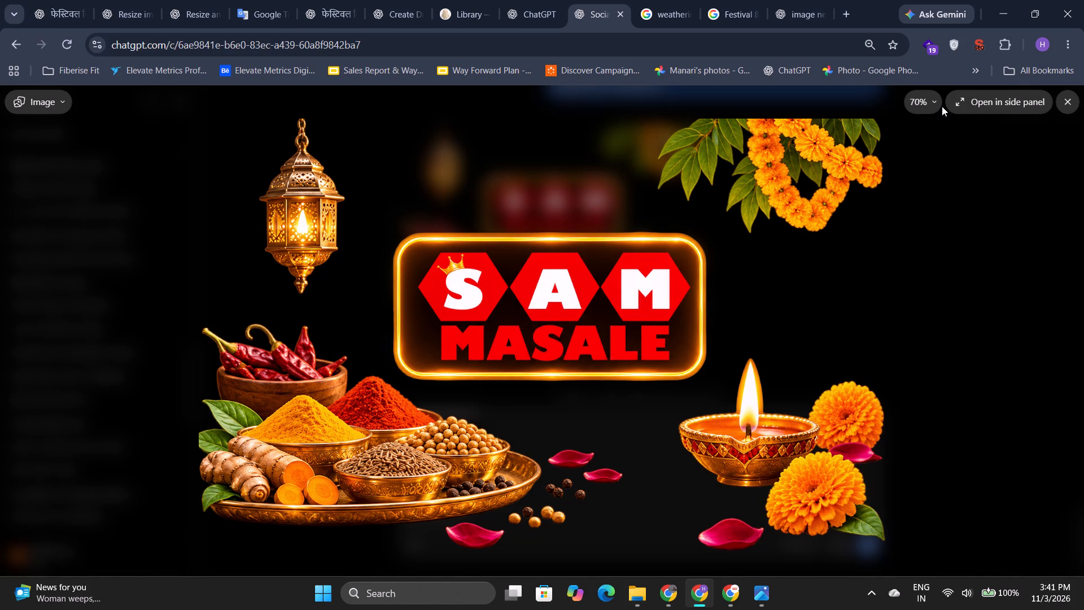
left_click(925, 106)
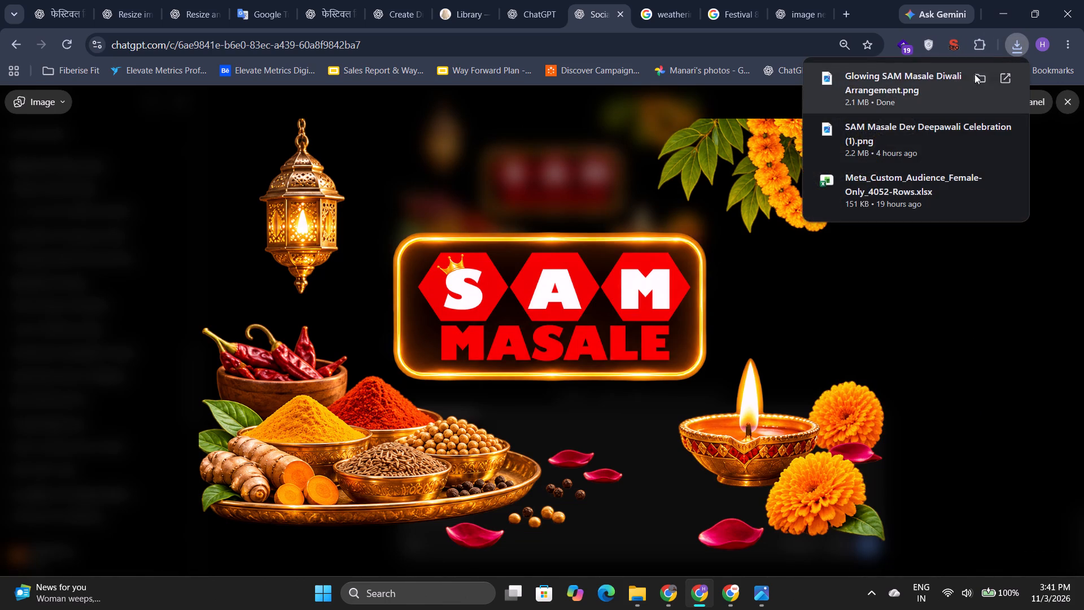
left_click(974, 74)
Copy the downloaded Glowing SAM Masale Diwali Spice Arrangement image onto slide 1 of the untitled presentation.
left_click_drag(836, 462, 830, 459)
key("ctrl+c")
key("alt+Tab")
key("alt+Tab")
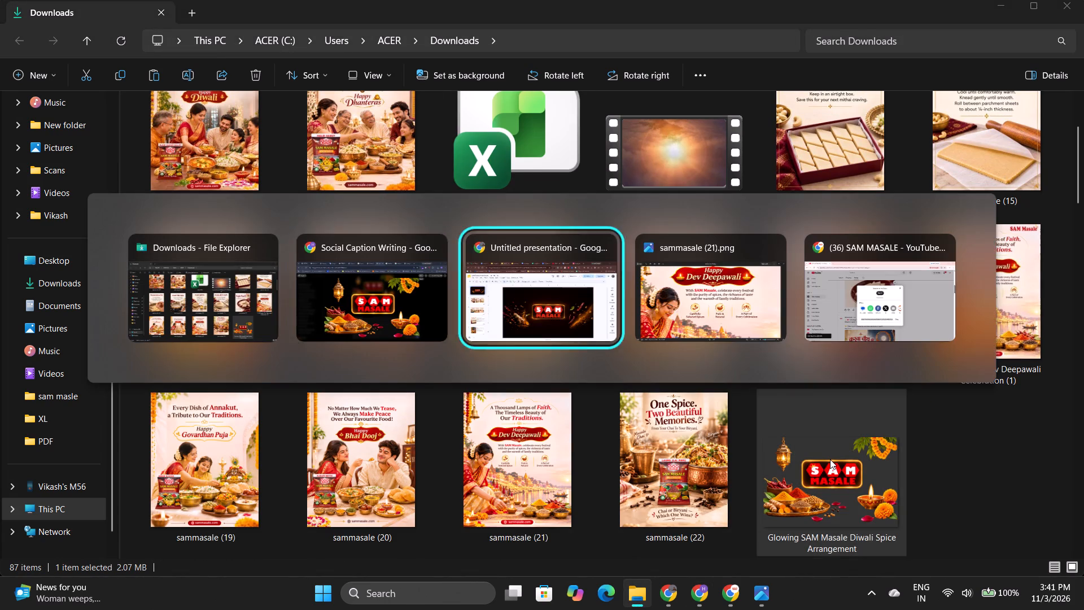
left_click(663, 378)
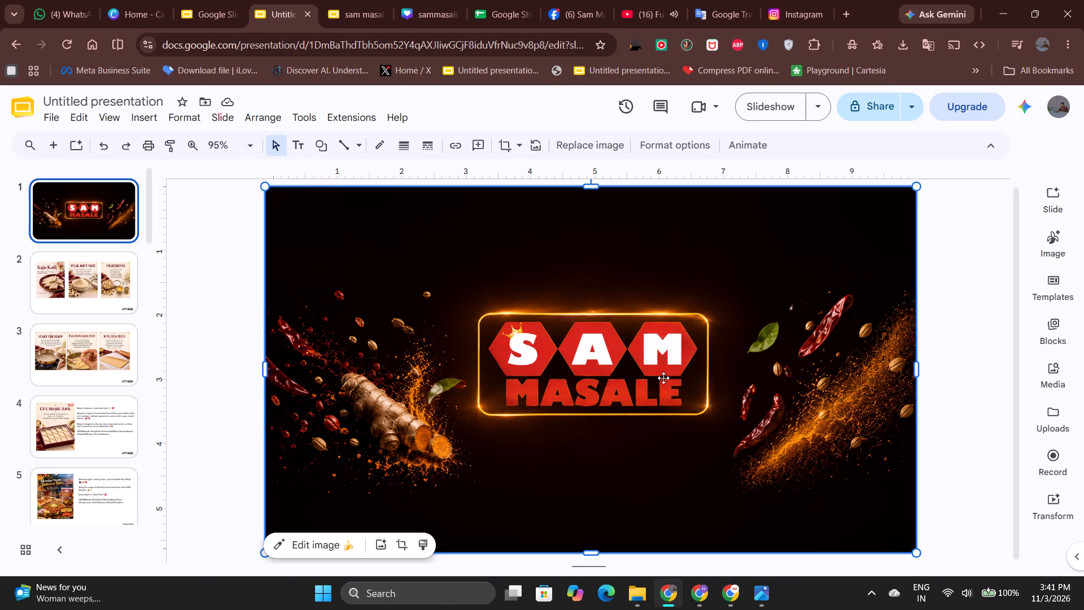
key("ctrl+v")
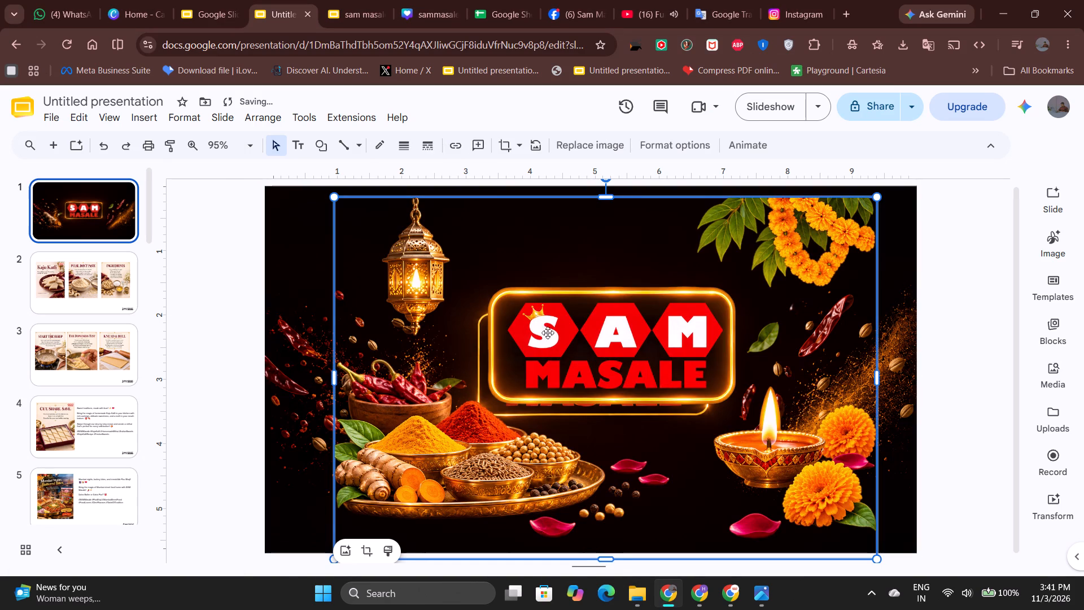
Delete the old dark SAM Masale title image from behind the festival image on slide 1.
left_click(289, 314)
key("Delete")
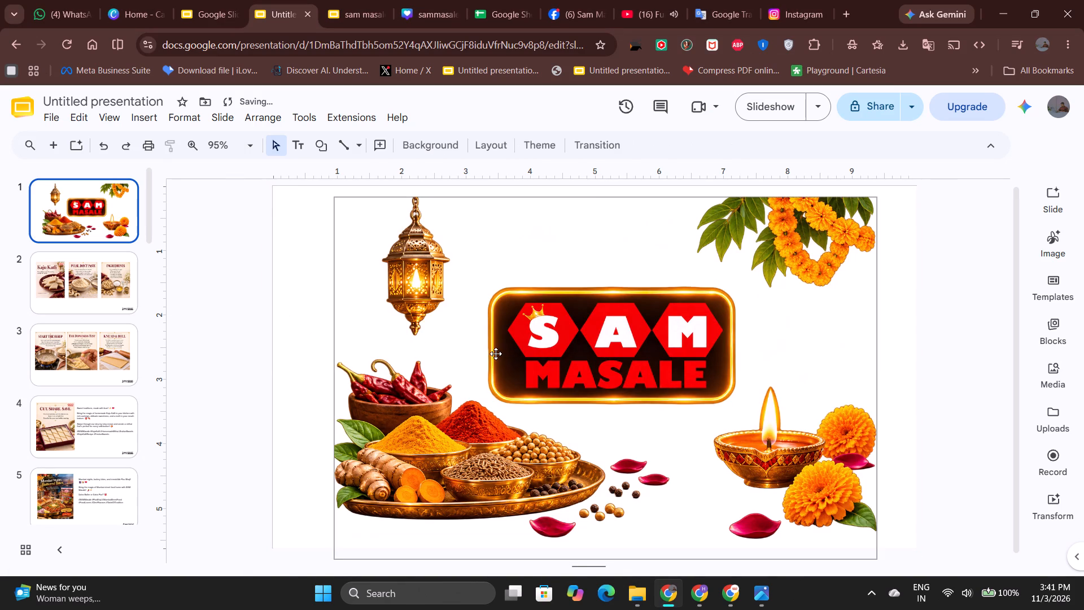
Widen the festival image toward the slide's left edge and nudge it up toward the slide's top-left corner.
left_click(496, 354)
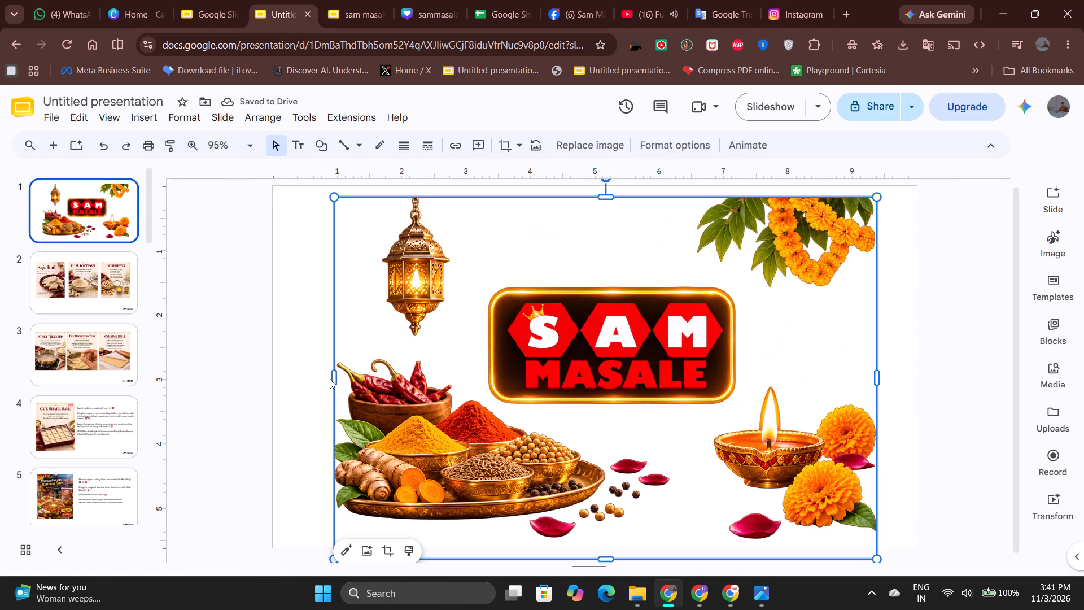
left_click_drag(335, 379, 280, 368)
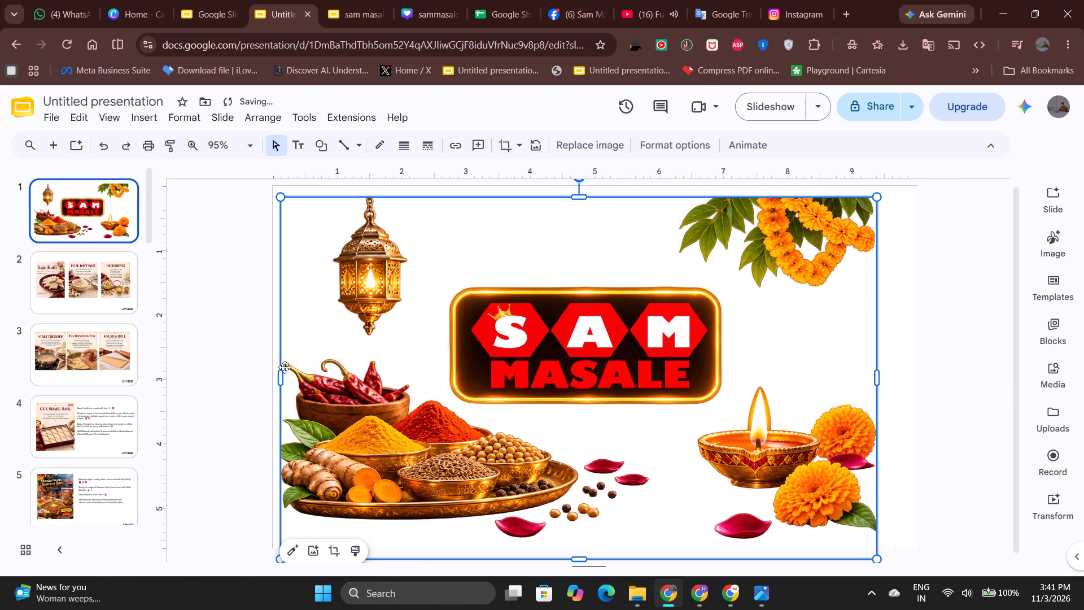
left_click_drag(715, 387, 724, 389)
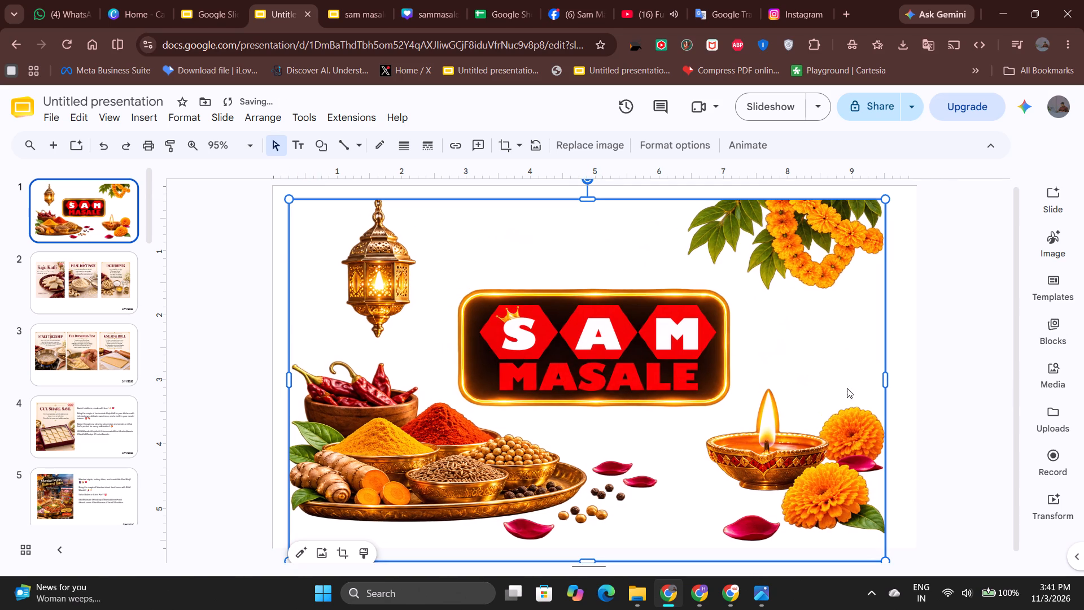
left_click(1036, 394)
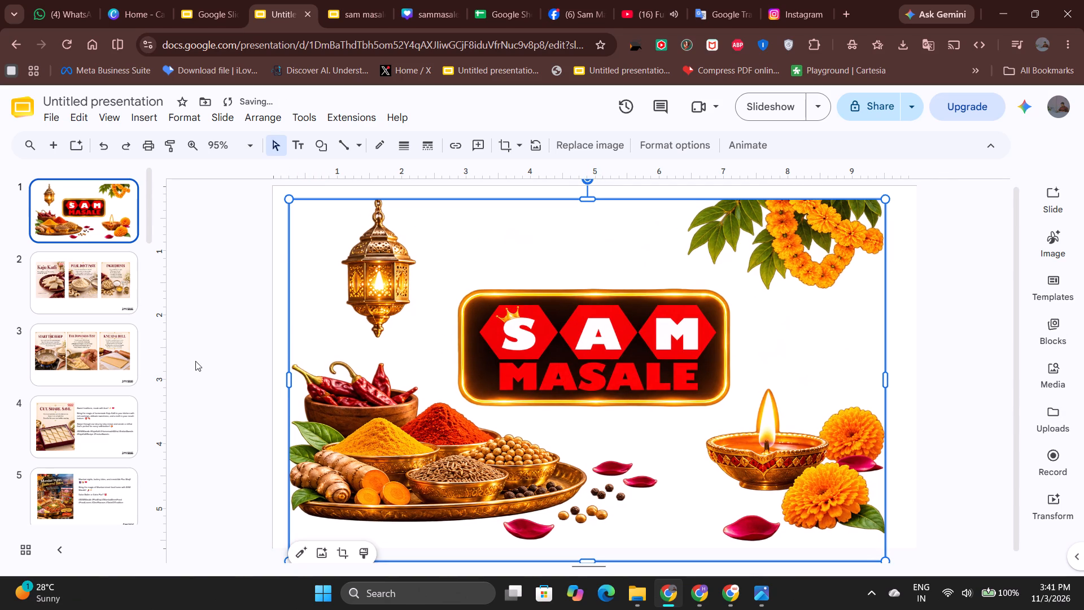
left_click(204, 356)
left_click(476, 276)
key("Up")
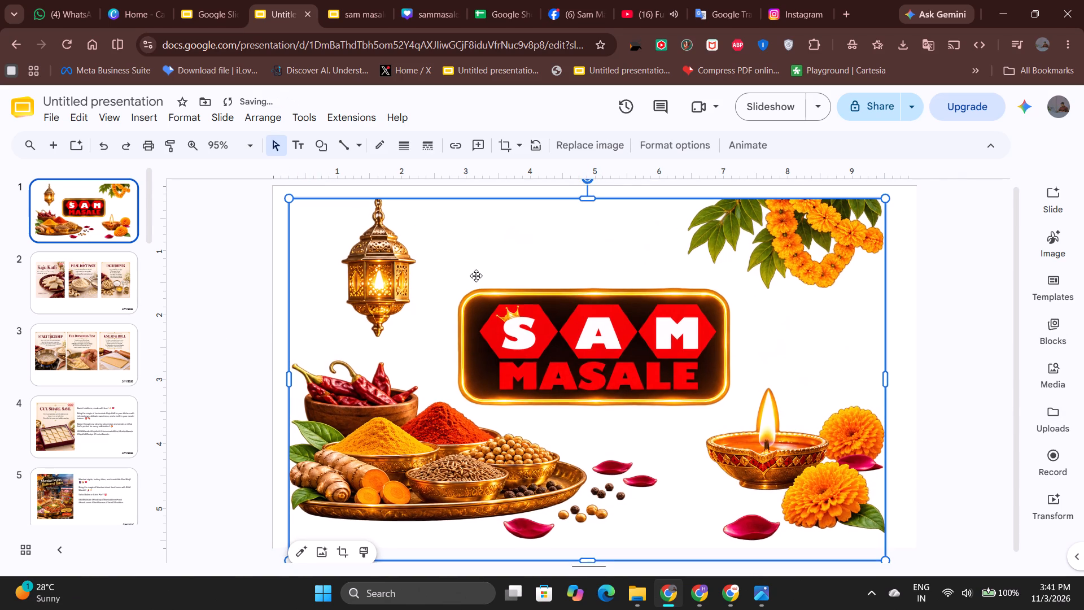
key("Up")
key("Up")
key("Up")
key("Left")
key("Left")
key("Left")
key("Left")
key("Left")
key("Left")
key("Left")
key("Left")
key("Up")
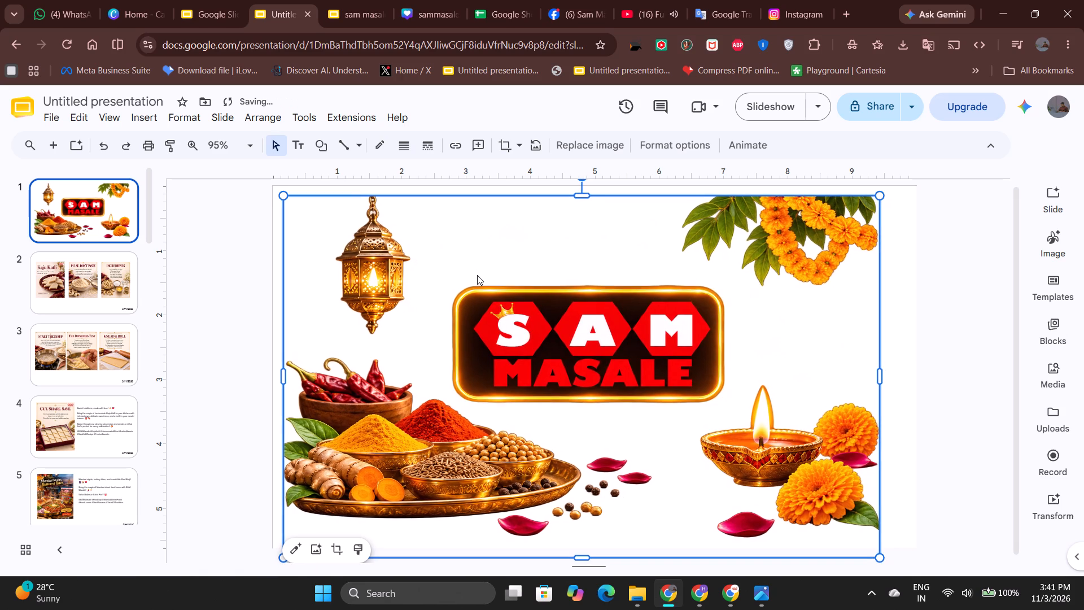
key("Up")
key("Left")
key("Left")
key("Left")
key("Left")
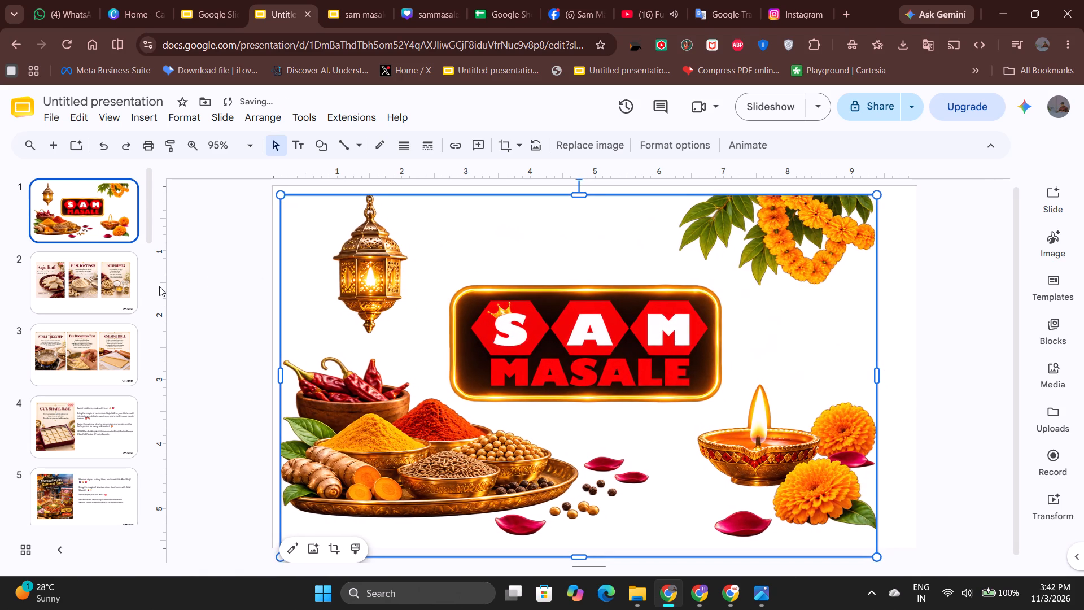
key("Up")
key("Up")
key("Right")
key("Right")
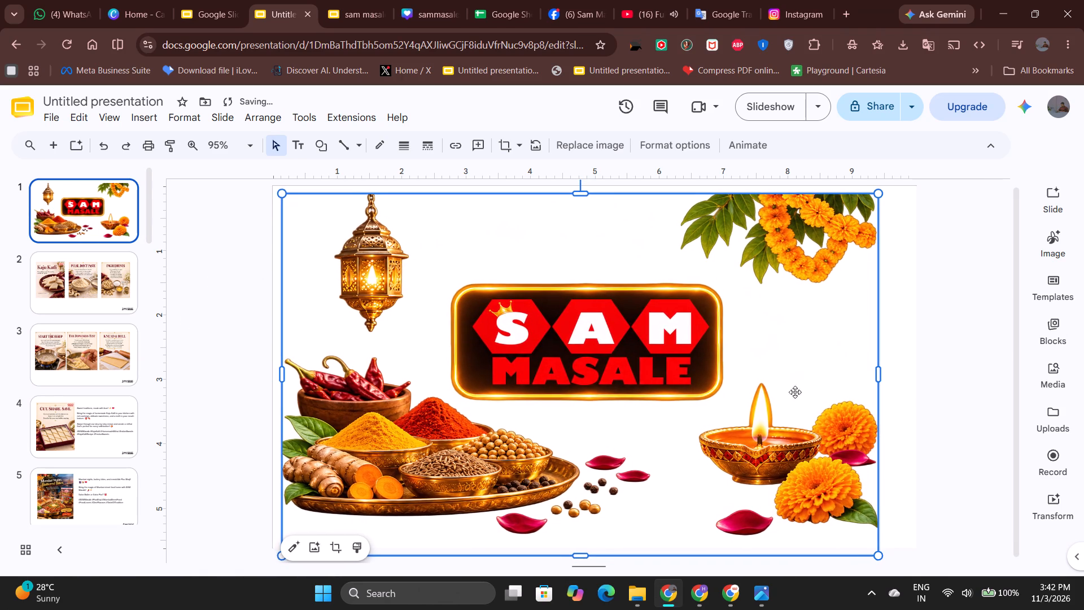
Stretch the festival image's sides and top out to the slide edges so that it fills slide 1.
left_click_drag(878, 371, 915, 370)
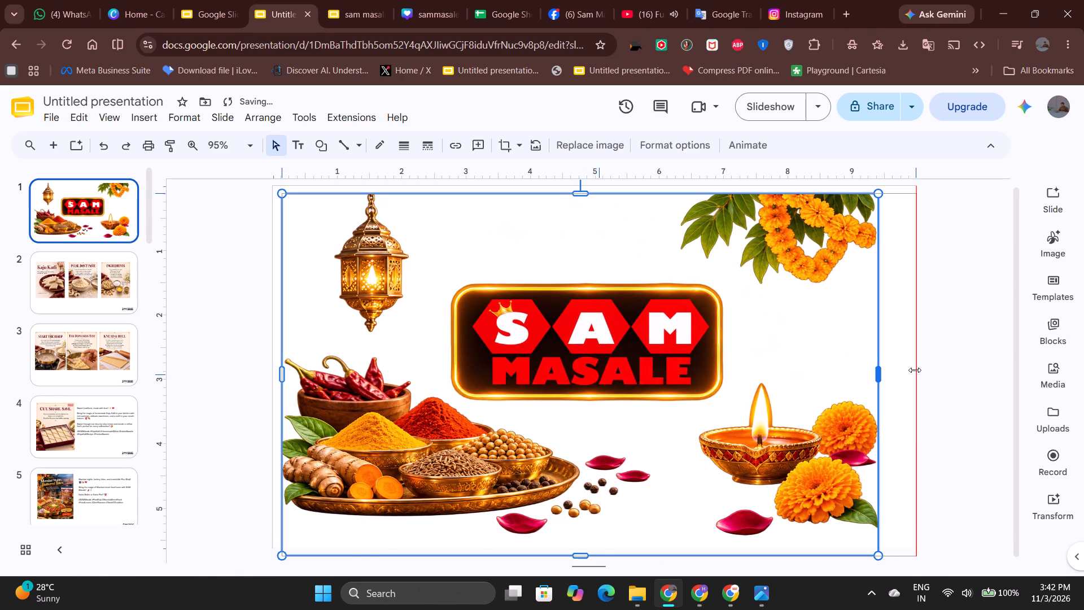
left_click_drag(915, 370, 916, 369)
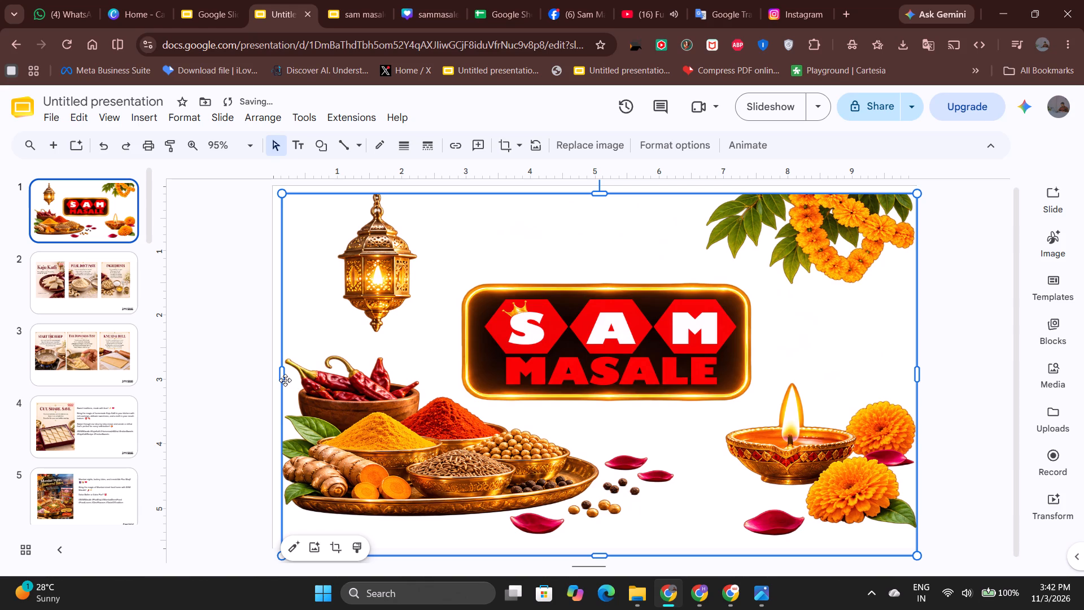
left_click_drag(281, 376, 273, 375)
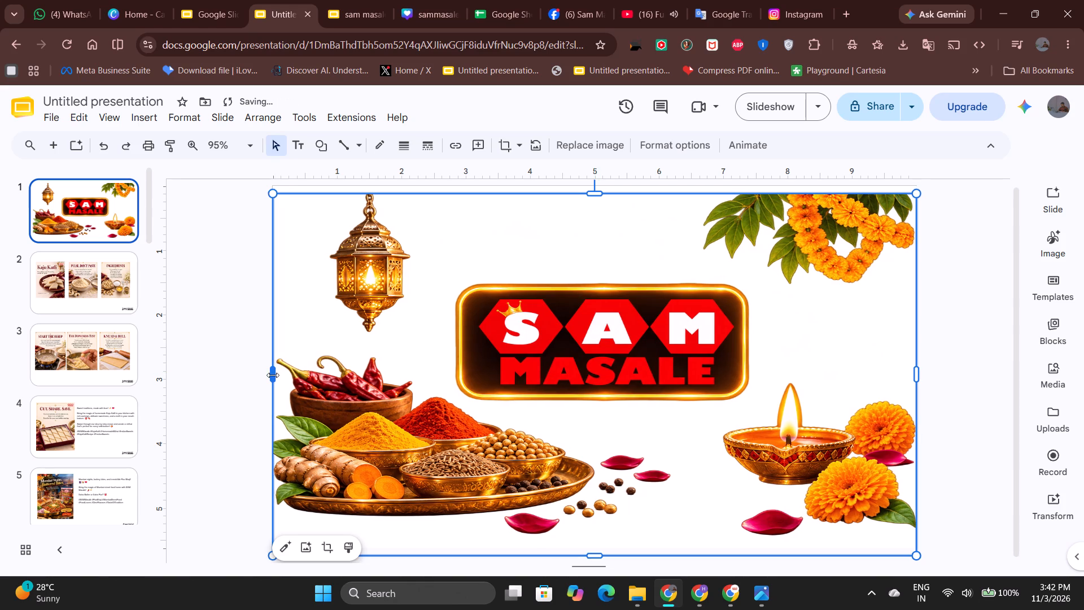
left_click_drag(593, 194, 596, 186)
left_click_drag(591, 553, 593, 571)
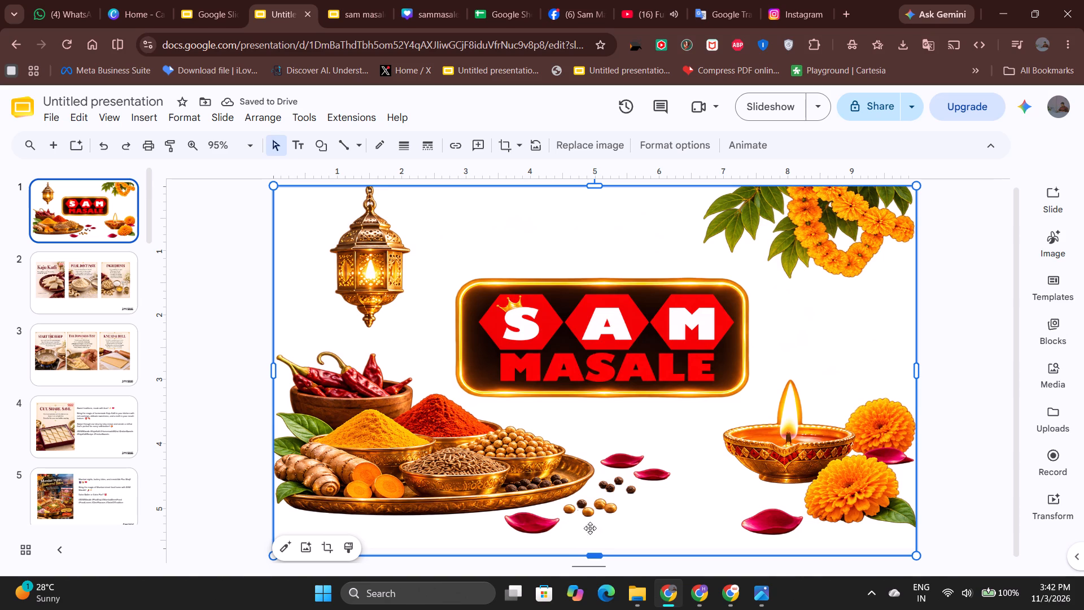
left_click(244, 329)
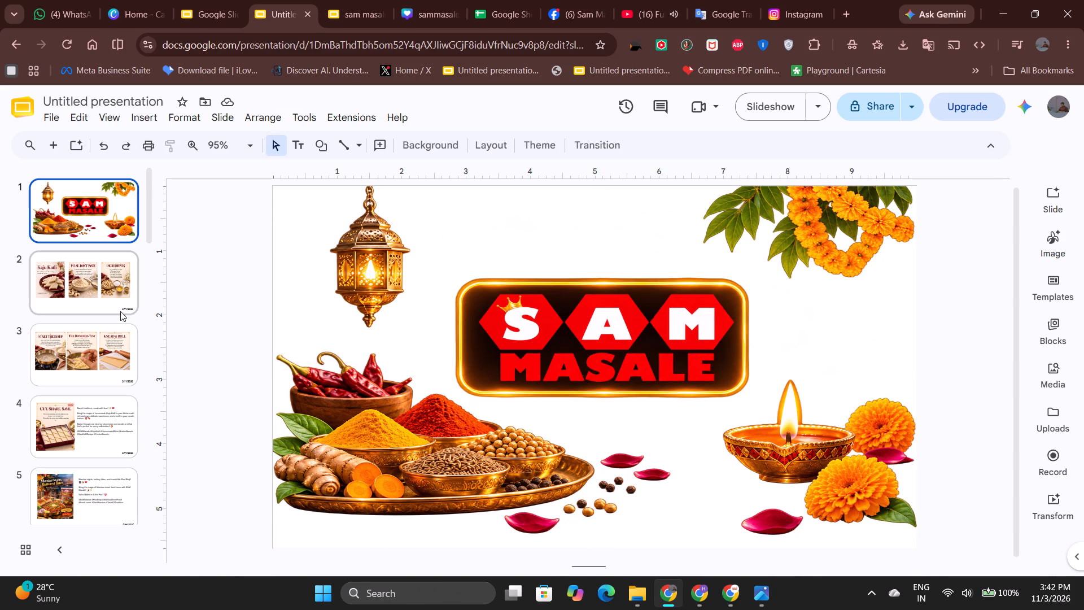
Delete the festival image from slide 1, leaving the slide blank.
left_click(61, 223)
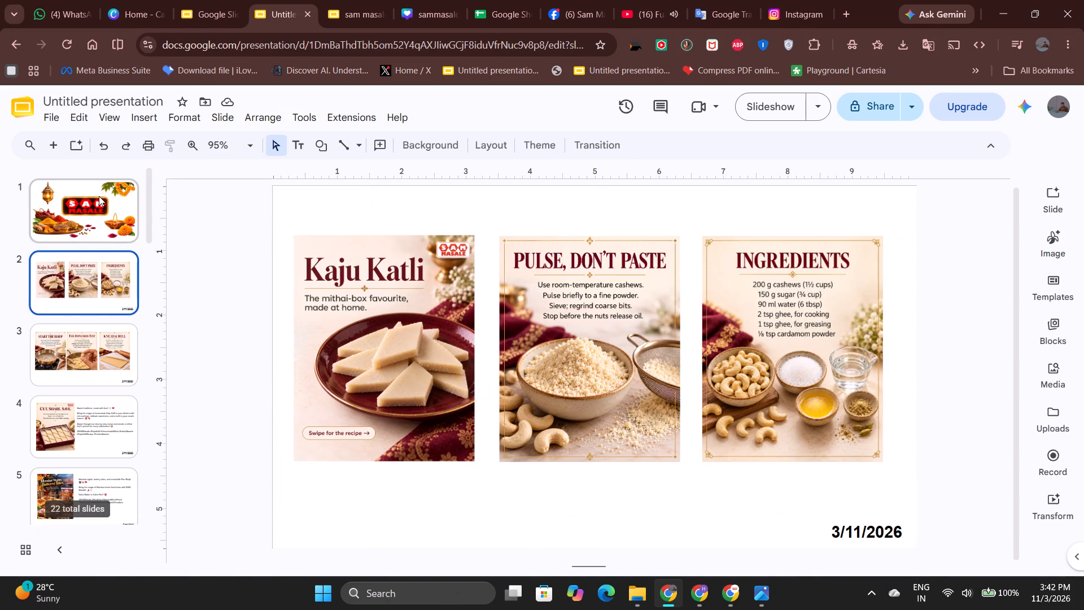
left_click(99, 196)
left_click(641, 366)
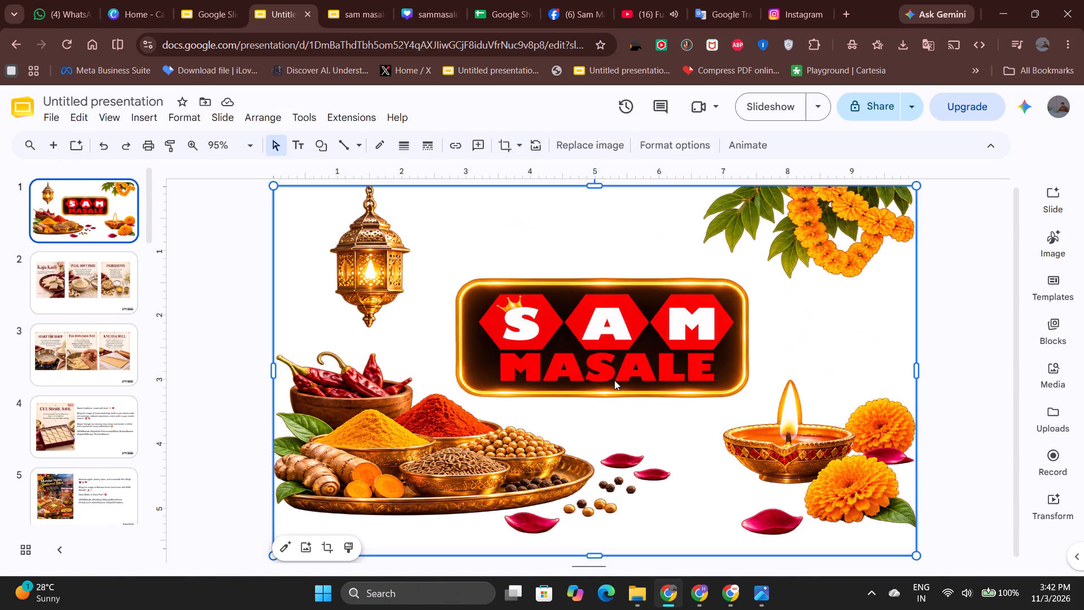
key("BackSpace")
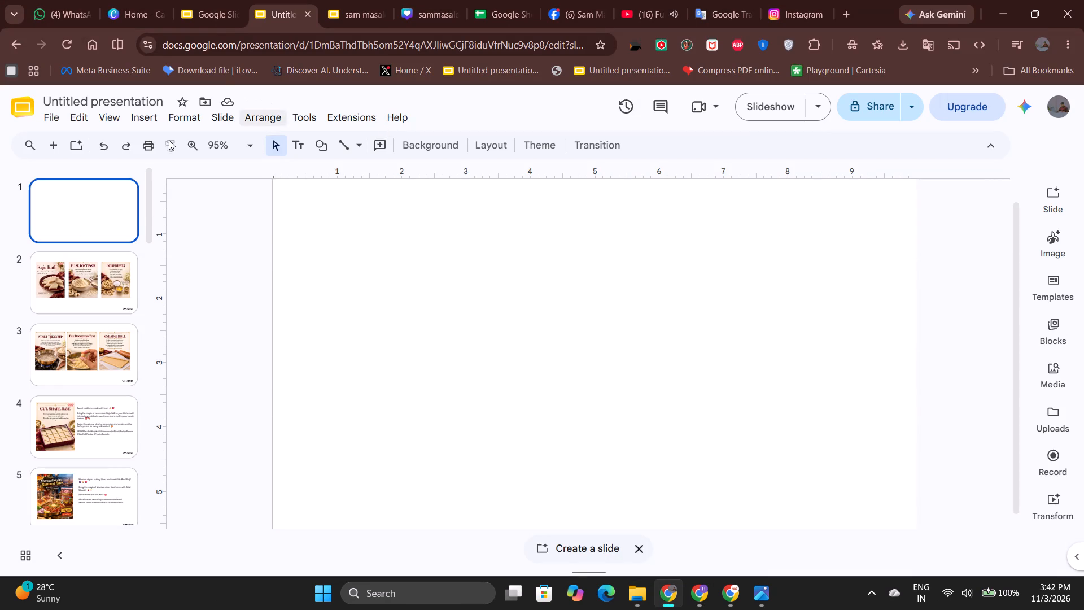
left_click(66, 306)
left_click(78, 372)
scroll(82, 369, "down", 1)
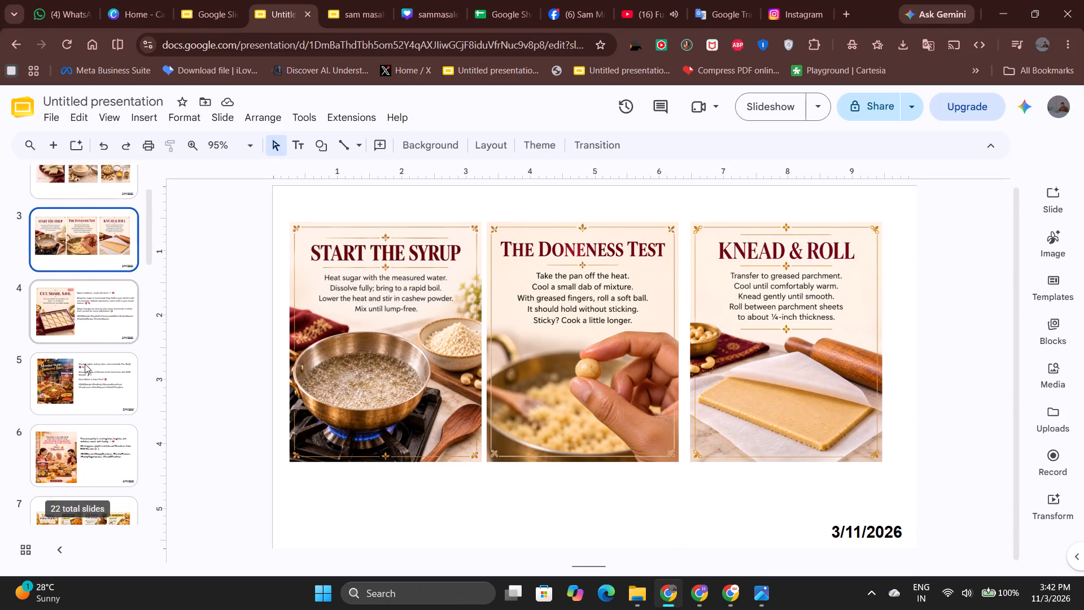
scroll(85, 364, "down", 1)
left_click(81, 361)
scroll(82, 361, "down", 1)
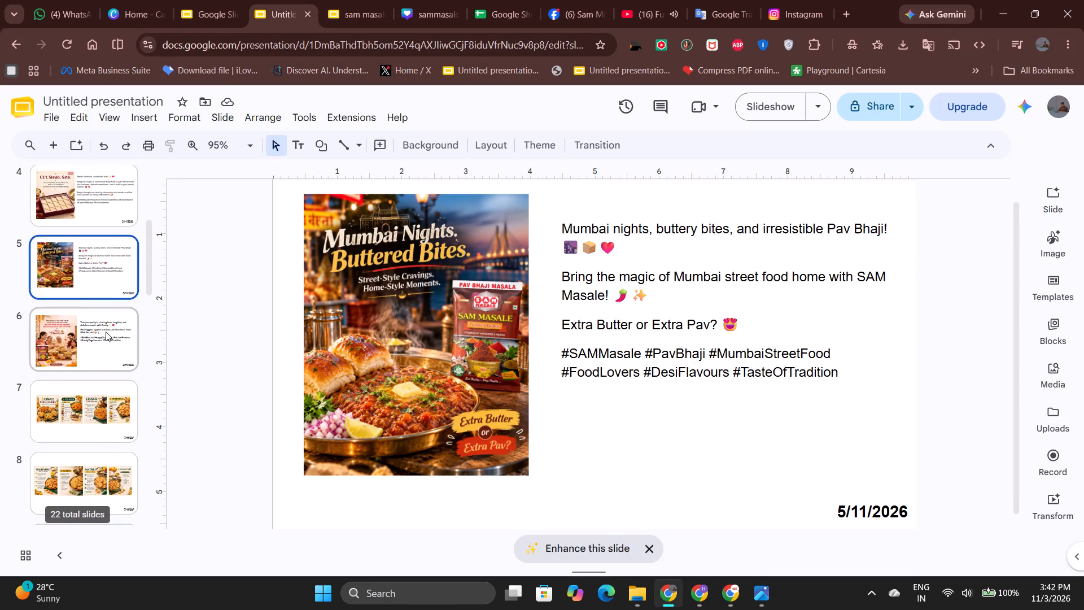
left_click(80, 337)
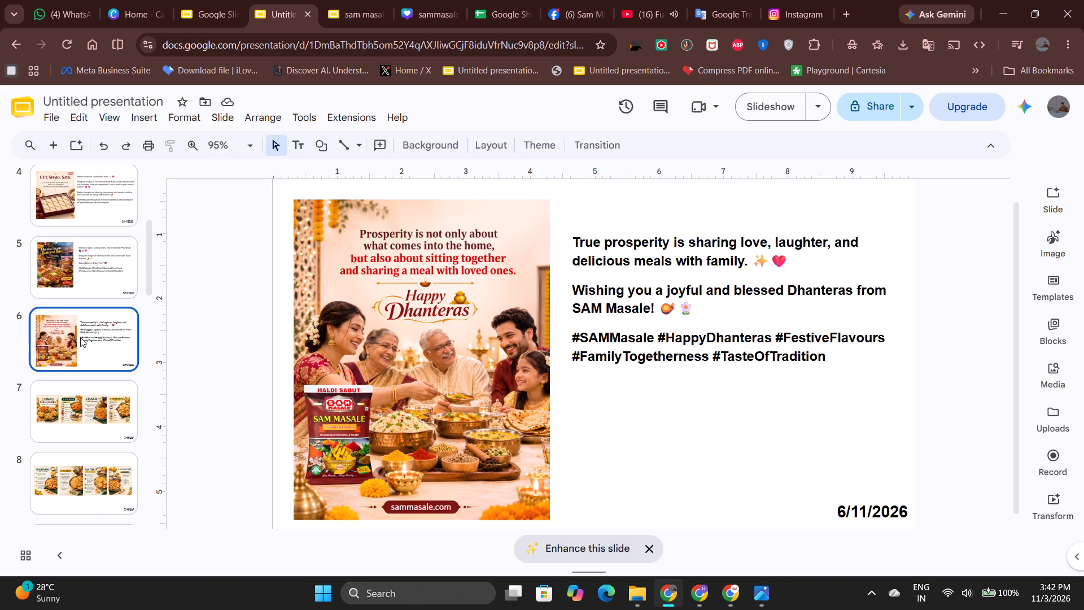
left_click(75, 259)
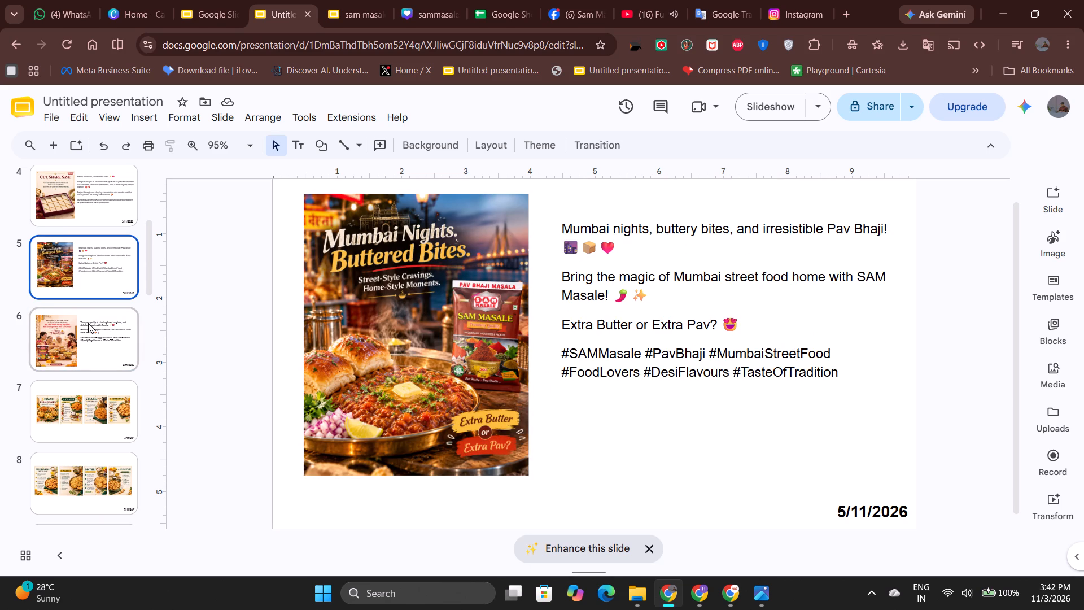
left_click(86, 344)
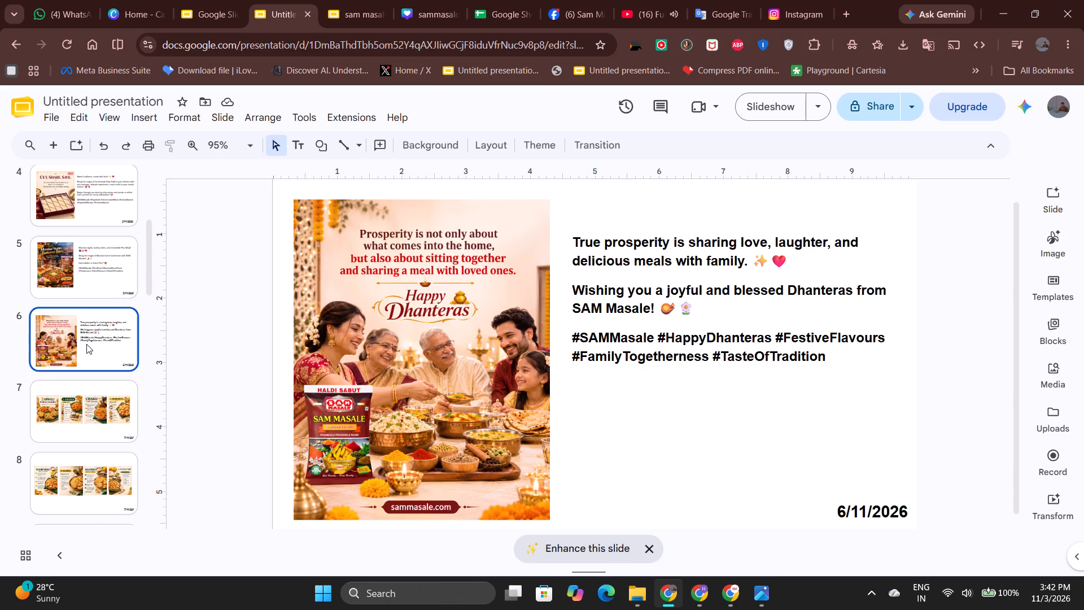
scroll(90, 351, "down", 1)
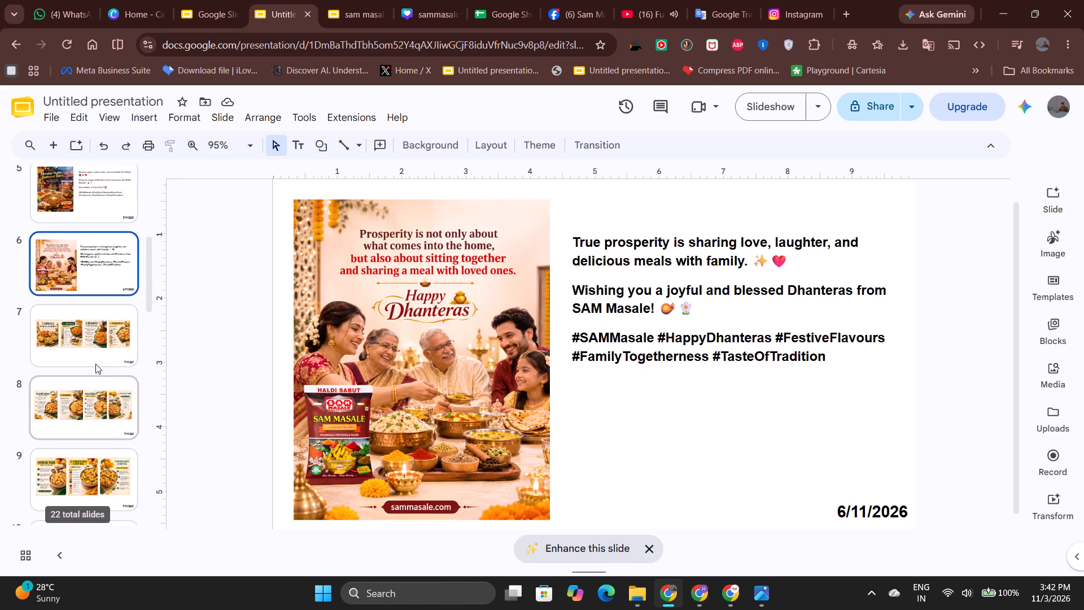
left_click(98, 340)
scroll(81, 398, "down", 2)
scroll(71, 317, "down", 3)
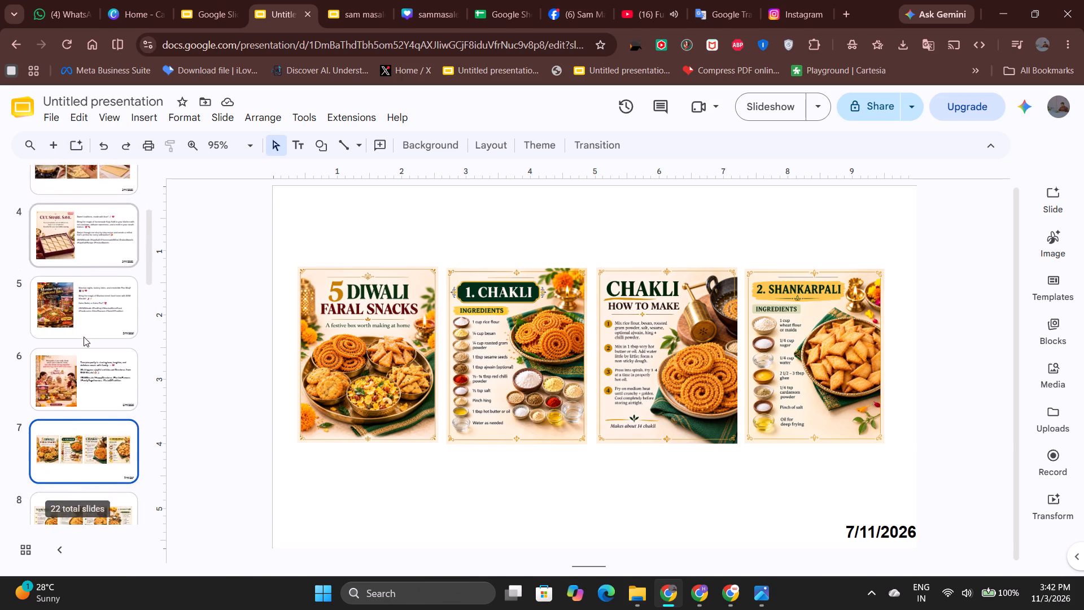
Review the festival post slides from slide 7 onward, opening the Diwali Faral Box, Happy Bhai Dooj and Happy Diwali slides.
scroll(75, 411, "down", 4)
scroll(82, 342, "down", 1)
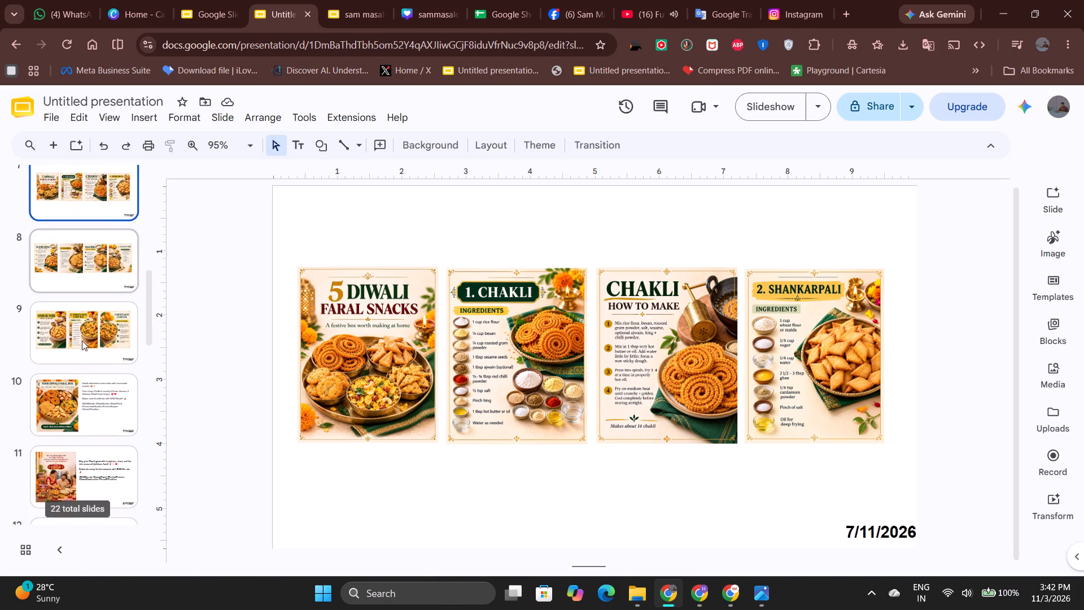
scroll(82, 341, "down", 2)
left_click(76, 354)
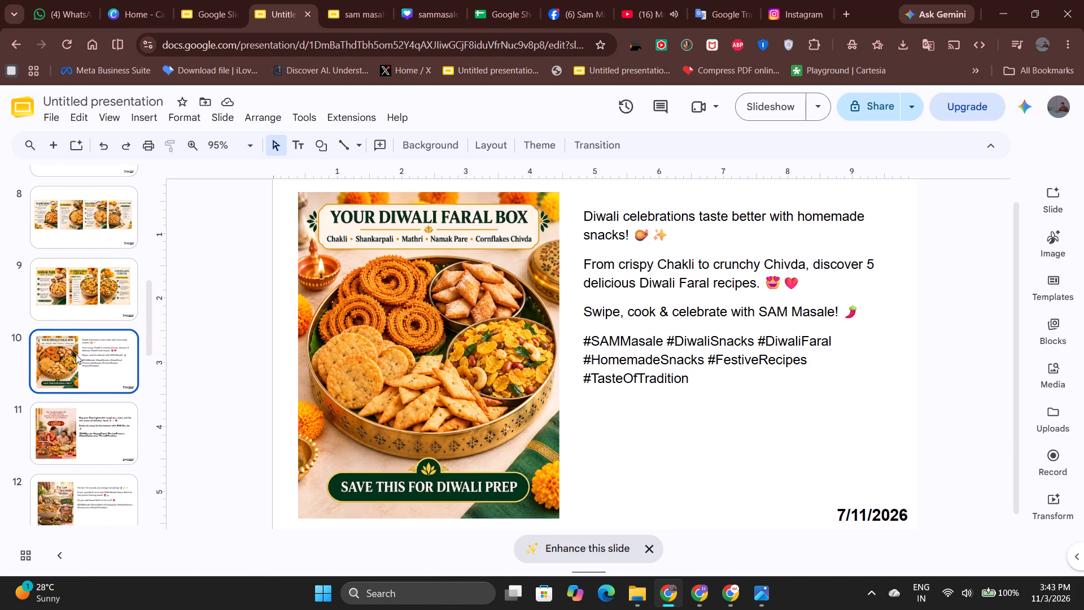
scroll(69, 321, "up", 3)
left_click(75, 300)
left_click(83, 347)
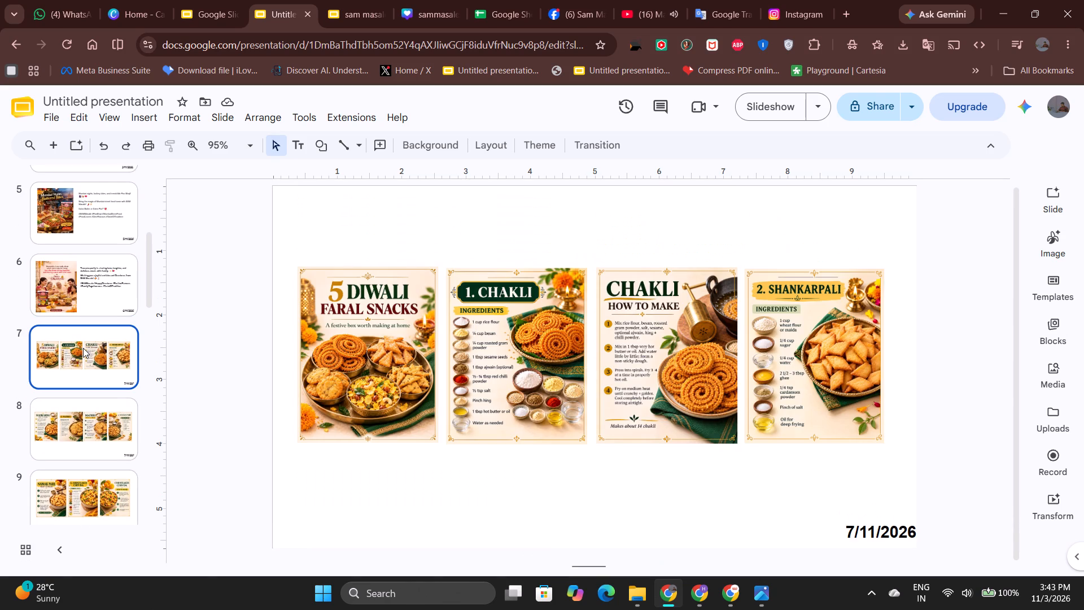
scroll(83, 348, "down", 4)
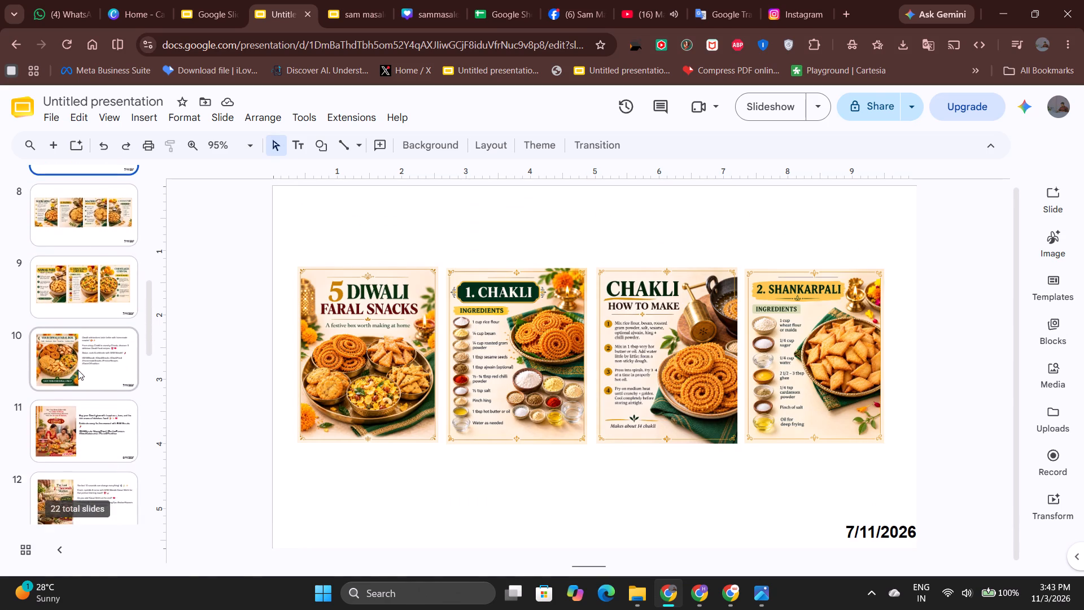
scroll(78, 370, "down", 2)
scroll(91, 307, "up", 1)
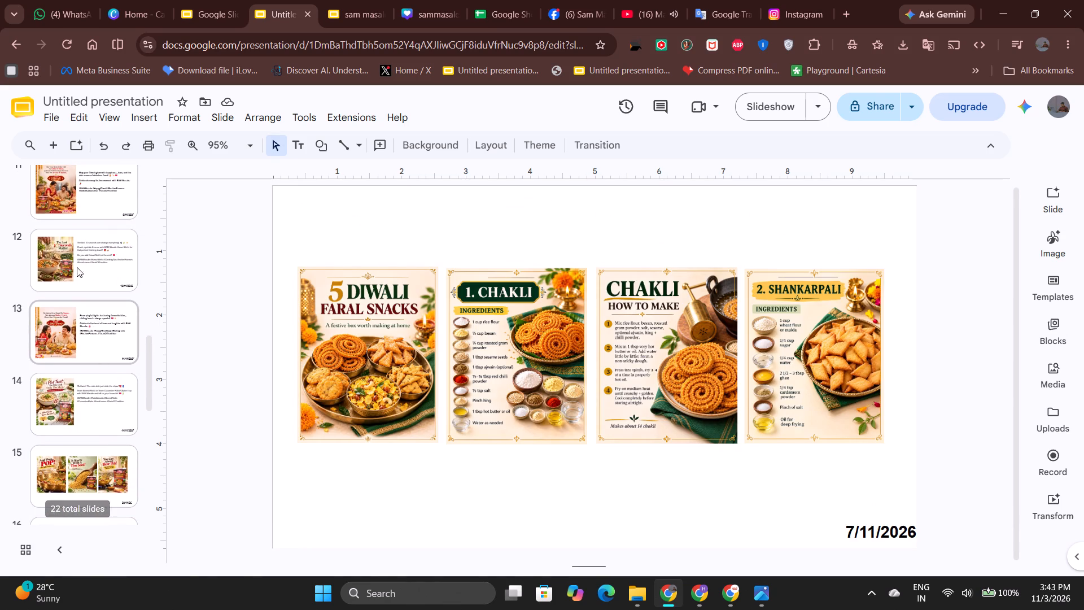
left_click(91, 358)
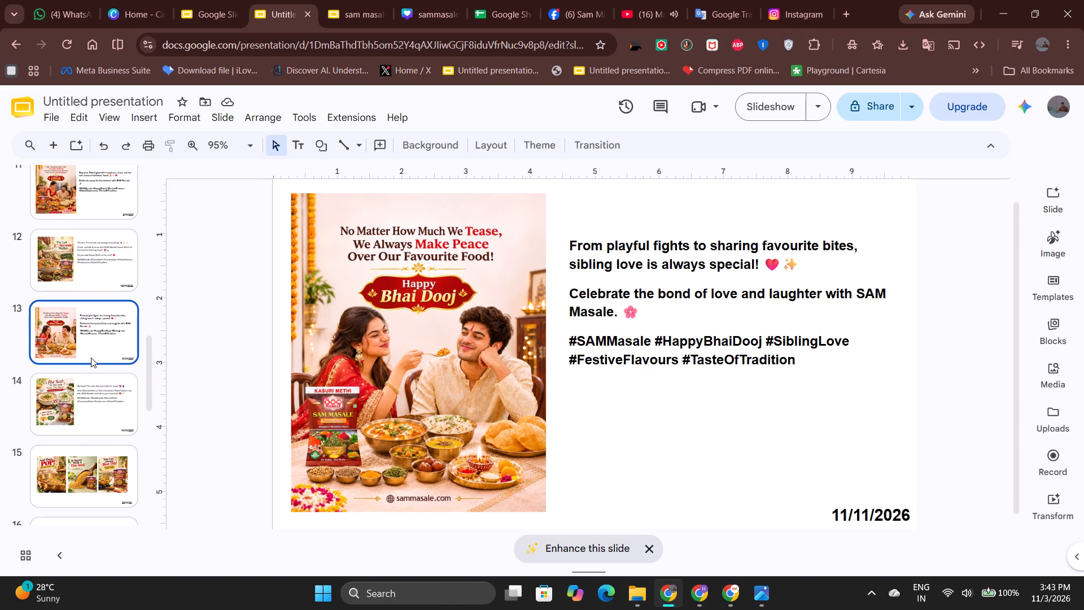
scroll(93, 352, "up", 1)
left_click(78, 358)
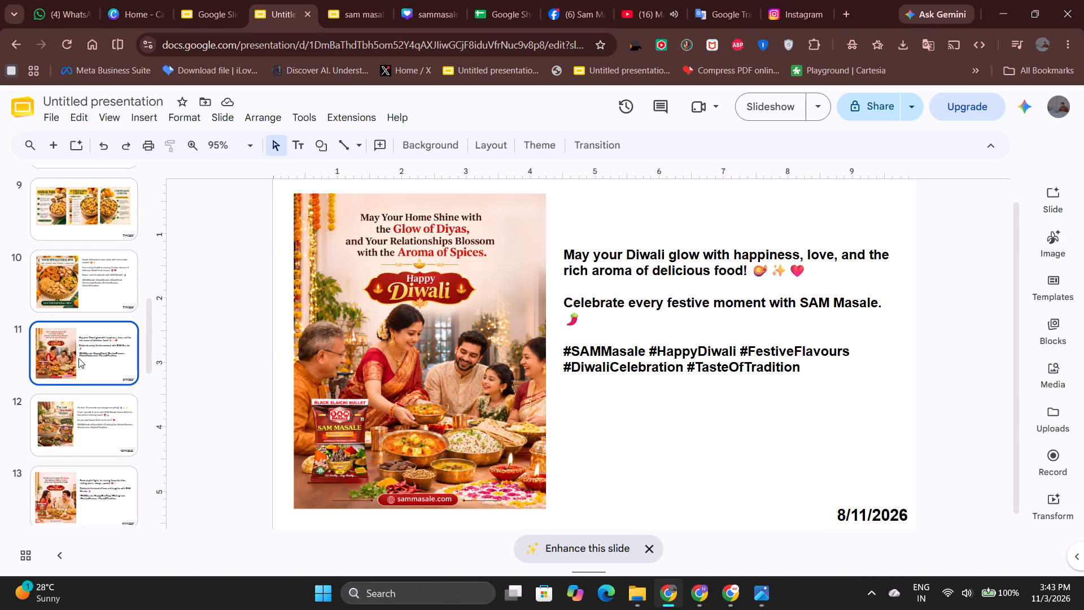
Duplicate slide 7, the one with the 5 Diwali Faral Snacks, Chakli and Shankarpali images.
scroll(78, 358, "up", 6)
right_click(79, 357)
left_click(85, 361)
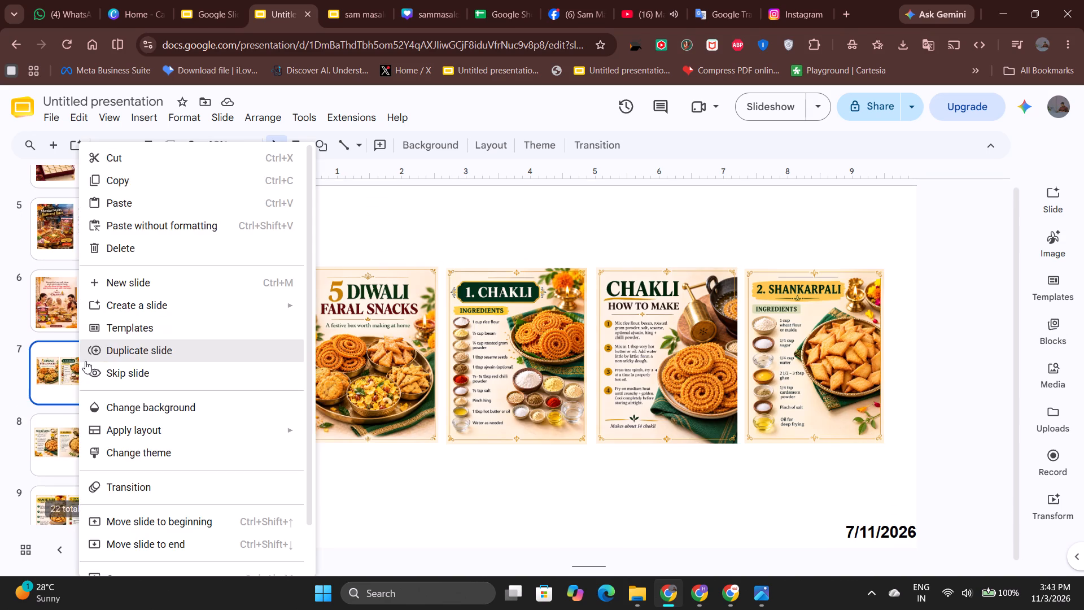
left_click(213, 361)
Review the remaining slides, including the One Spice Two Beautiful Memories post on slide 20, and return to the Kaju Katli slide 2.
scroll(103, 361, "down", 6)
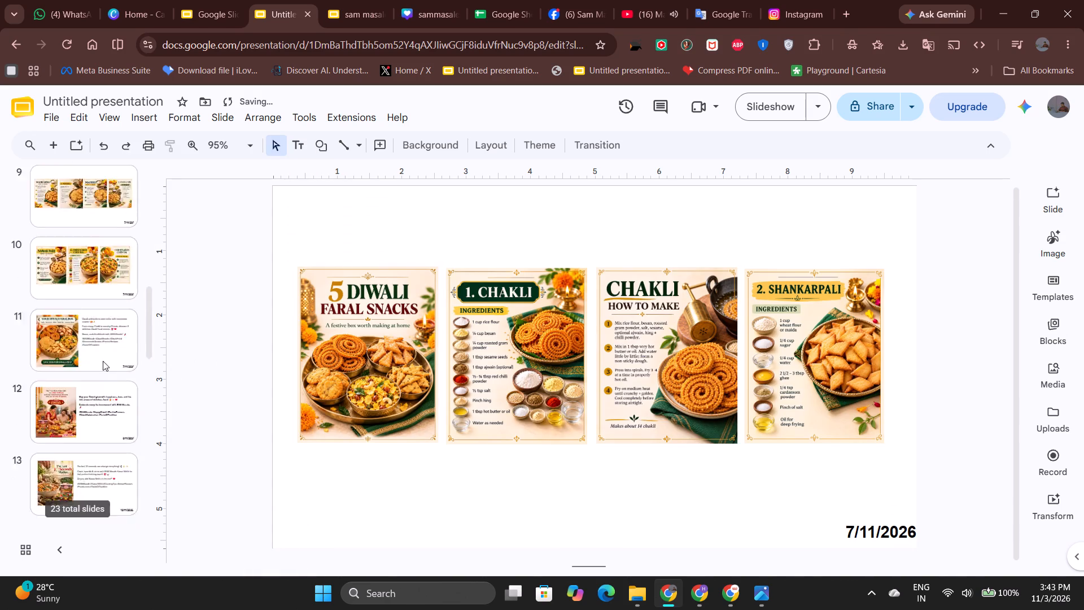
scroll(102, 360, "down", 3)
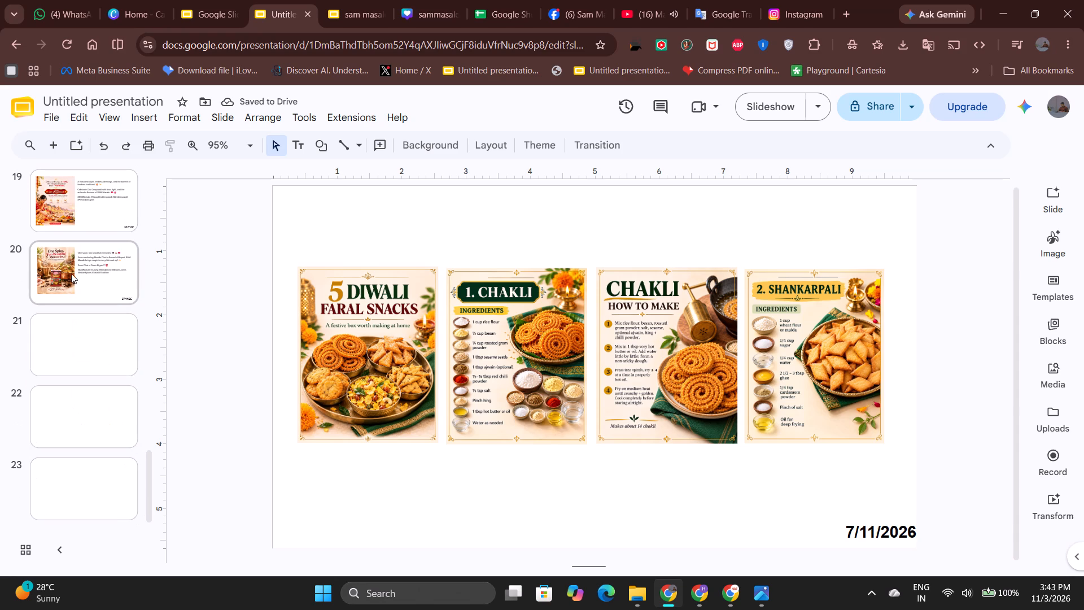
left_click(125, 281)
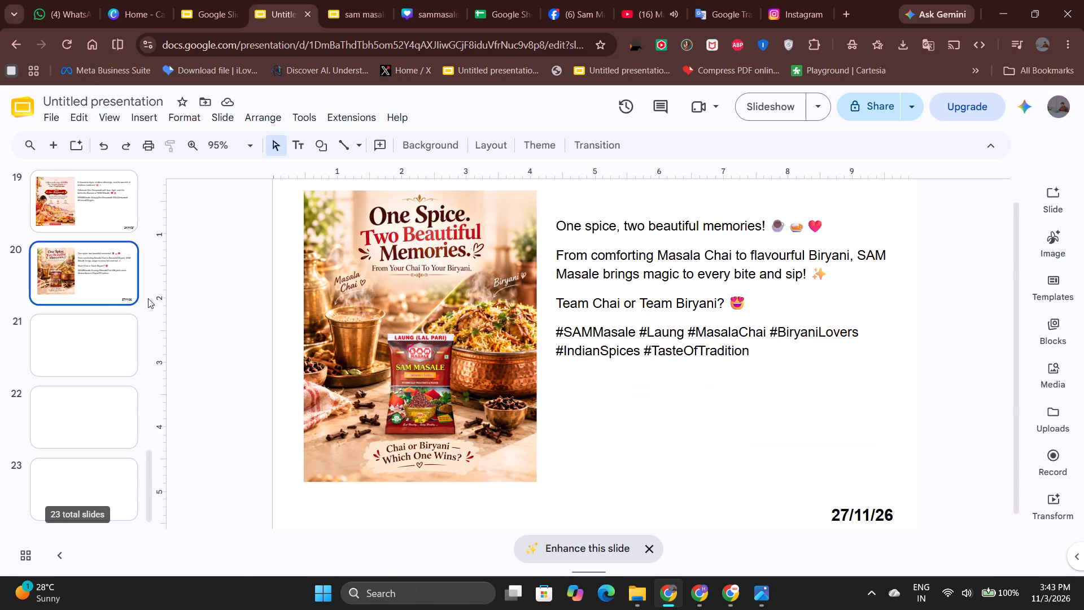
left_click(648, 548)
scroll(276, 363, "up", 5)
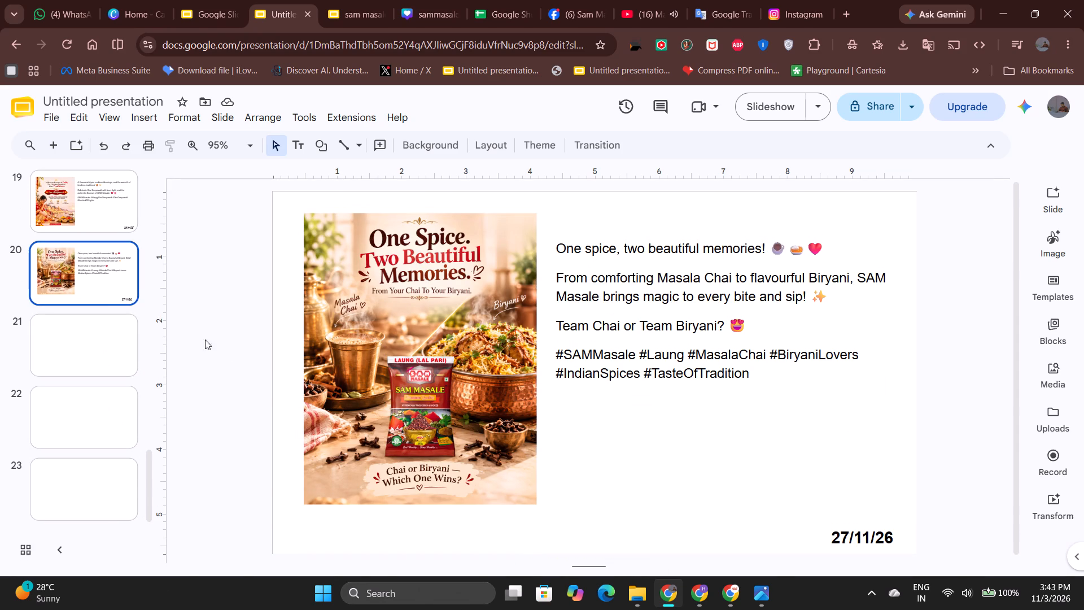
scroll(98, 257, "up", 2)
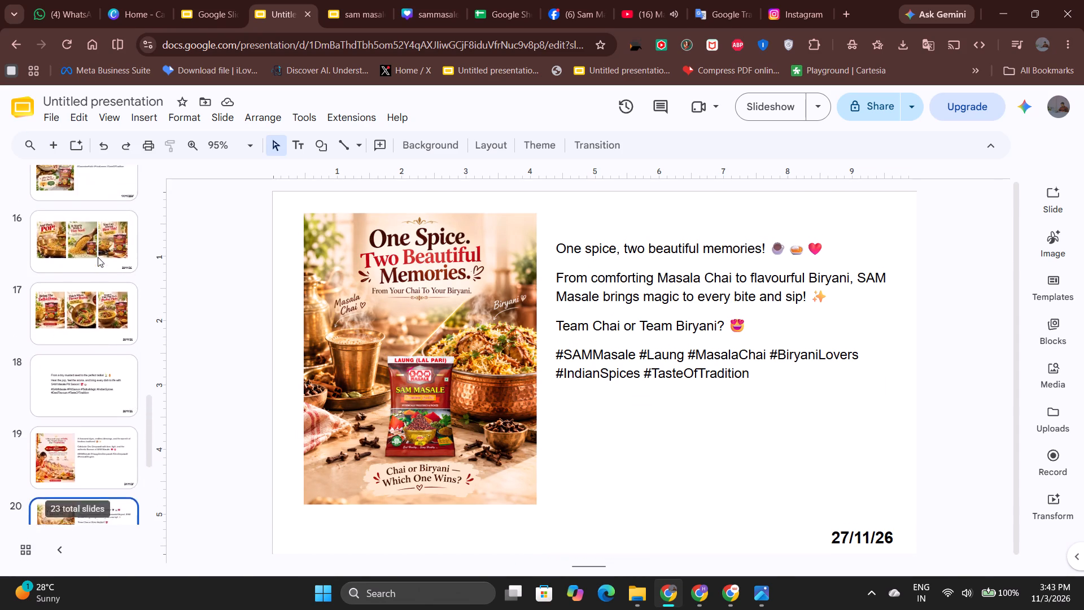
scroll(98, 257, "up", 8)
left_click(85, 287)
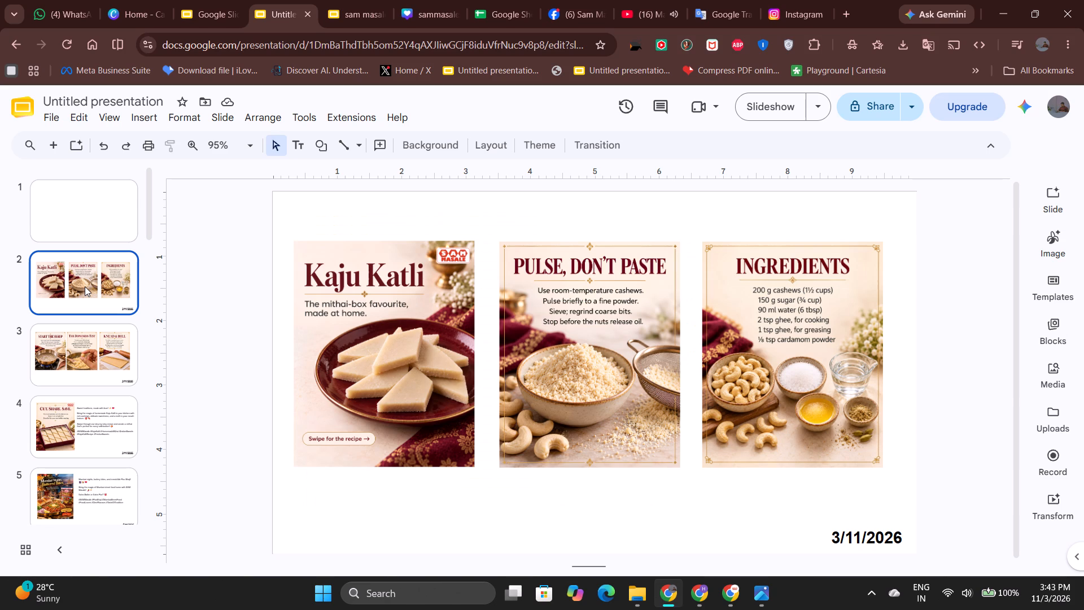
Pause the YouTube music playing in the background and close the media controls.
left_click(1016, 49)
left_click(989, 114)
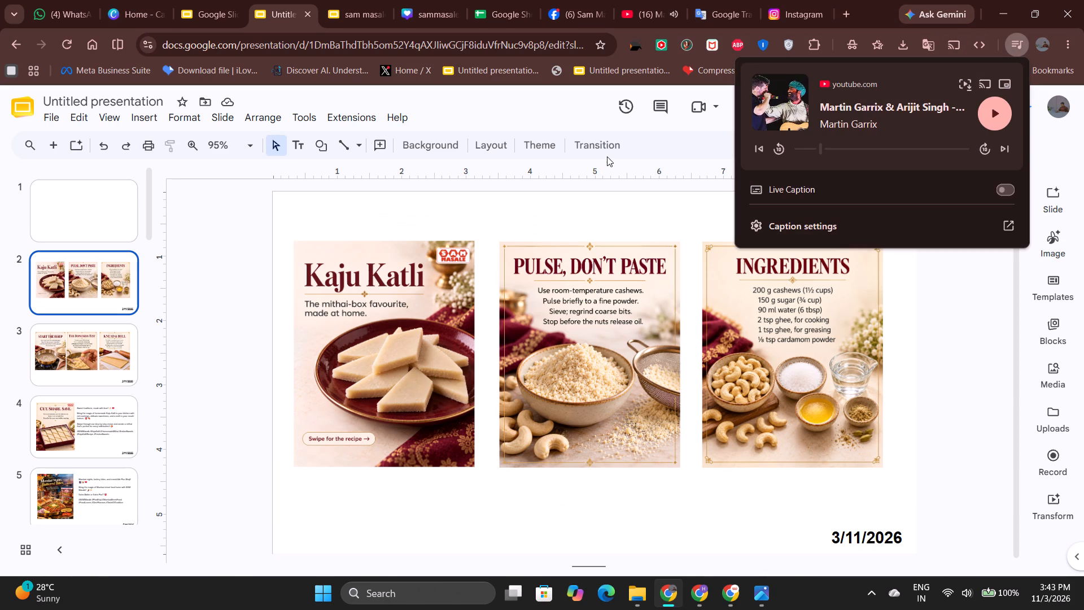
left_click(249, 233)
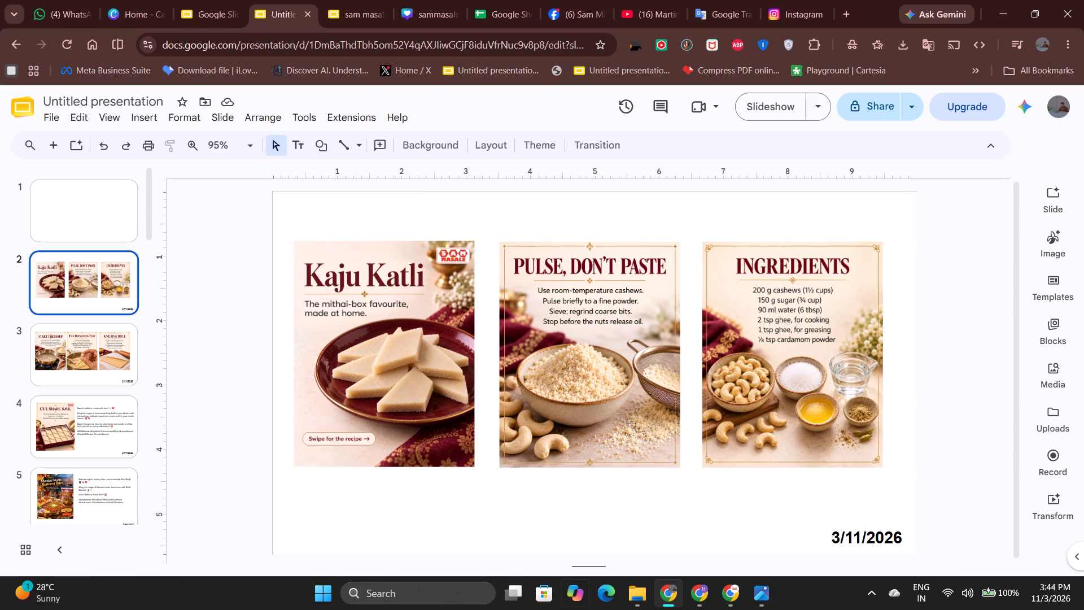
In File Explorer, open the loge folder in Downloads and copy the SAM Masale logo image named WhatsApp Image 2026-08-31 at 3.55.57 PM.
left_click(644, 605)
scroll(400, 325, "up", 6)
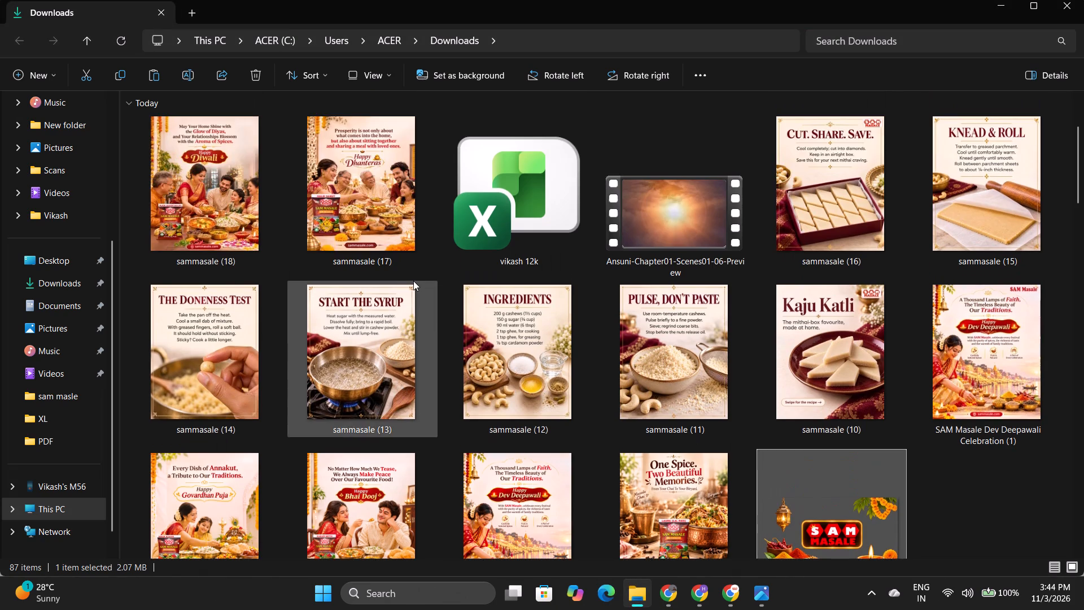
scroll(413, 281, "down", 17)
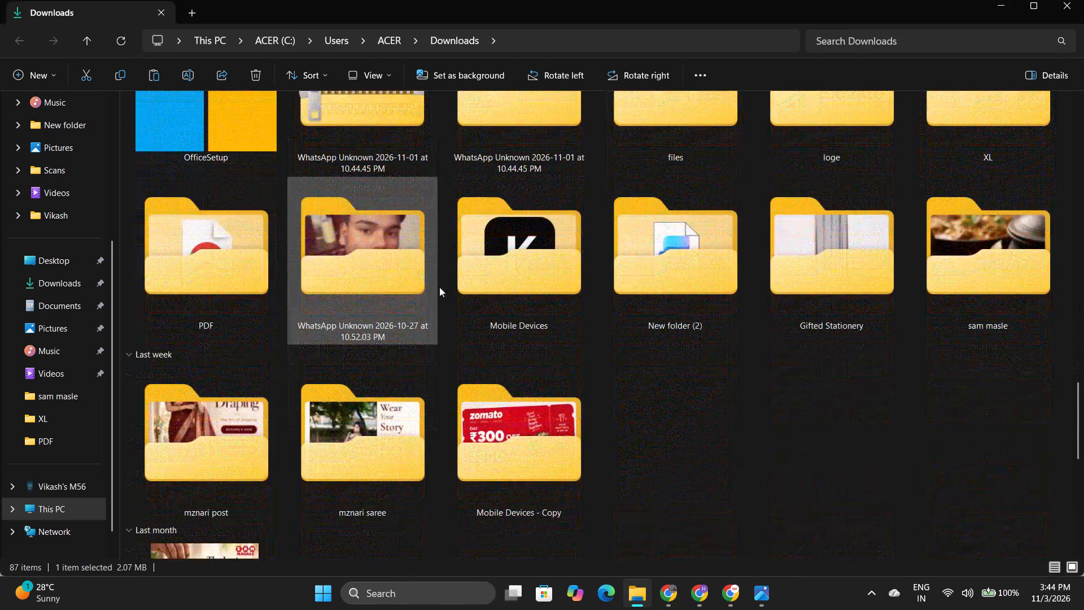
scroll(421, 352, "down", 11)
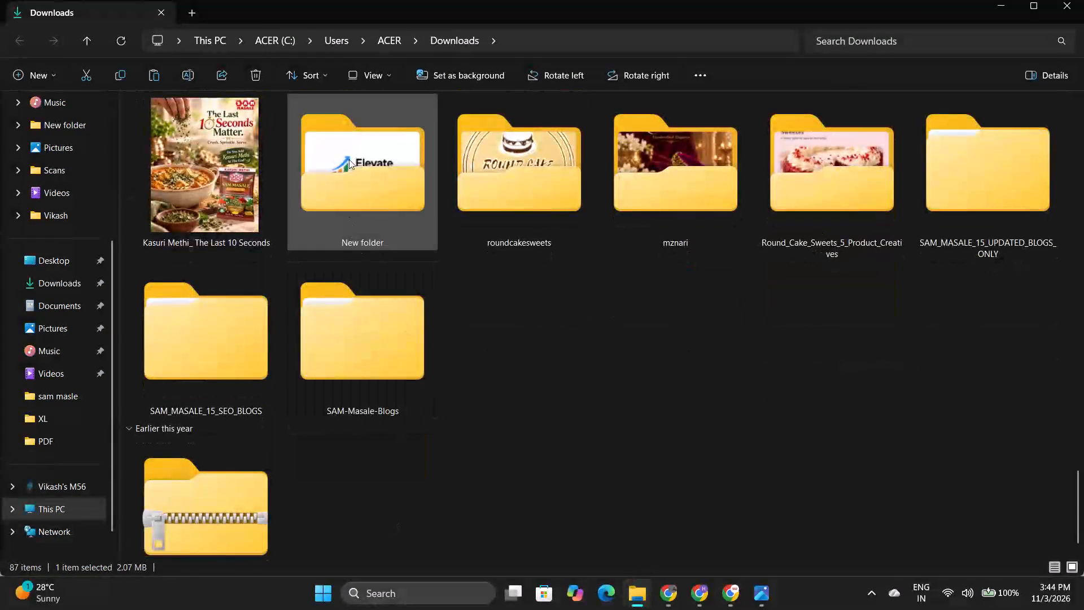
scroll(722, 223, "up", 2)
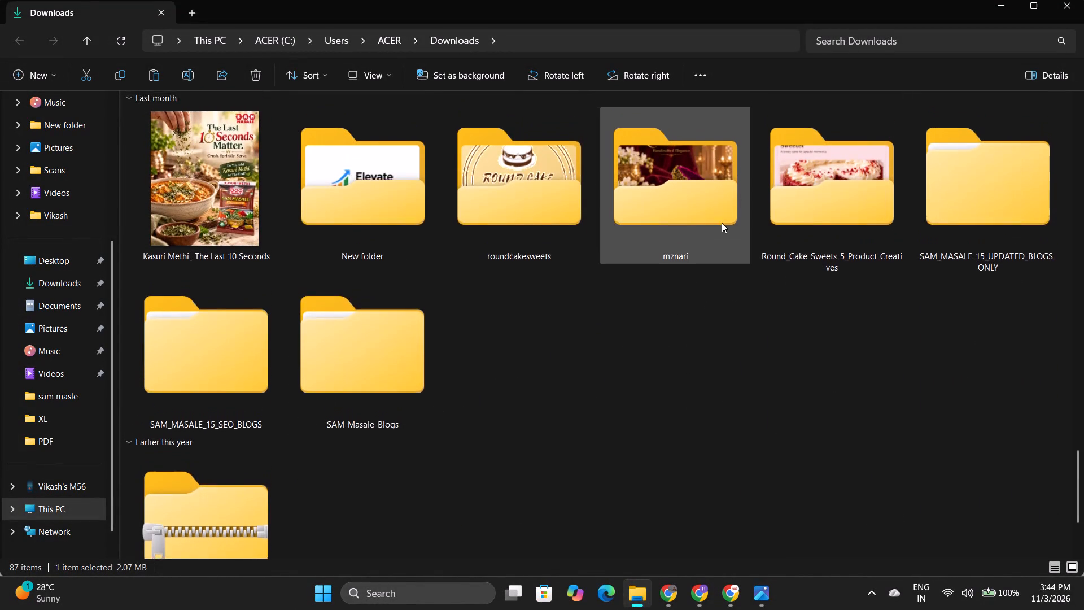
scroll(722, 223, "up", 3)
scroll(343, 252, "up", 2)
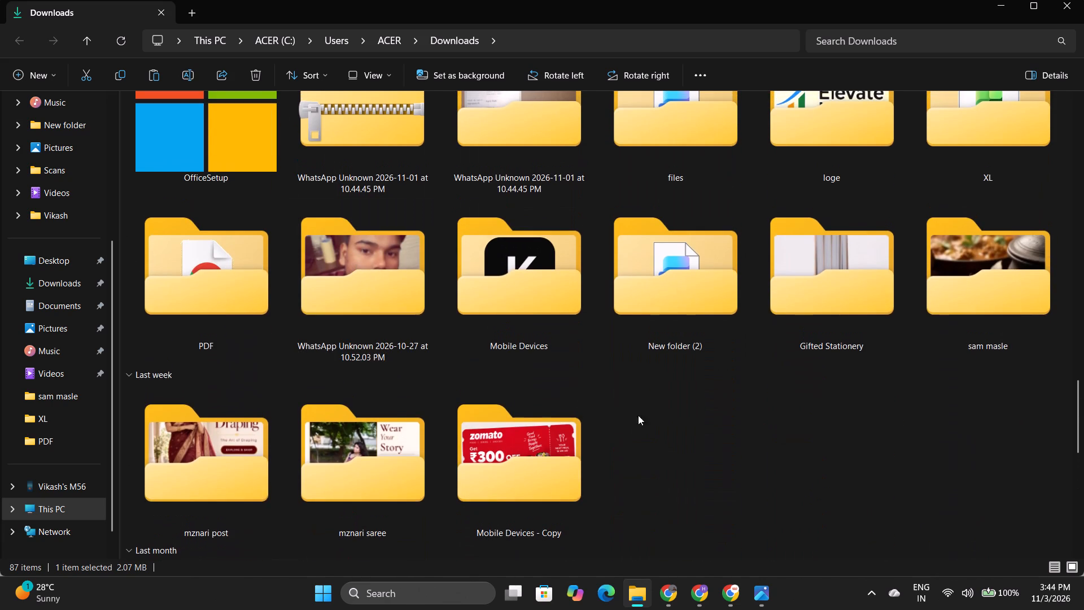
scroll(839, 284, "up", 2)
left_click(832, 185)
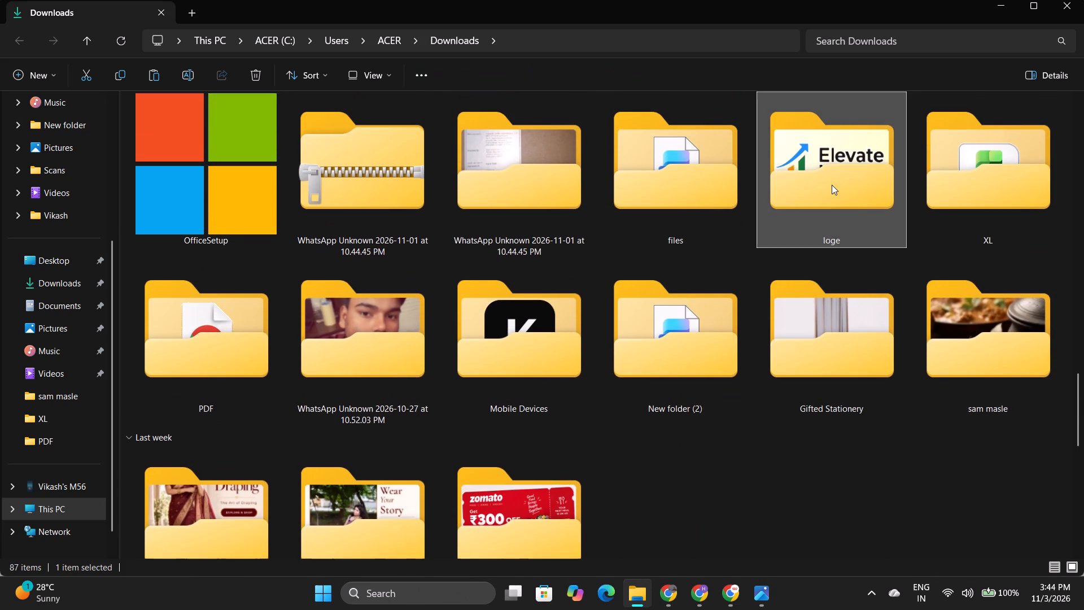
key("Return")
scroll(393, 258, "down", 4)
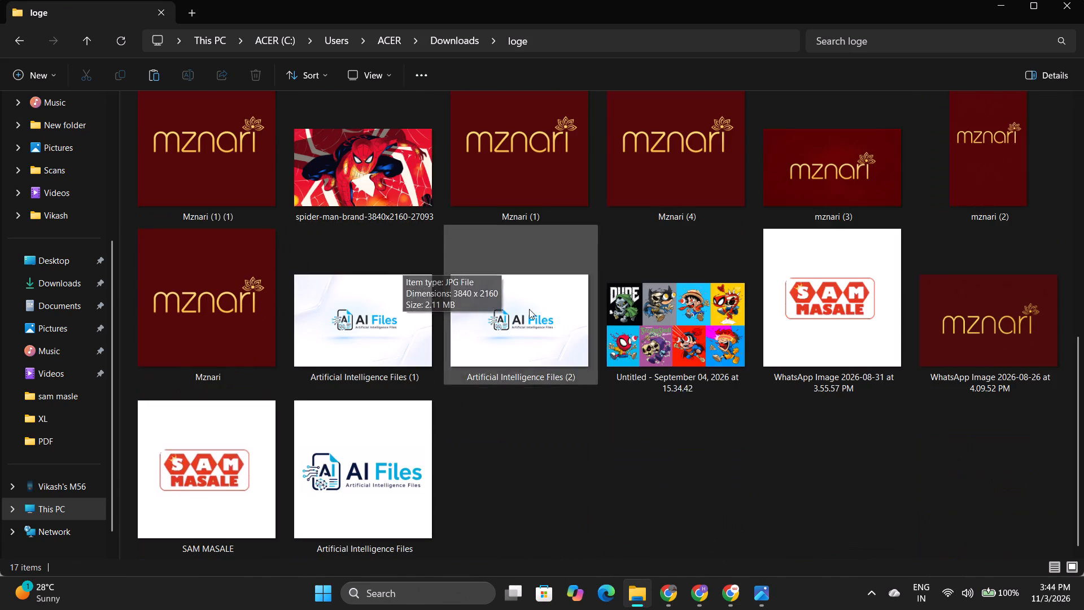
left_click(847, 322)
key("ctrl+c")
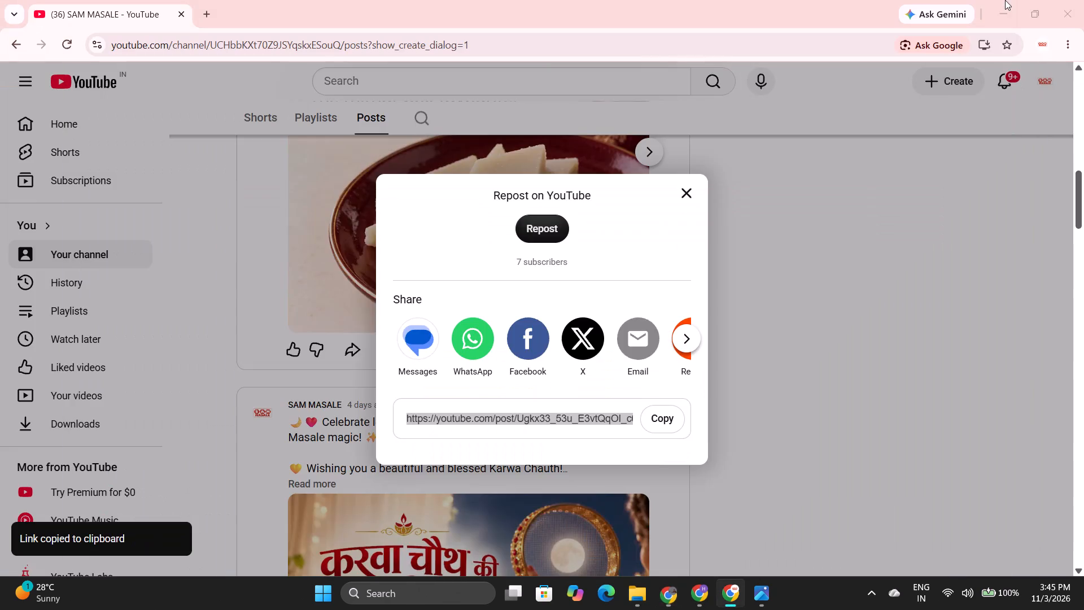
triple_click(1005, 0)
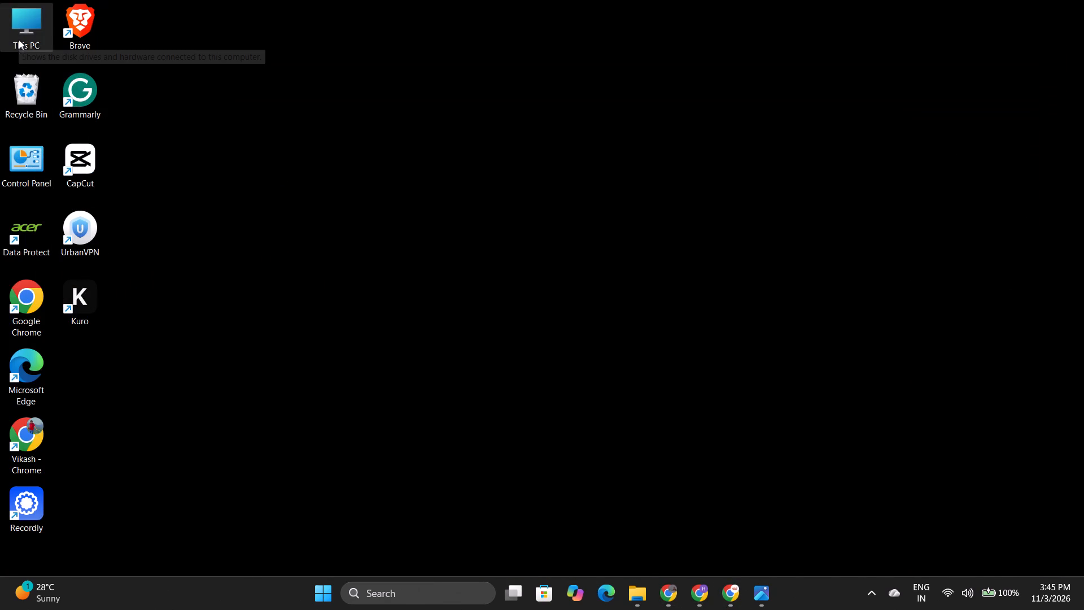
double_click(81, 287)
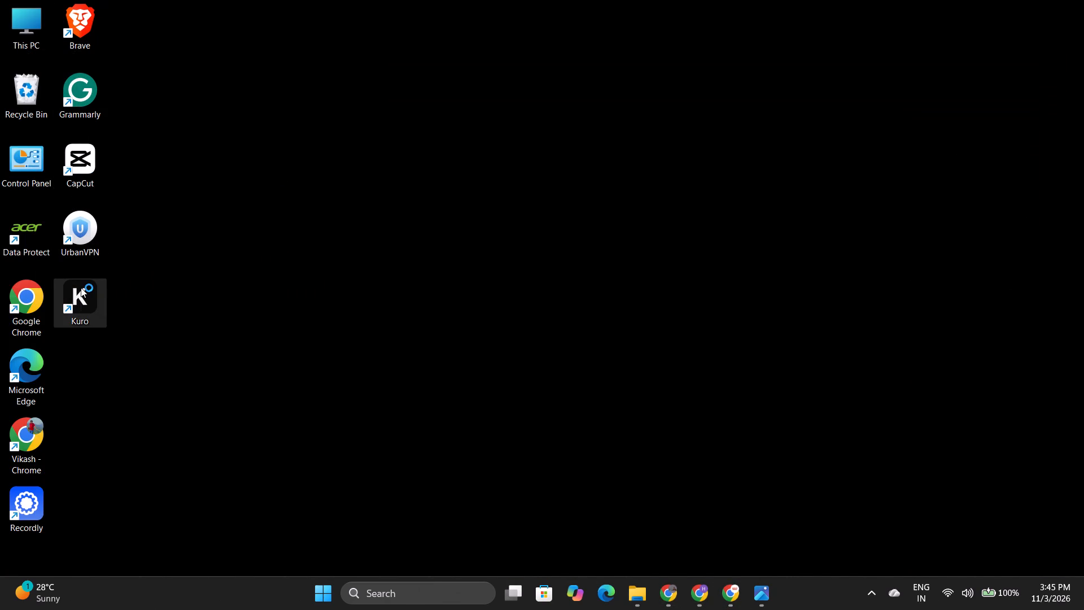